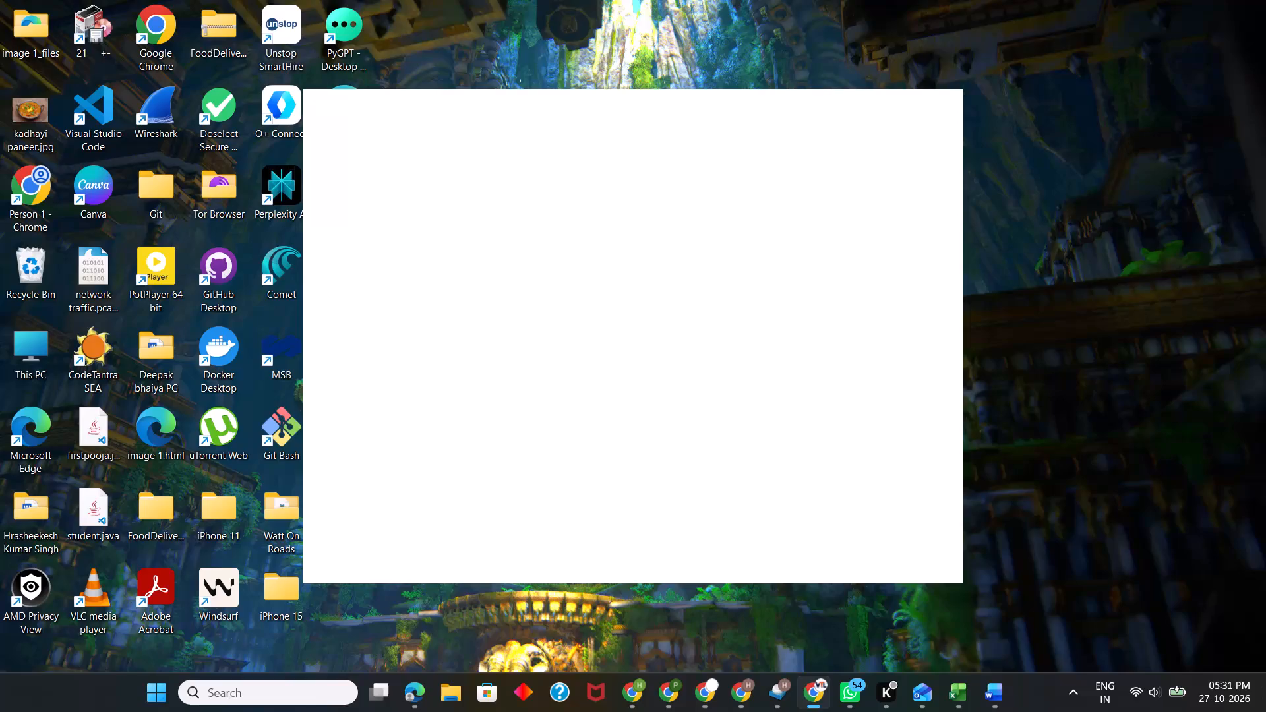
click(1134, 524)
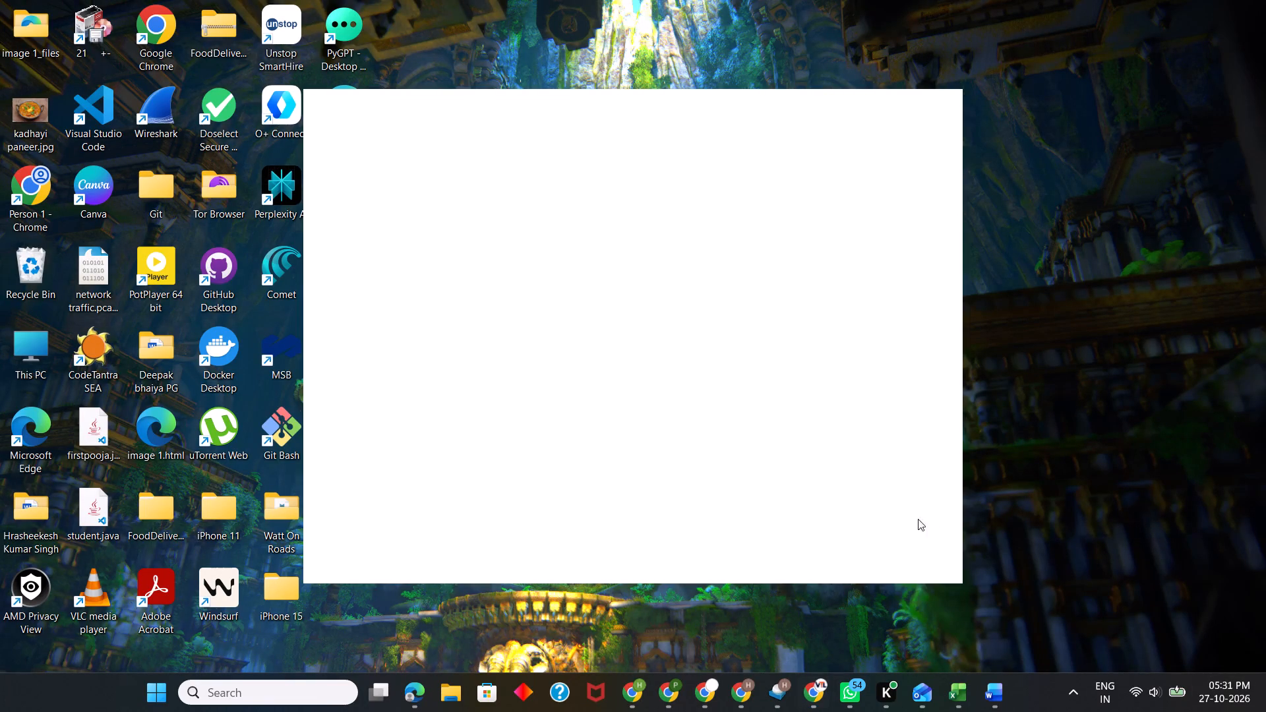
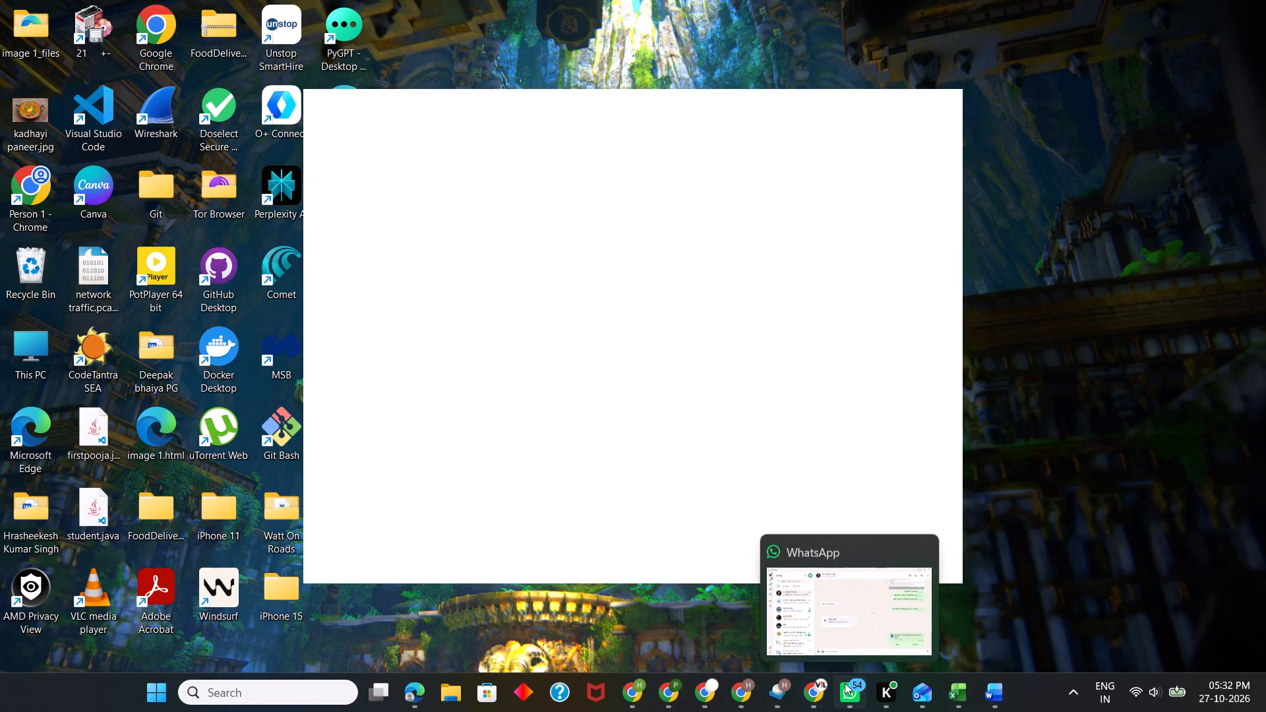
Switch to Chrome and open Hrasheekesh's individual sheet in the Daily Sales Call Data spreadsheet.
click(756, 692)
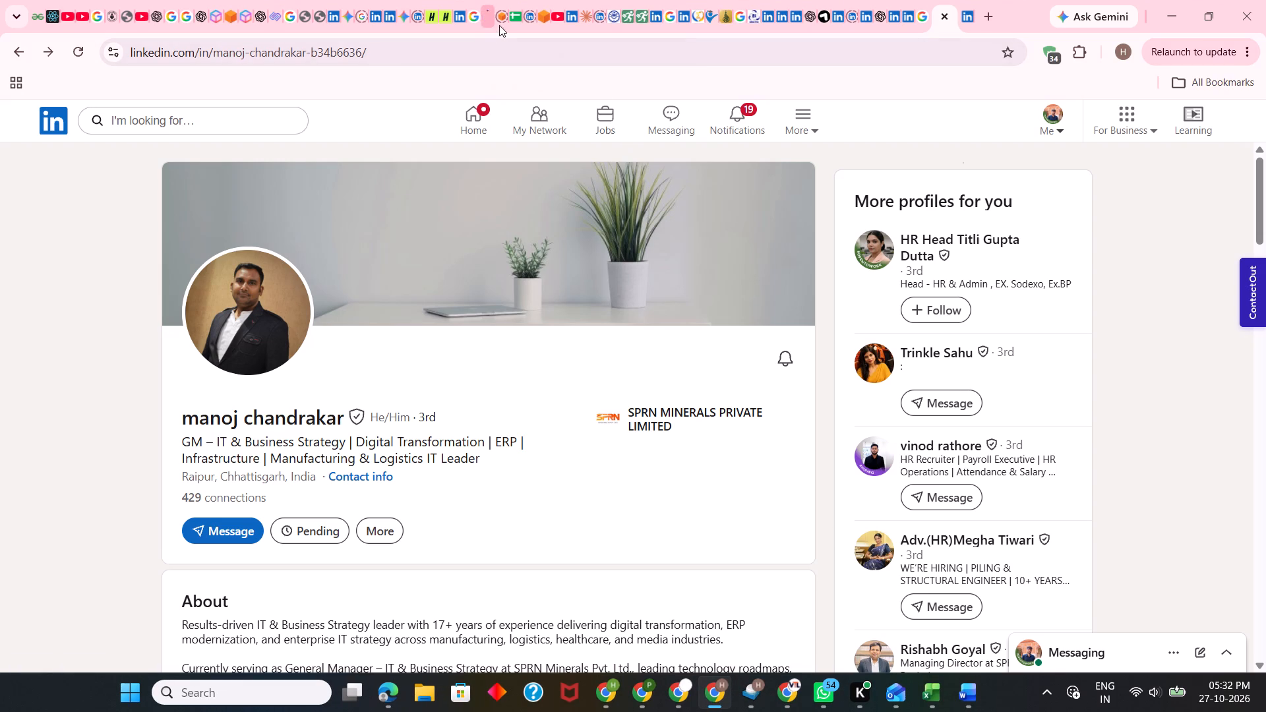
click(514, 14)
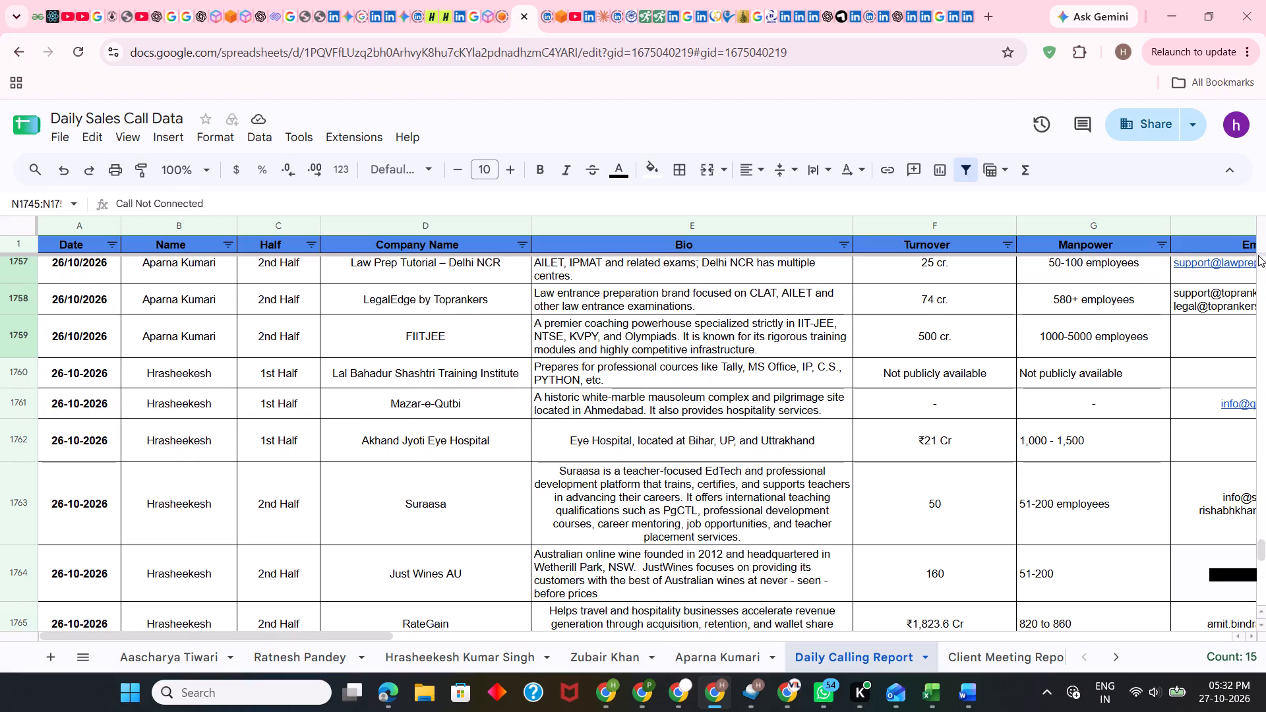
click(497, 648)
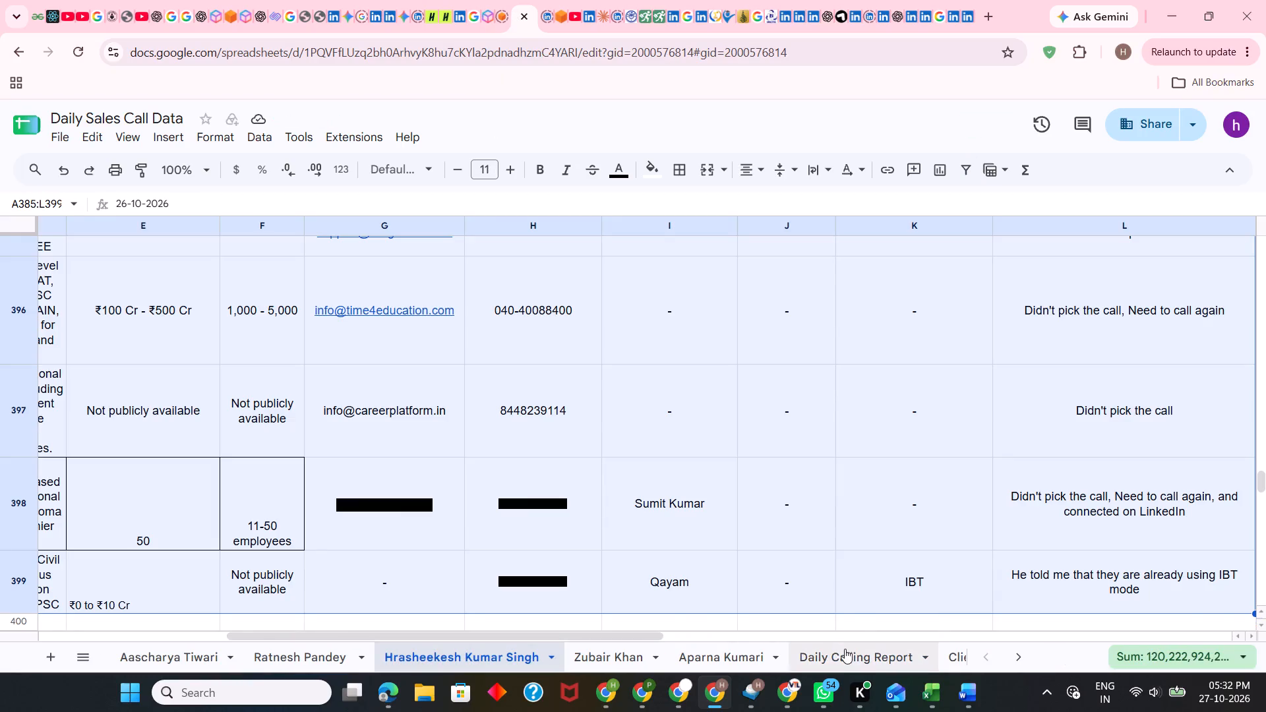
click(845, 649)
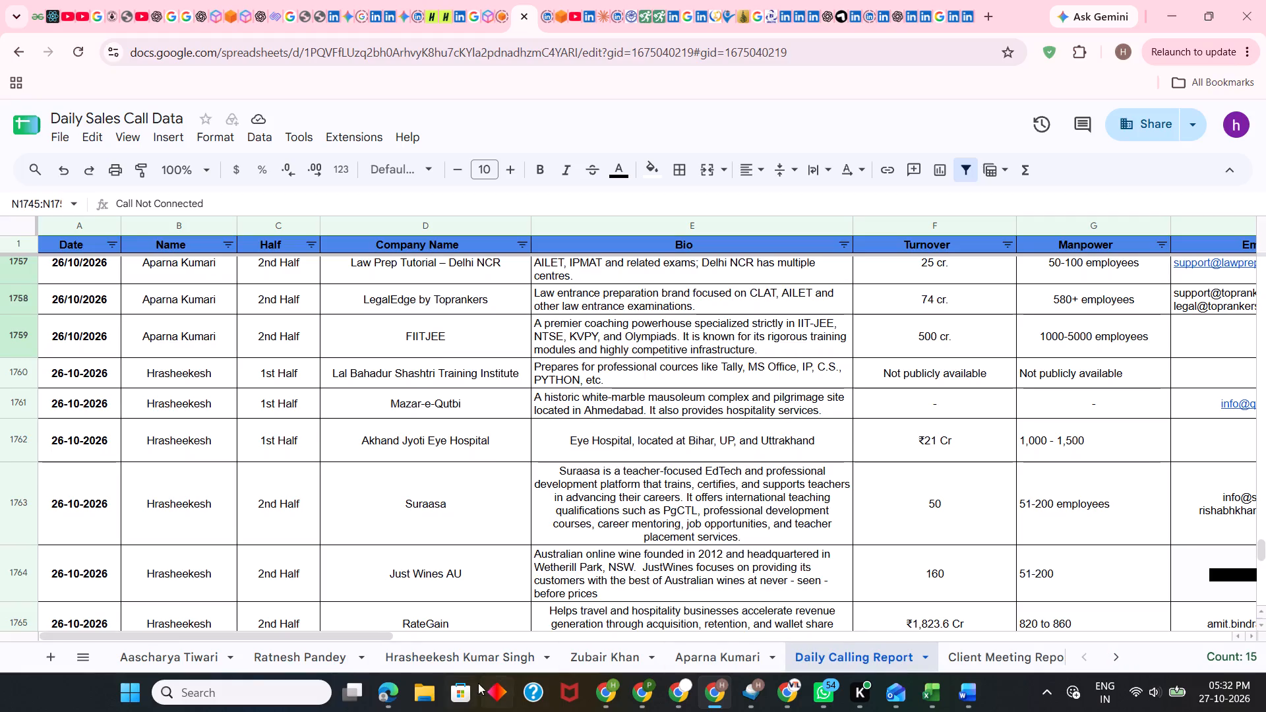
click(473, 662)
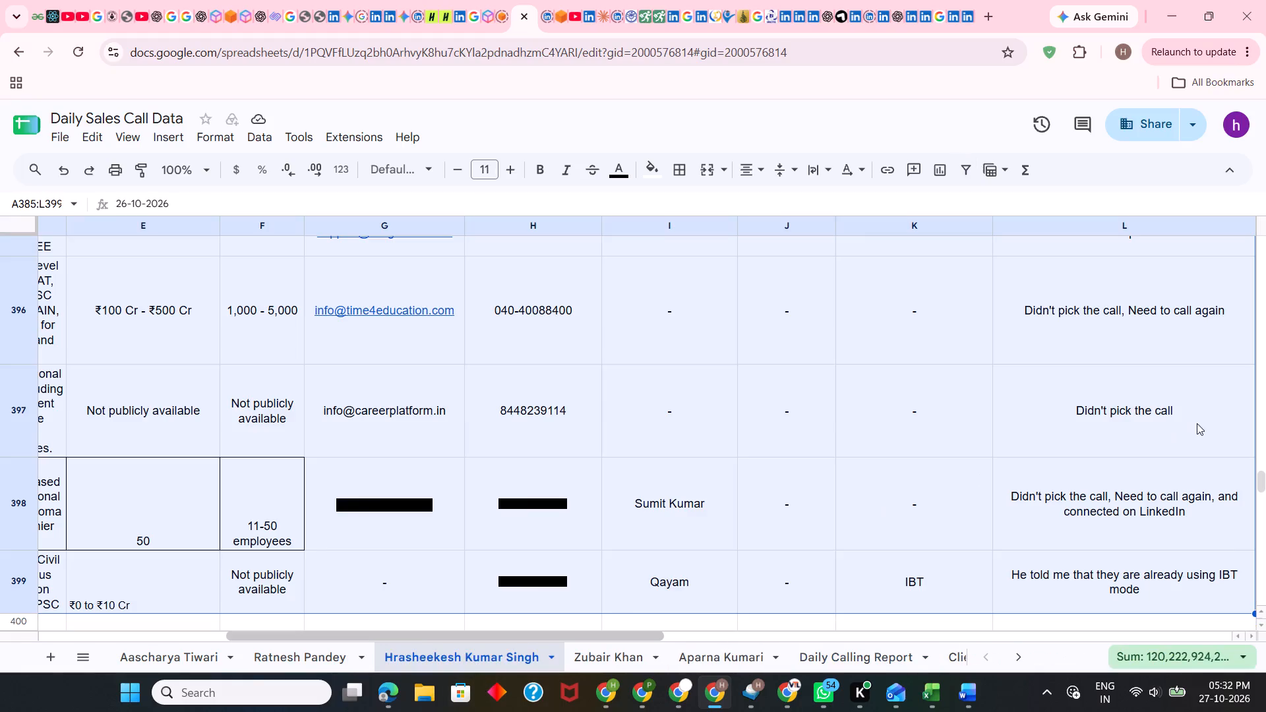
Copy rows 383 and 384, holding the 26-10-2026 date label and the column headers, from the individual sheet.
click(964, 454)
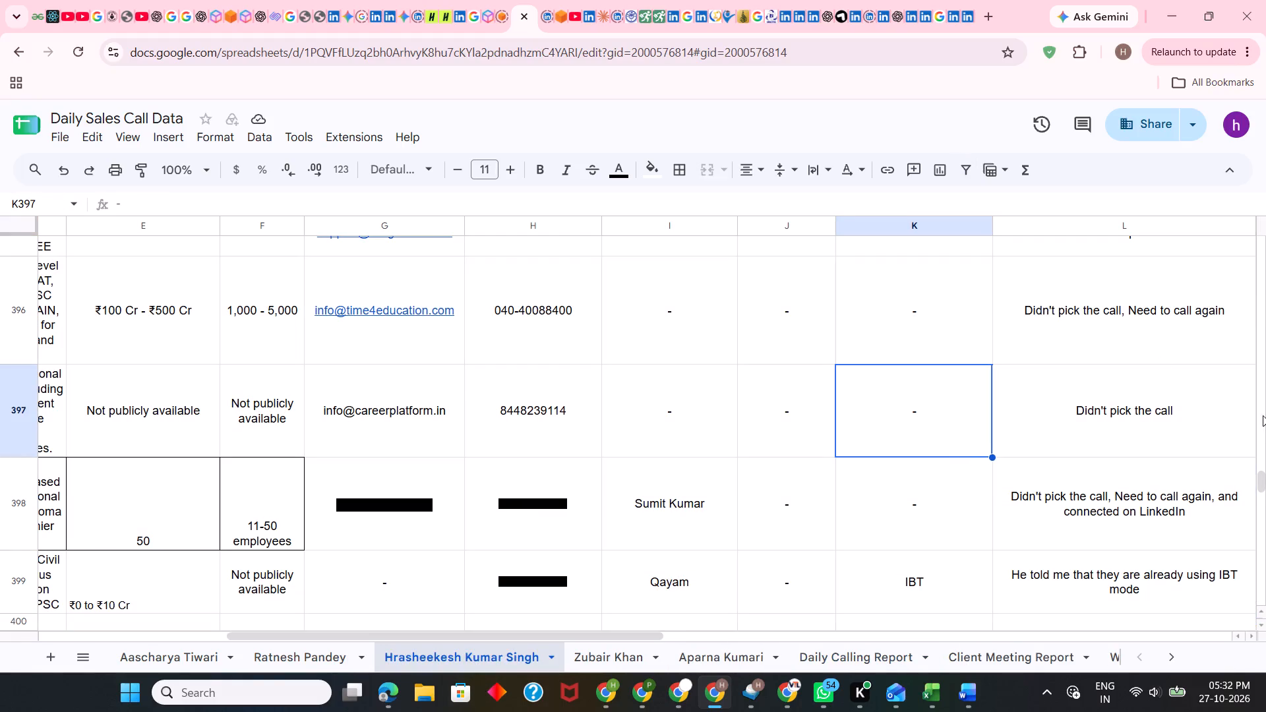
click(1264, 485)
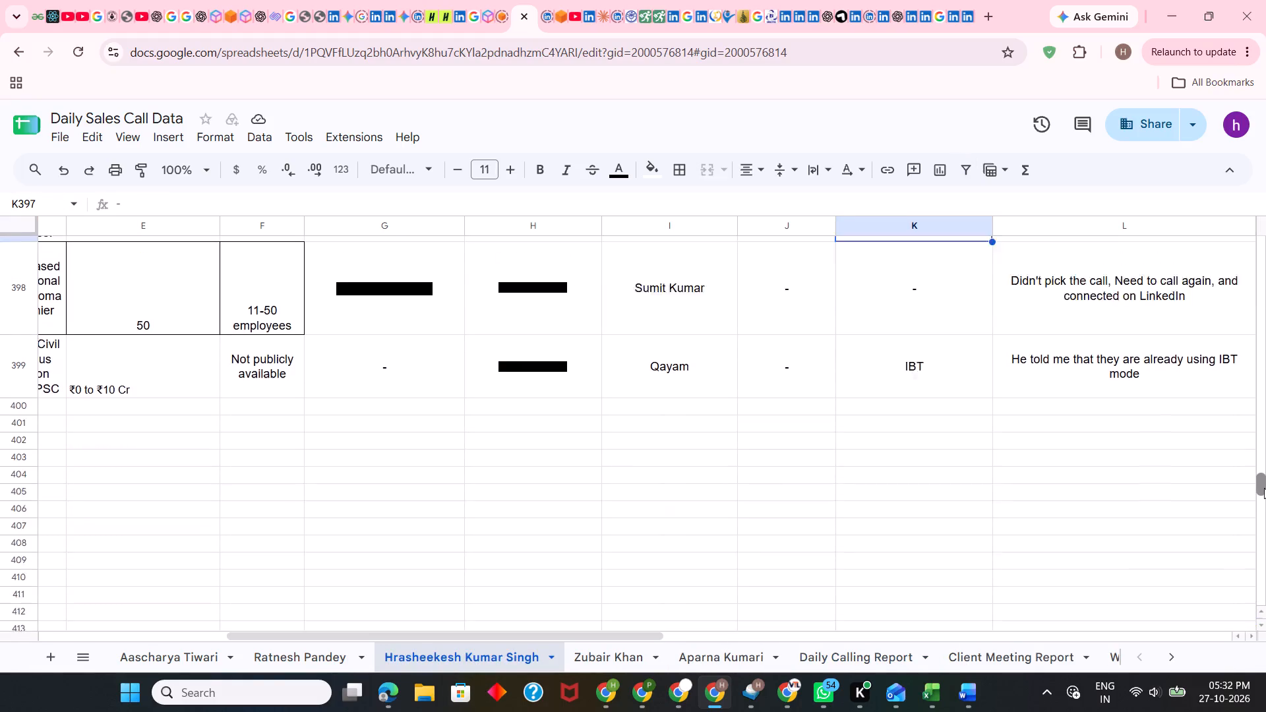
right_click(902, 449)
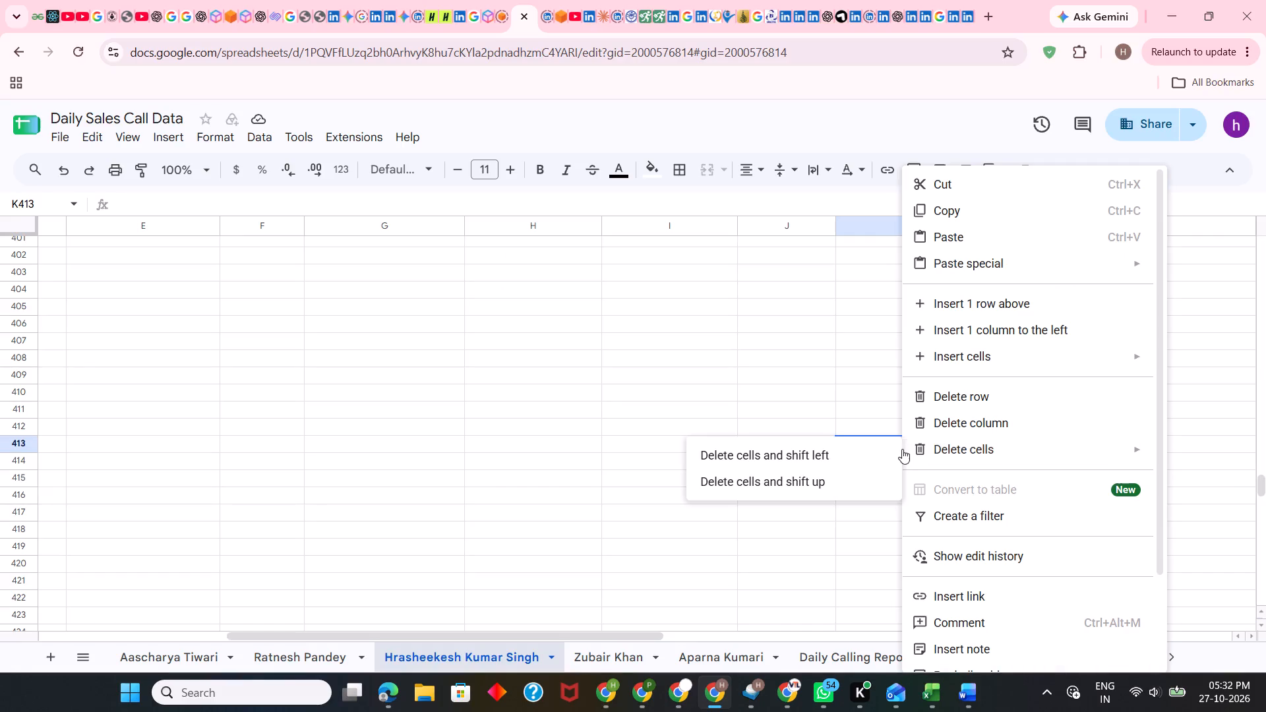
click(666, 421)
scroll(666, 421, right, 6)
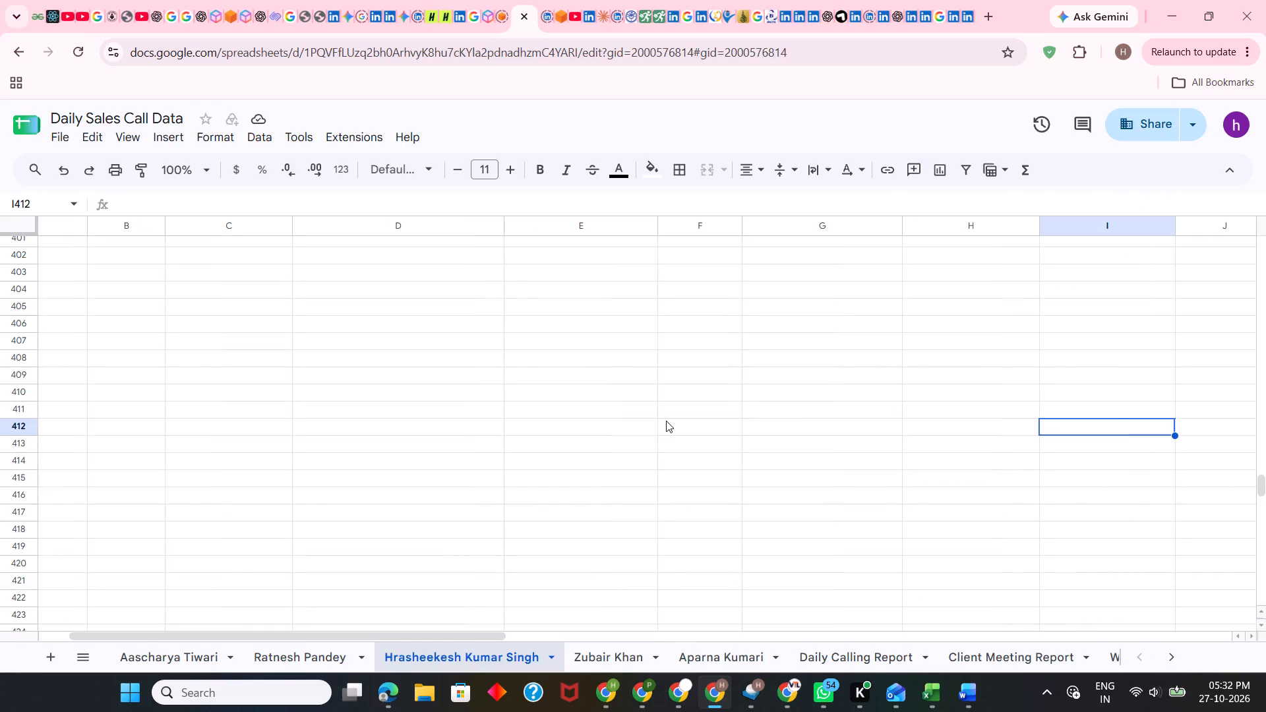
scroll(666, 421, left, 3)
scroll(666, 421, right, 6)
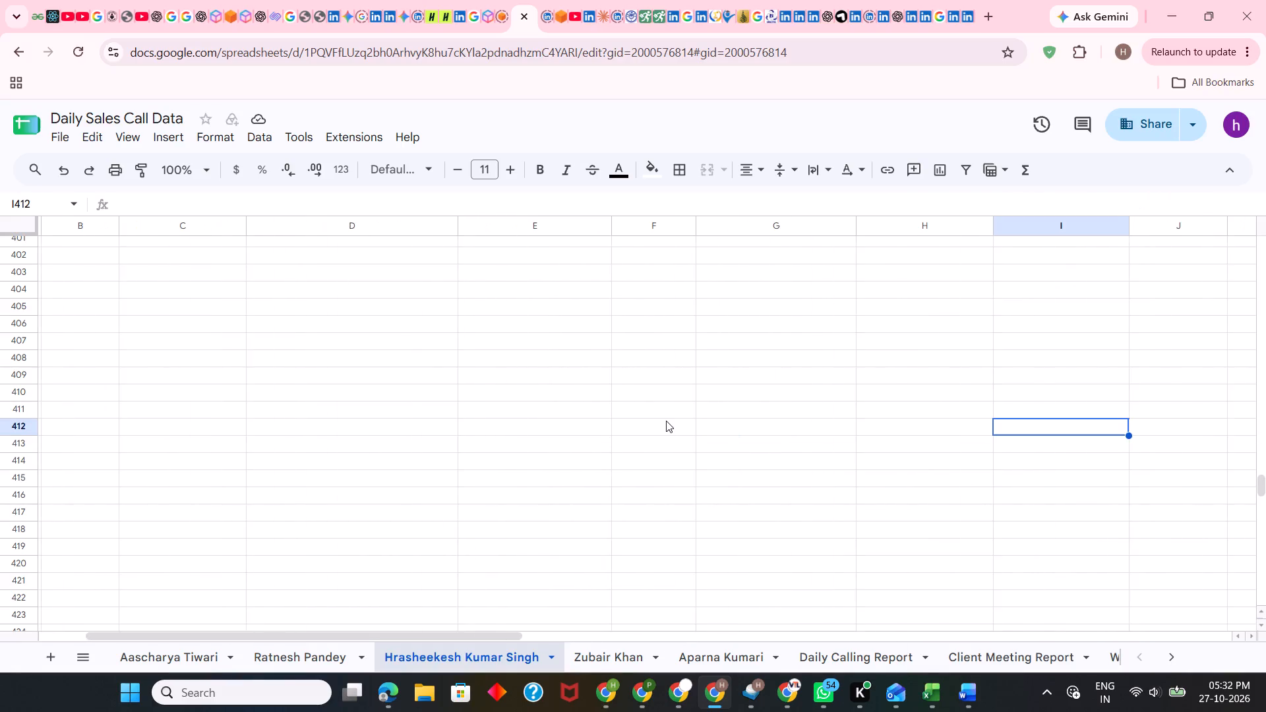
scroll(666, 421, up, 10)
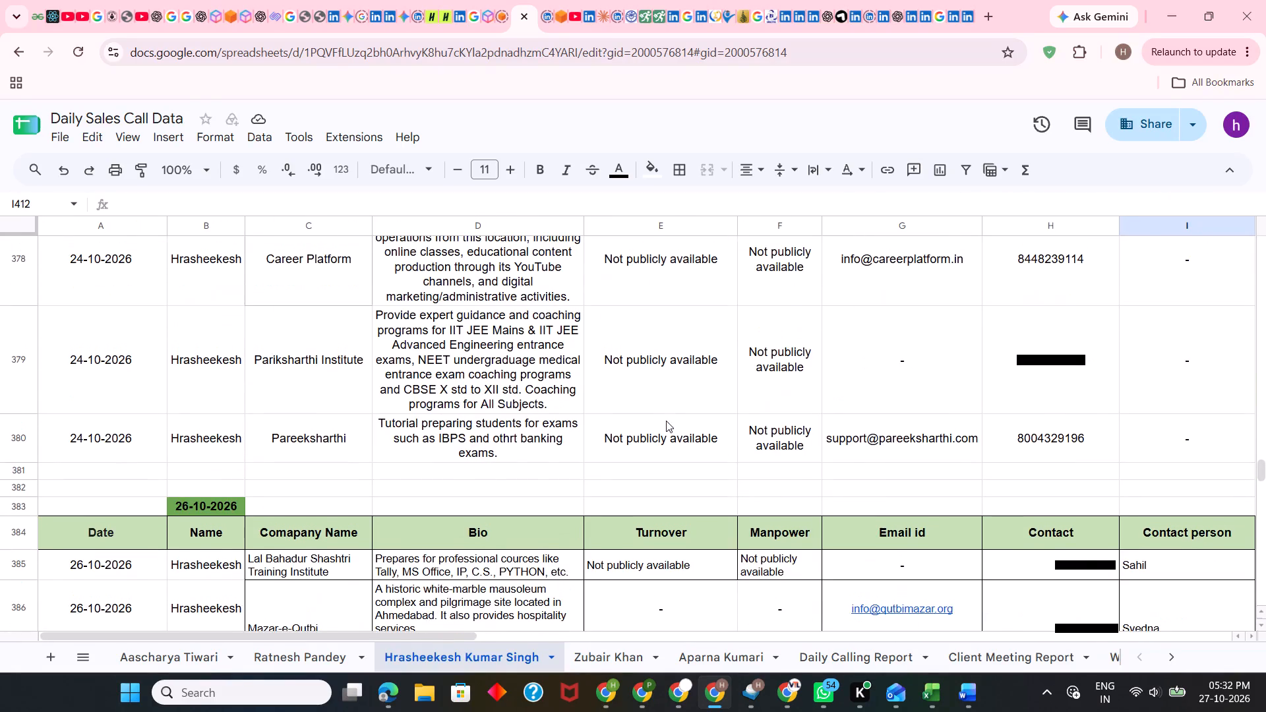
click(7, 510)
key(shift+Down)
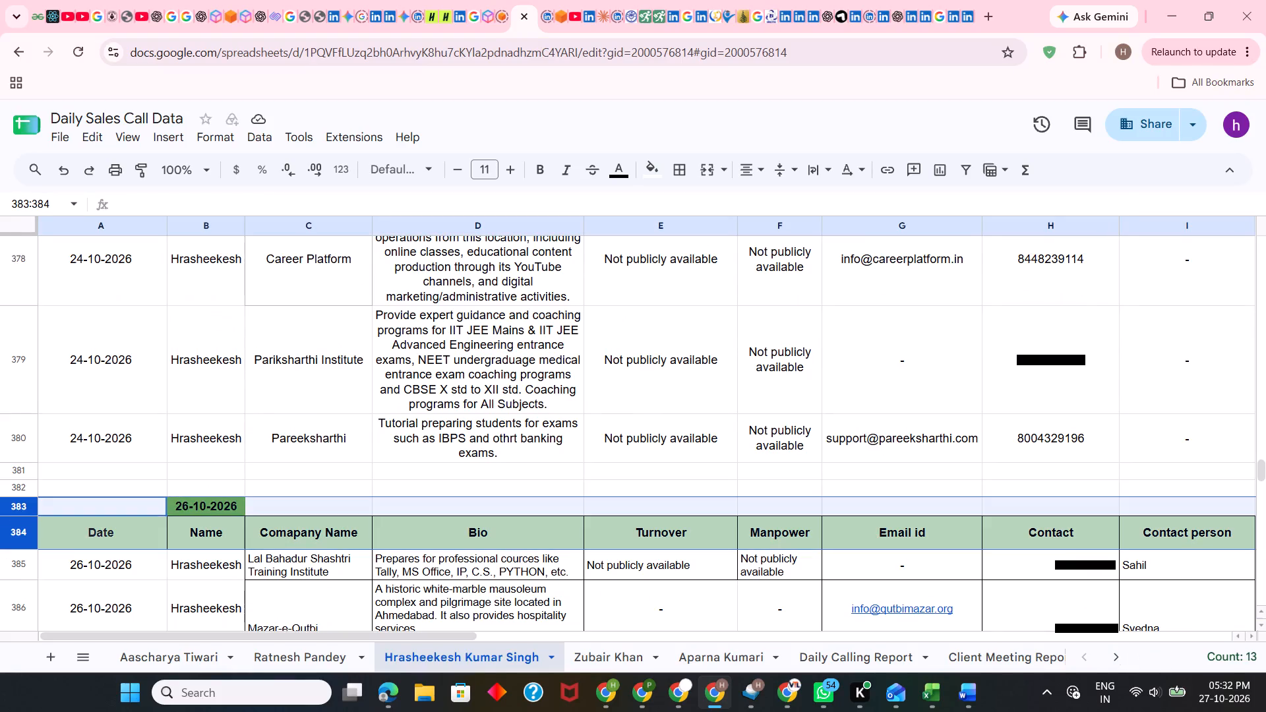
key(ctrl+c)
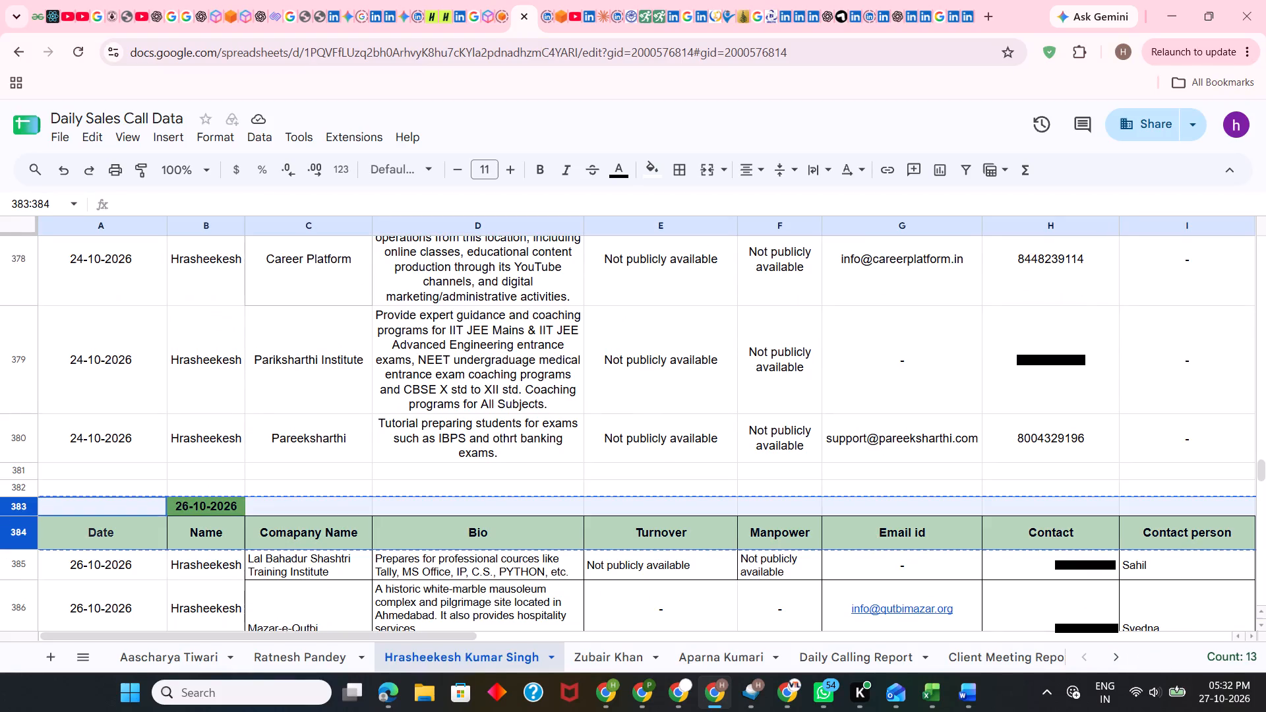
Paste the copied date label and header rows below the last entry, starting at cell A402.
scroll(7, 510, down, 4)
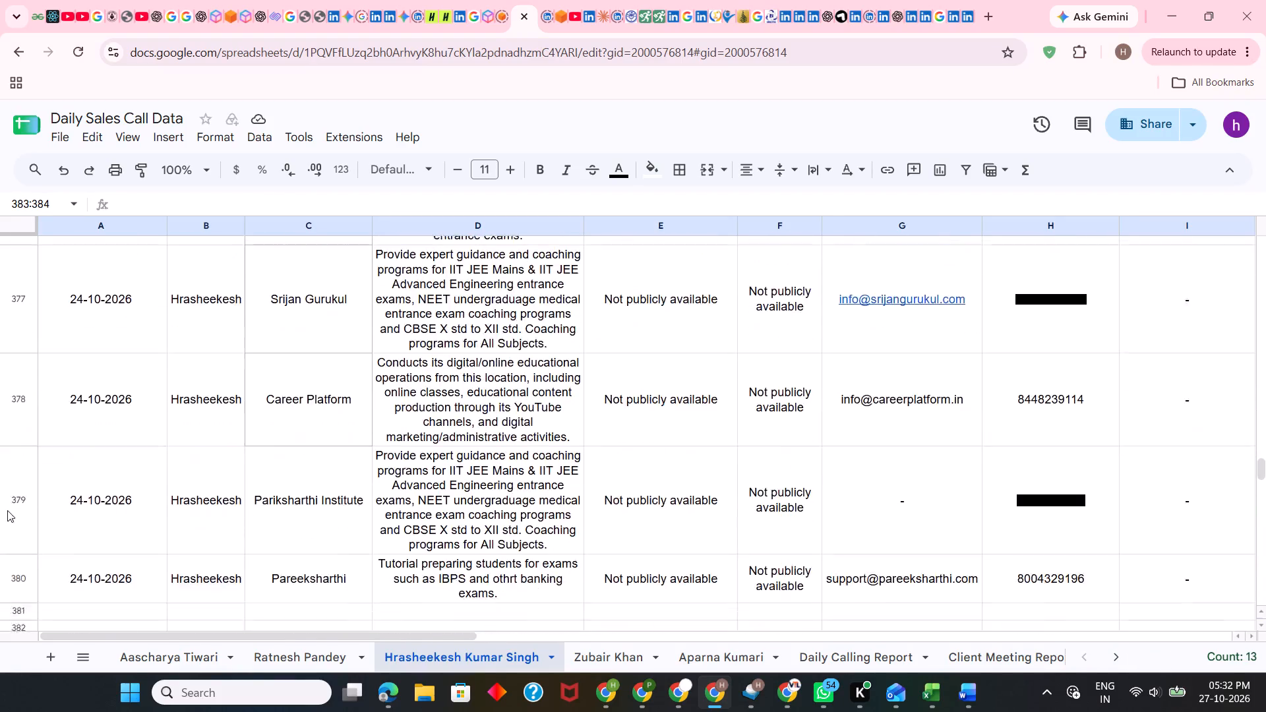
scroll(7, 510, down, 8)
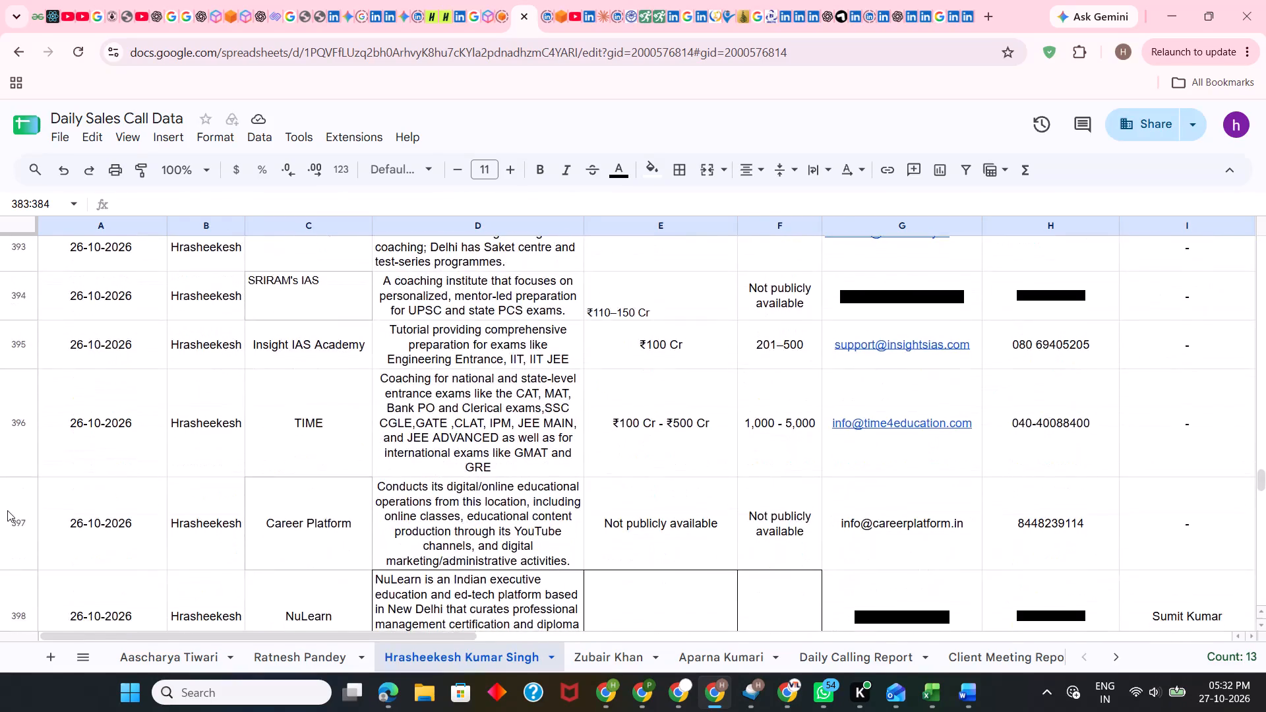
scroll(7, 510, down, 4)
scroll(7, 510, up, 6)
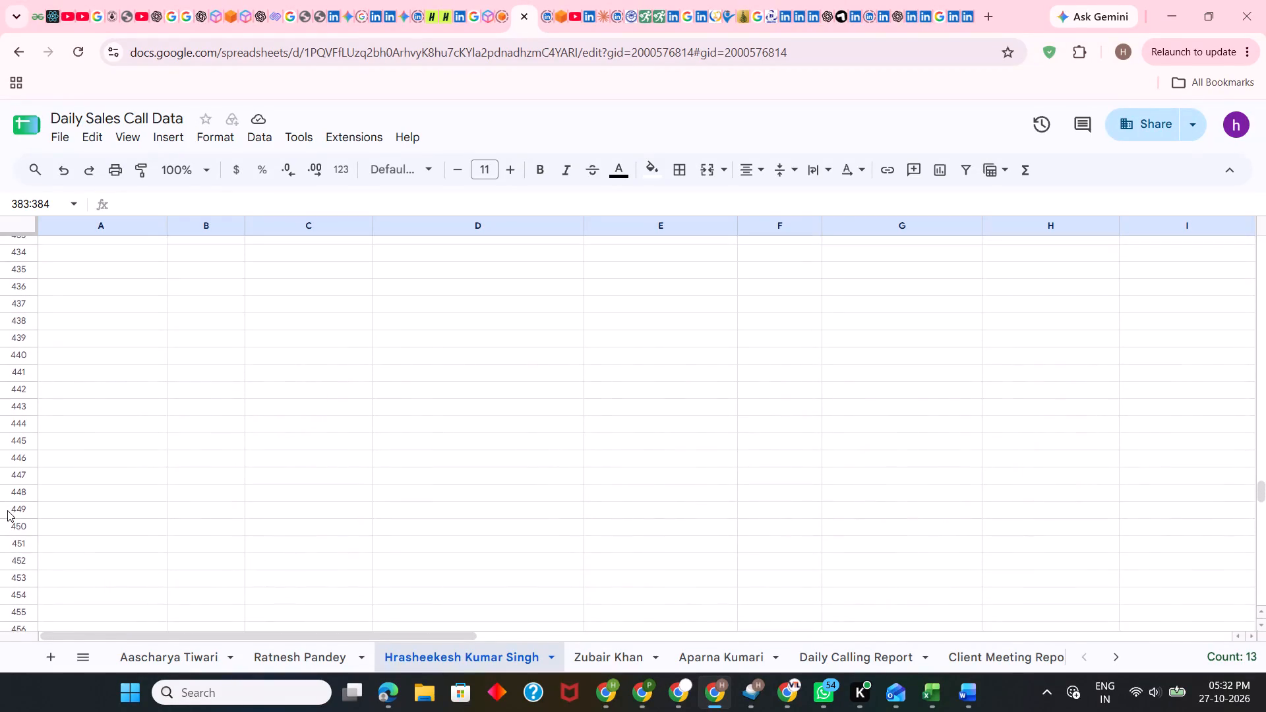
scroll(7, 510, up, 9)
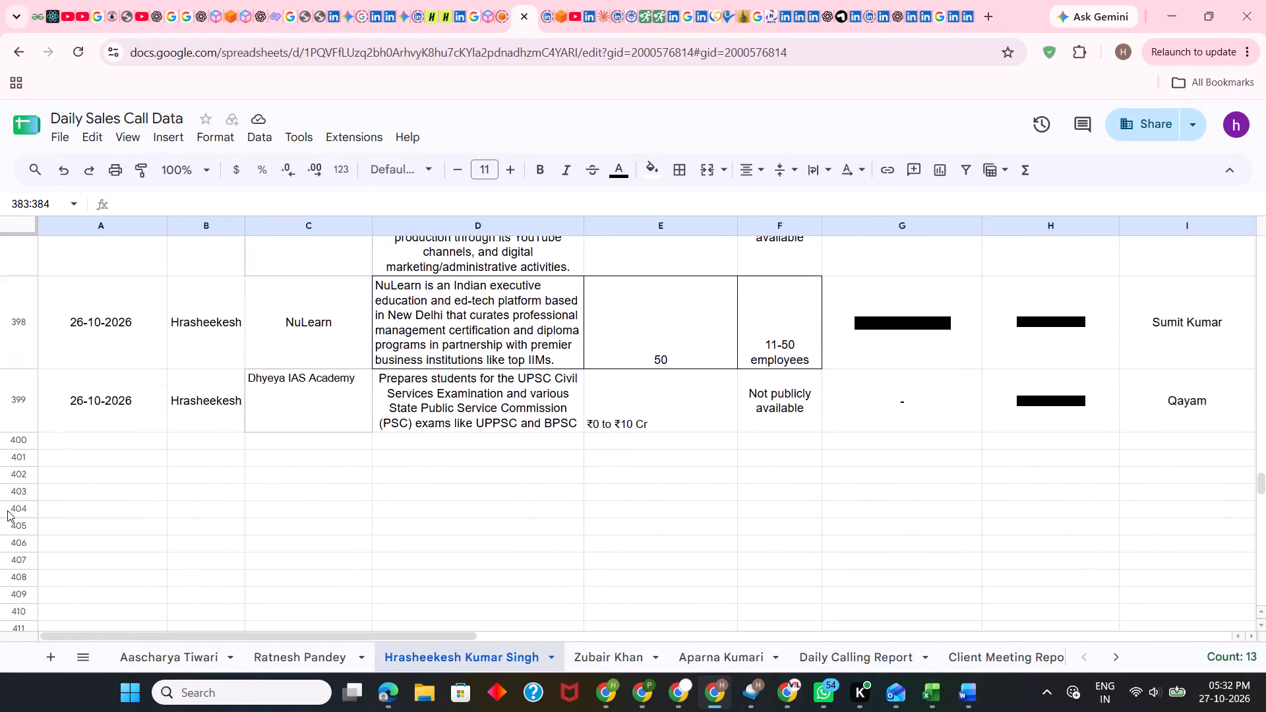
scroll(7, 510, down, 1)
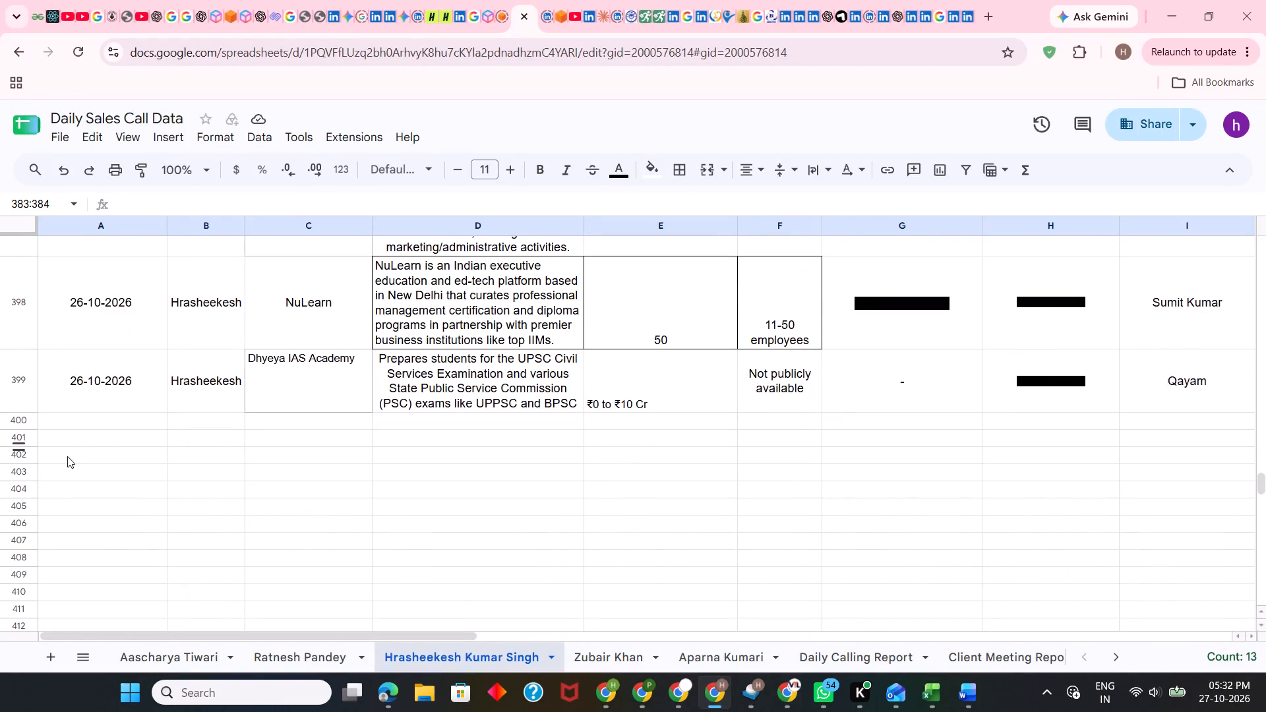
click(67, 456)
key(ctrl+v)
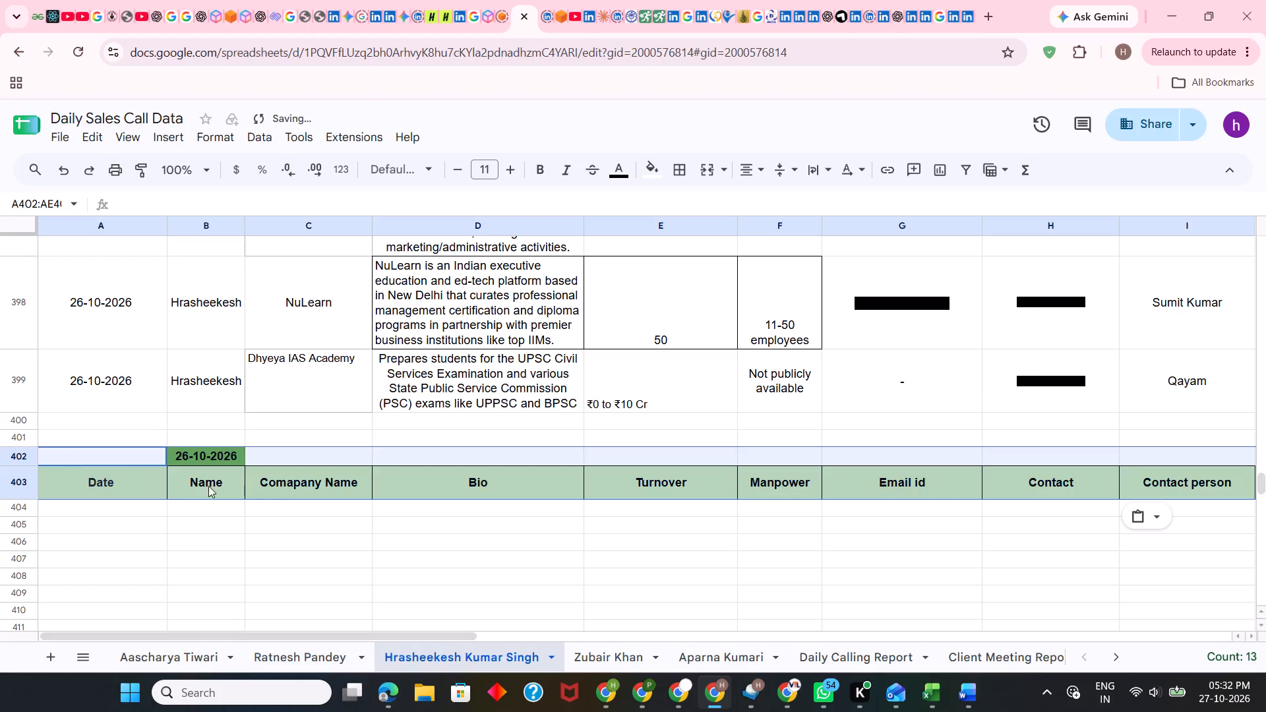
Change the date label in cell B402 to 27-10-2026.
double_click(189, 453)
click(189, 453)
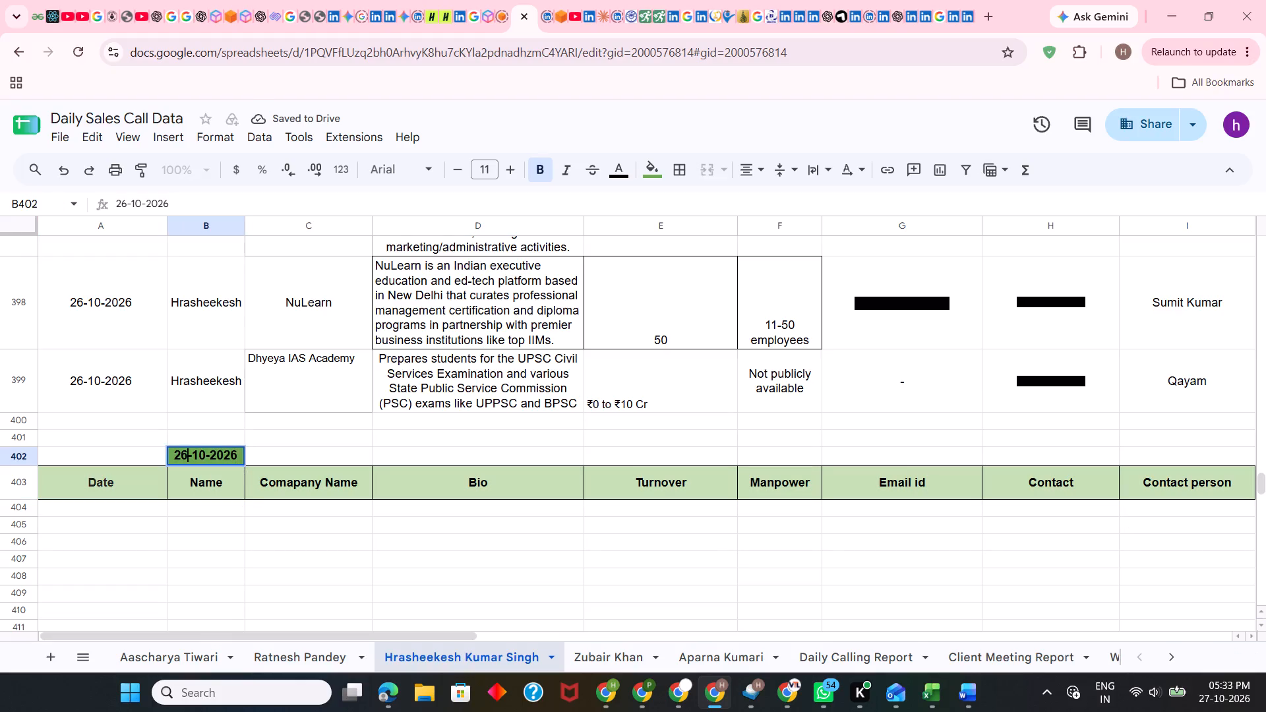
key(BackSpace)
key(7)
key(Return)
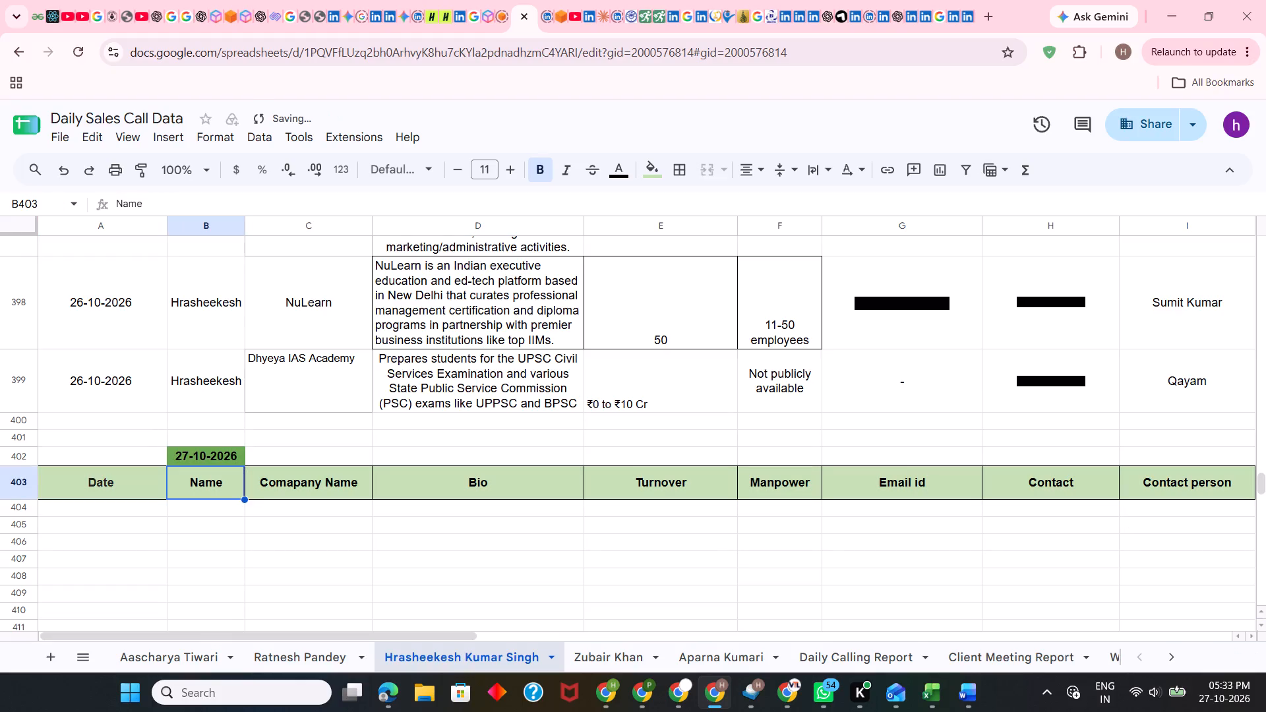
Copy the date from cell B402 into cell A404, pasting values only.
key(Up)
key(ctrl+c)
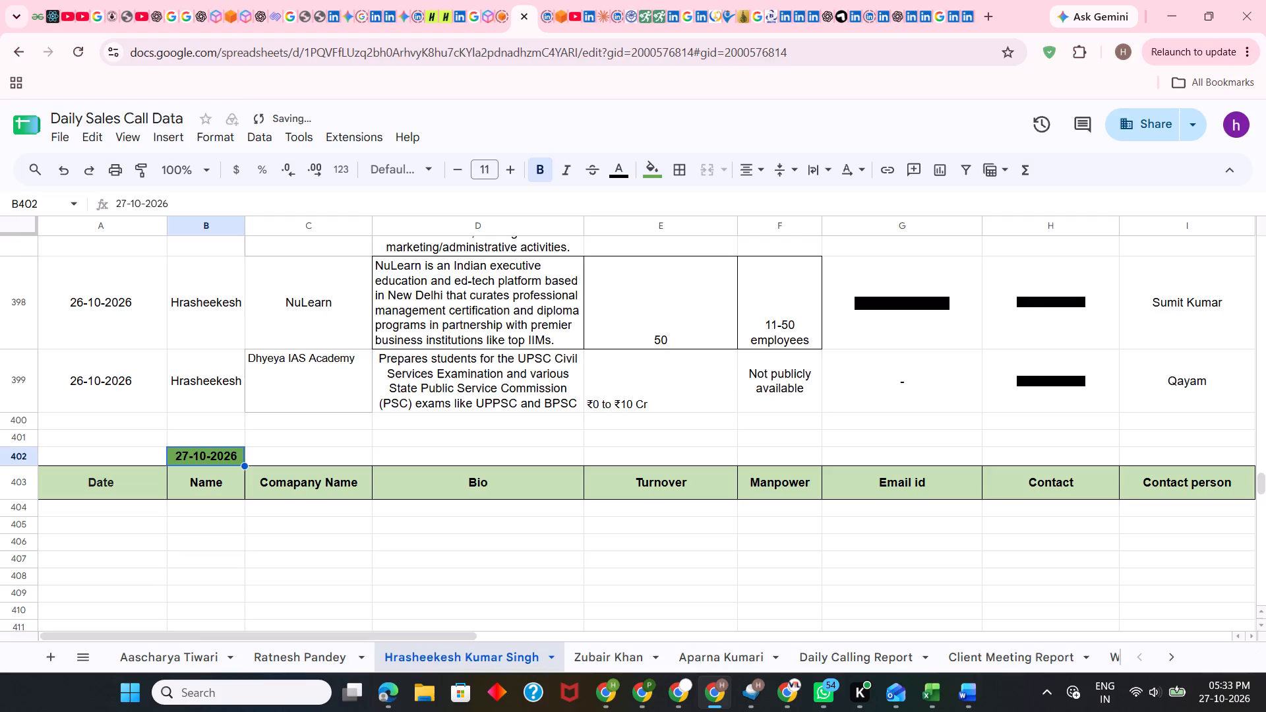
key(Down)
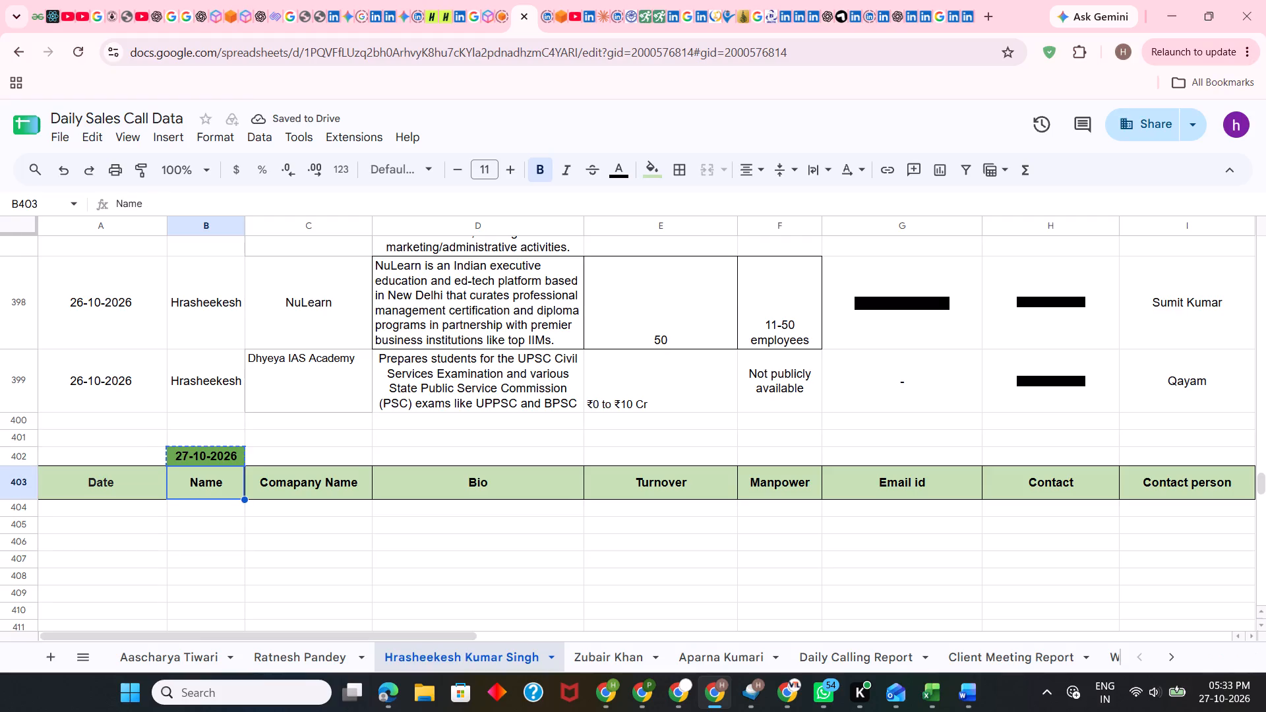
key(Down)
key(Left)
key(ctrl+v)
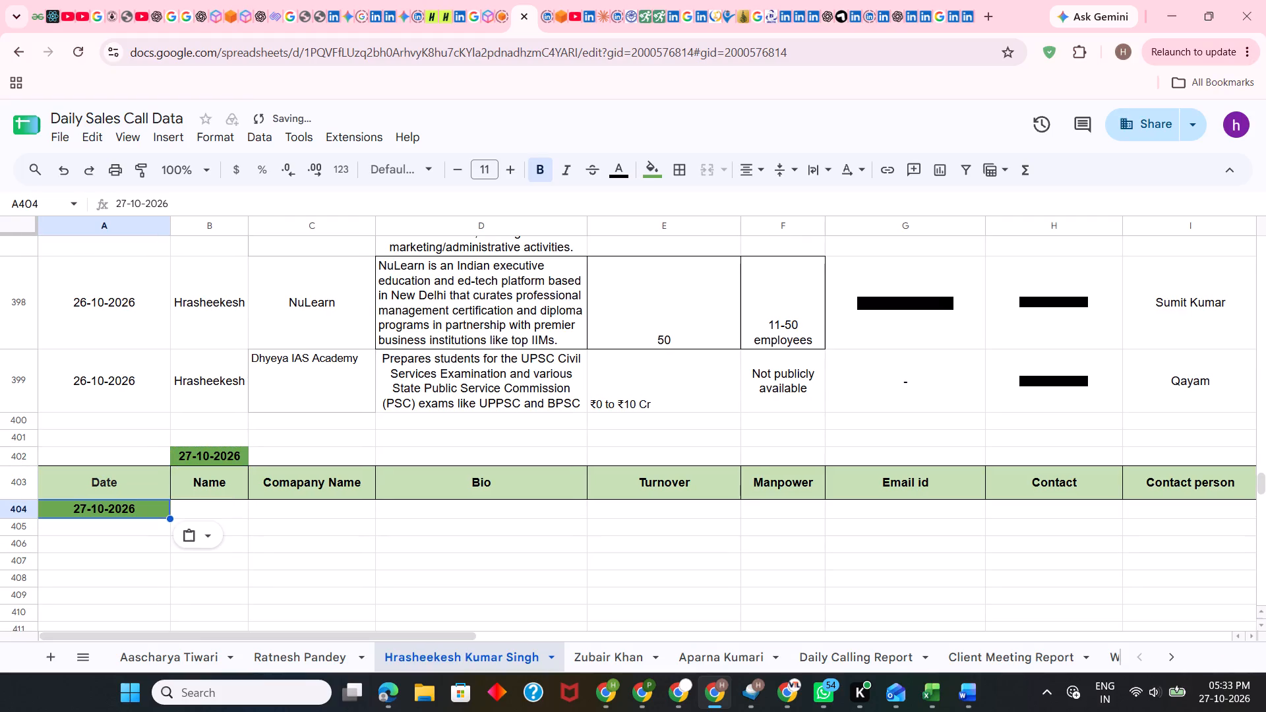
click(185, 525)
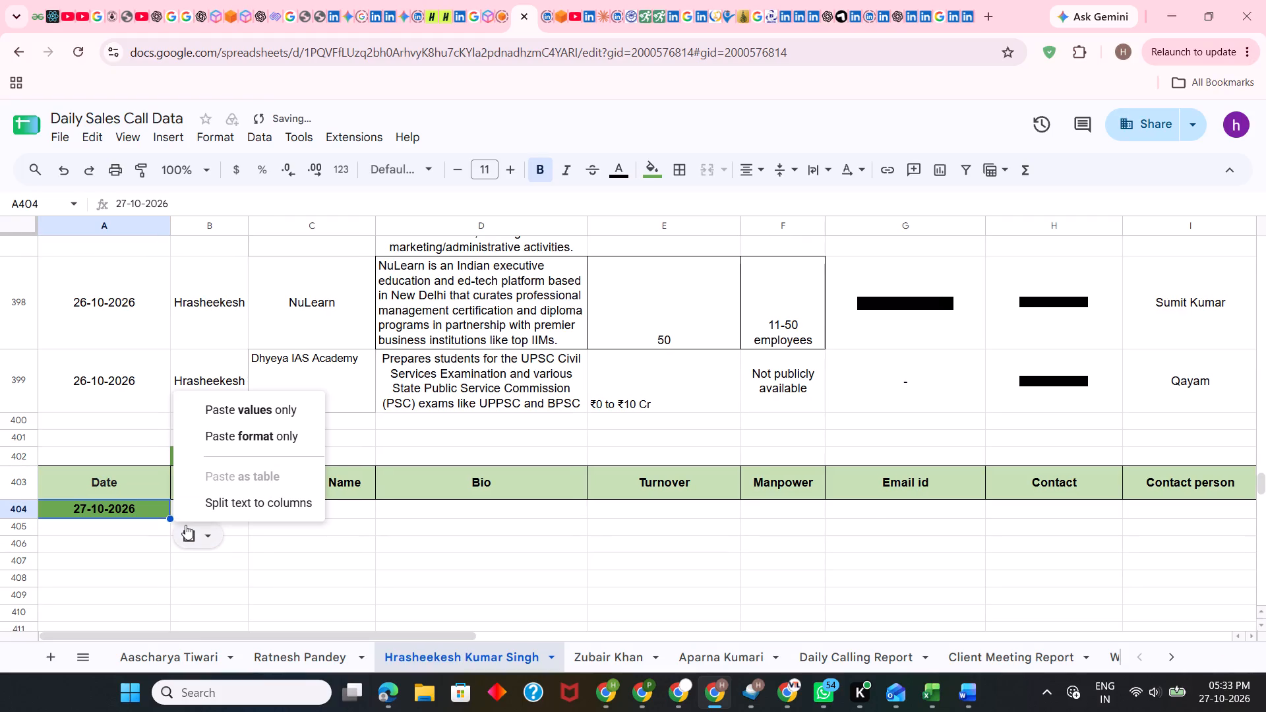
click(268, 417)
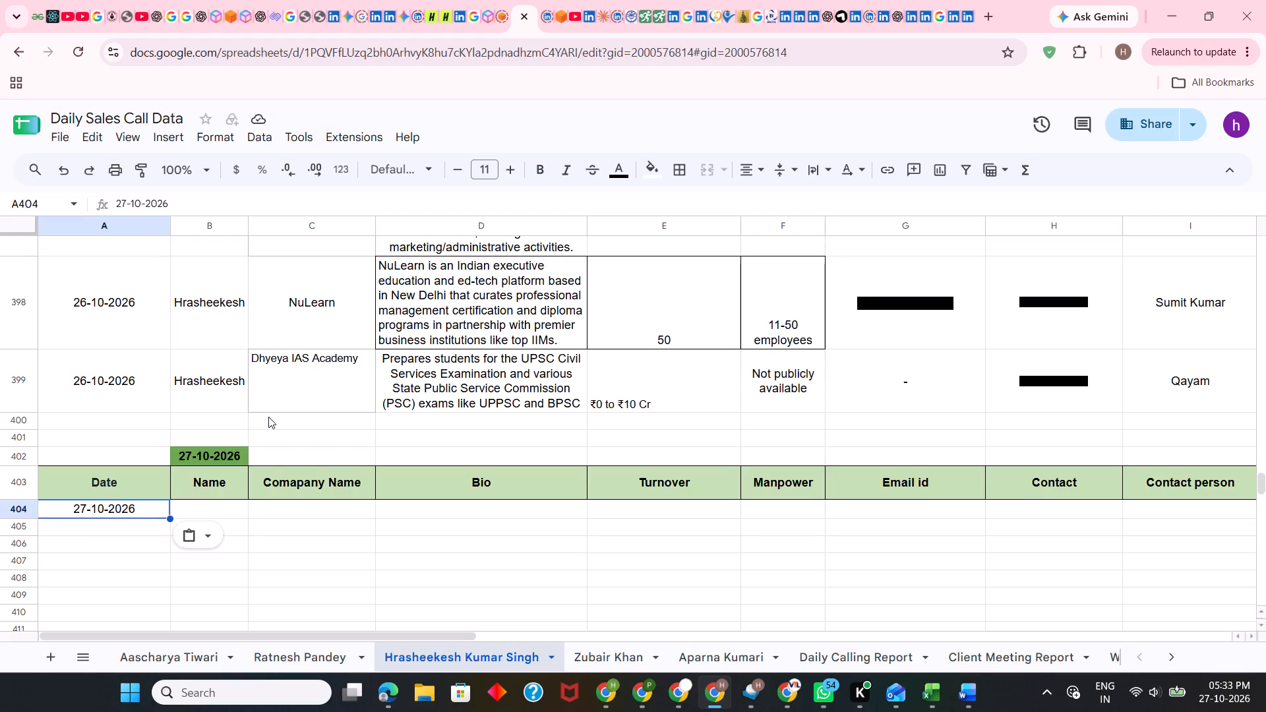
Copy the name Hrasheekesh from cell B399 into the Name column of row 404.
click(222, 376)
key(ctrl+c)
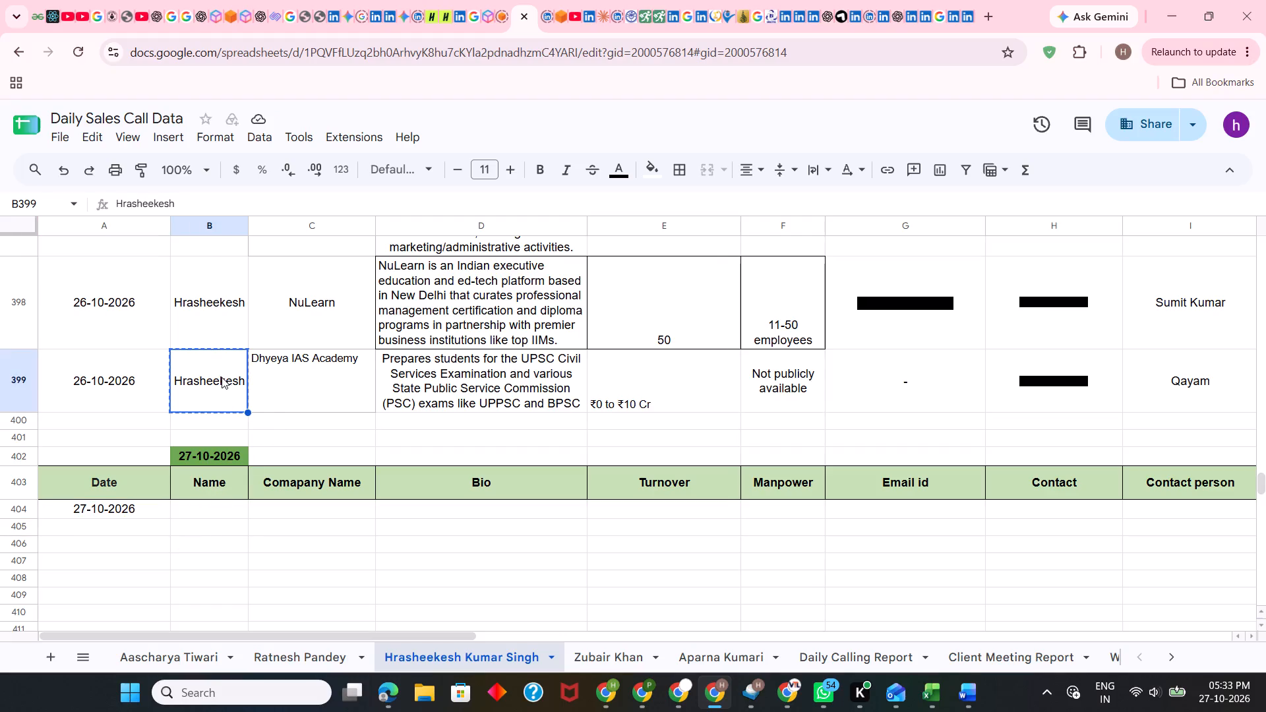
click(226, 510)
key(ctrl+v)
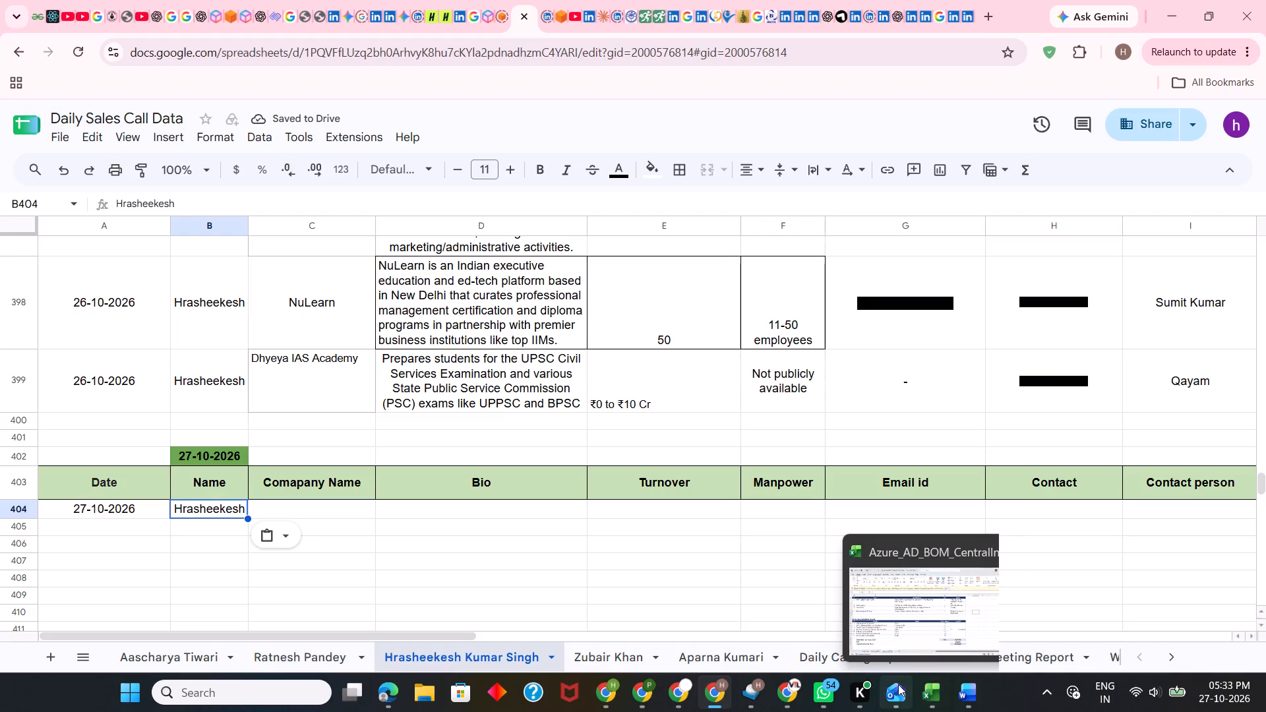
Close Excel, which holds the Azure_AD_BOM workbook.
right_click(926, 688)
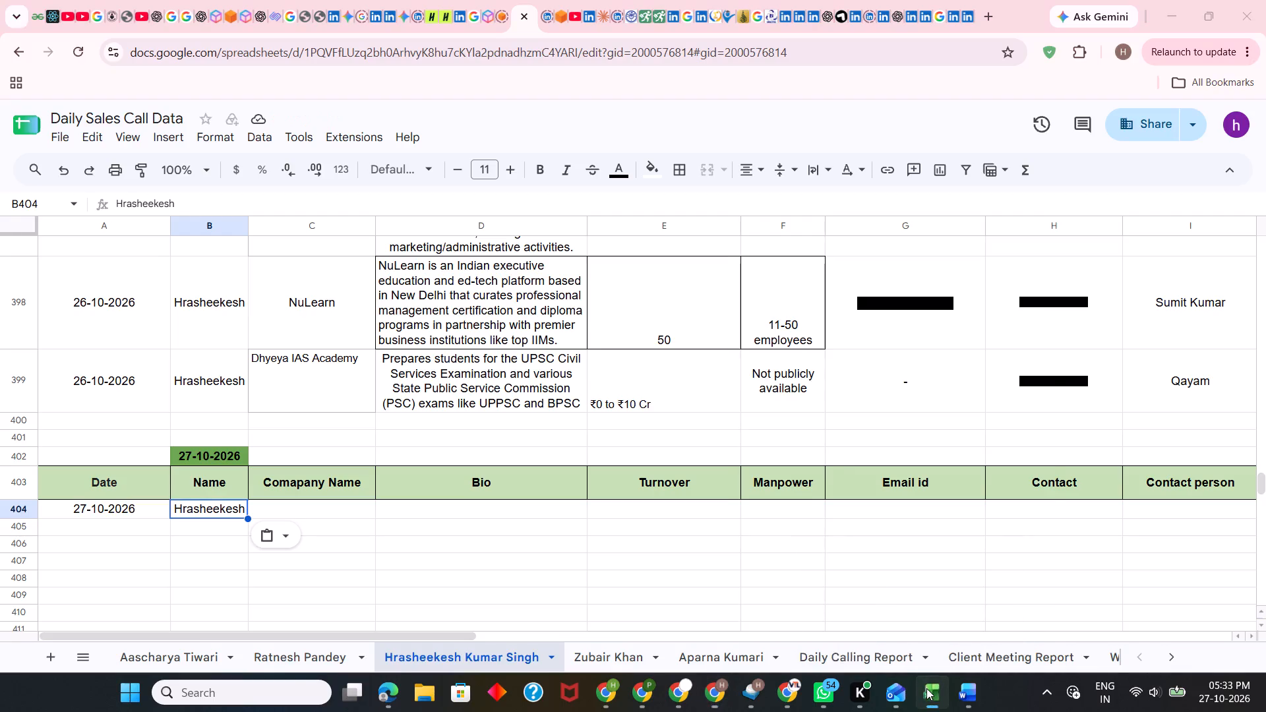
click(963, 622)
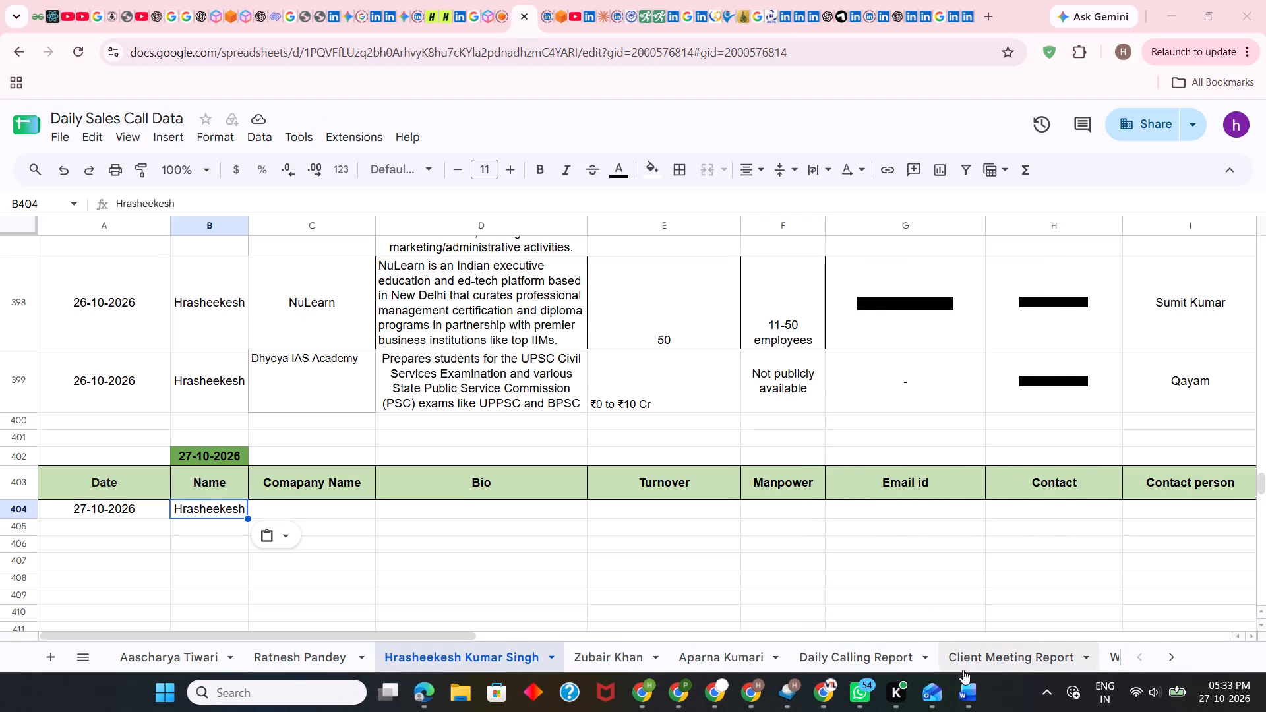
Switch to Revised_Financial_Proposal_Azure_AD.docx in Word and close it, saving the changes in the Downloads folder.
right_click(962, 705)
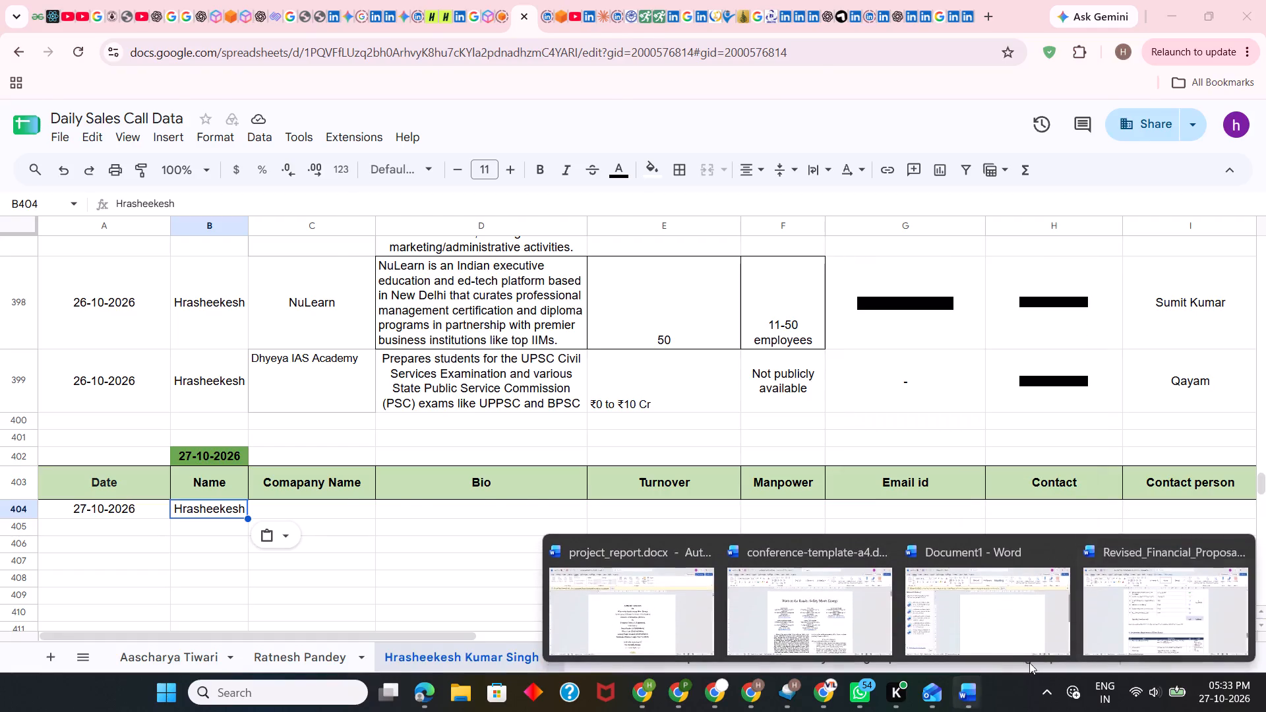
click(1131, 615)
click(1265, 0)
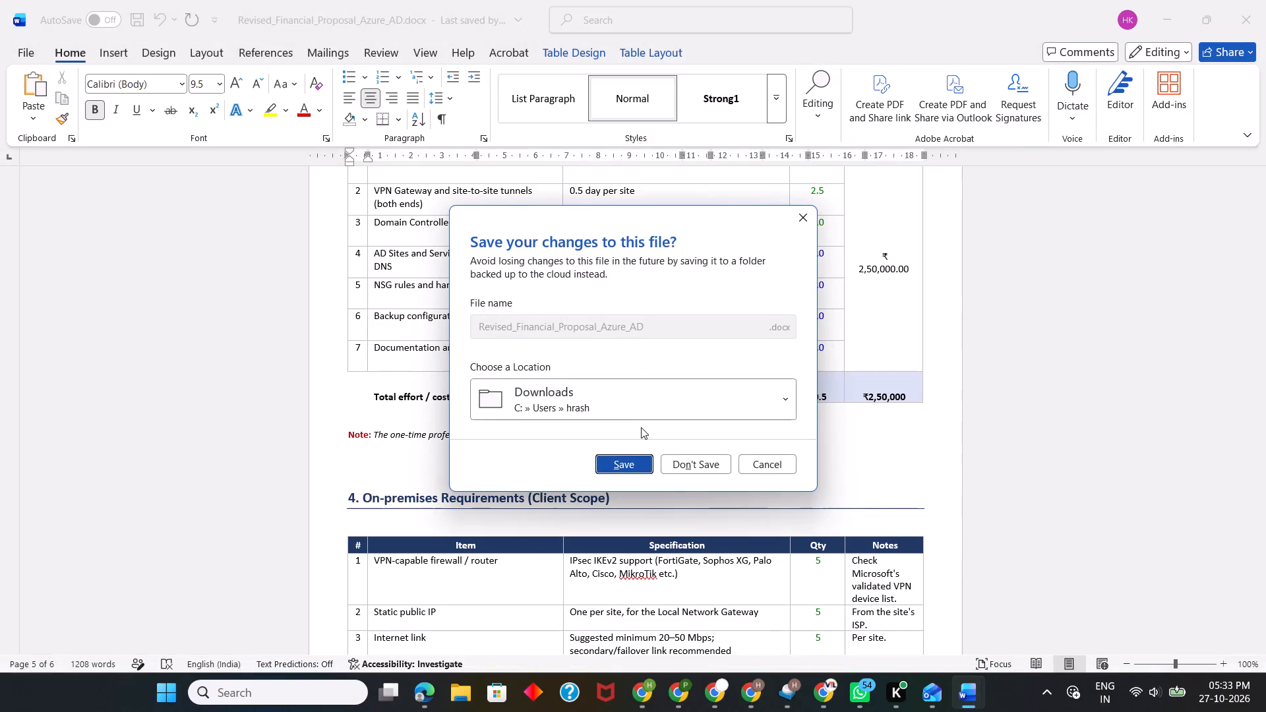
click(646, 456)
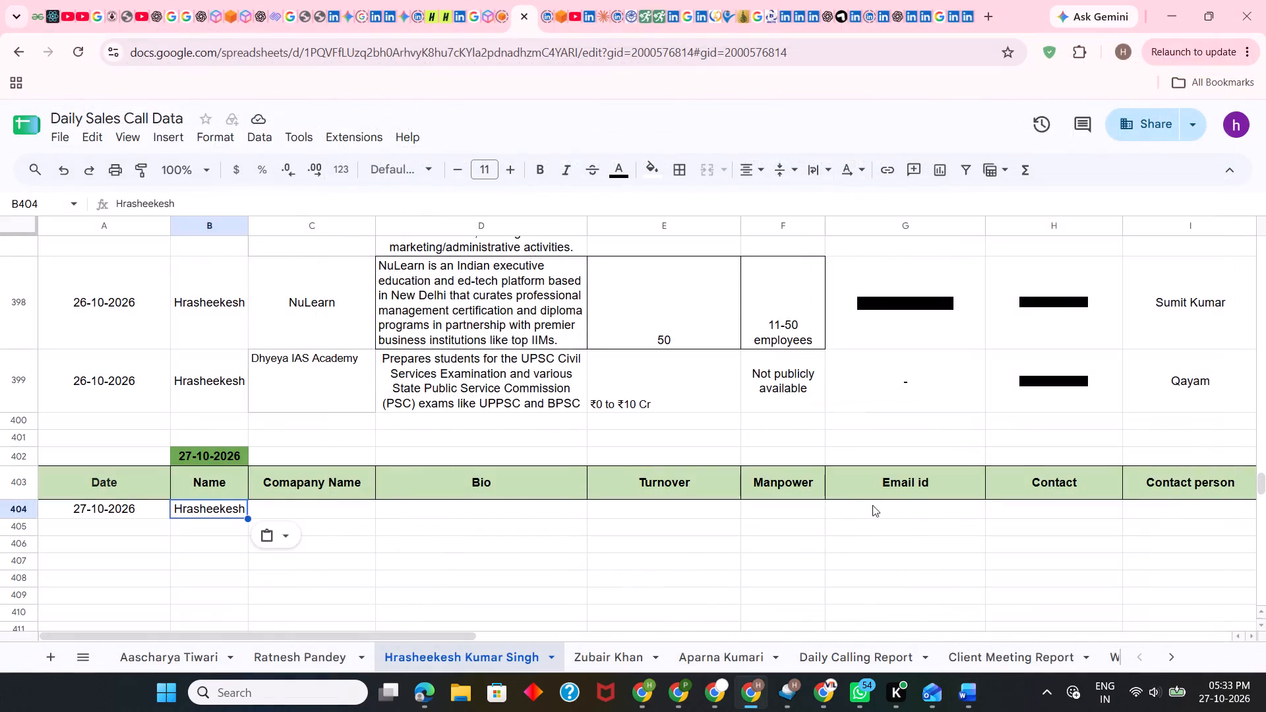
End all running Word tasks to close the remaining documents, including project_report.docx, conference-template-a4.docx and Document1.
right_click(963, 703)
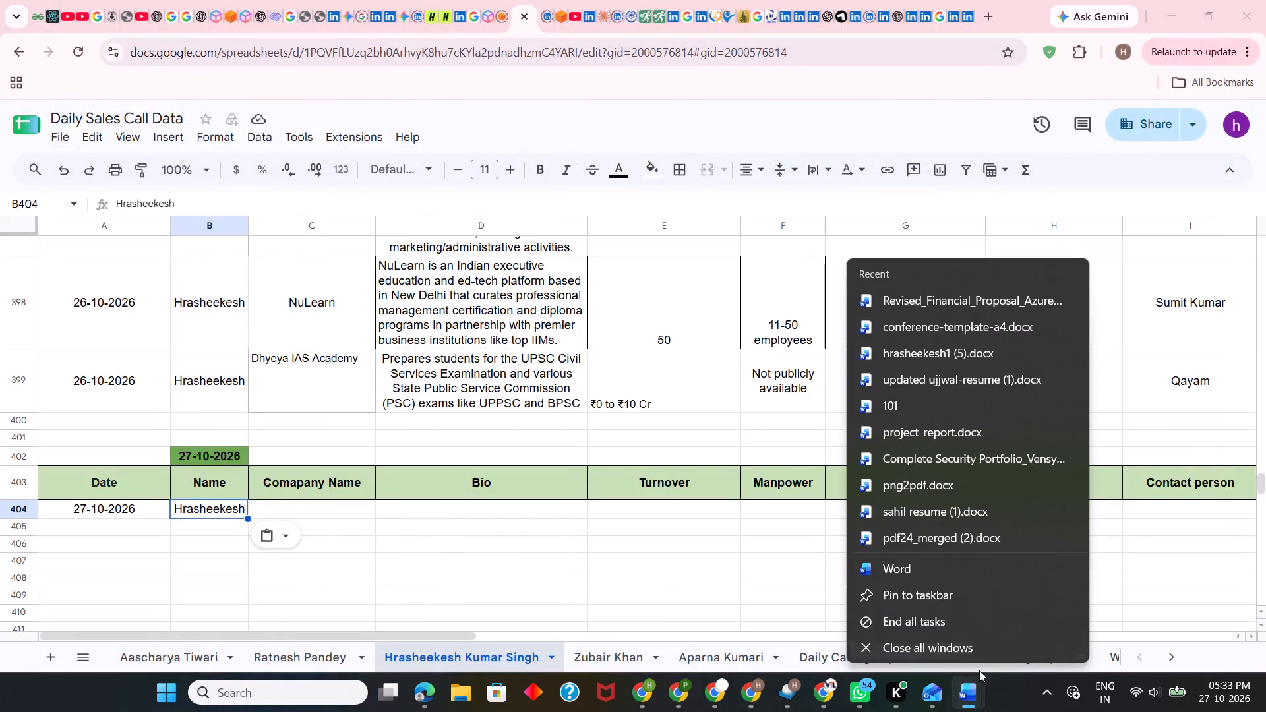
right_click(975, 707)
click(978, 701)
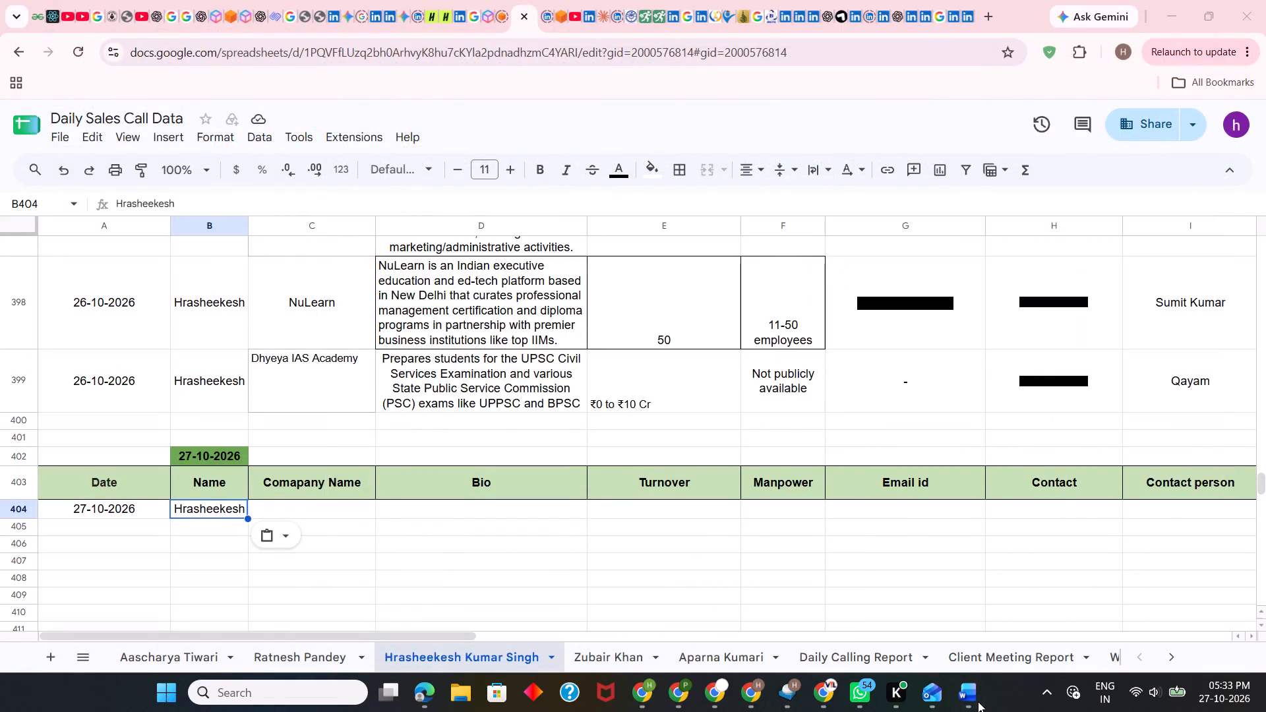
click(978, 701)
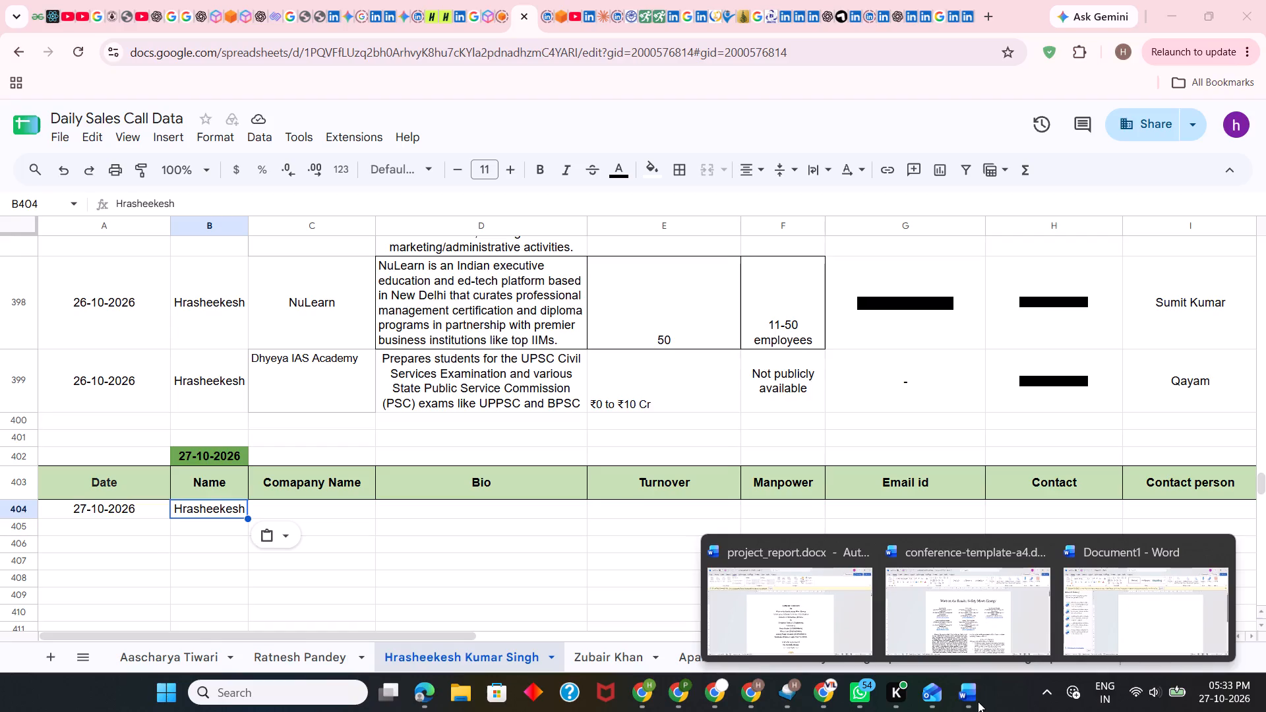
right_click(978, 701)
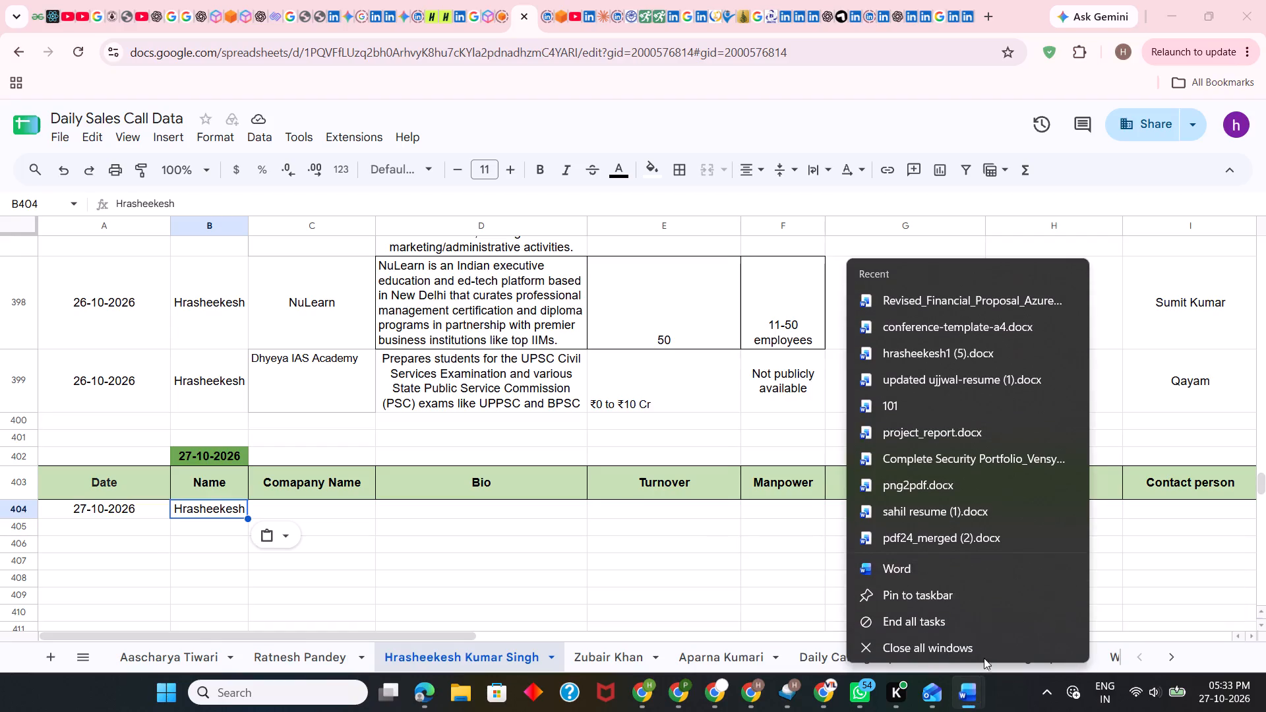
click(990, 621)
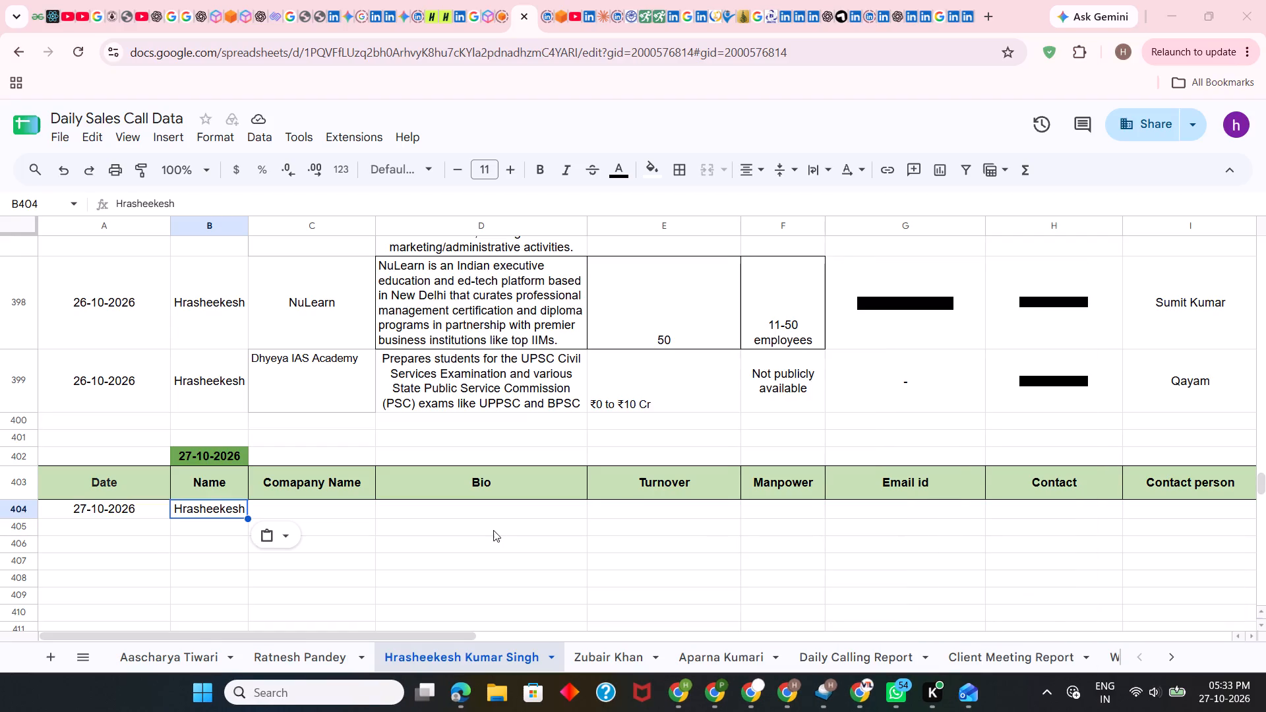
Switch to the AWS Leads Sheet and examine the Ed Tech leads' company details, contacts, follow-up statuses and call remarks.
click(857, 699)
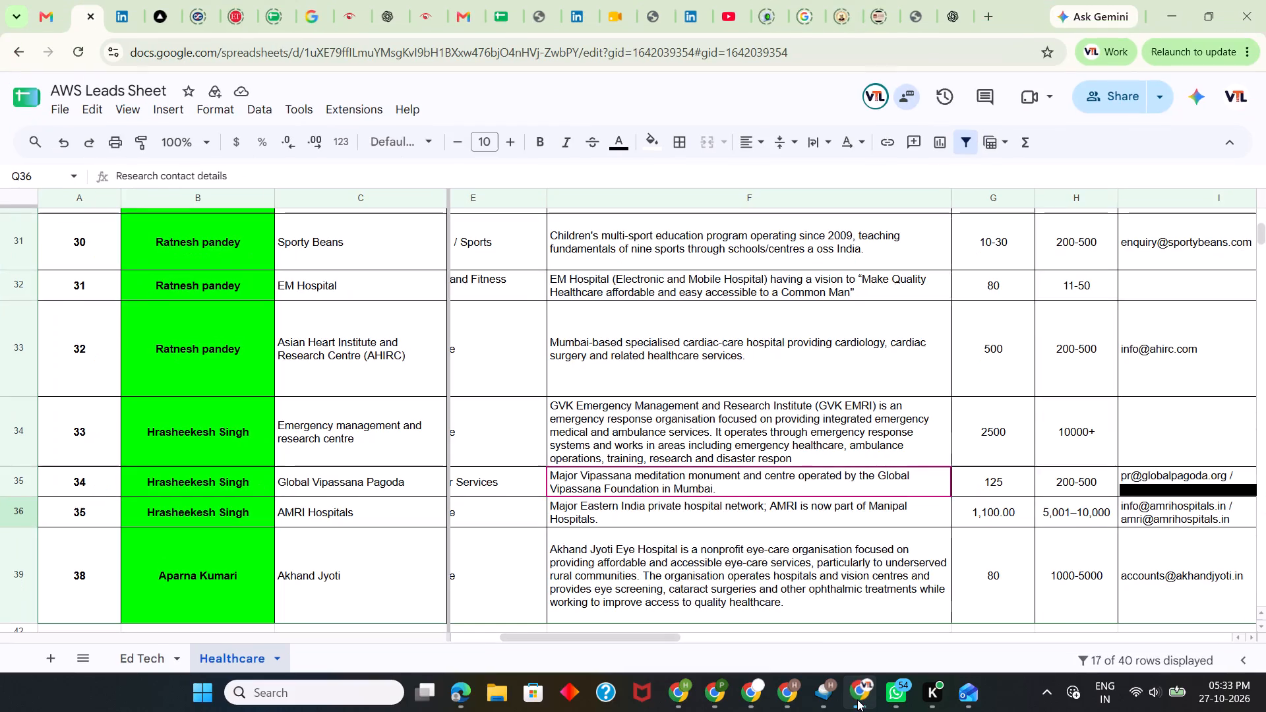
scroll(631, 439, right, 7)
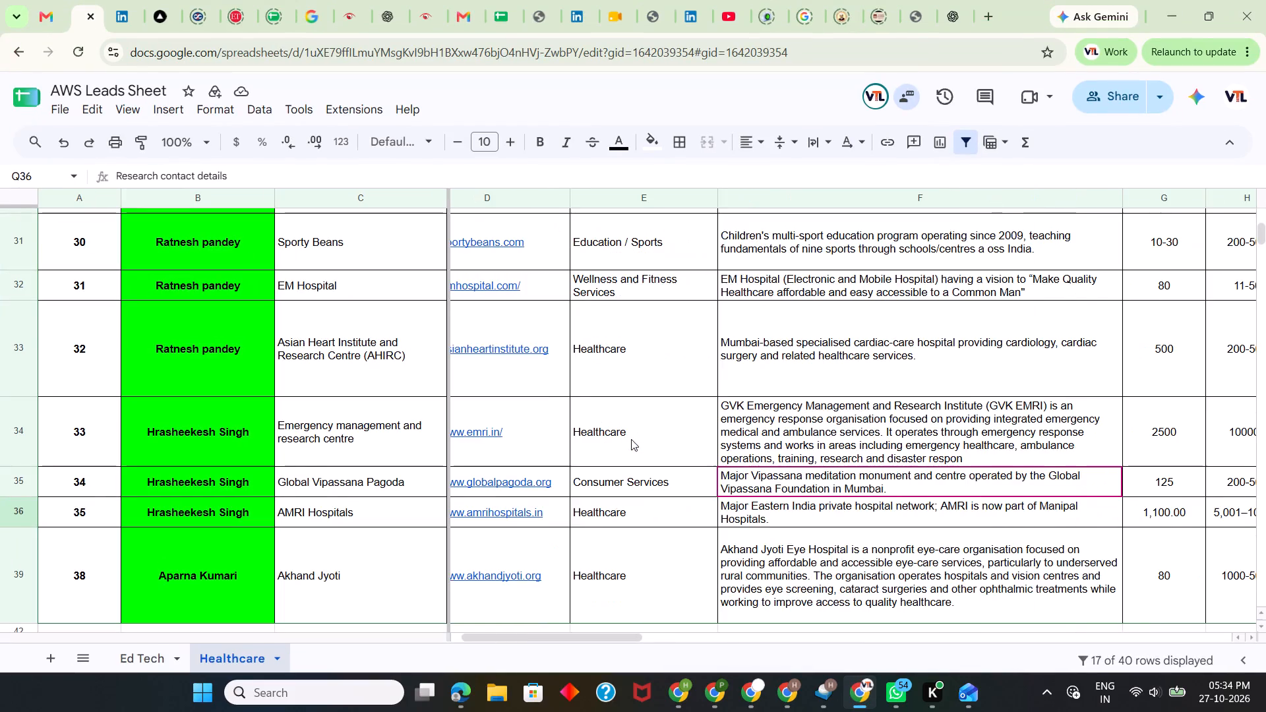
click(119, 661)
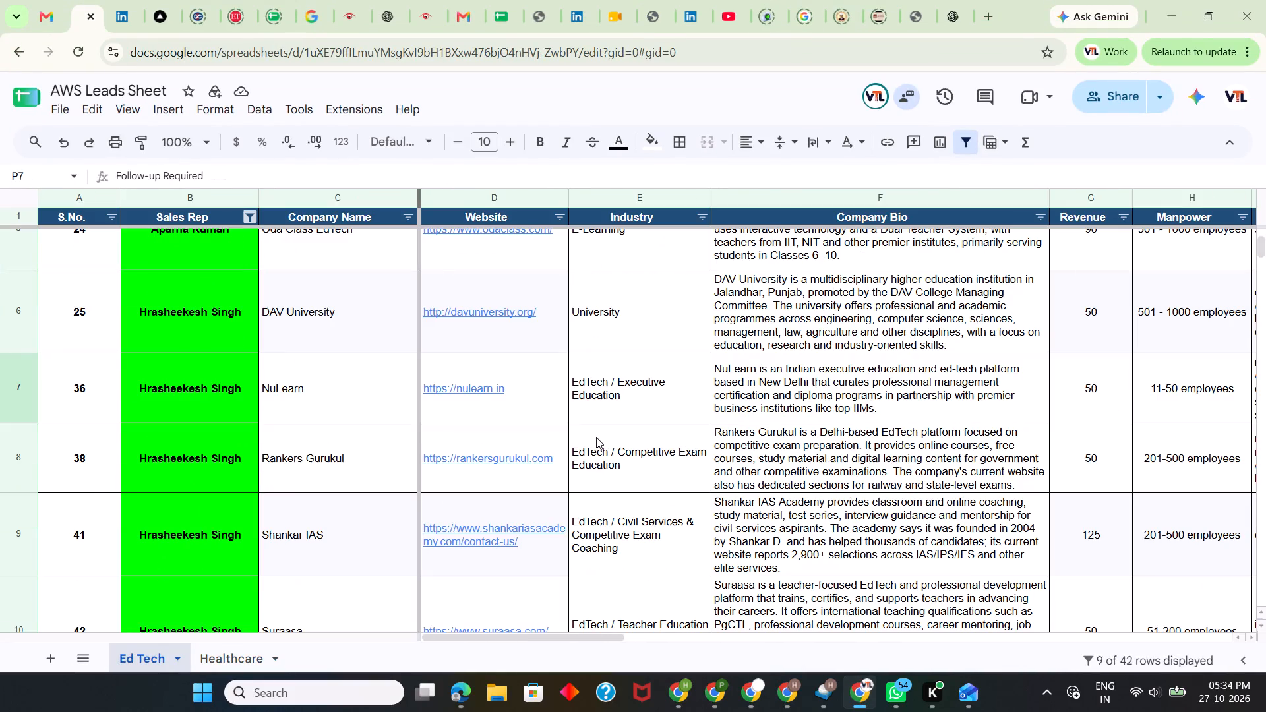
scroll(993, 436, left, 6)
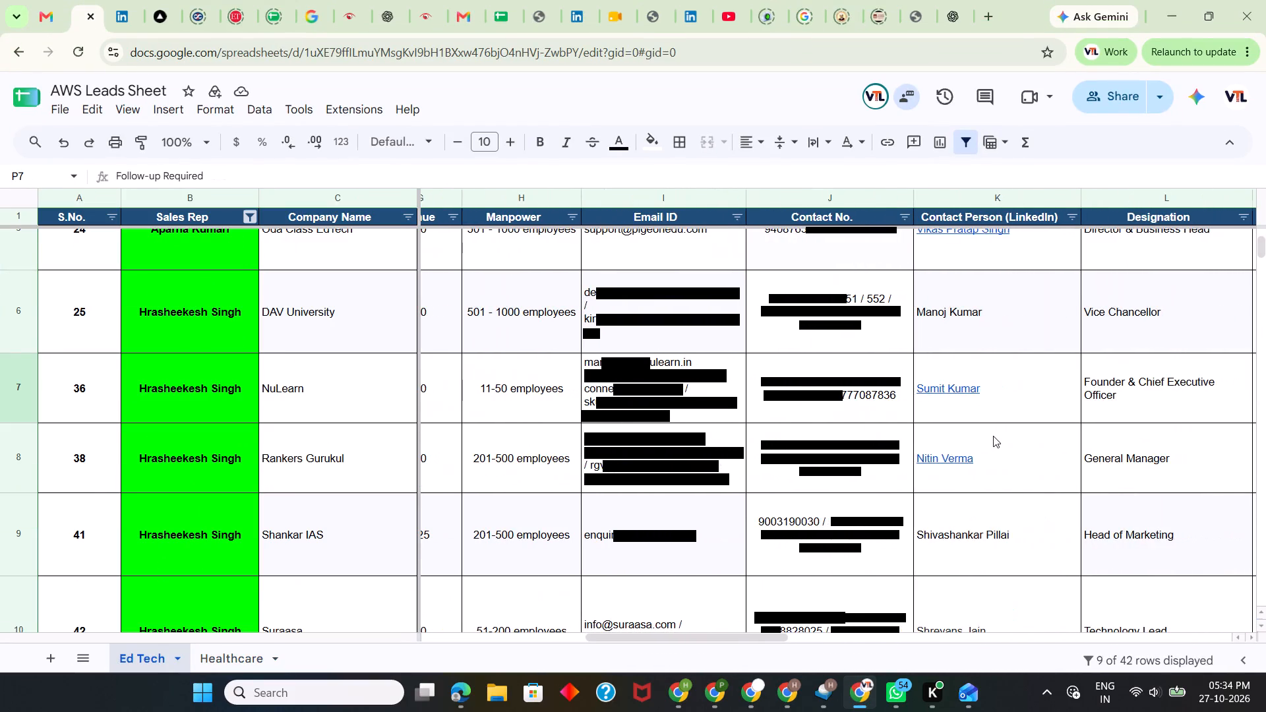
scroll(993, 436, left, 6)
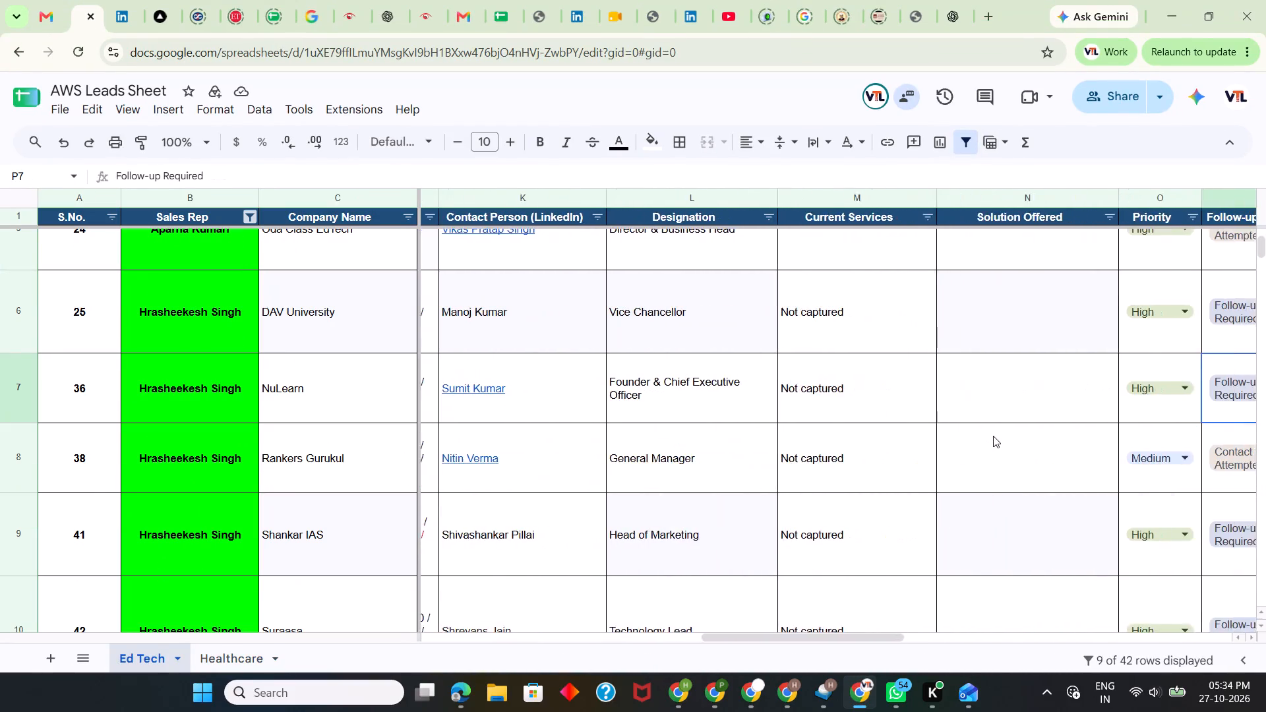
scroll(993, 436, left, 2)
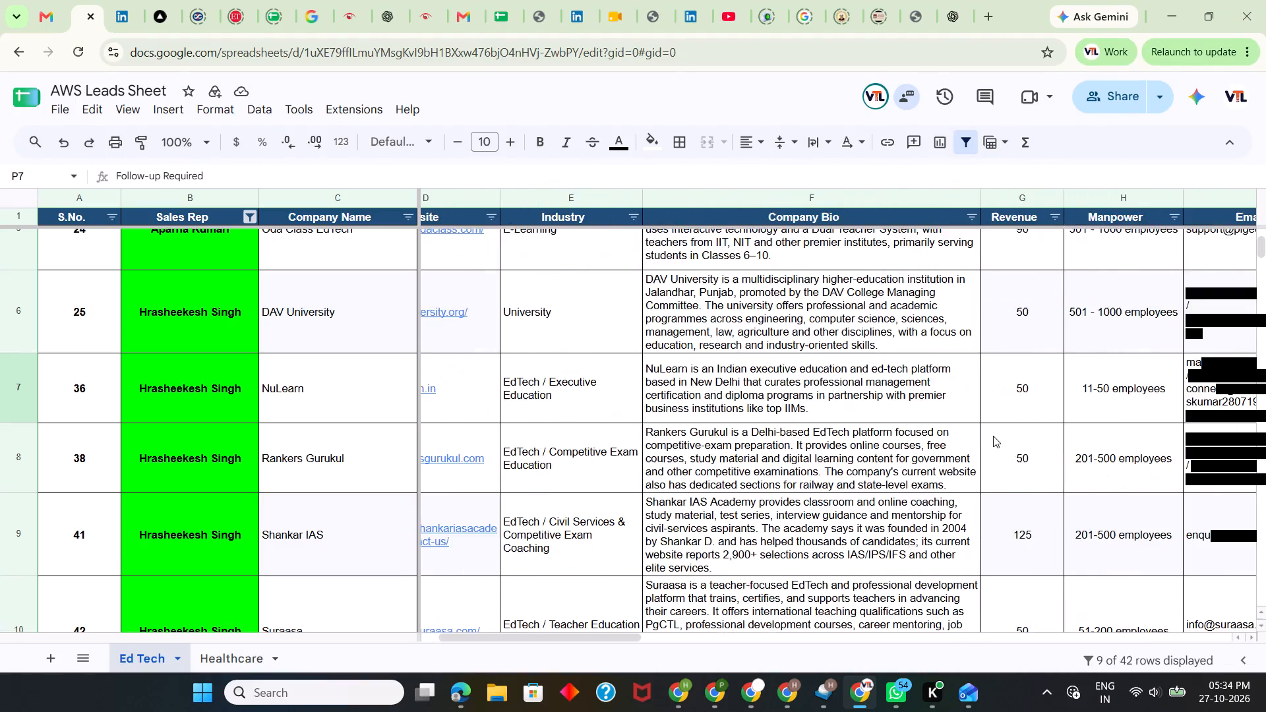
scroll(993, 436, left, 9)
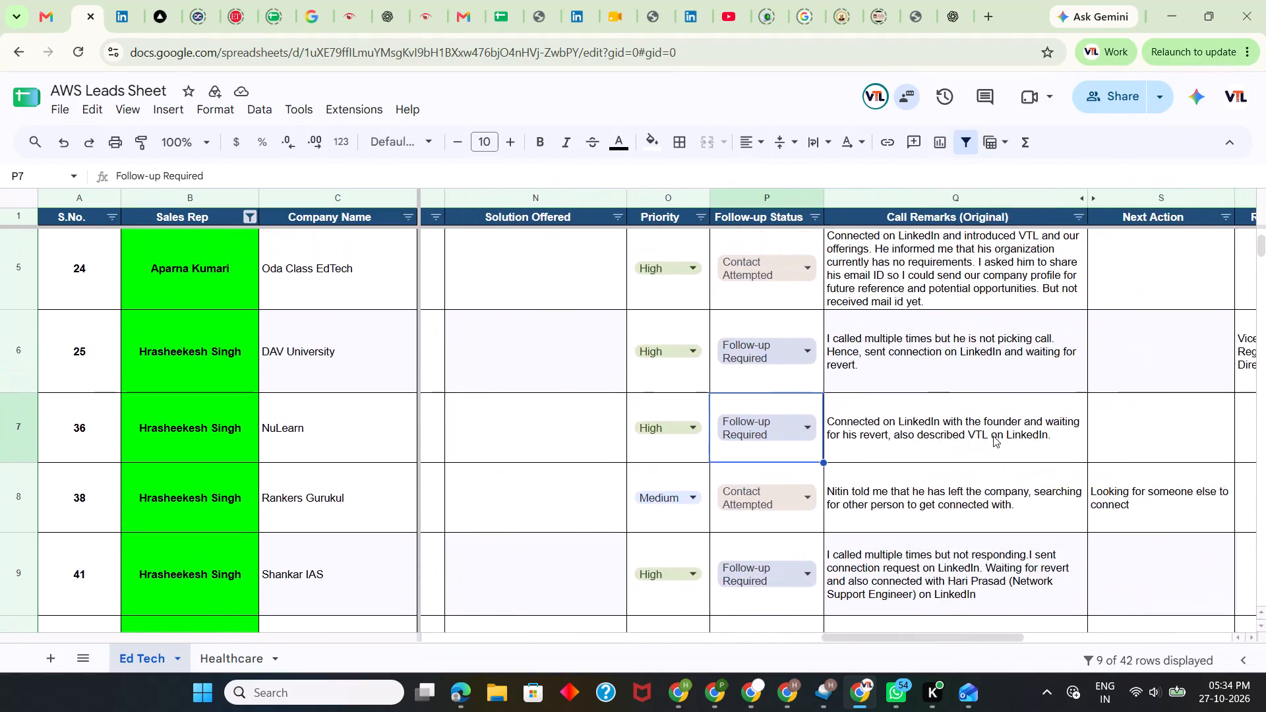
scroll(993, 436, right, 11)
scroll(993, 436, left, 10)
scroll(993, 436, right, 10)
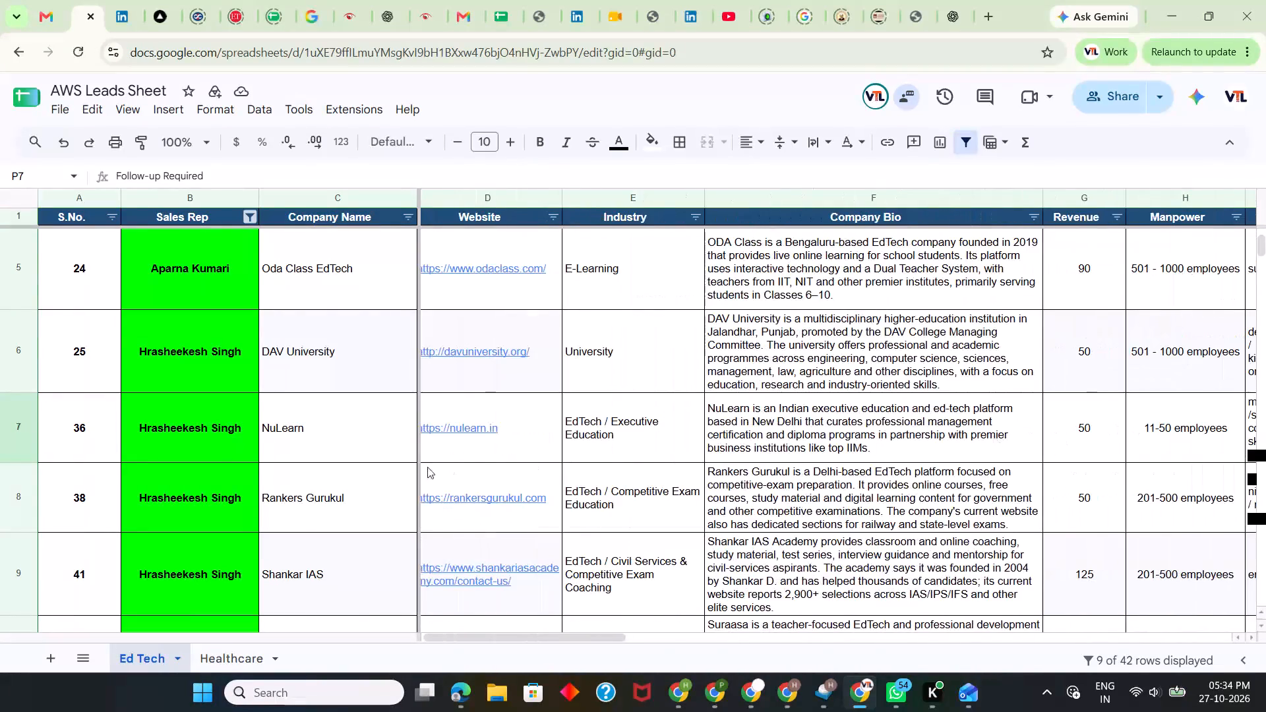
Select the company names from NuLearn down to Suraasa, cells C7:C10, in the Ed Tech sheet.
click(309, 419)
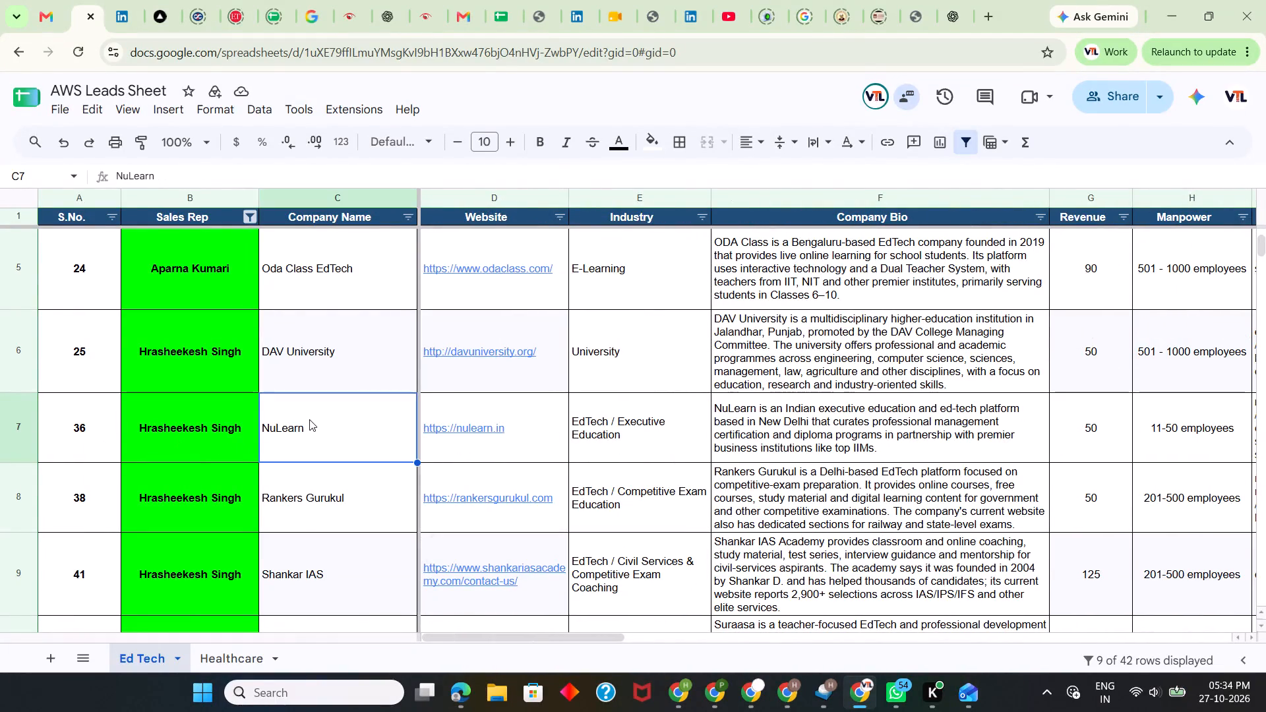
key(shift+Down)
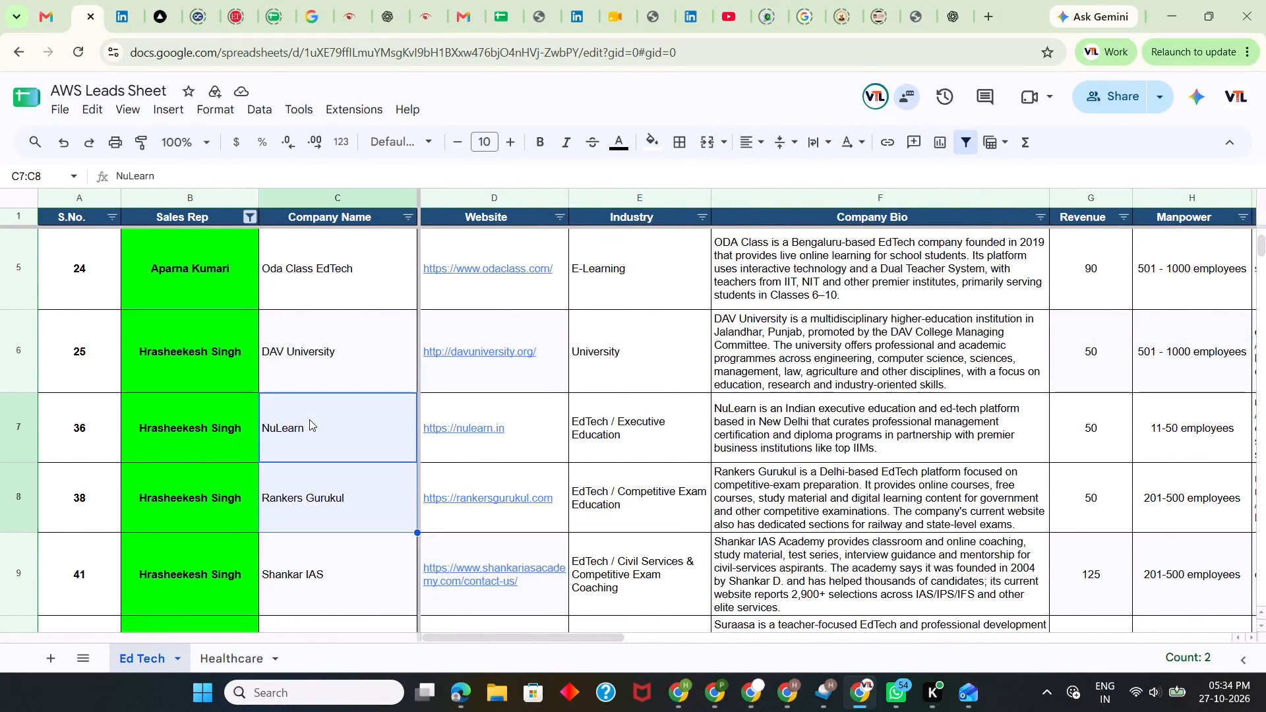
key(shift+Down)
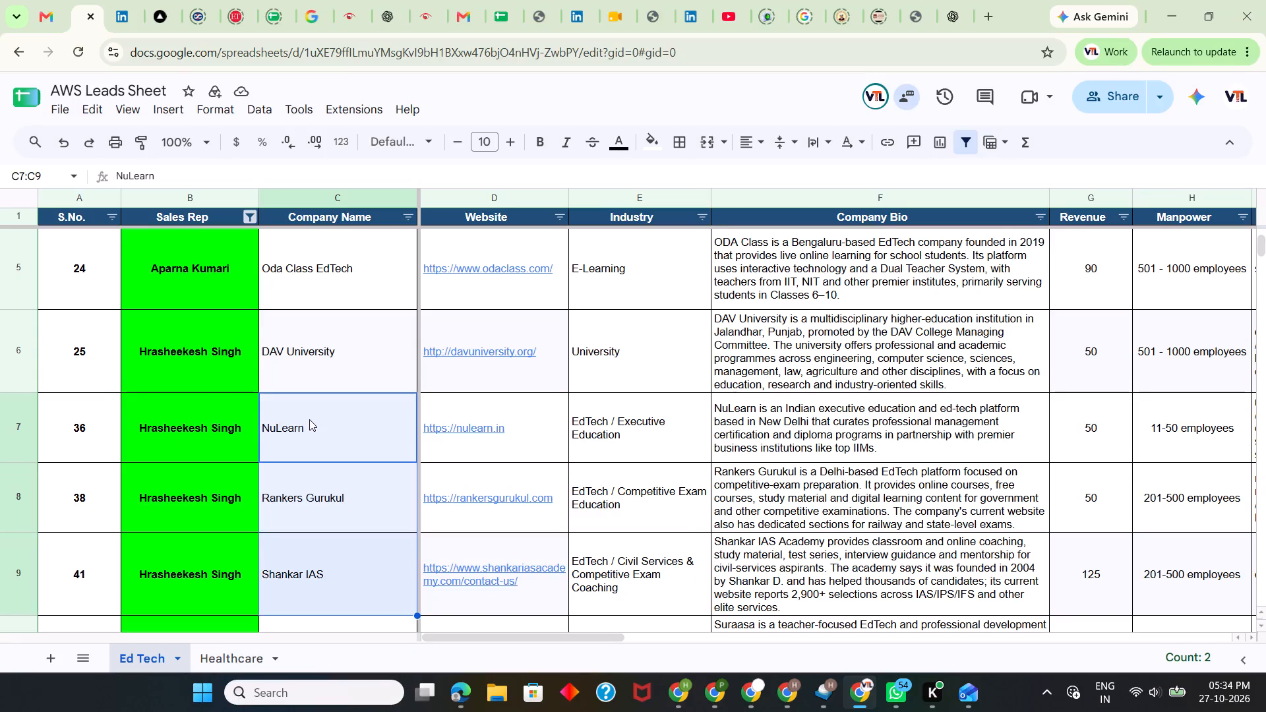
key(shift+Down)
key(shift+Down)
key(shift+Up)
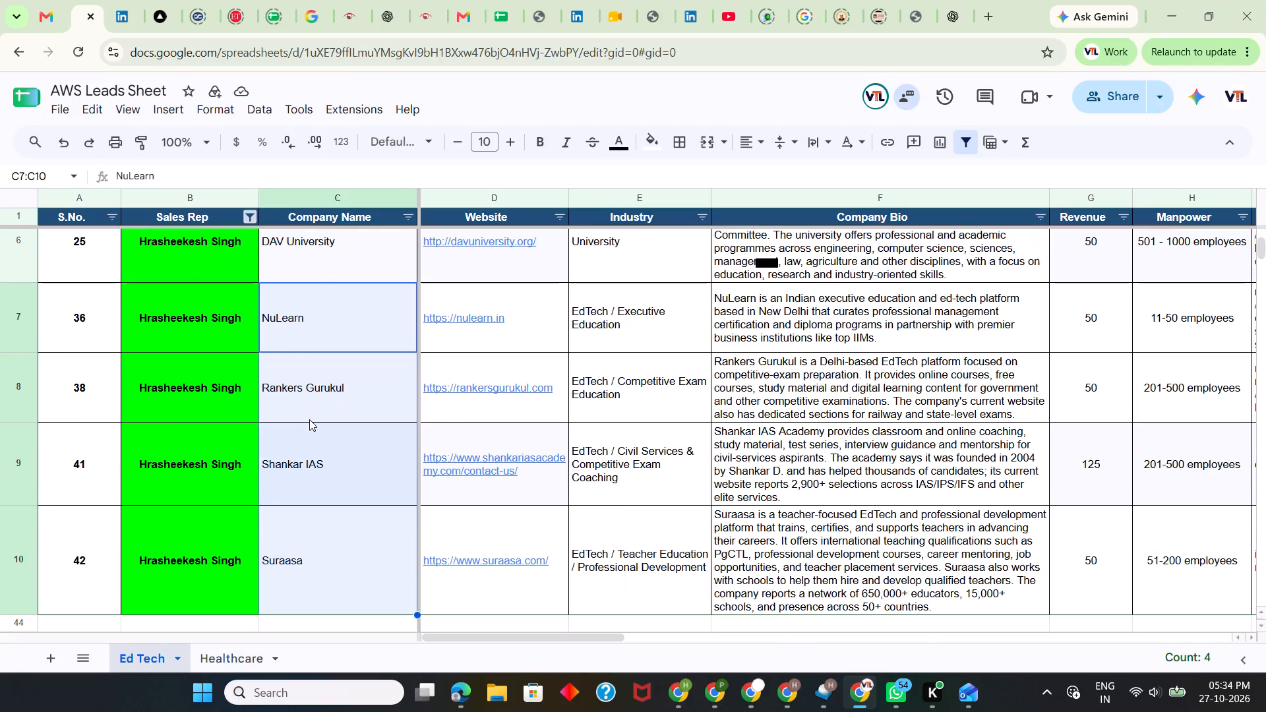
Extend the selection from the company names to the call remarks, C7:Q10, and copy the NuLearn to Suraasa lead details.
key(shift+Right)
key(shift+Right)
key(shift+Right)
key(shift+Right)
key(shift+Right)
key(shift+Right)
key(shift+Right)
key(shift+Right)
key(shift+Right)
key(shift+Right)
key(shift+Right)
key(shift+Right)
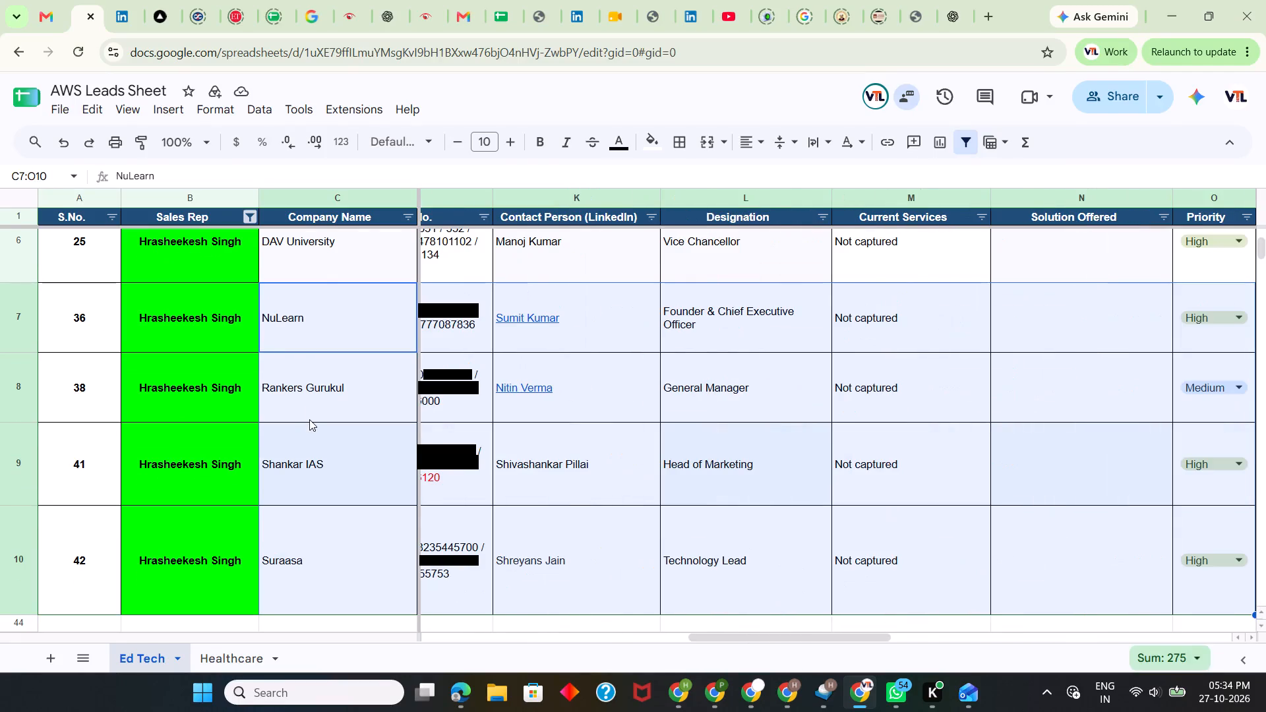
key(shift+Right)
key(shift+Right)
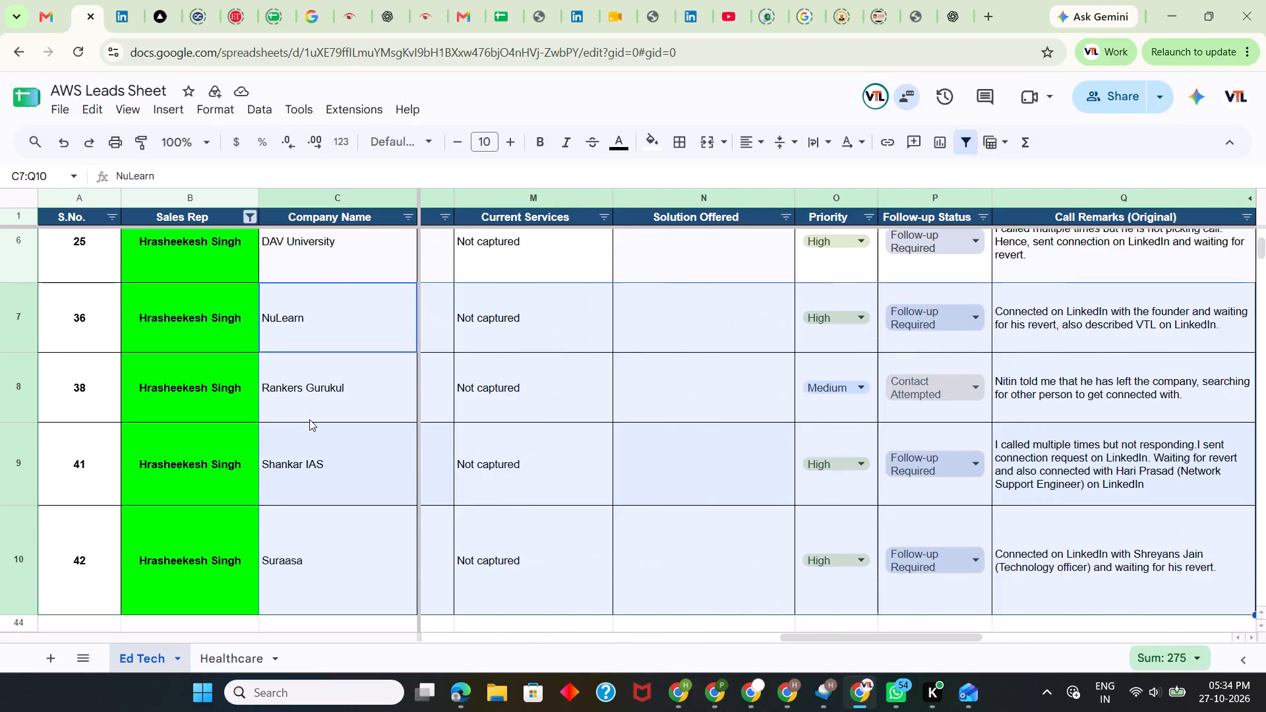
key(ctrl+c)
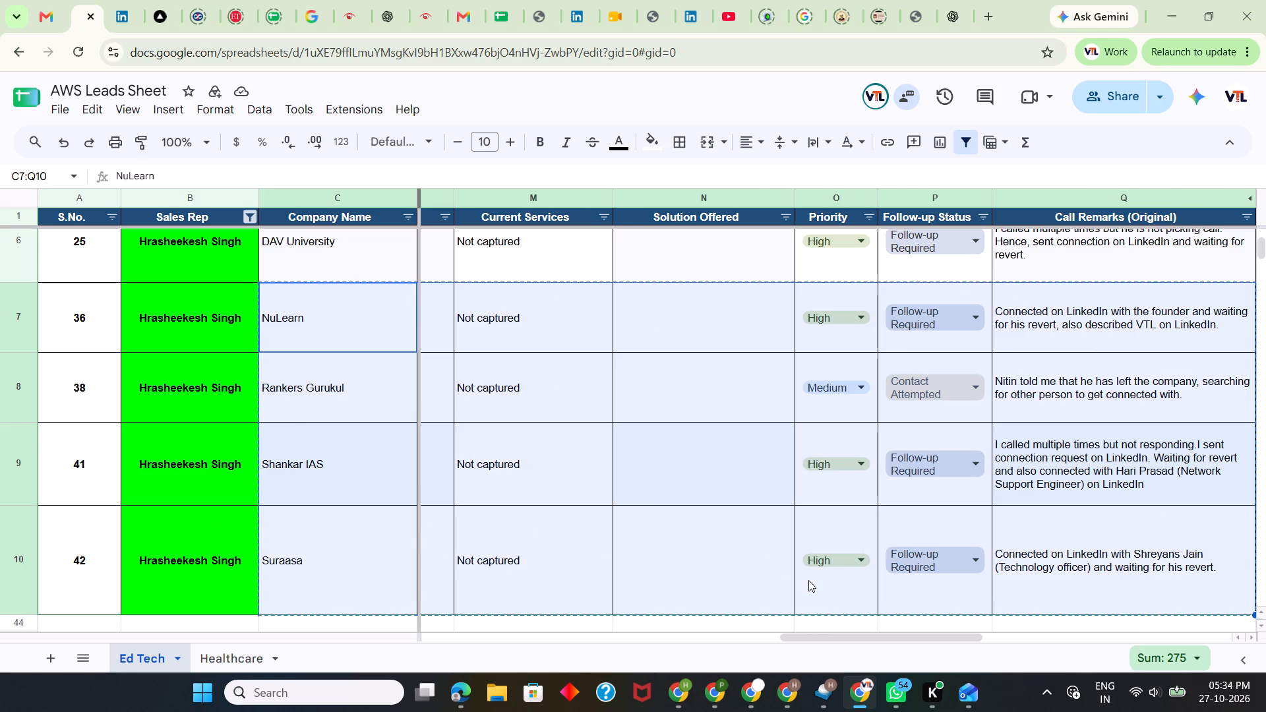
Switch to the Daily Sales Call Data spreadsheet in the other browser window.
click(788, 692)
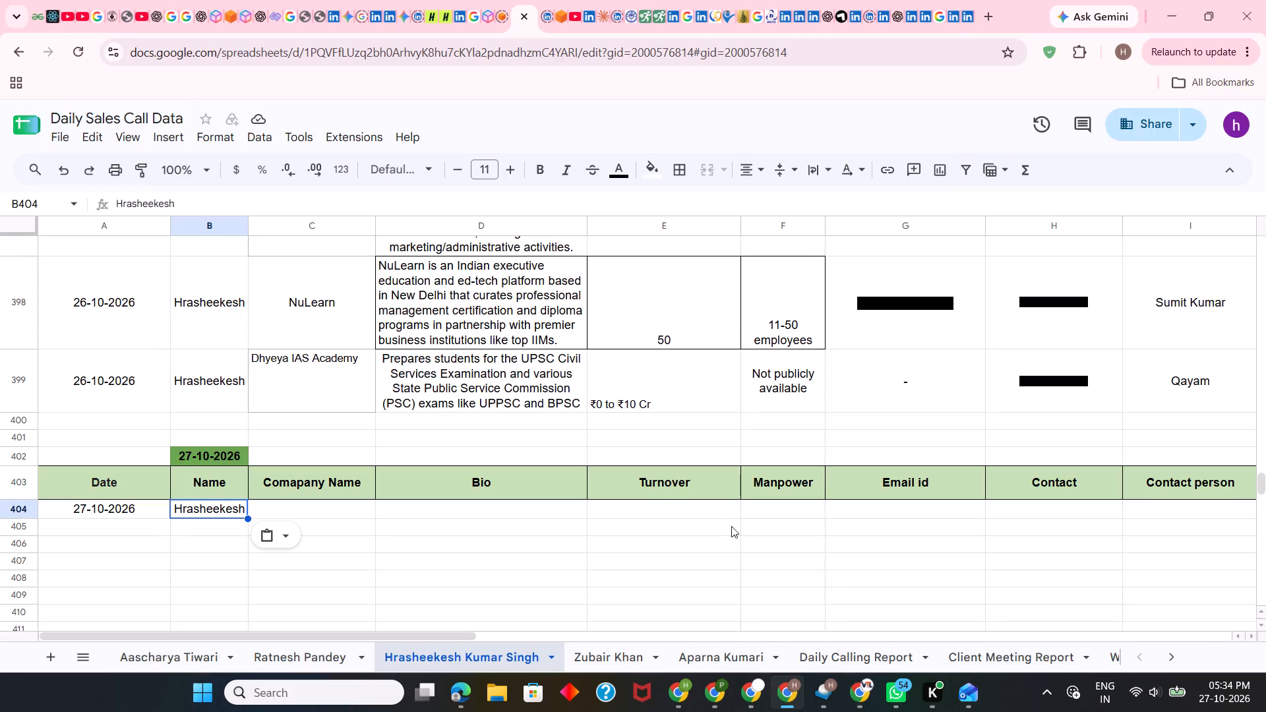
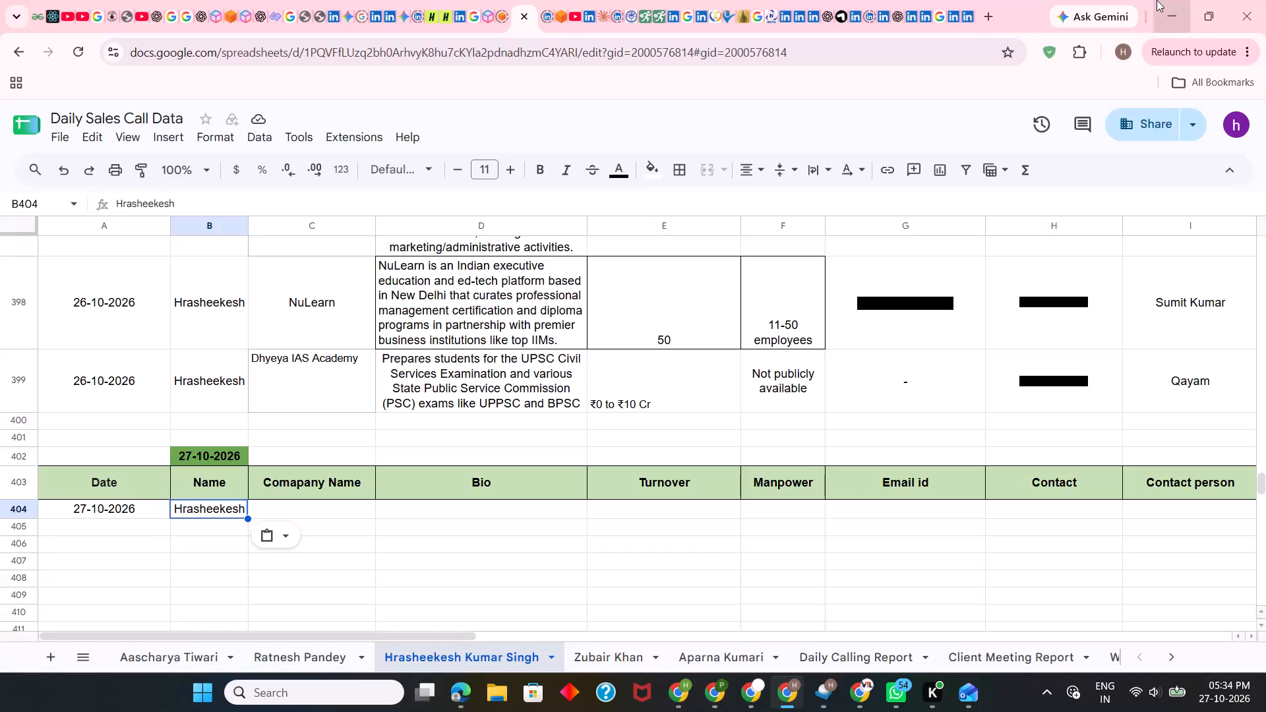
Select the date cell A404 in the first entry row of the 27-10-2026 section.
click(351, 506)
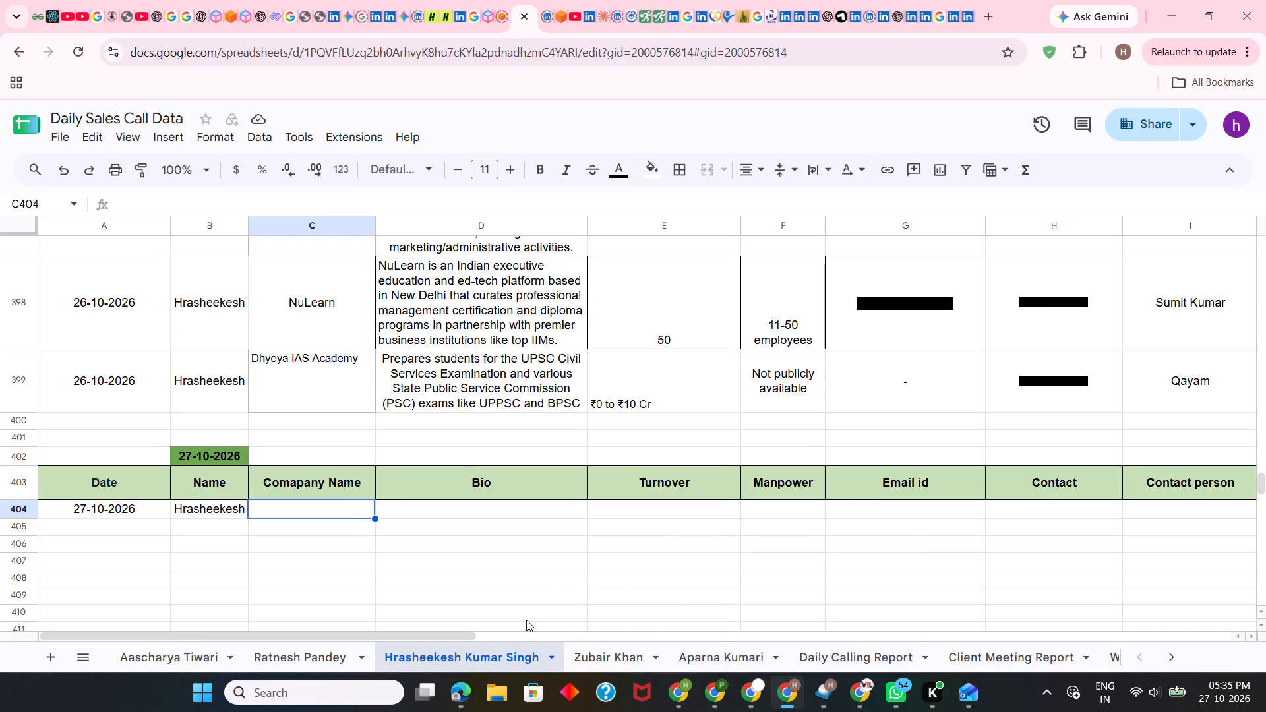
click(166, 514)
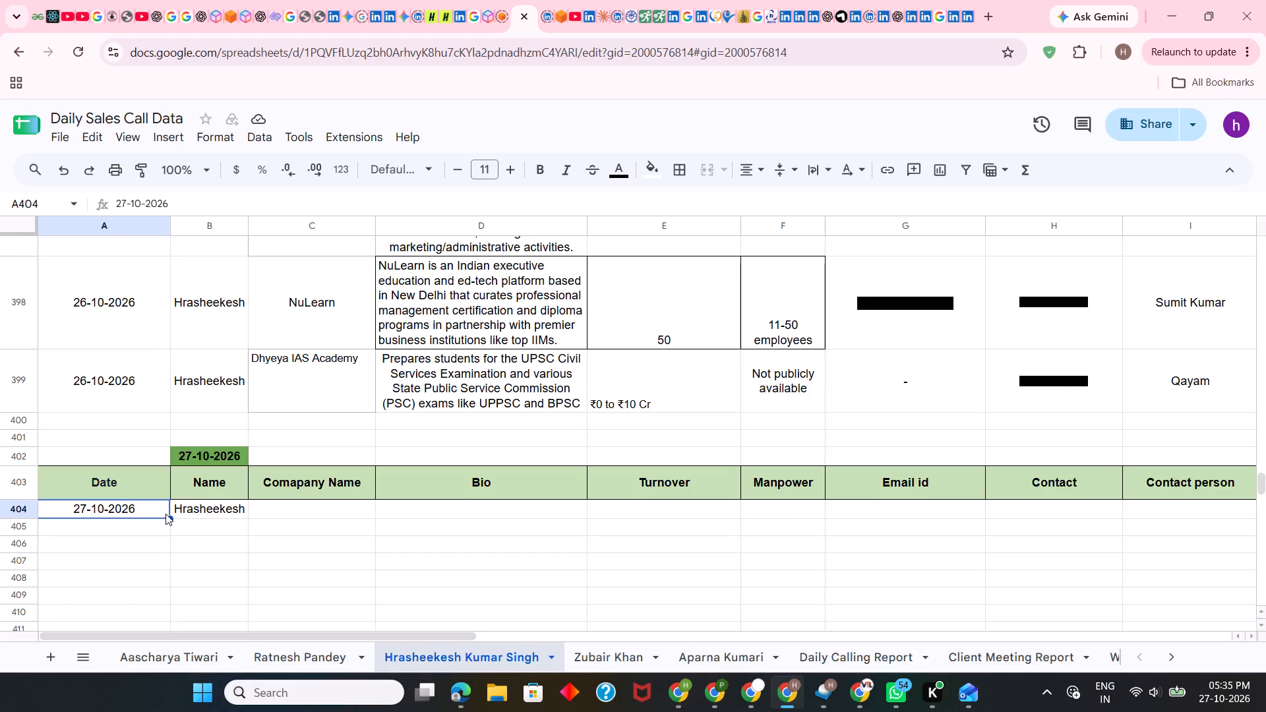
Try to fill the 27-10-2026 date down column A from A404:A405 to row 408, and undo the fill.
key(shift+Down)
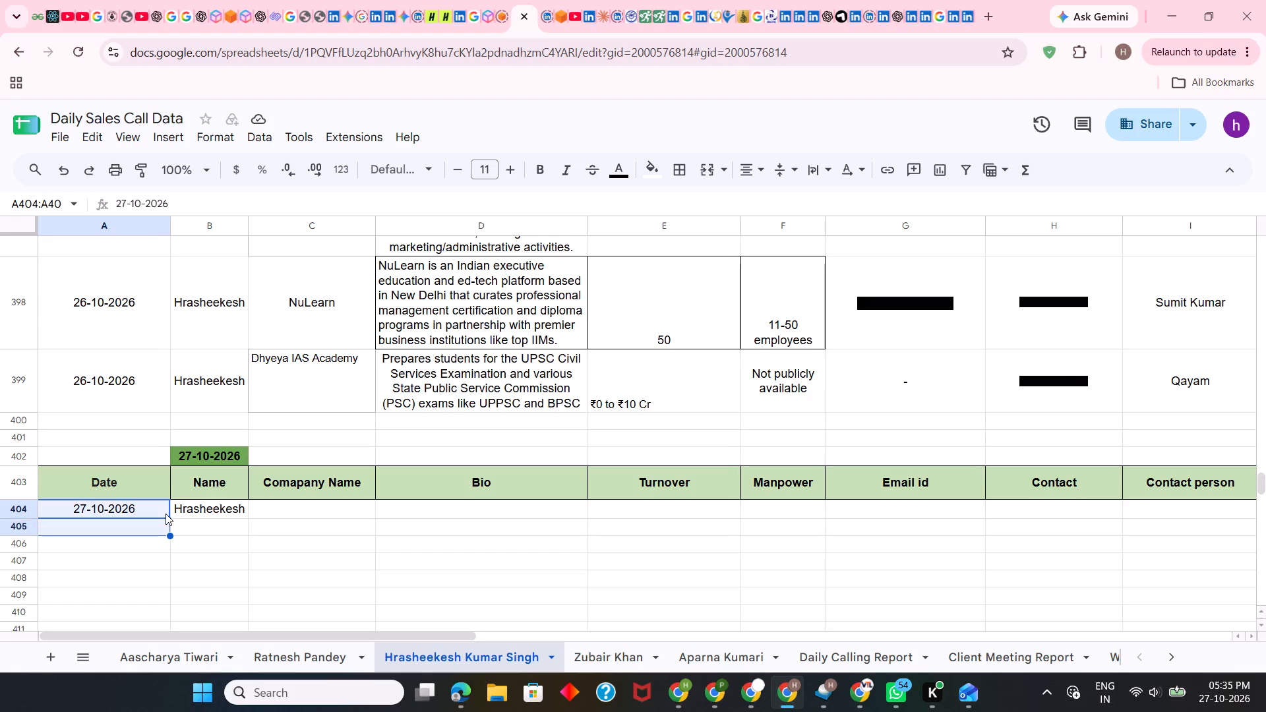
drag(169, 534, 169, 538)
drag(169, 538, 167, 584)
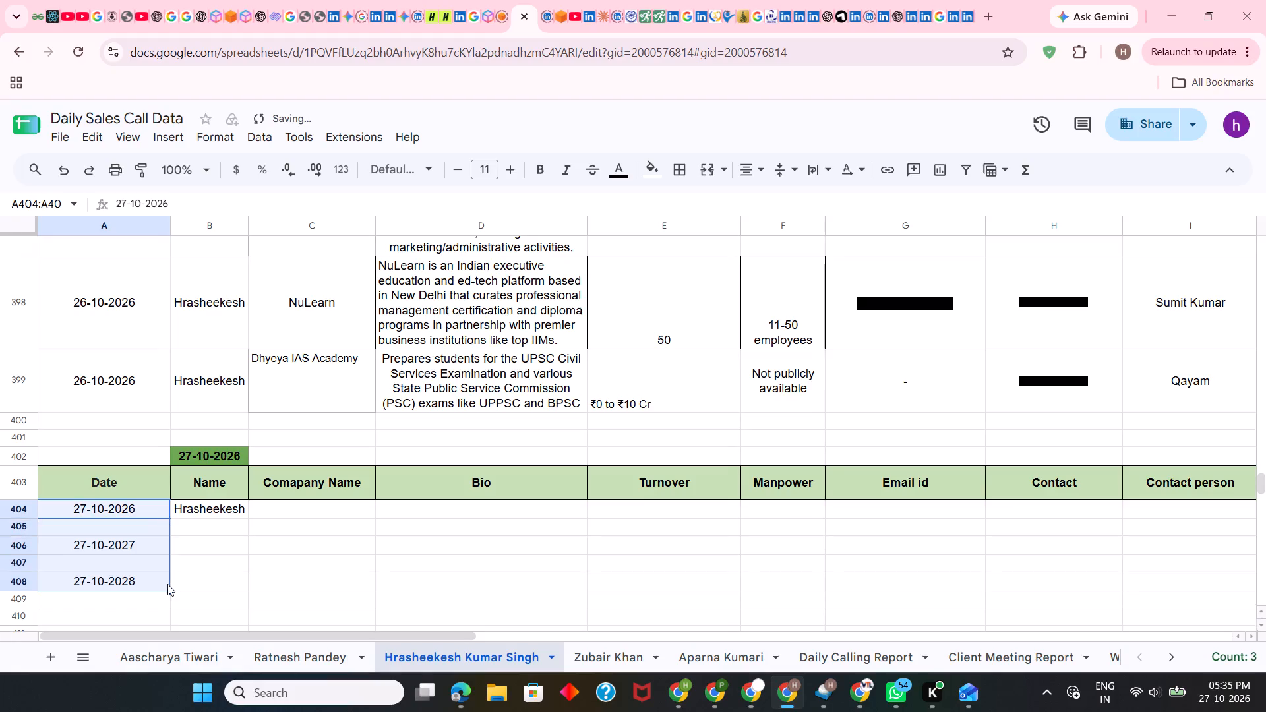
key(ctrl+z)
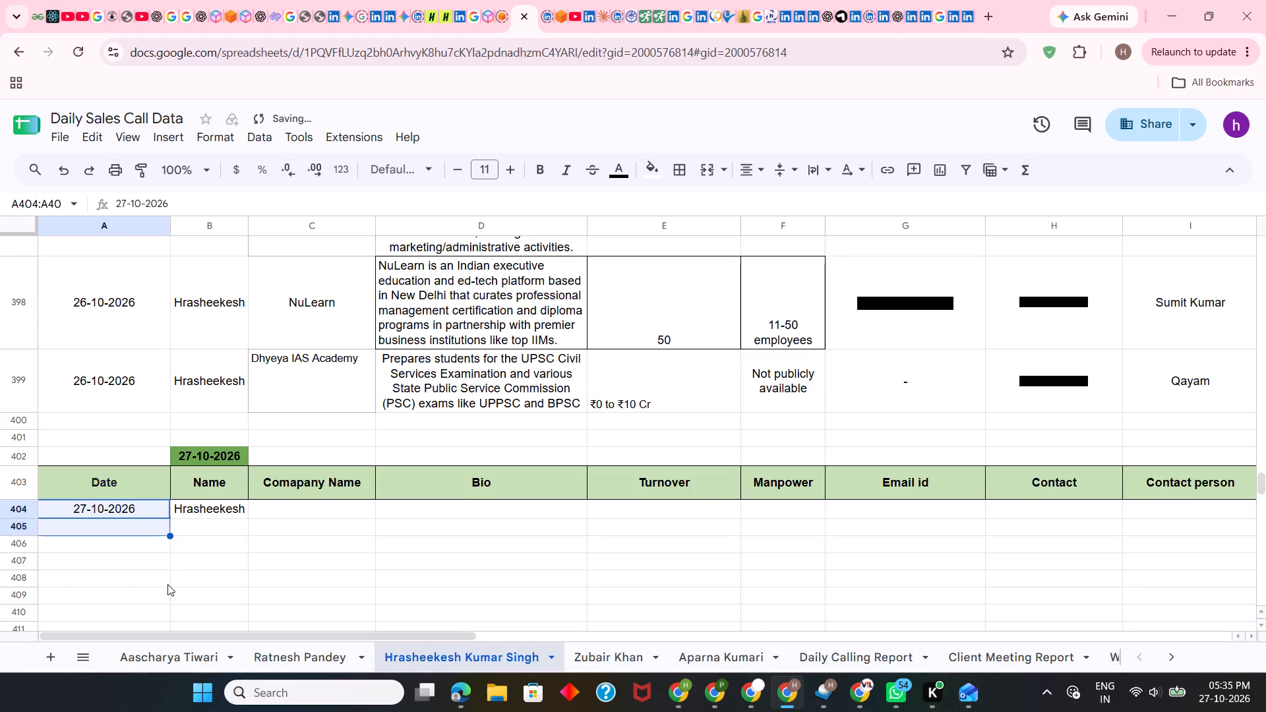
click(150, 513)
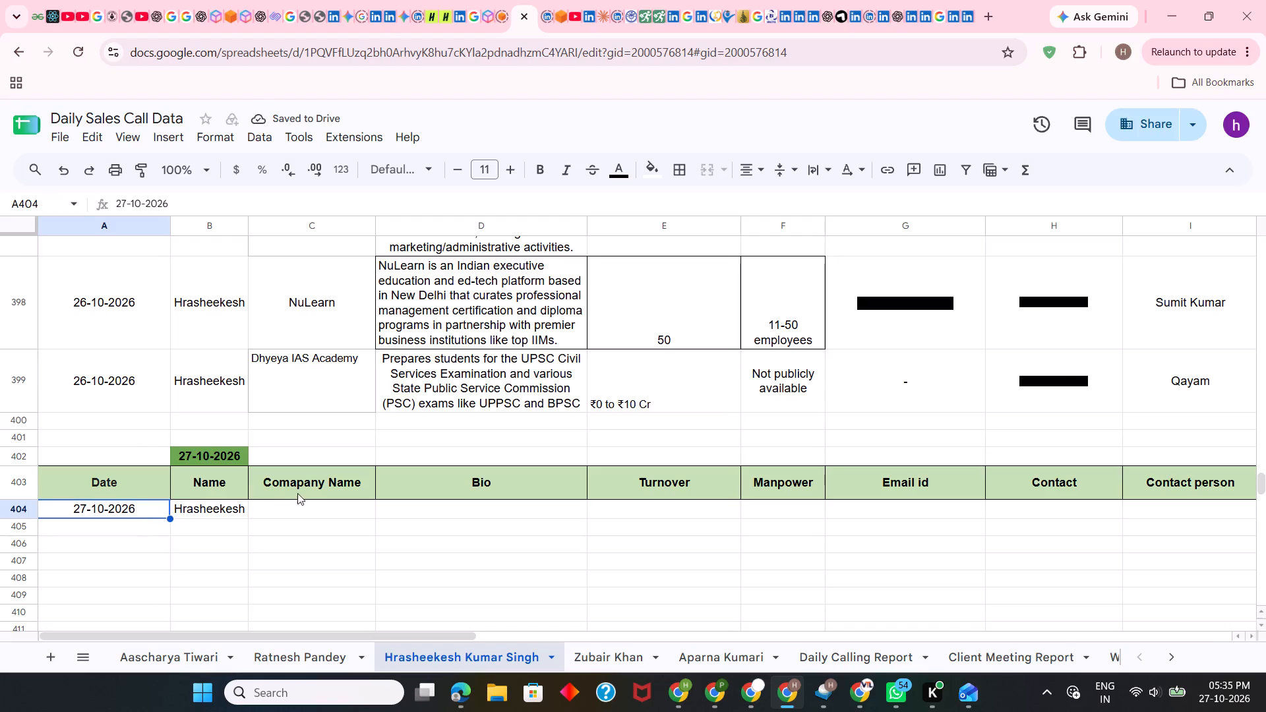
Copy the NuLearn lead's cells C7:Q7 from the AWS Leads Sheet and paste them into Daily Sales Call Data starting at C404.
click(318, 504)
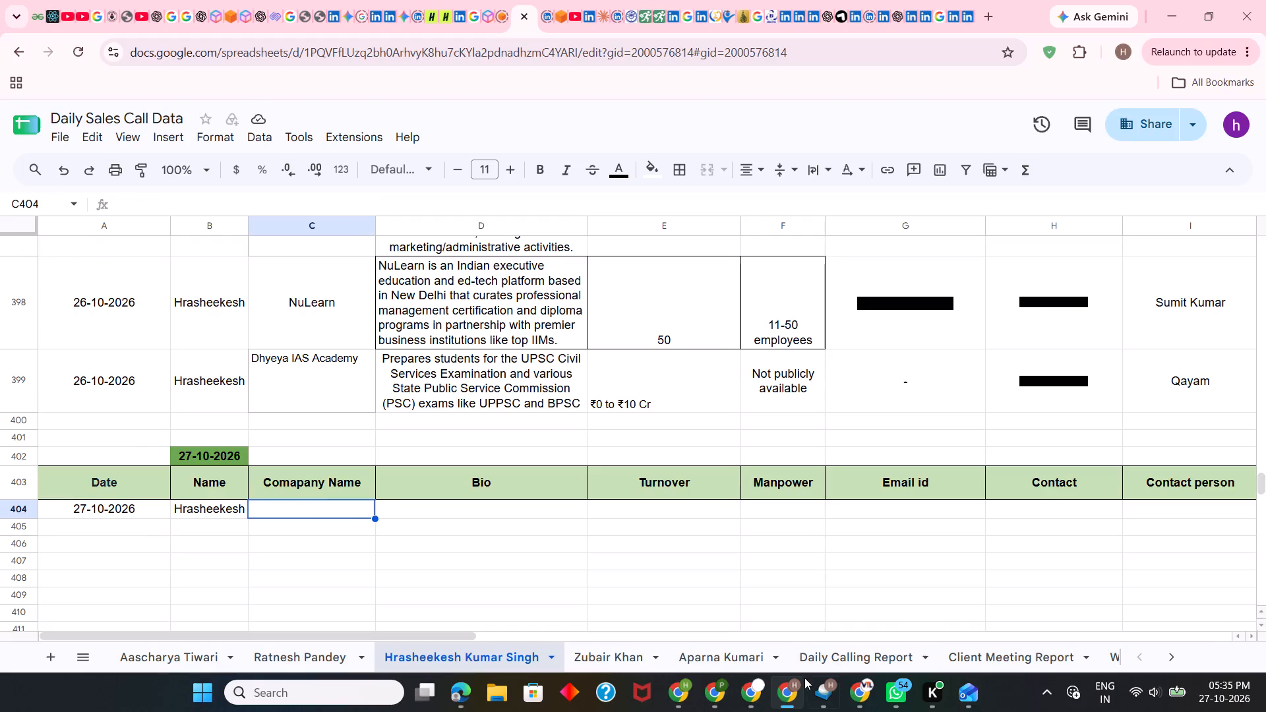
click(860, 694)
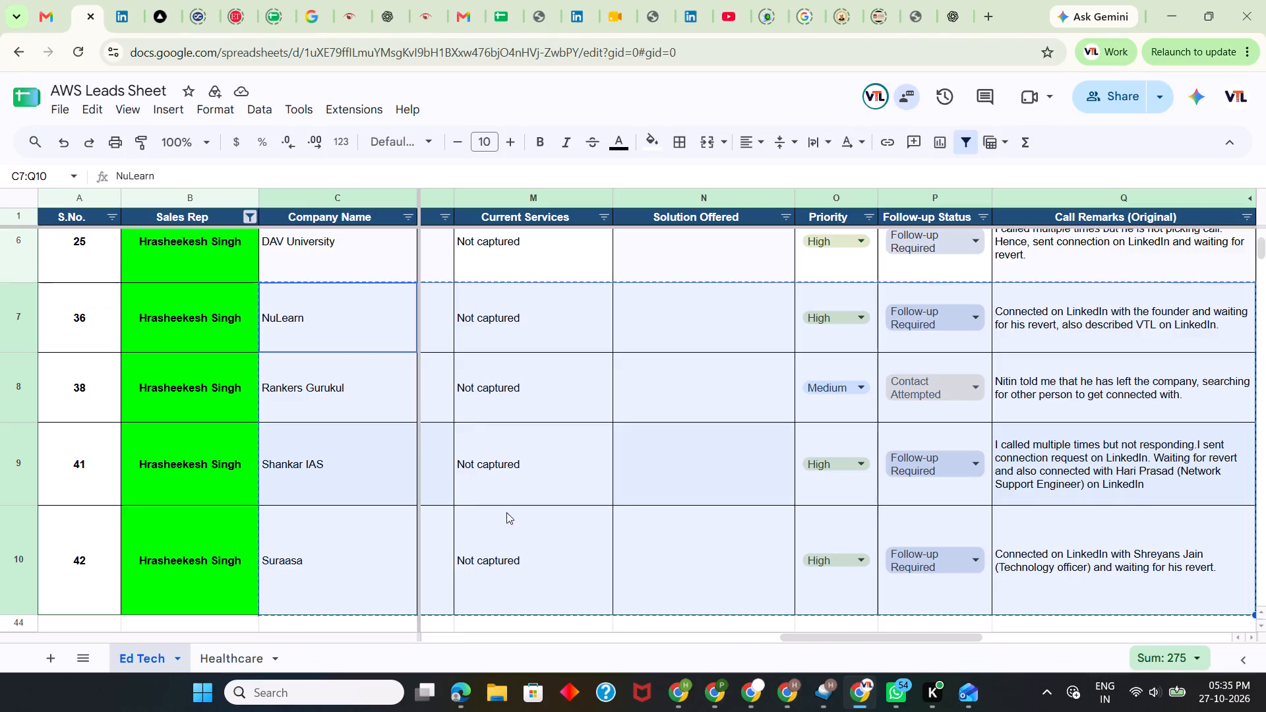
click(361, 334)
key(shift+Right)
key(shift+Right)
key(shift+Right)
key(shift+Right)
key(shift+Right)
key(shift+Right)
key(shift+Right)
key(shift+Right)
key(shift+Right)
key(shift+Right)
key(shift+Right)
key(shift+Right)
key(shift+Right)
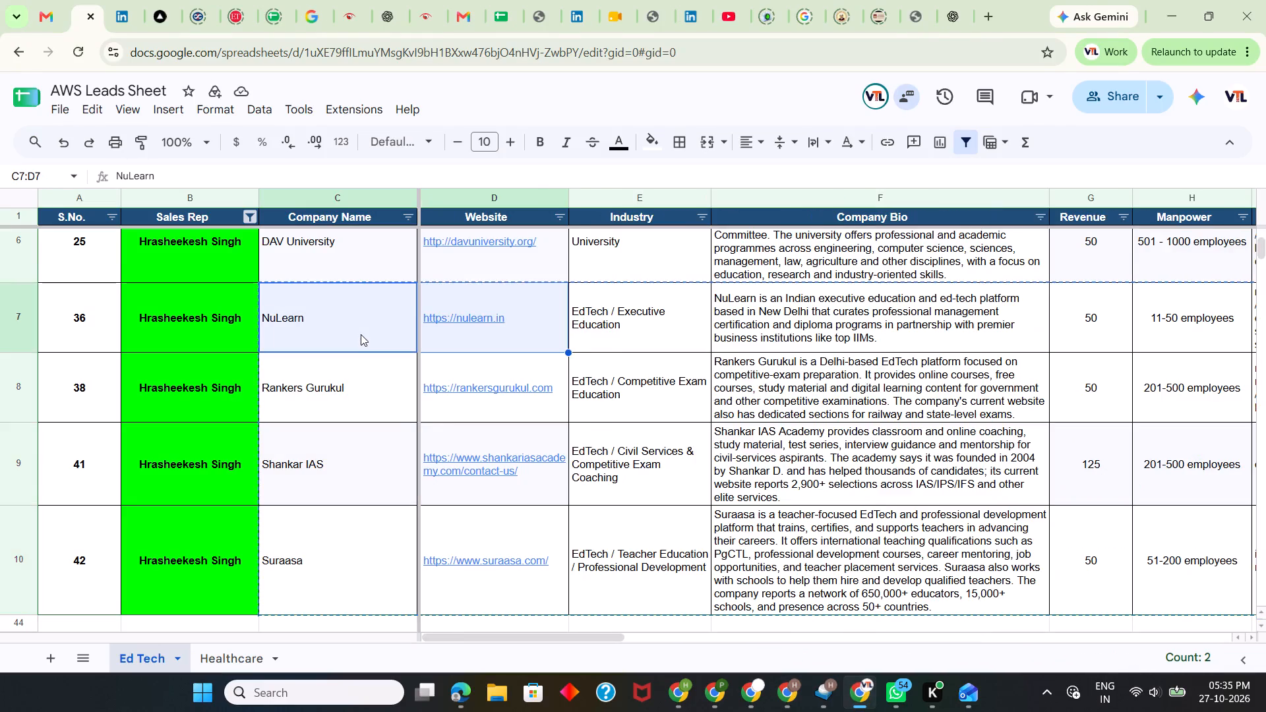
key(shift+Right)
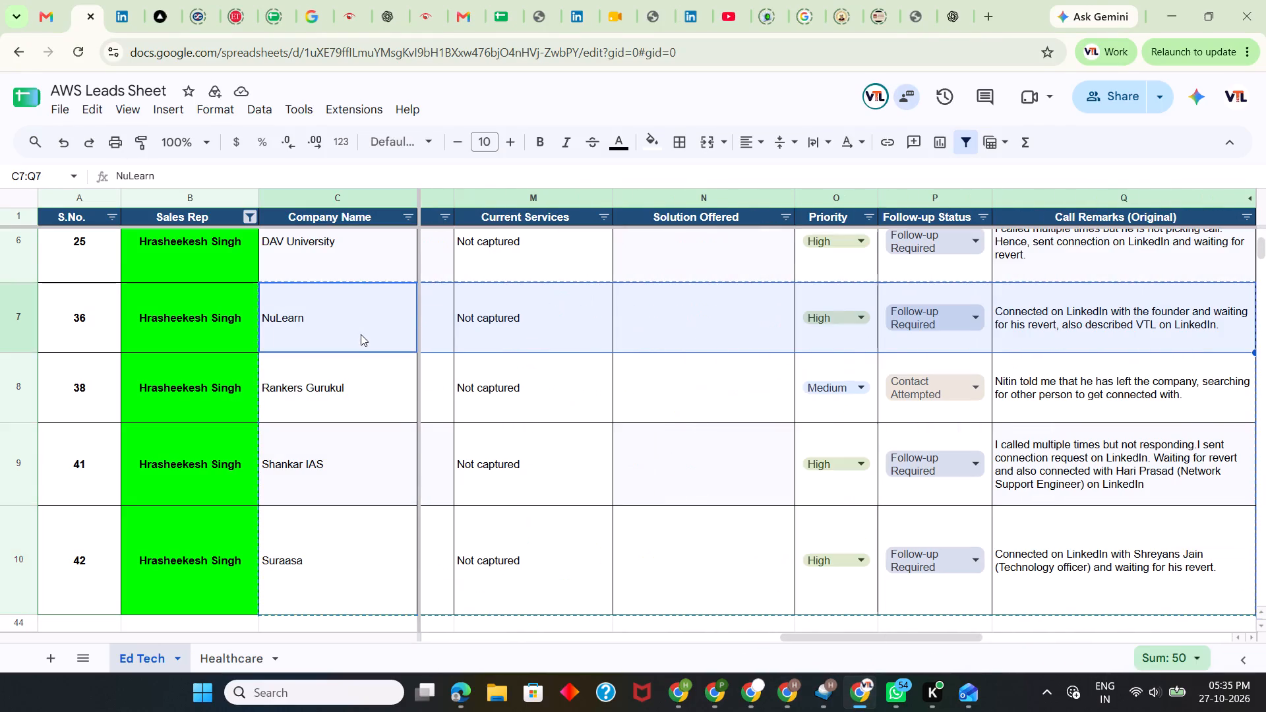
key(ctrl+c)
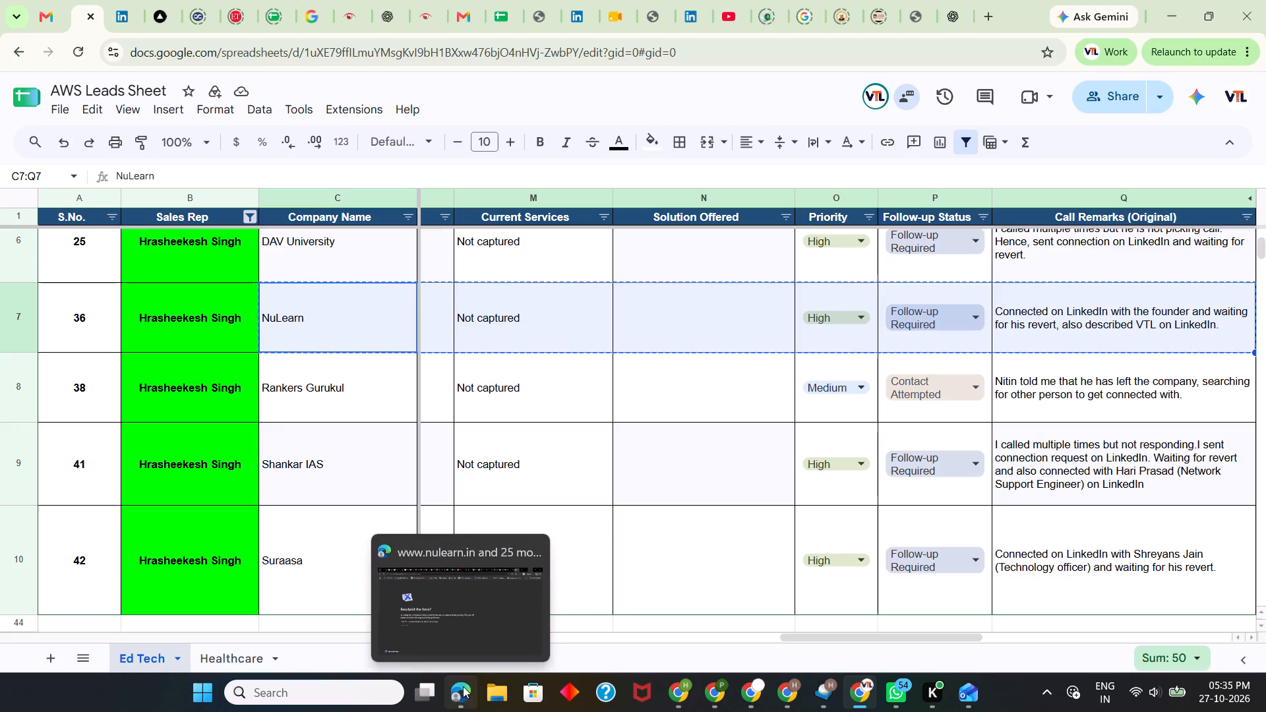
click(781, 690)
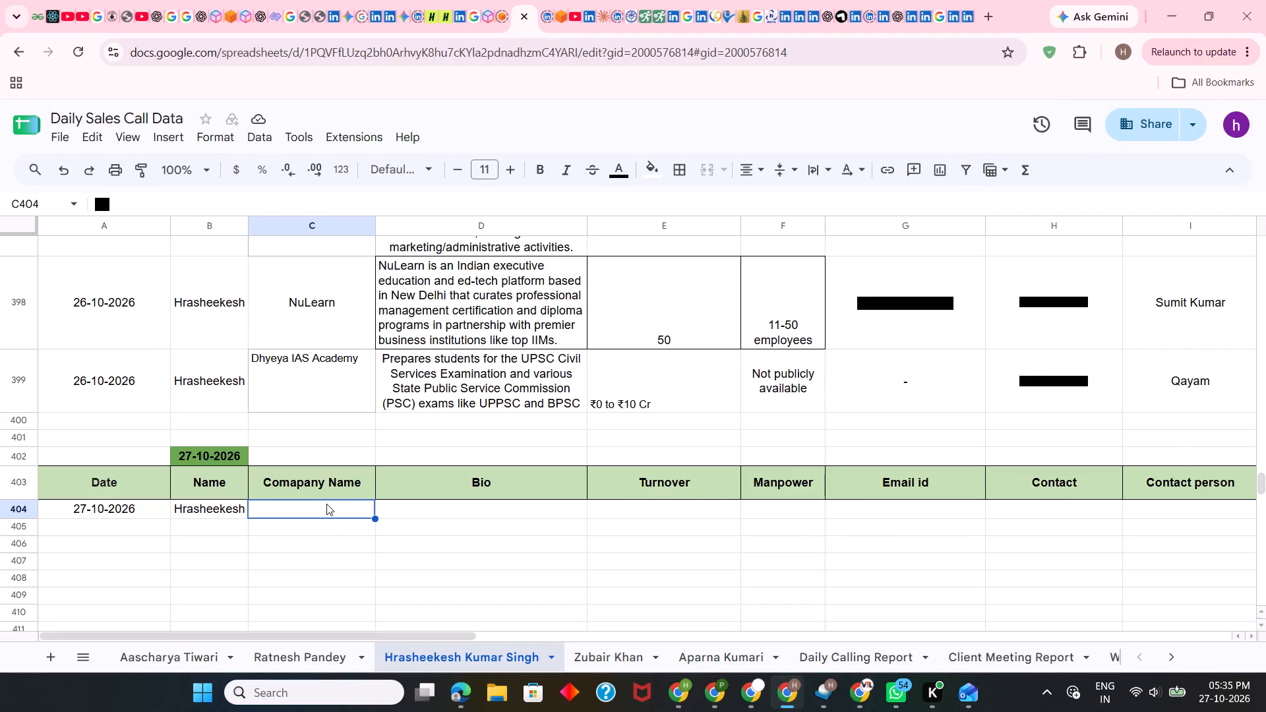
key(ctrl+v)
scroll(497, 543, down, 3)
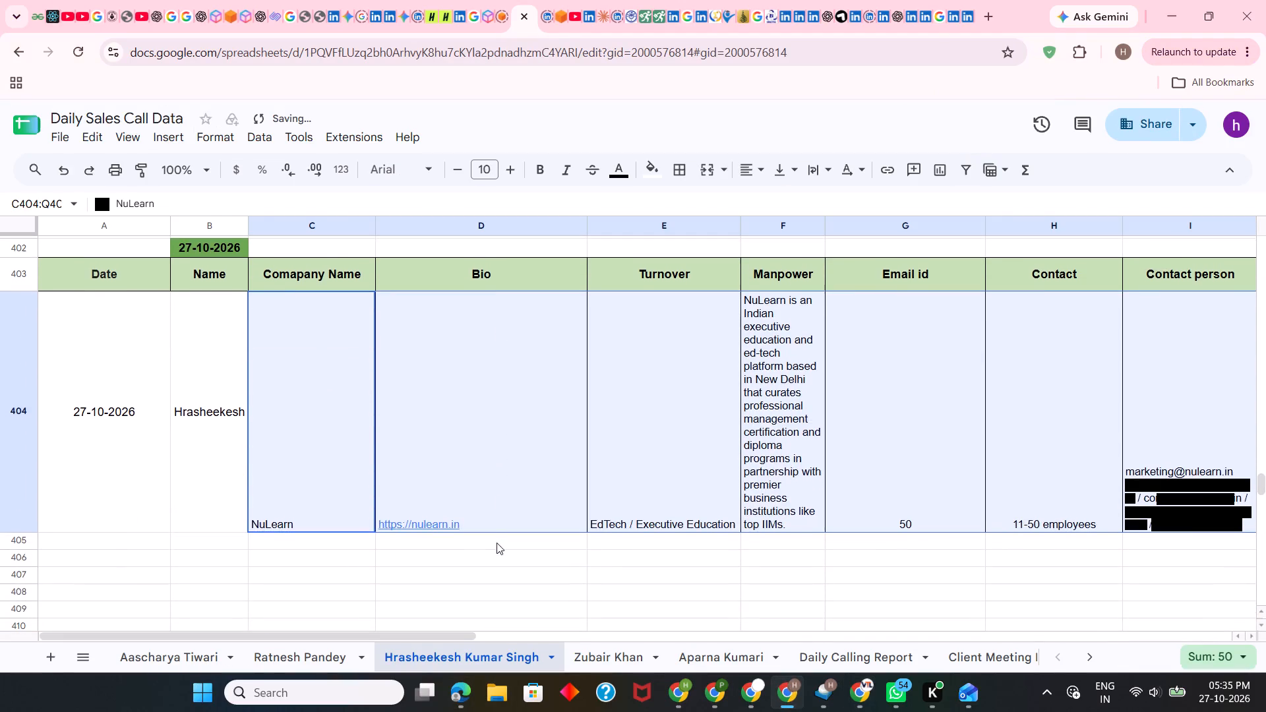
Move the pasted NuLearn cells F404:Q404 so they start at D404, putting the company description under Bio.
click(527, 473)
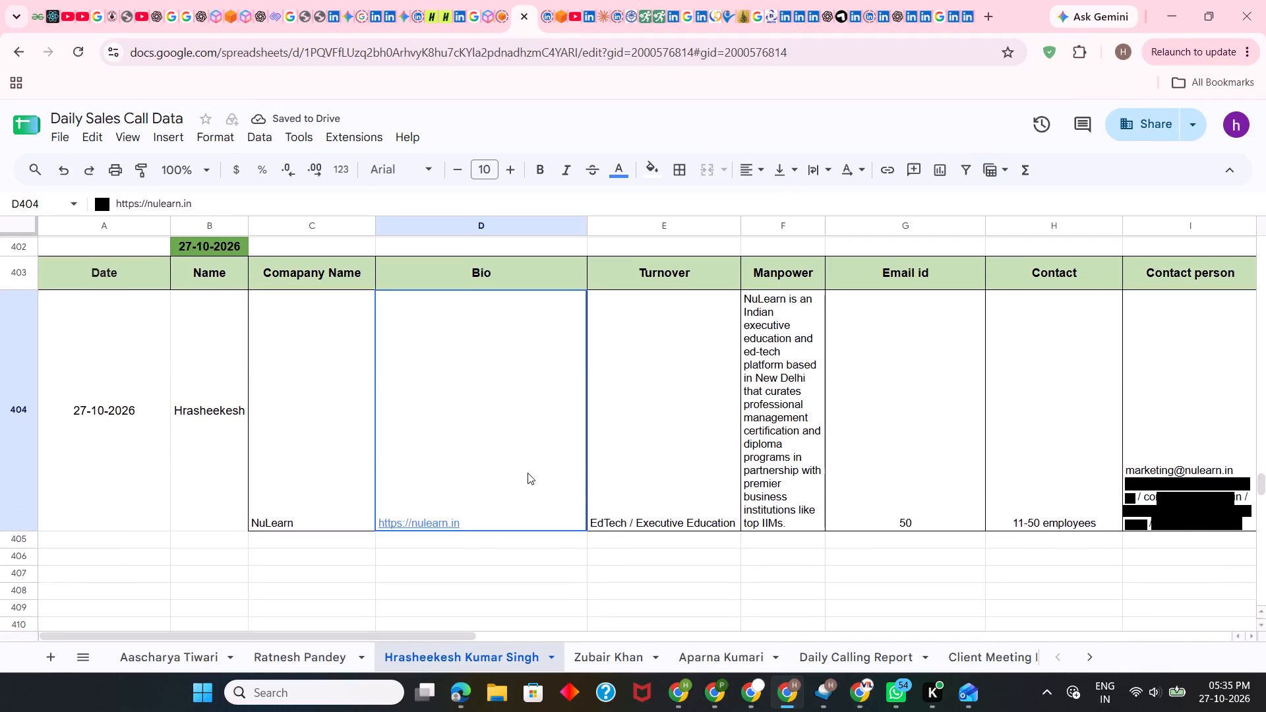
click(789, 403)
key(shift+Right)
key(shift+Right)
key(shift+Right)
key(shift+Right)
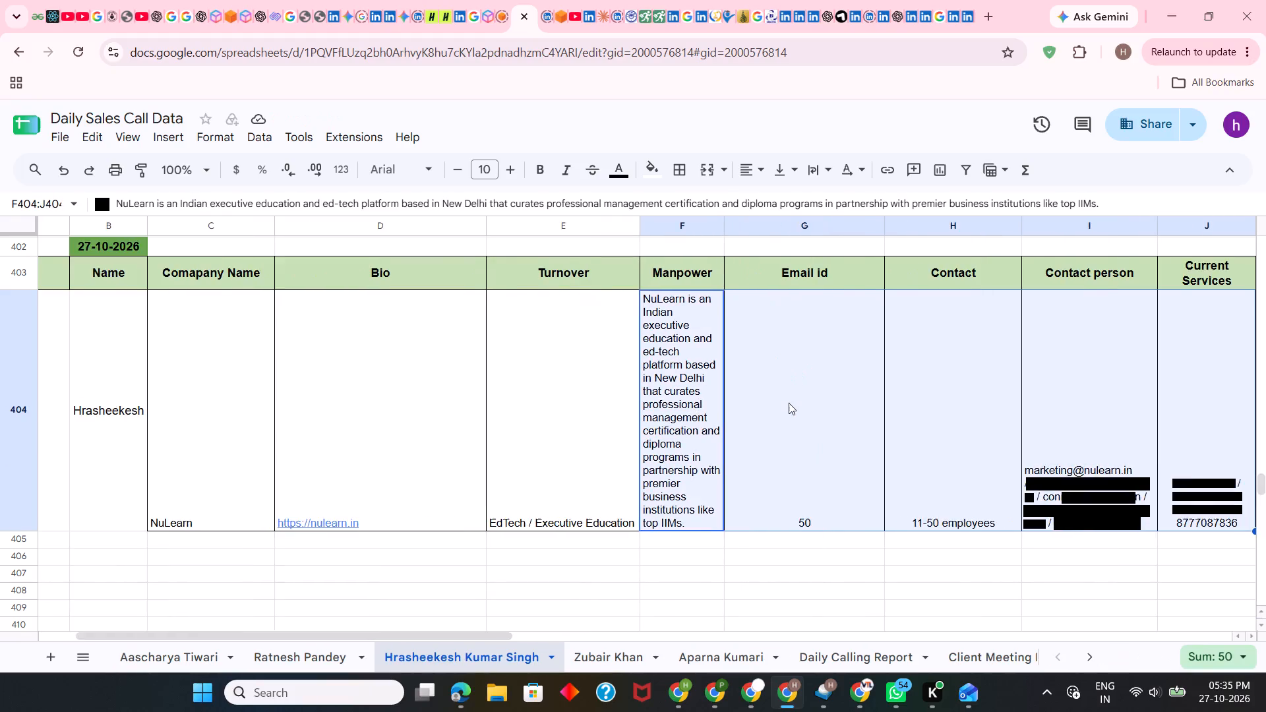
key(shift+Right)
key(shift+Right)
key(shift+Right)
key(shift+Right)
key(shift+Right)
key(shift+Right)
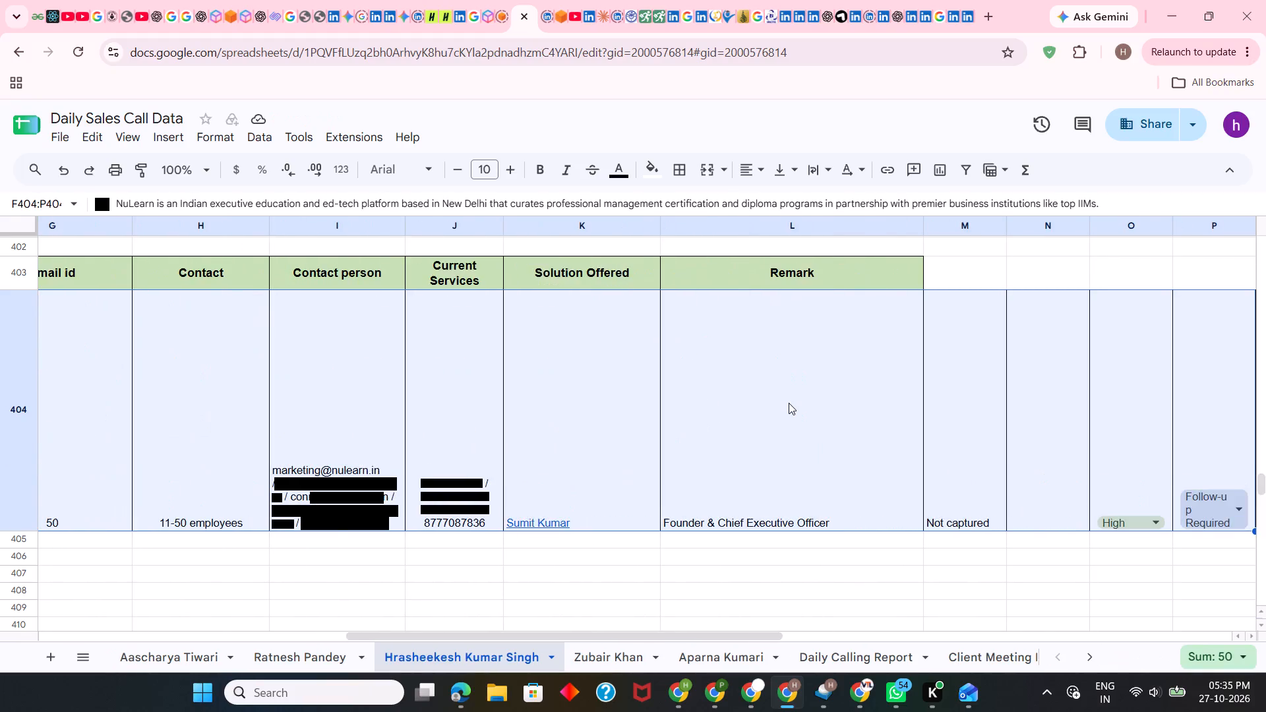
key(shift+Right)
scroll(789, 403, right, 3)
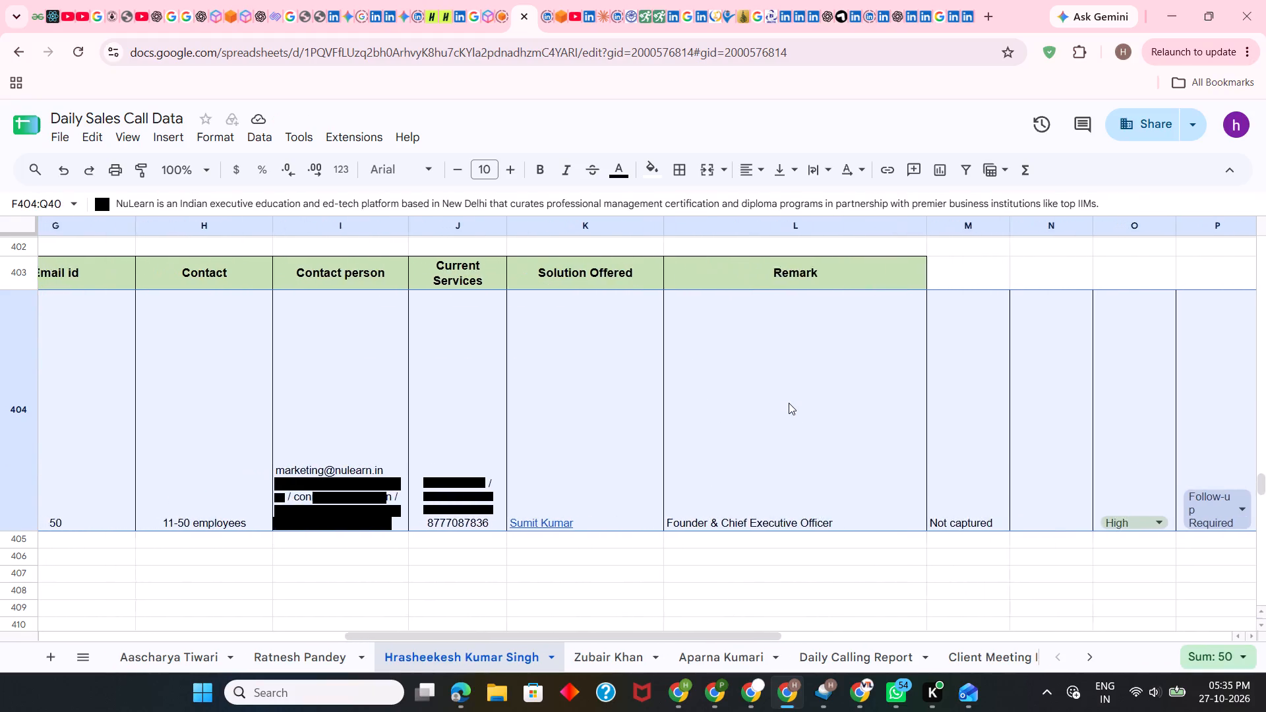
scroll(789, 403, right, 6)
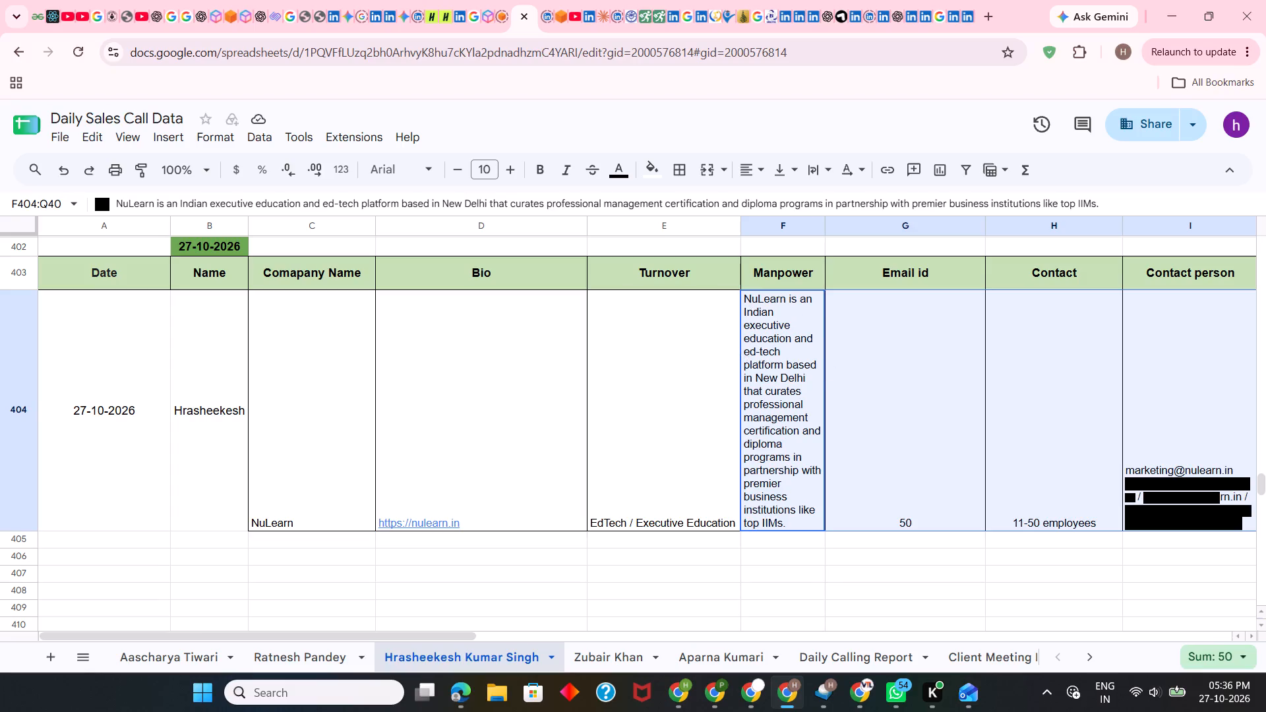
drag(773, 290, 536, 325)
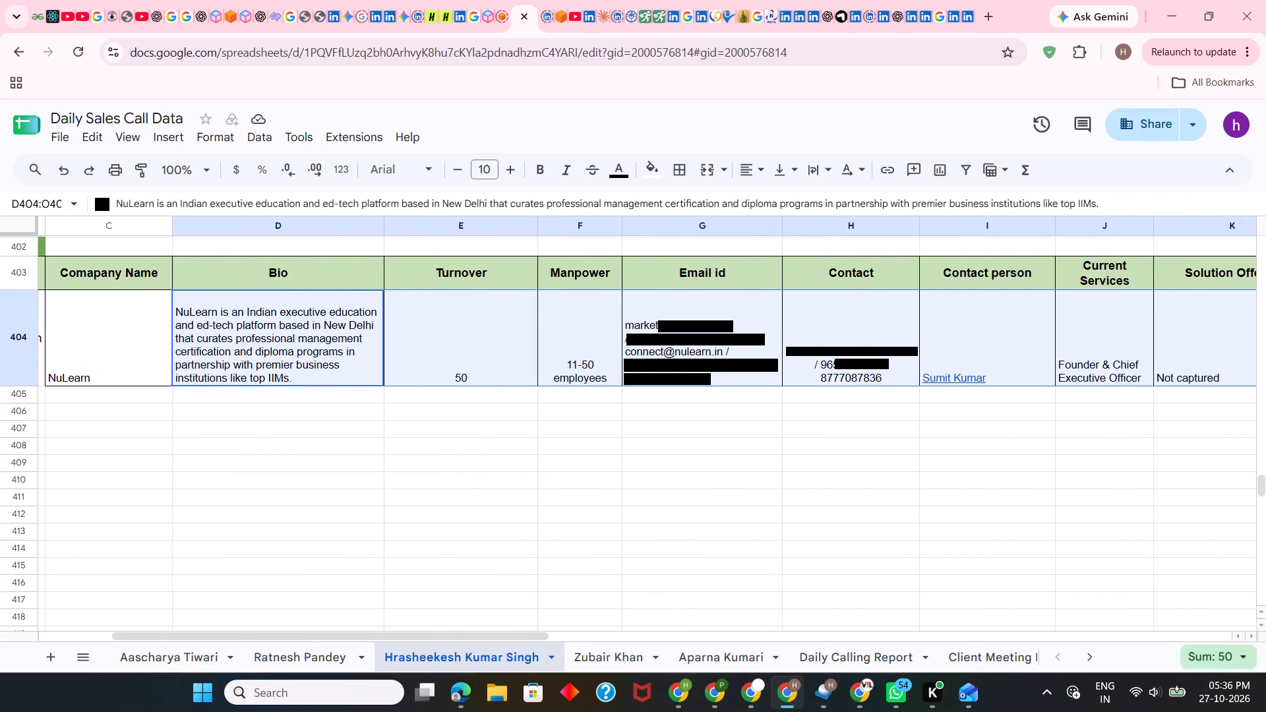
Trim NuLearn's Email id cell G404 to keep only the last e-mail address.
triple_click(666, 364)
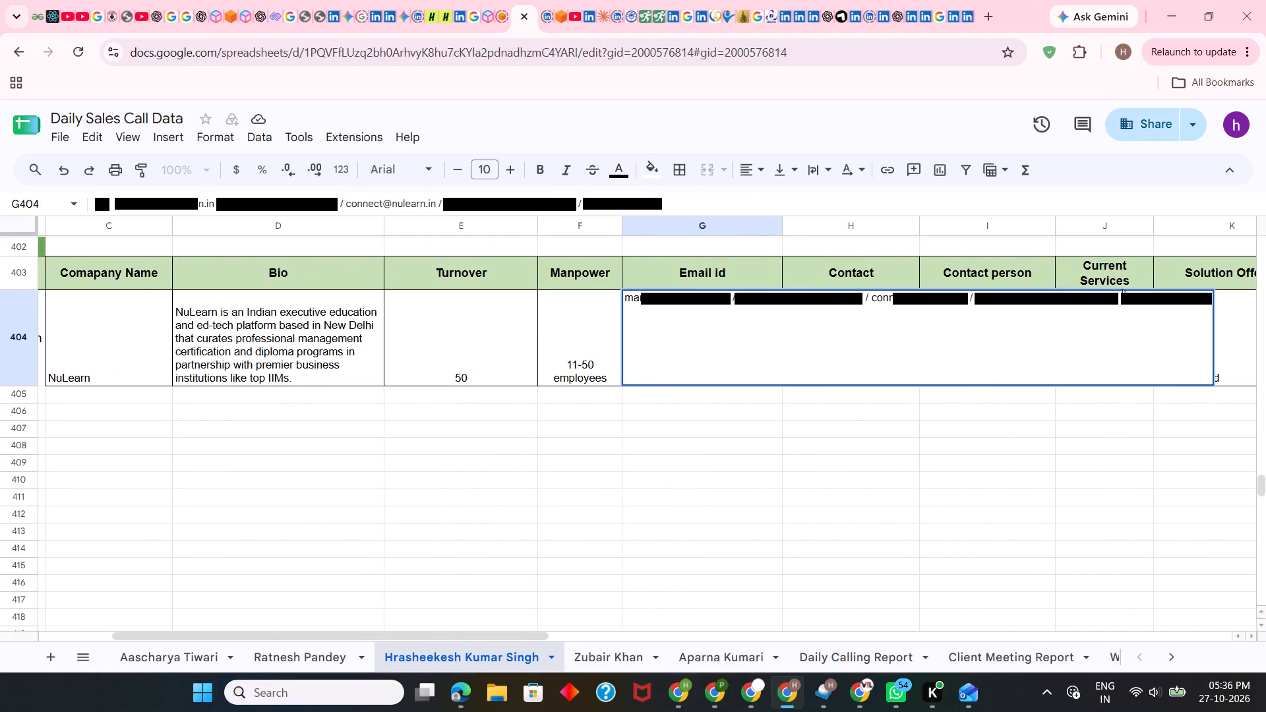
drag(1128, 299, 651, 331)
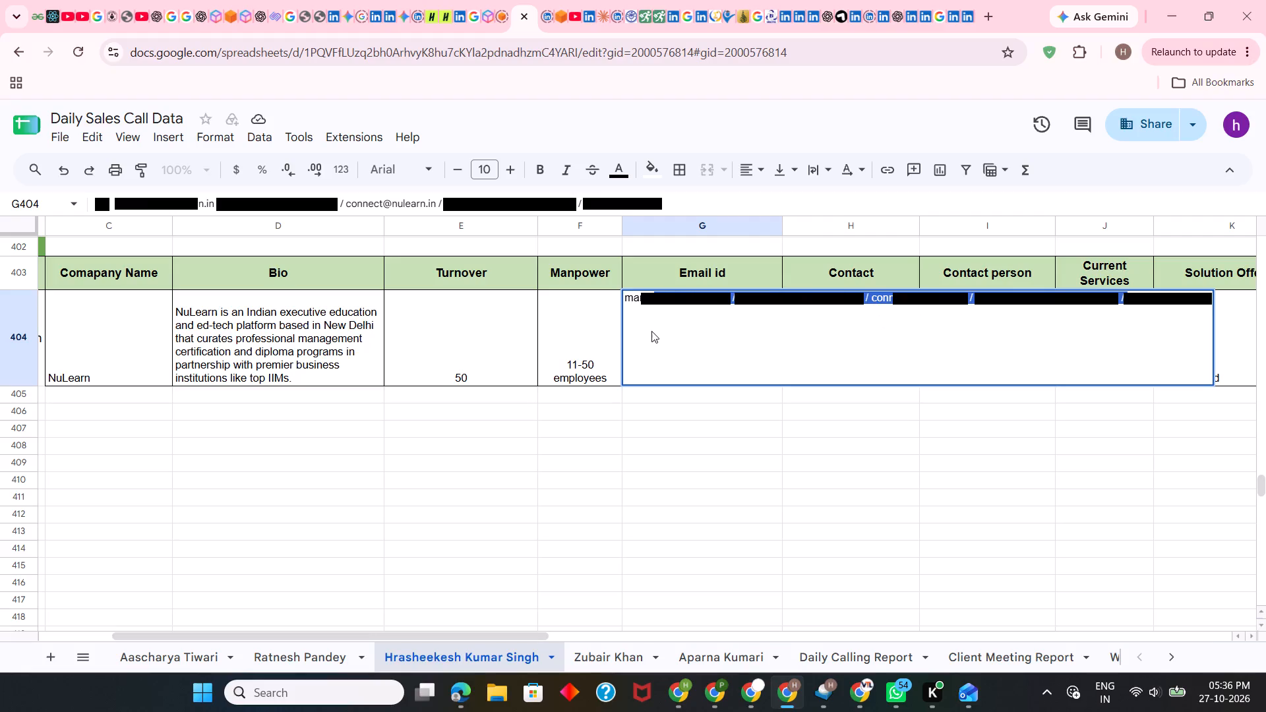
drag(651, 331, 619, 331)
key(BackSpace)
key(Return)
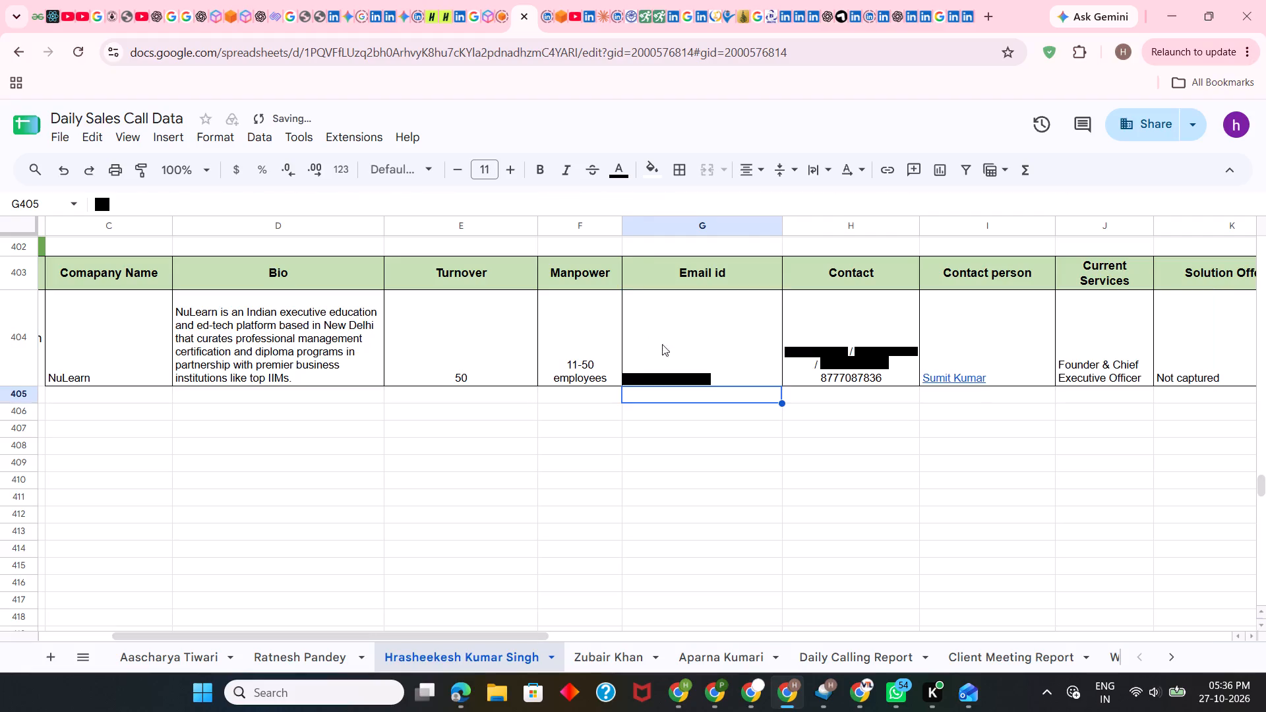
Trim NuLearn's Contact cell H404 to keep only the first phone number.
double_click(849, 350)
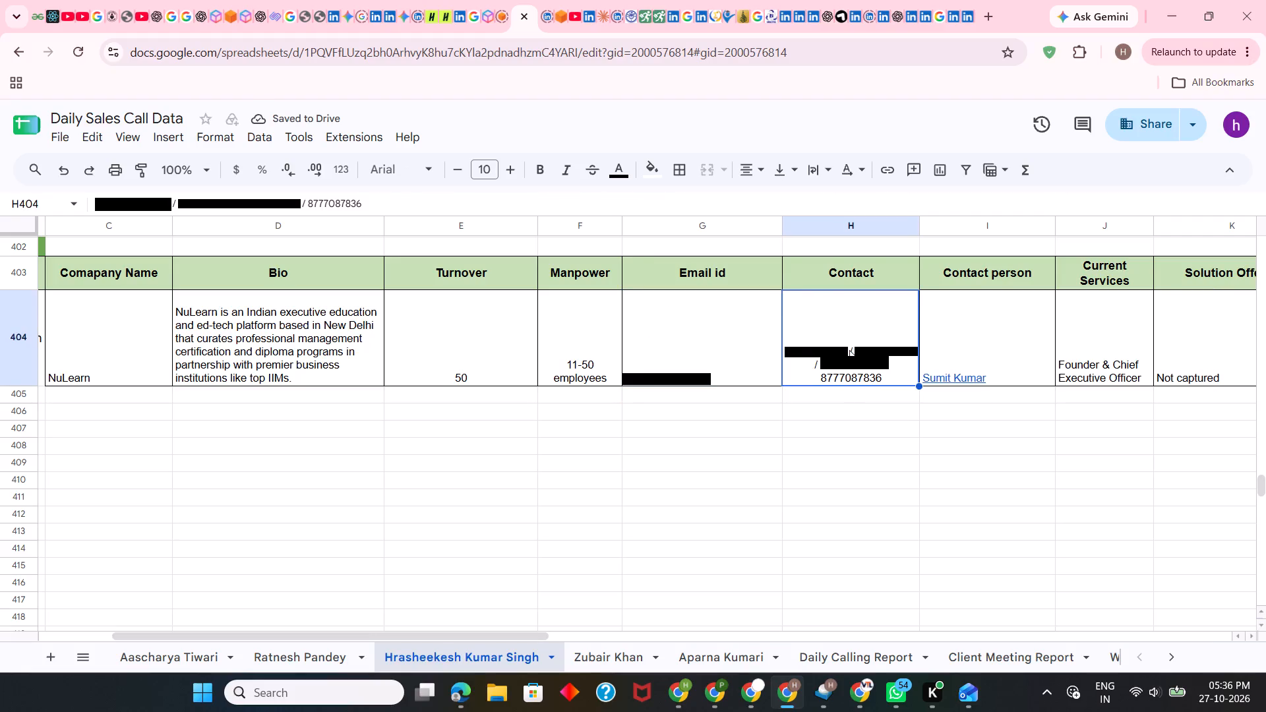
drag(845, 297, 1042, 305)
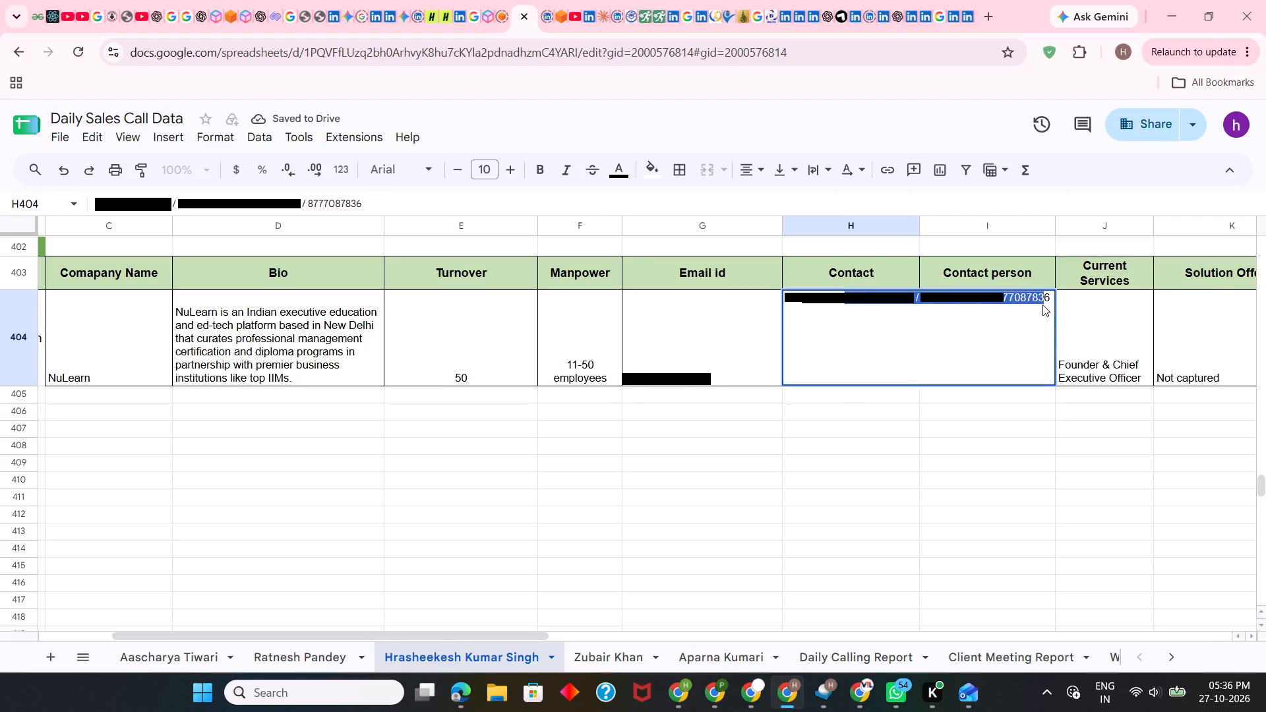
drag(1042, 305, 1049, 305)
key(BackSpace)
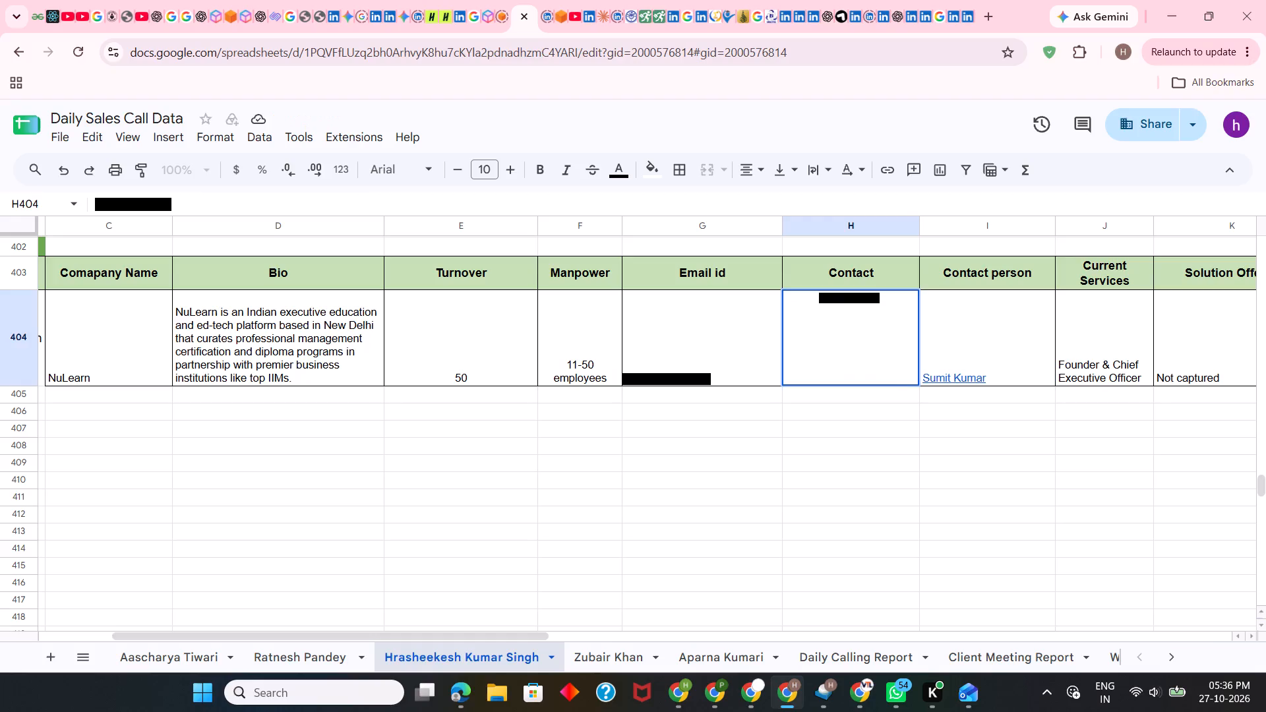
key(Return)
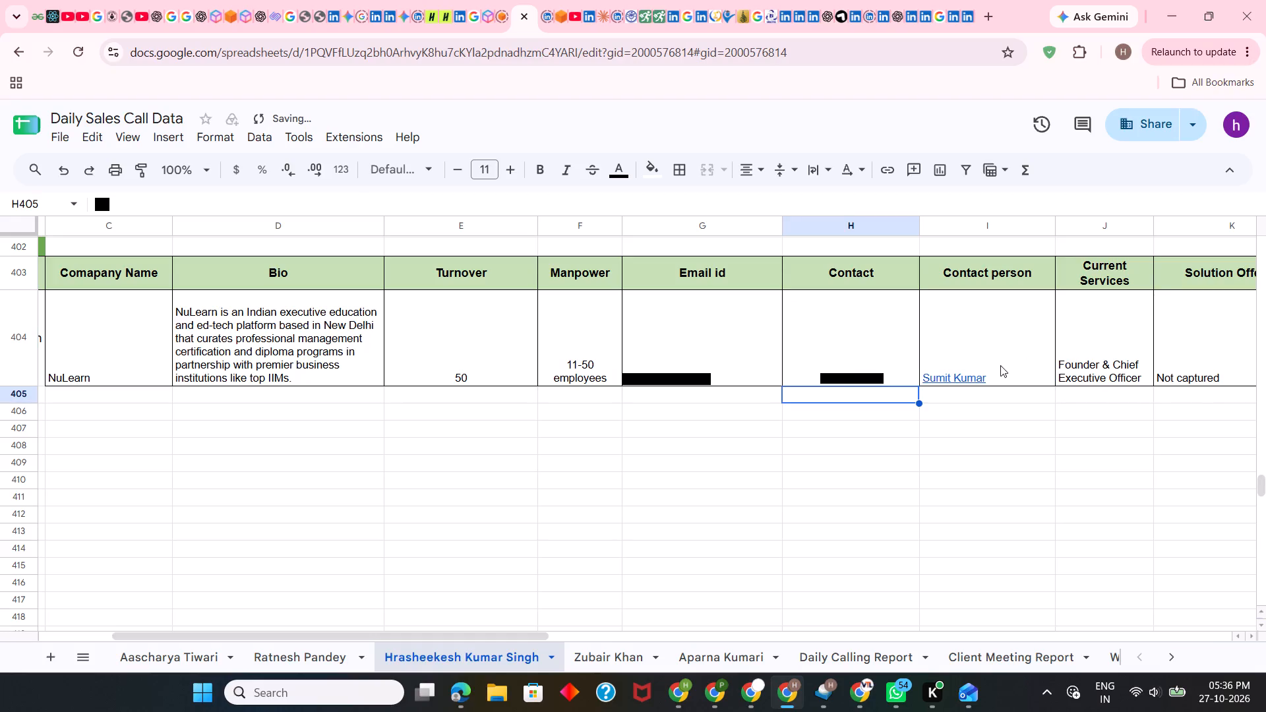
Remove the LinkedIn hyperlink from the contact person's name in I404.
click(1001, 365)
right_click(1001, 365)
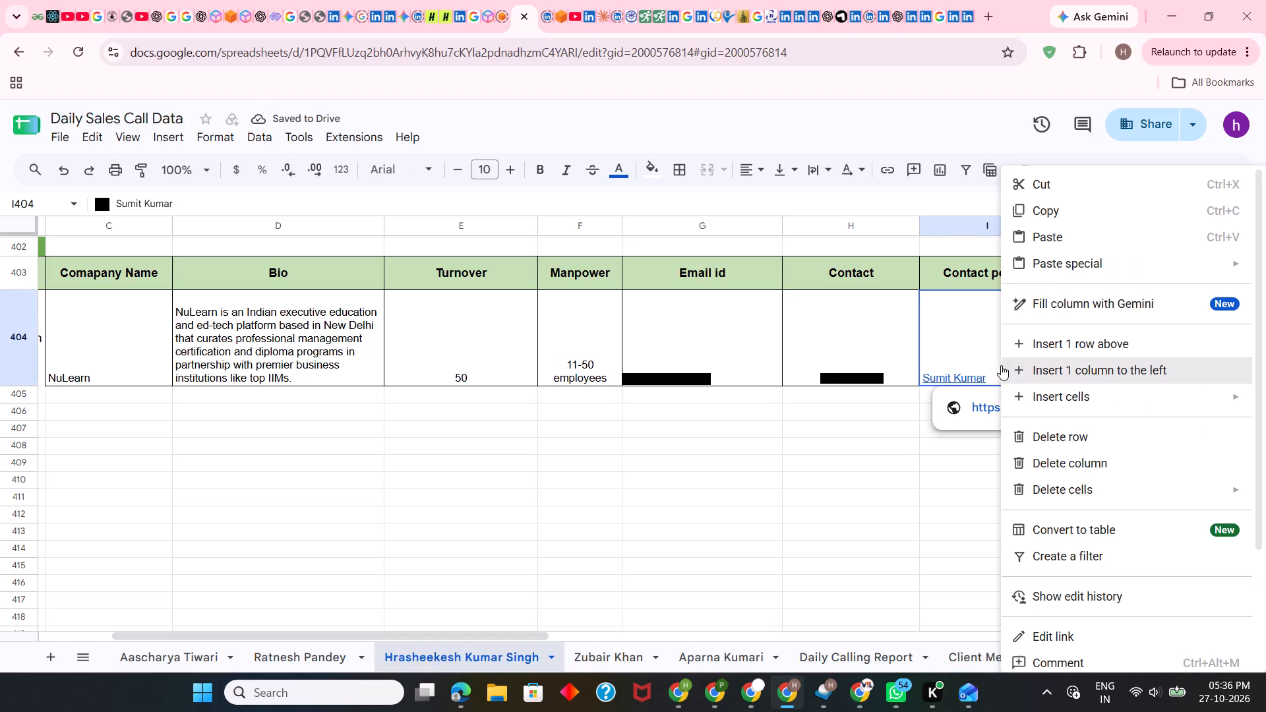
click(1046, 630)
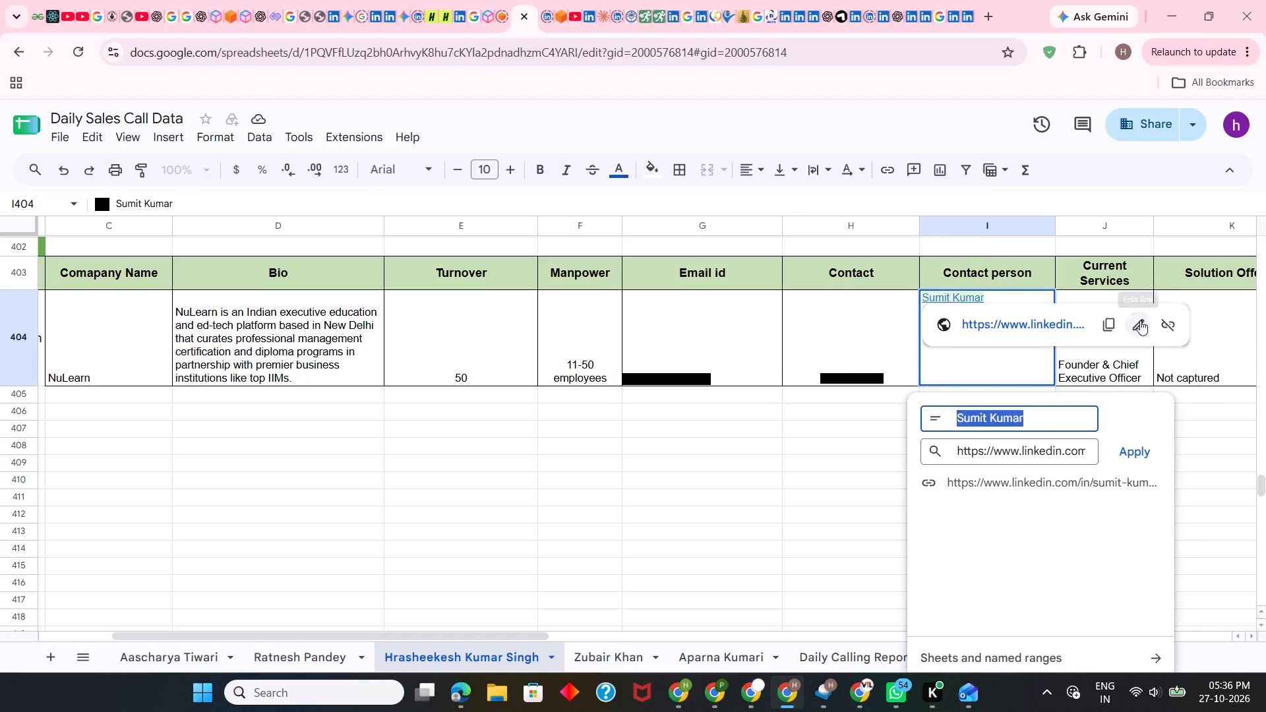
click(1168, 323)
click(1168, 323)
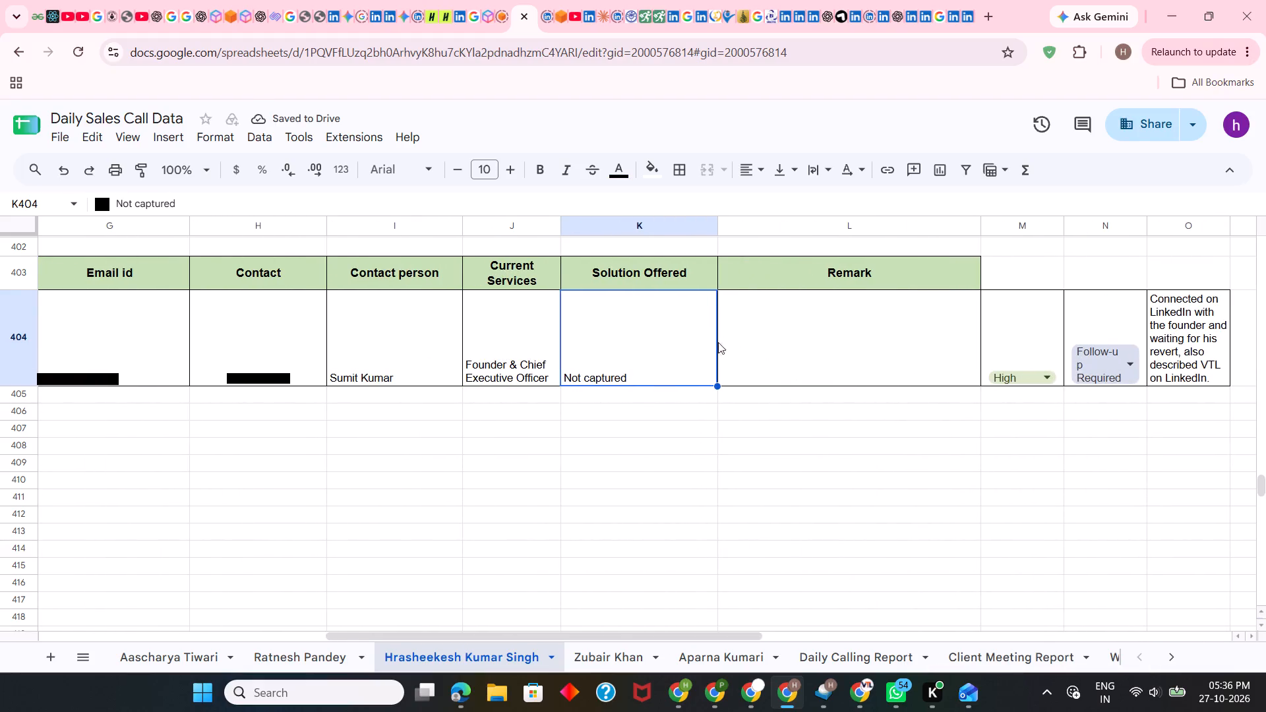
Clear the Solution Offered cell K404 and the Current Services cell J404 in the NuLearn row.
click(698, 357)
key(BackSpace)
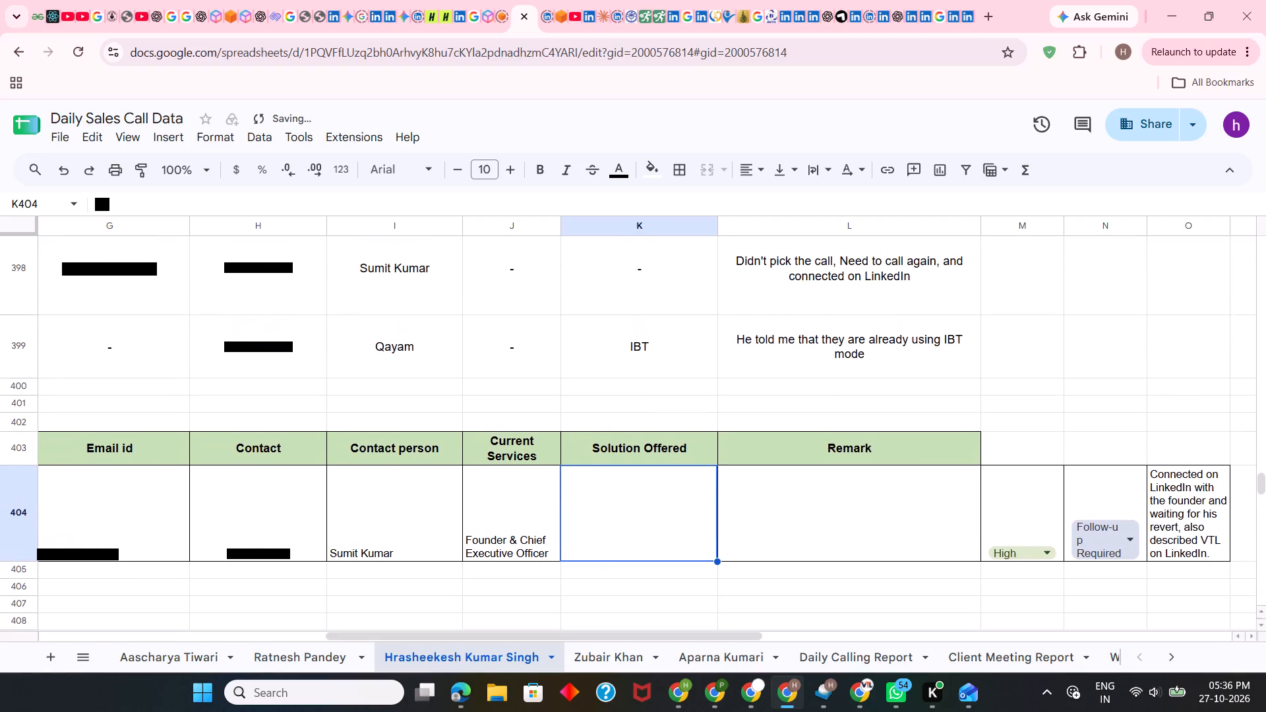
click(537, 513)
key(BackSpace)
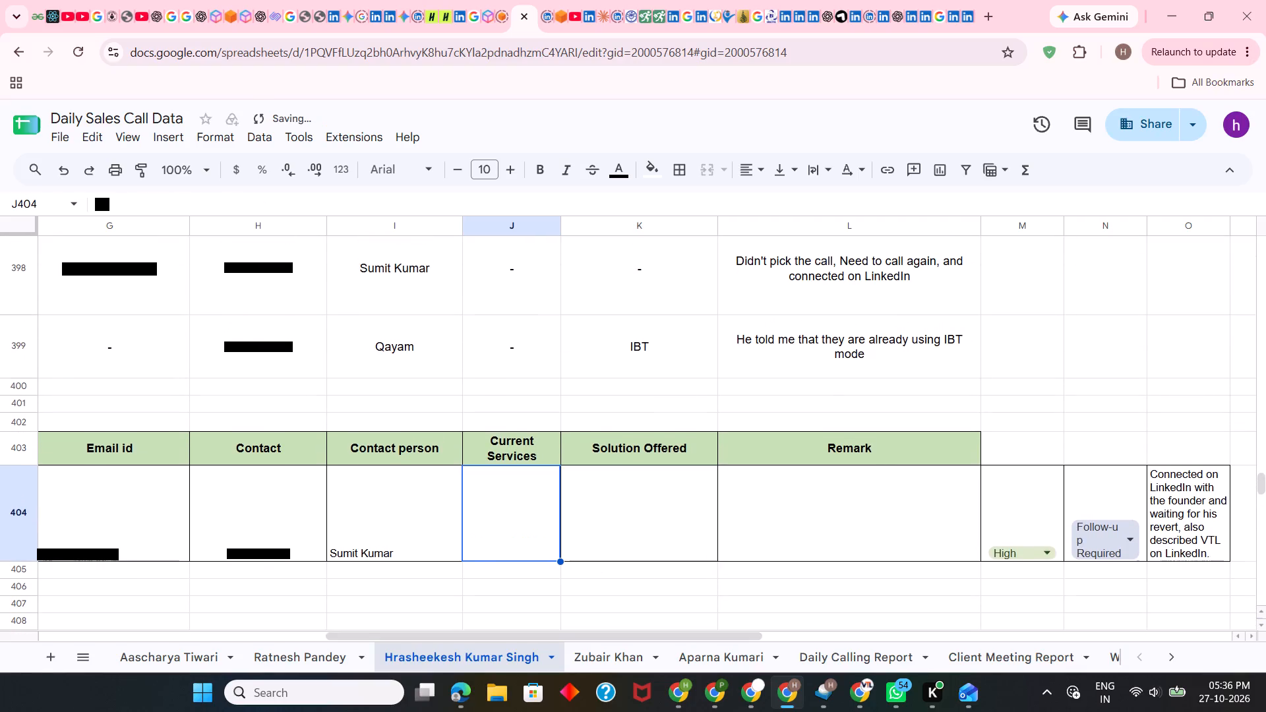
Move the NuLearn call remark from O404 into the Remark column, cell L404.
click(1190, 494)
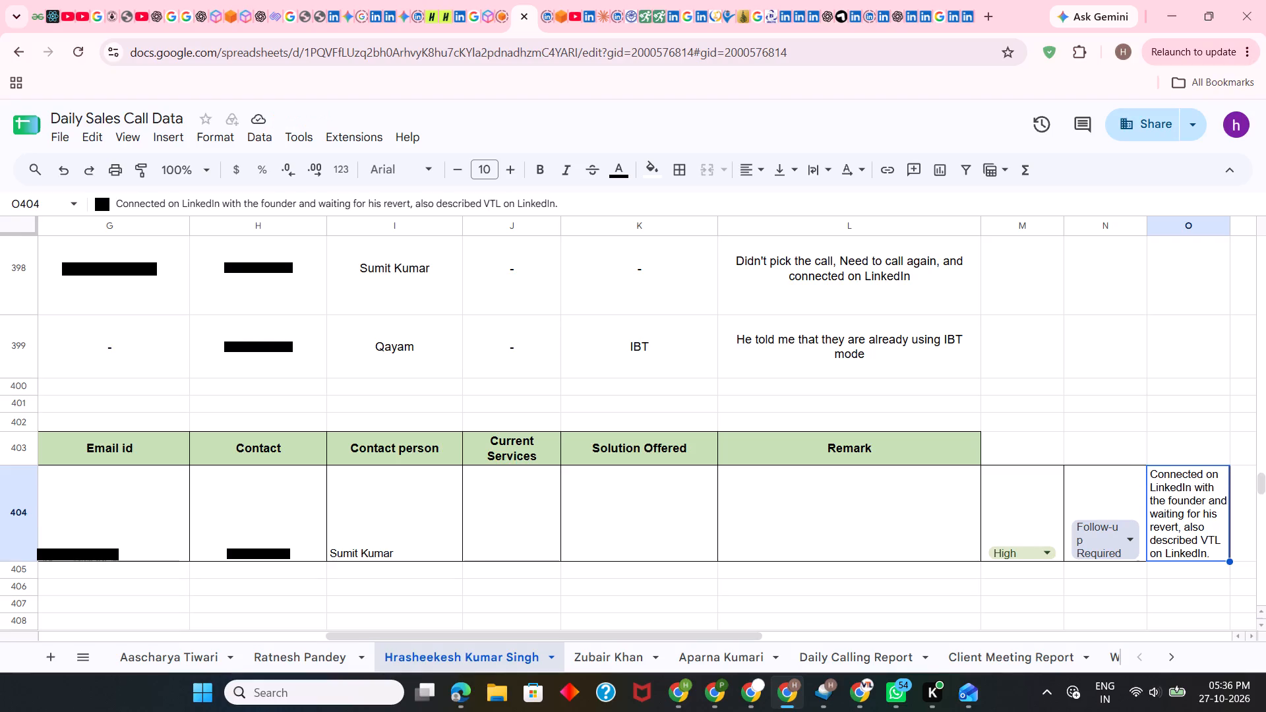
drag(1160, 467, 888, 493)
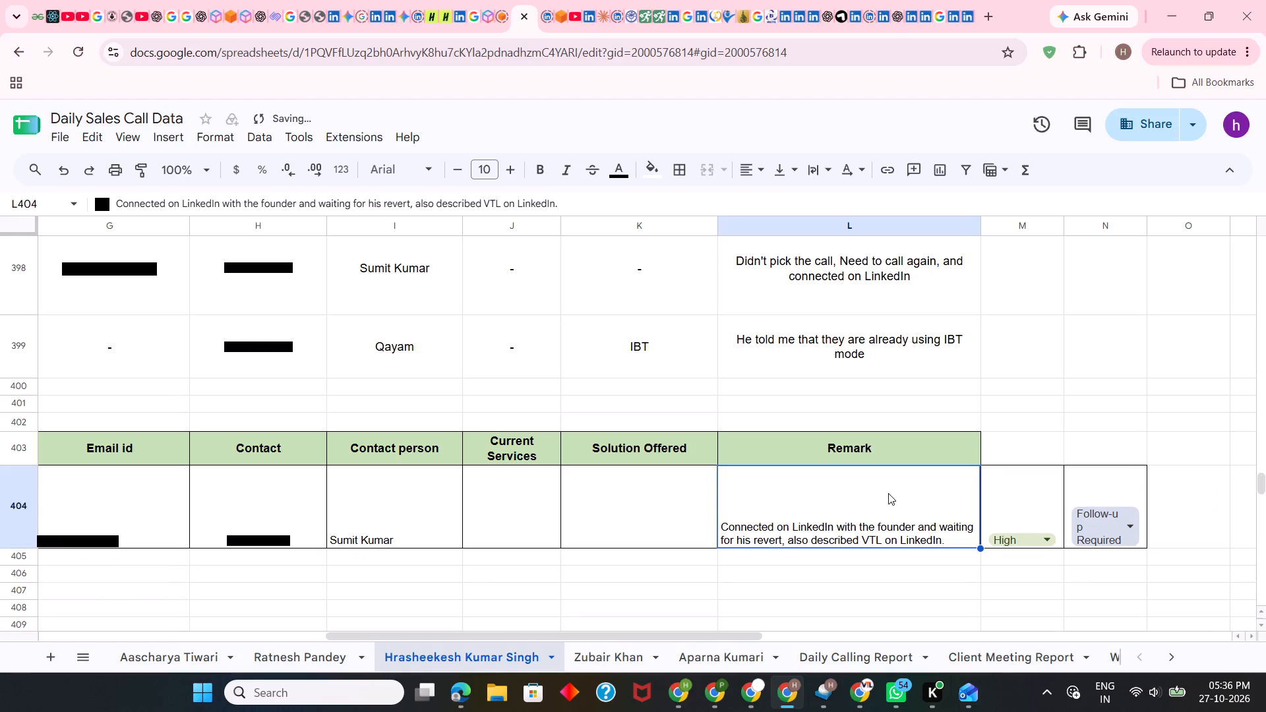
Clear the leftover priority and follow-up status values from M404:N404, beyond the Remark column.
click(1037, 494)
key(shift+Right)
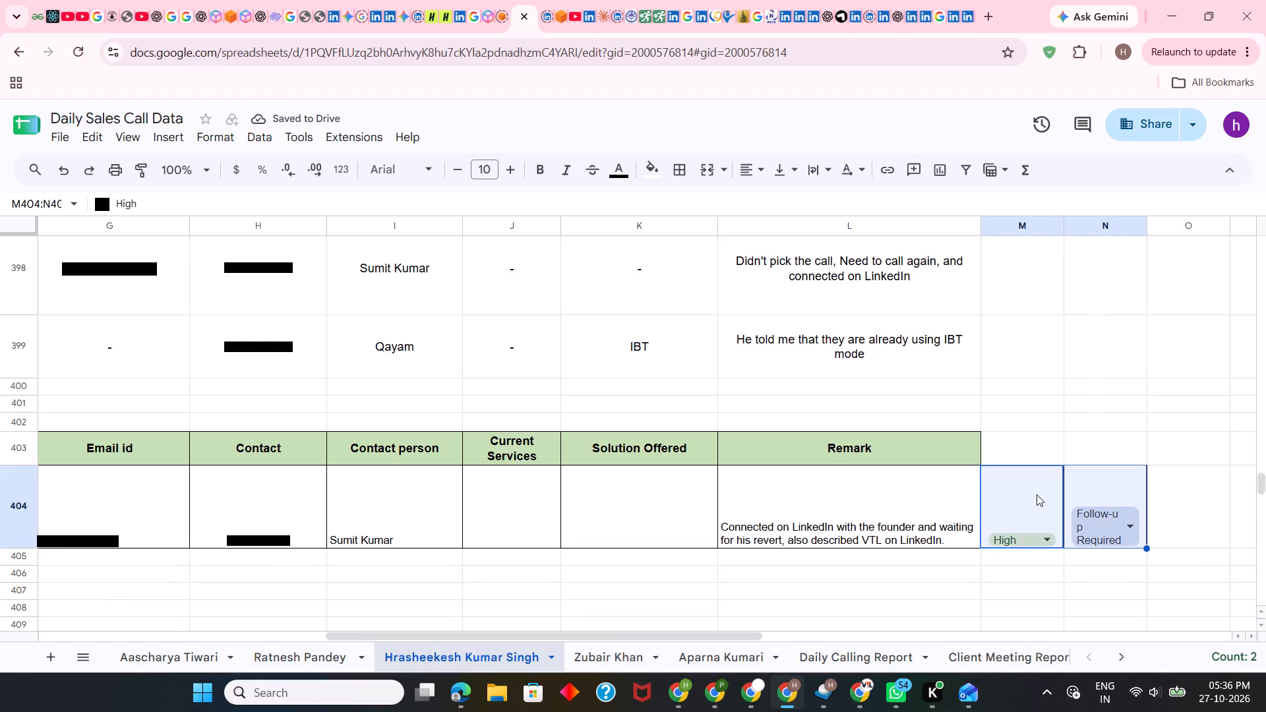
key(BackSpace)
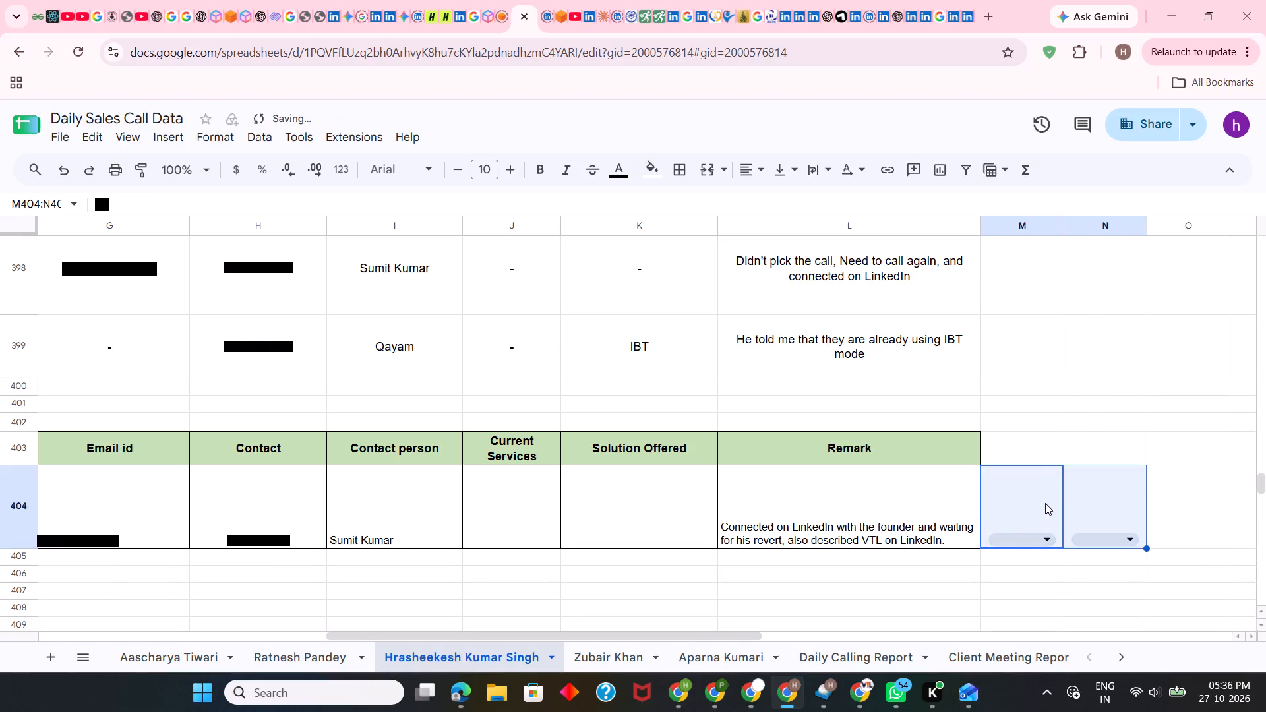
Remove the empty dropdowns from cells M404:N404 in the NuLearn row.
key(BackSpace)
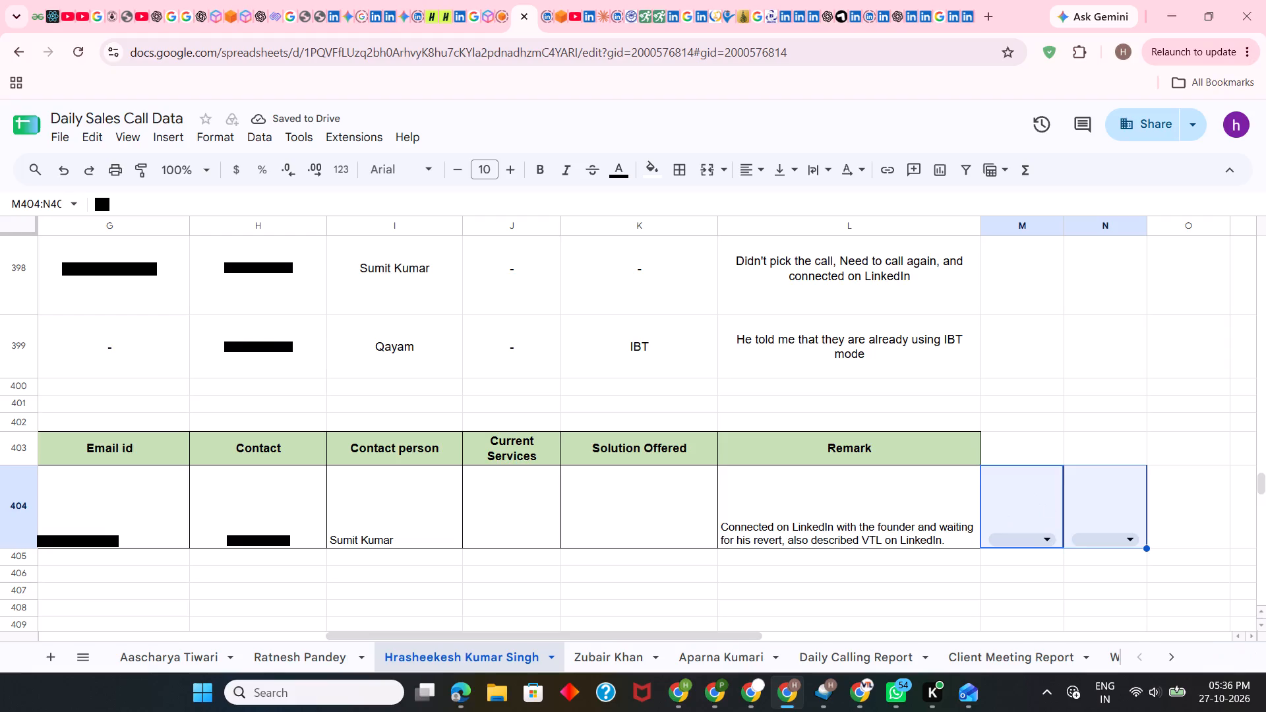
Copy the dash placeholders from J398:K398 into the new NuLearn row's Current Services and Solution Offered cells, J404:K404.
click(526, 293)
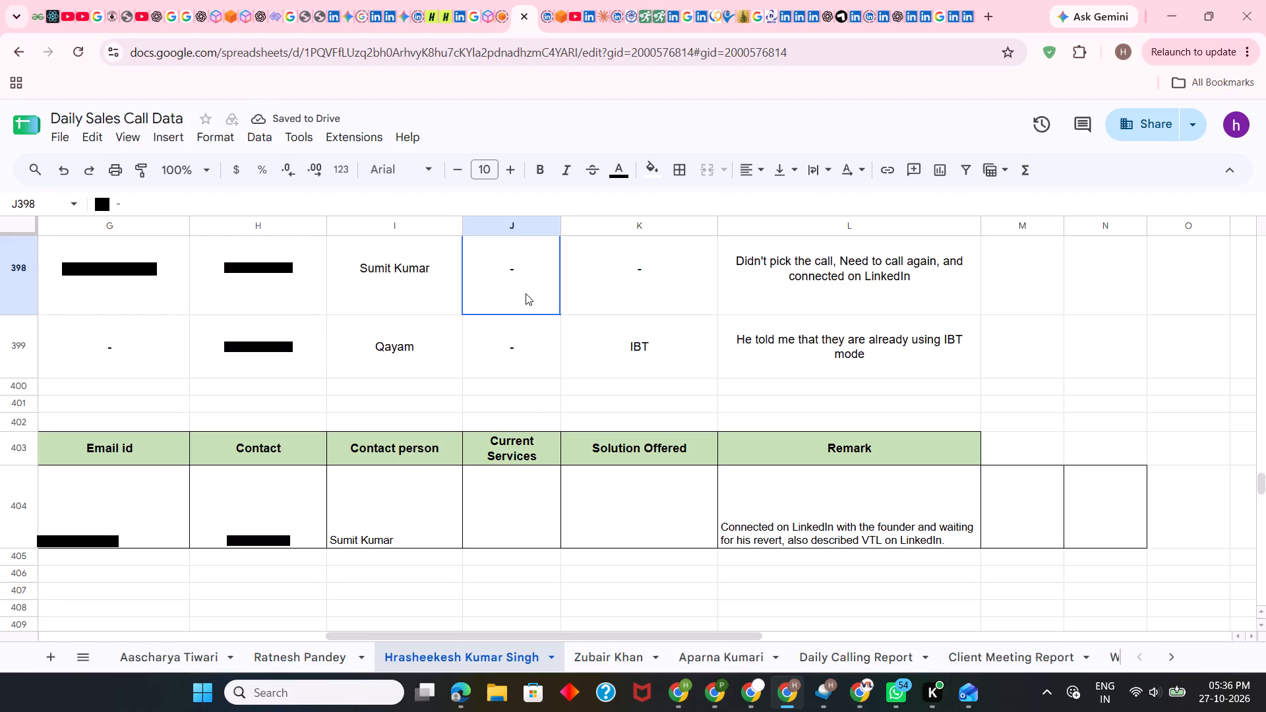
key(Return)
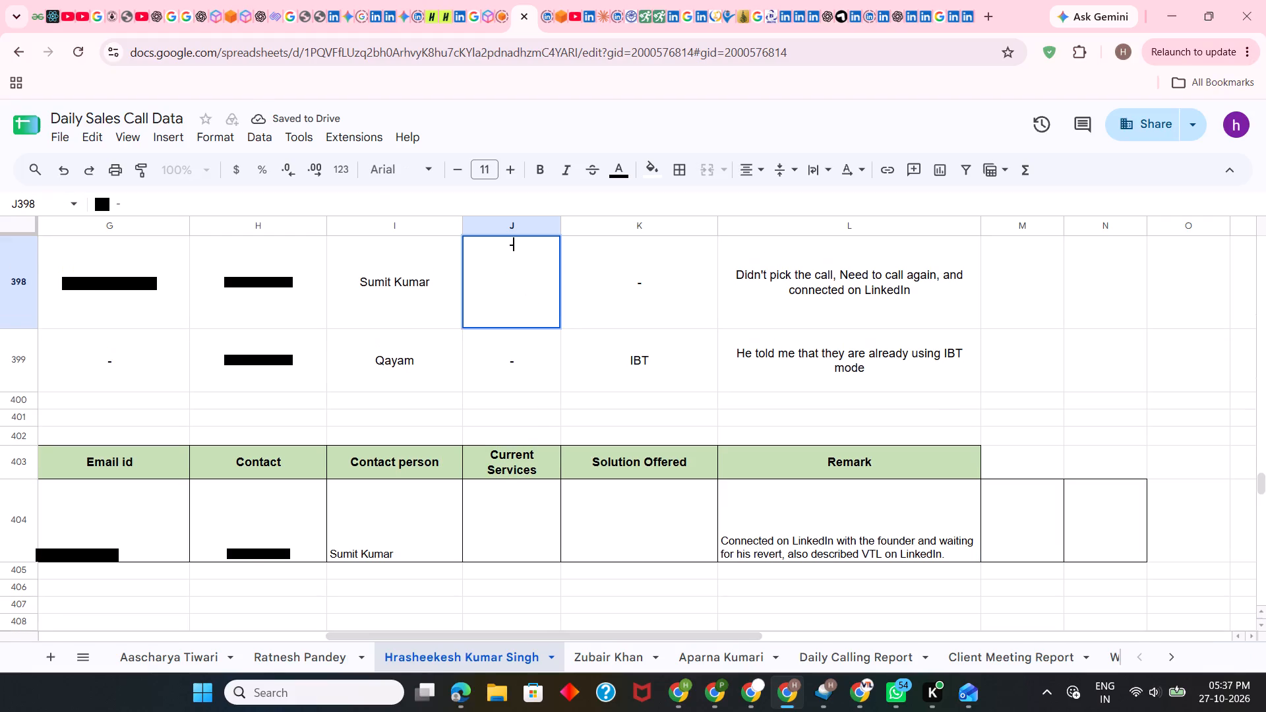
key(Return)
key(Up)
key(shift+Right)
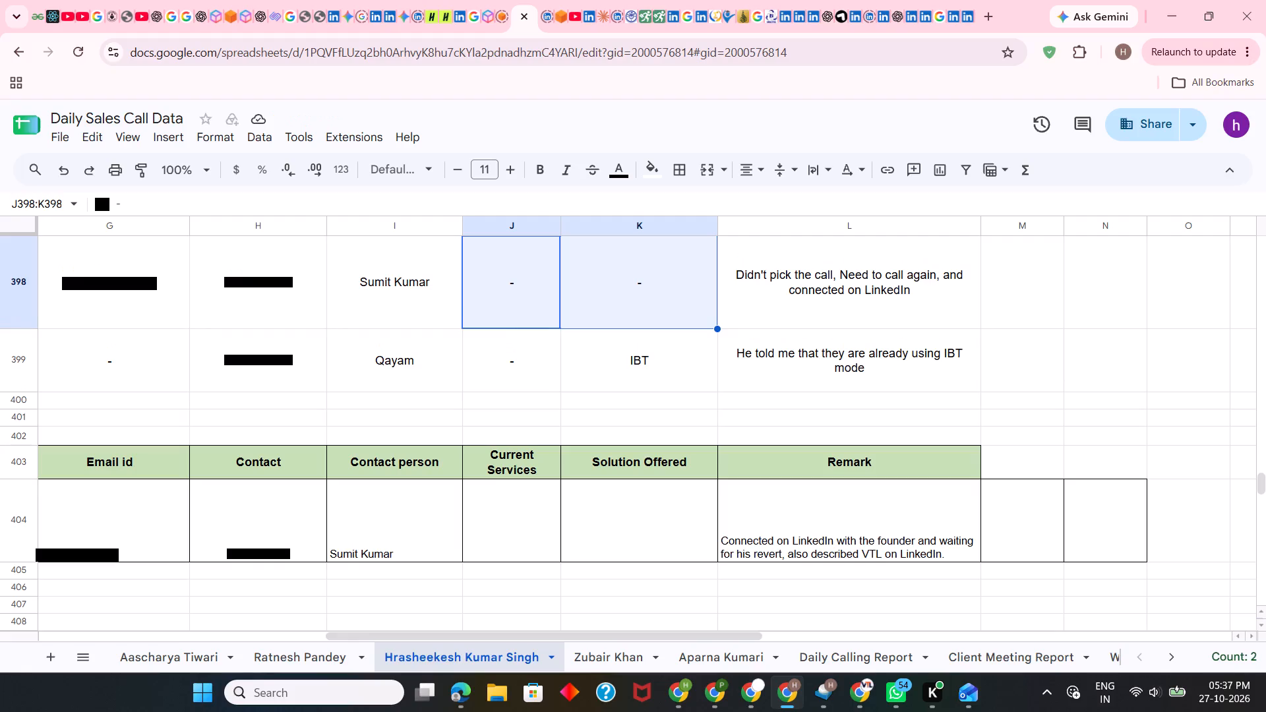
key(ctrl+c)
click(506, 506)
key(ctrl+v)
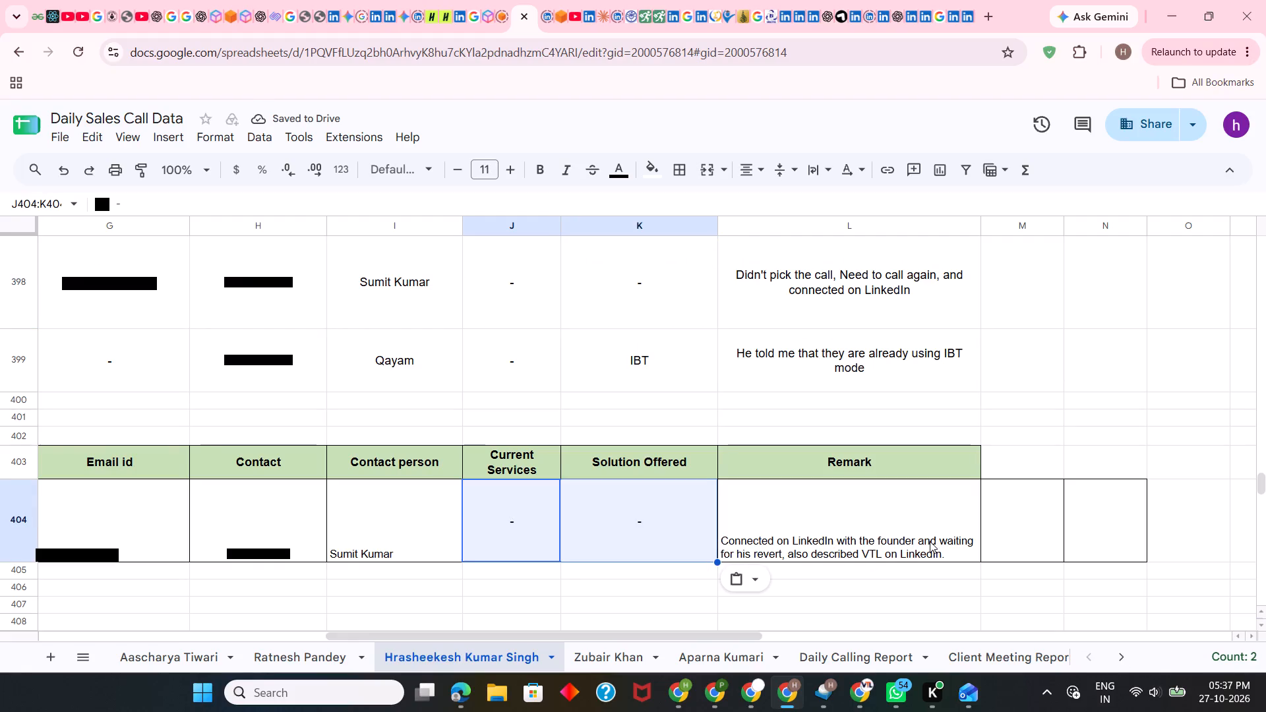
Start the NuLearn remark in L404 with "Didn't pick the call. I" and change "Connected" to lowercase "connected".
scroll(930, 541, right, 2)
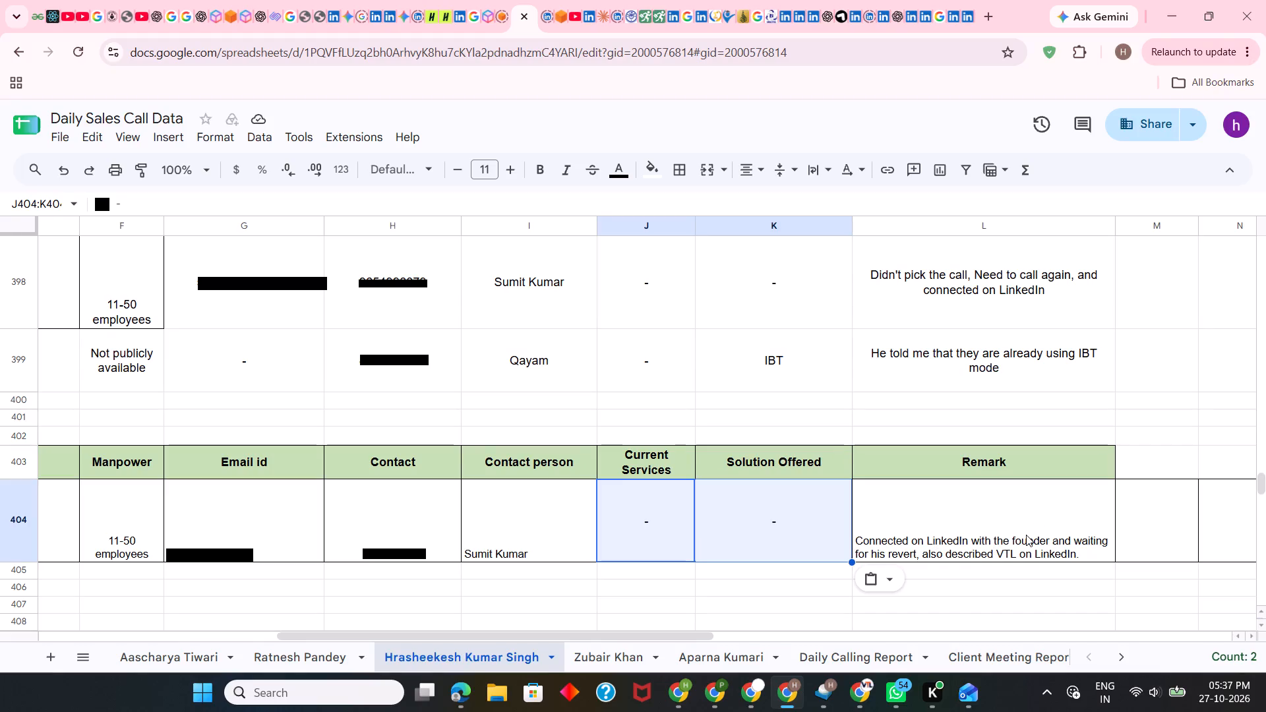
double_click(857, 536)
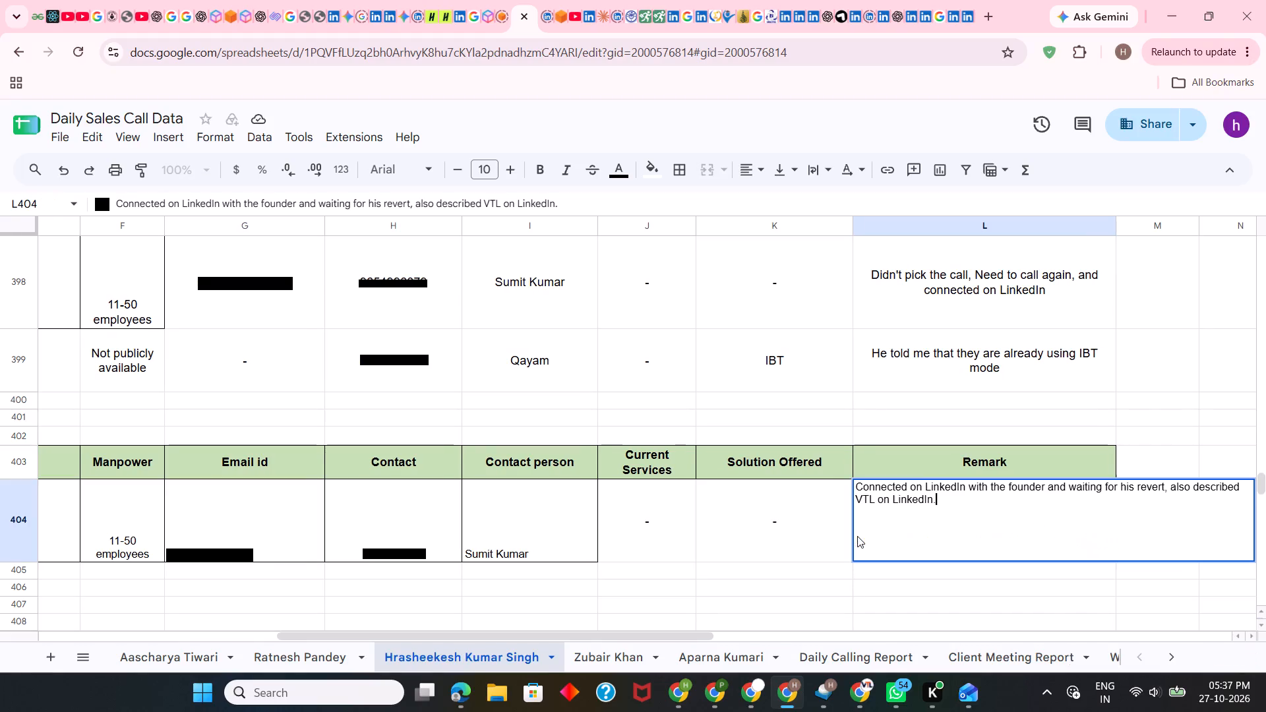
click(857, 487)
text(Didn)
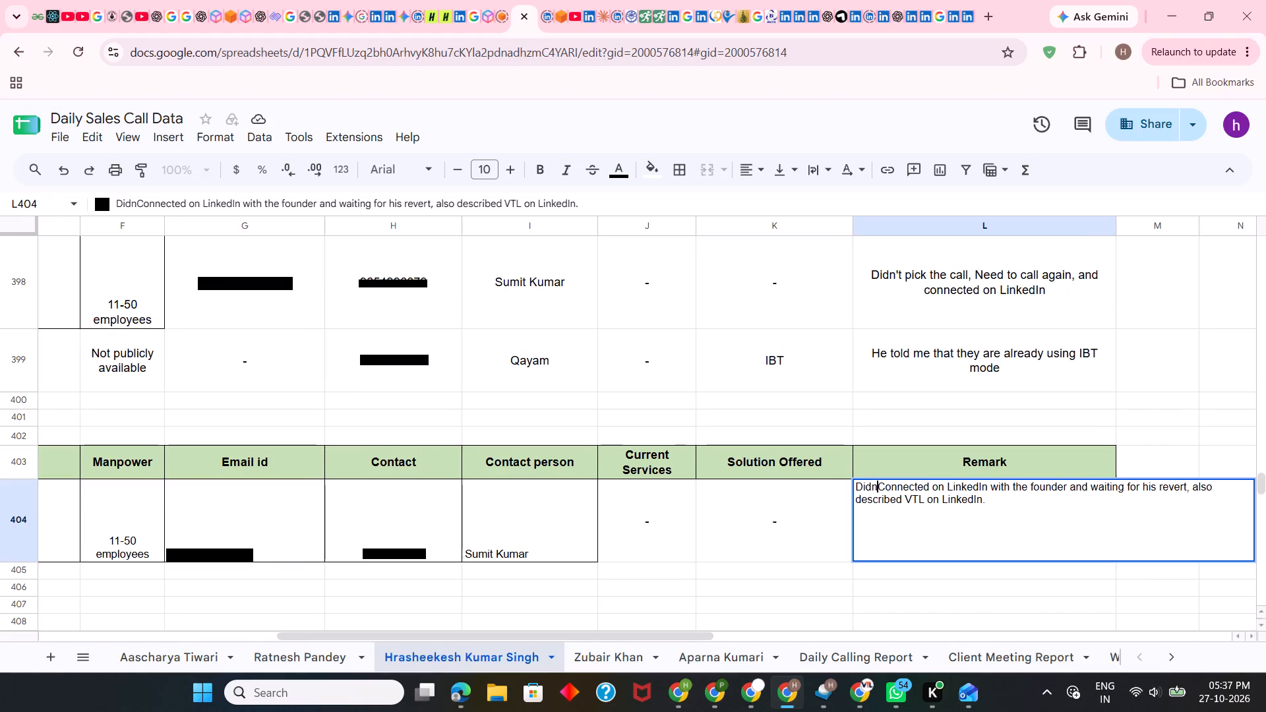
text('t pick)
key(space)
text(the call)
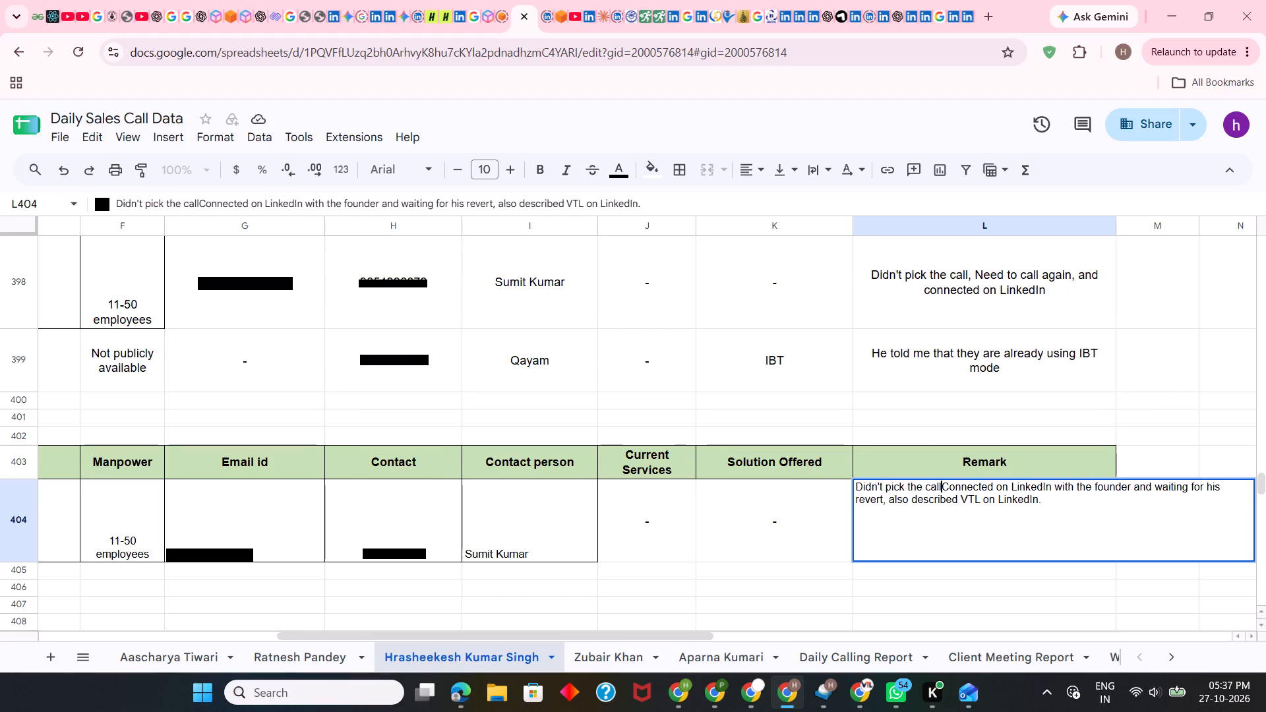
text(. I)
key(space)
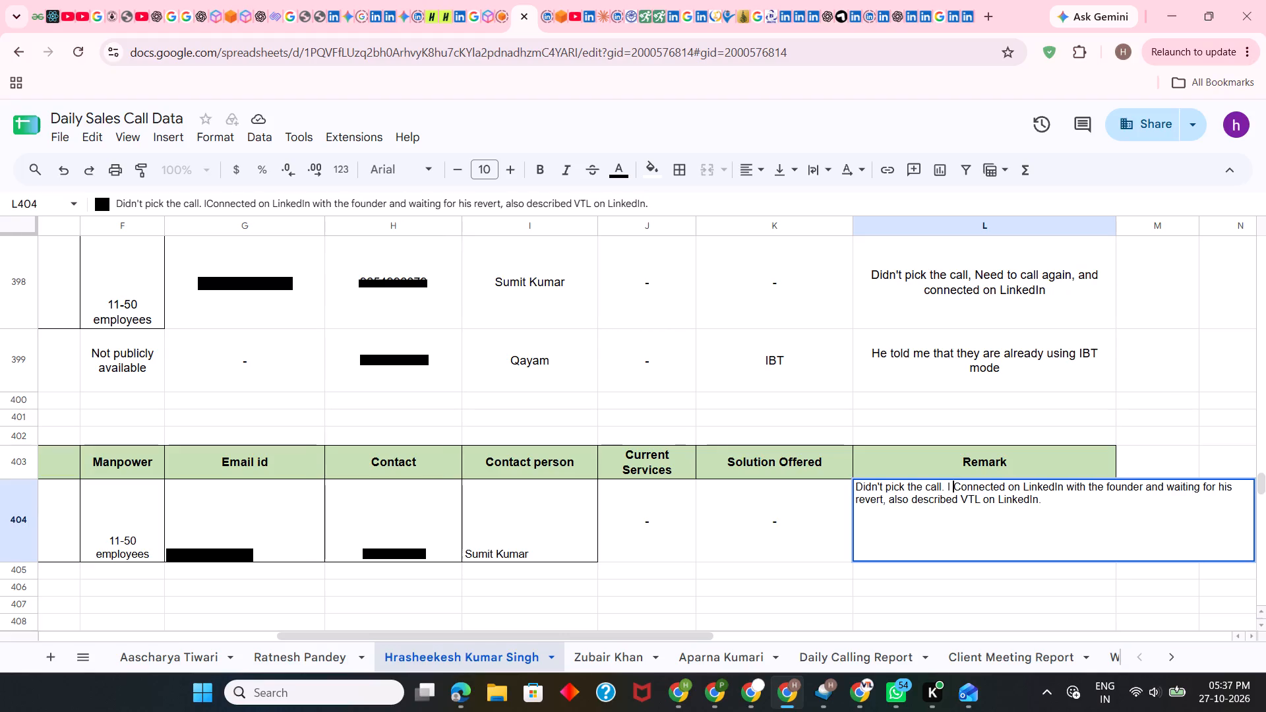
key(Right)
key(BackSpace)
key(c)
key(Return)
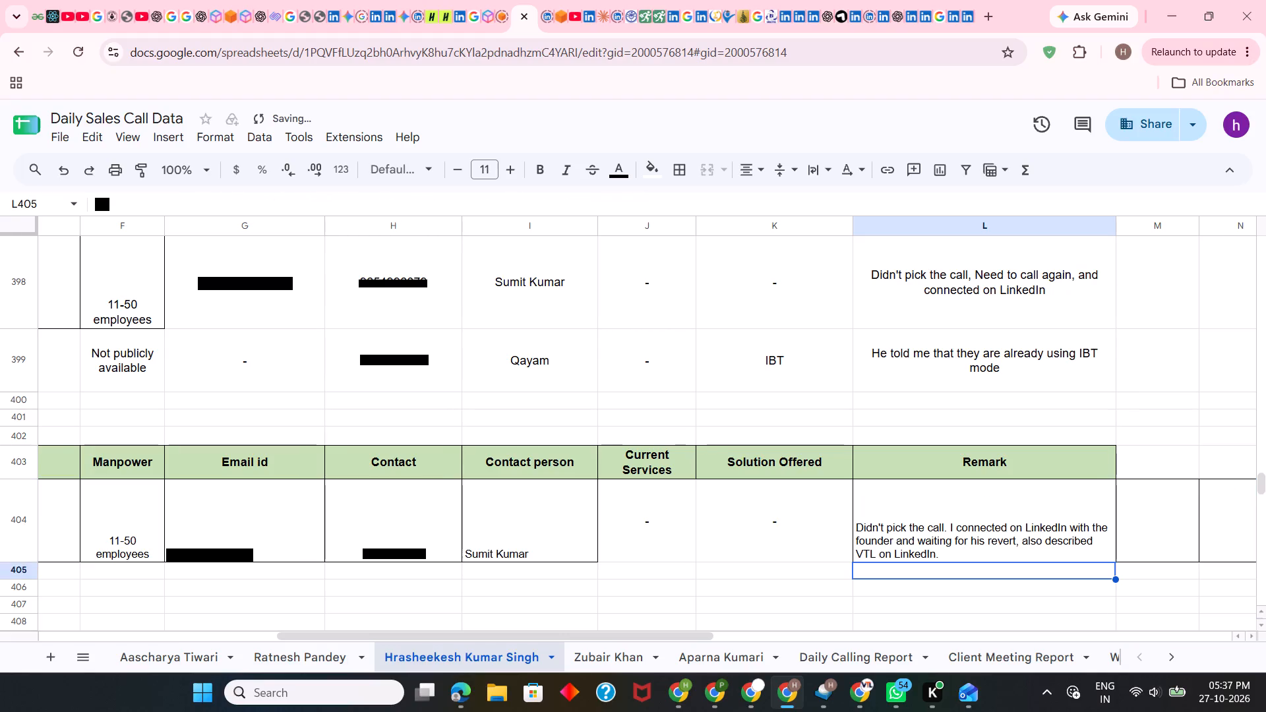
Copy the date 27-10-2026 from A404 into cell A405.
scroll(760, 583, right, 6)
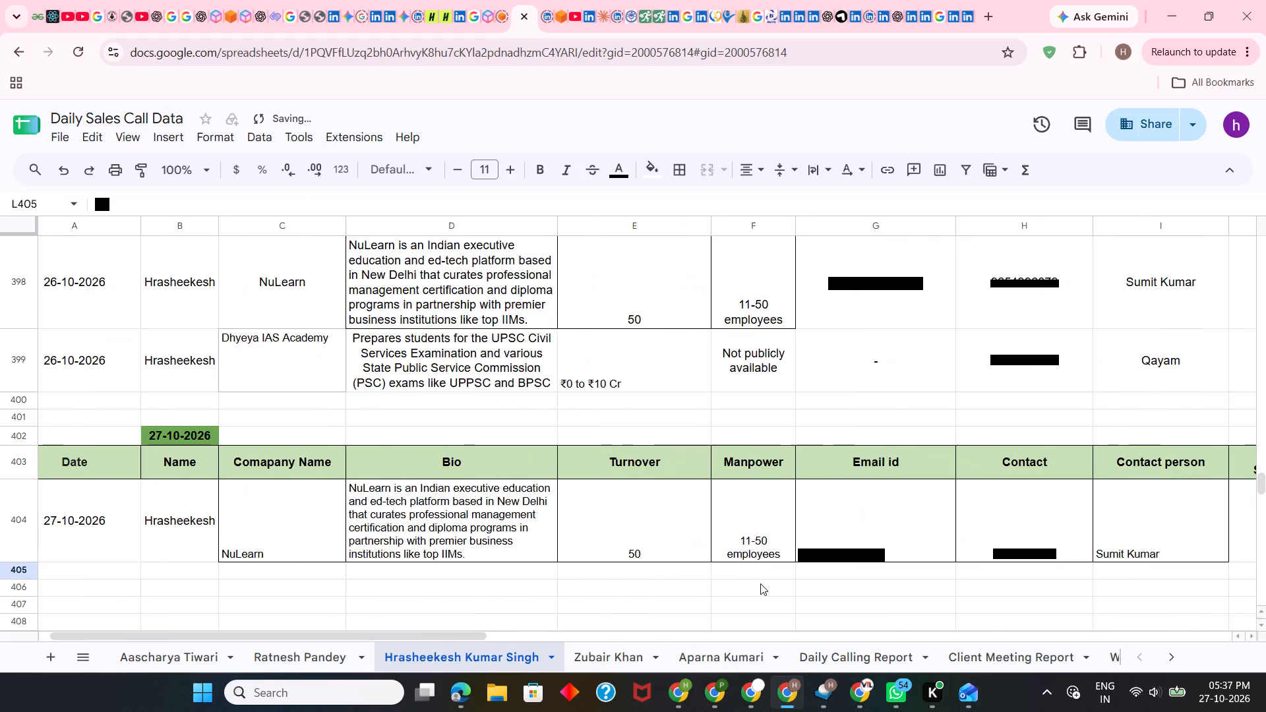
click(140, 534)
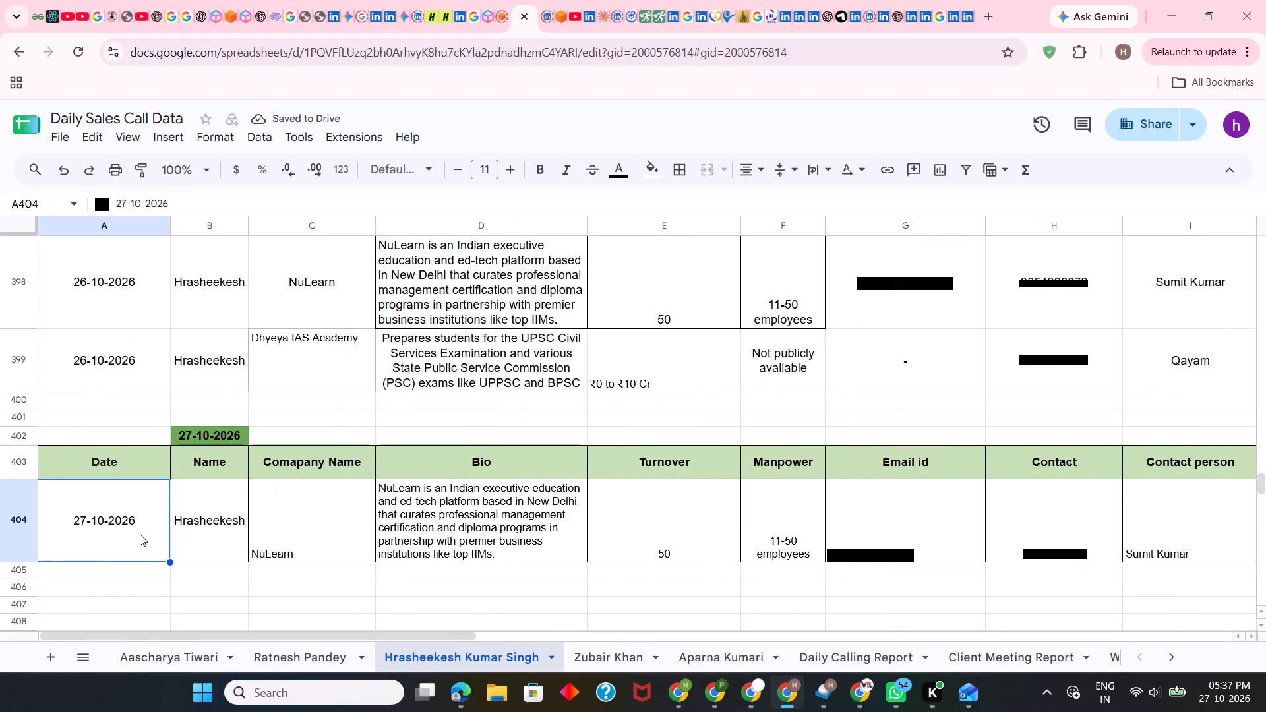
click(140, 534)
key(ctrl+c)
key(Down)
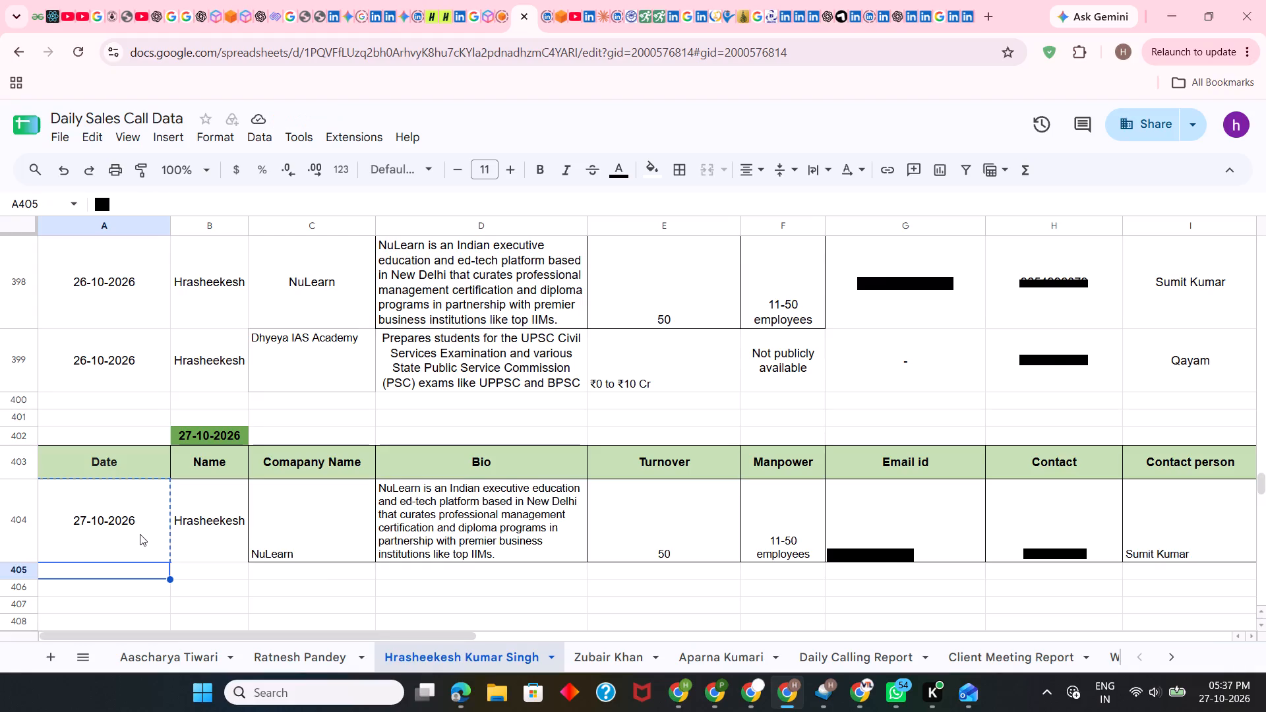
key(ctrl+v)
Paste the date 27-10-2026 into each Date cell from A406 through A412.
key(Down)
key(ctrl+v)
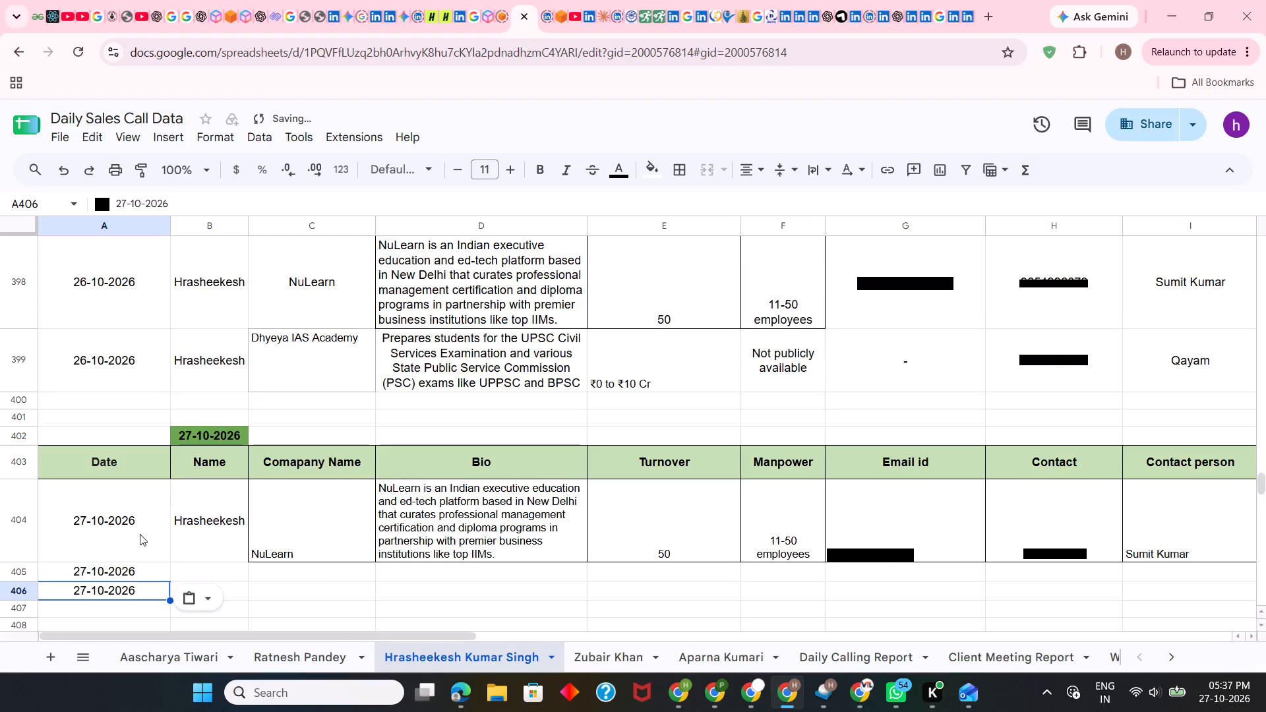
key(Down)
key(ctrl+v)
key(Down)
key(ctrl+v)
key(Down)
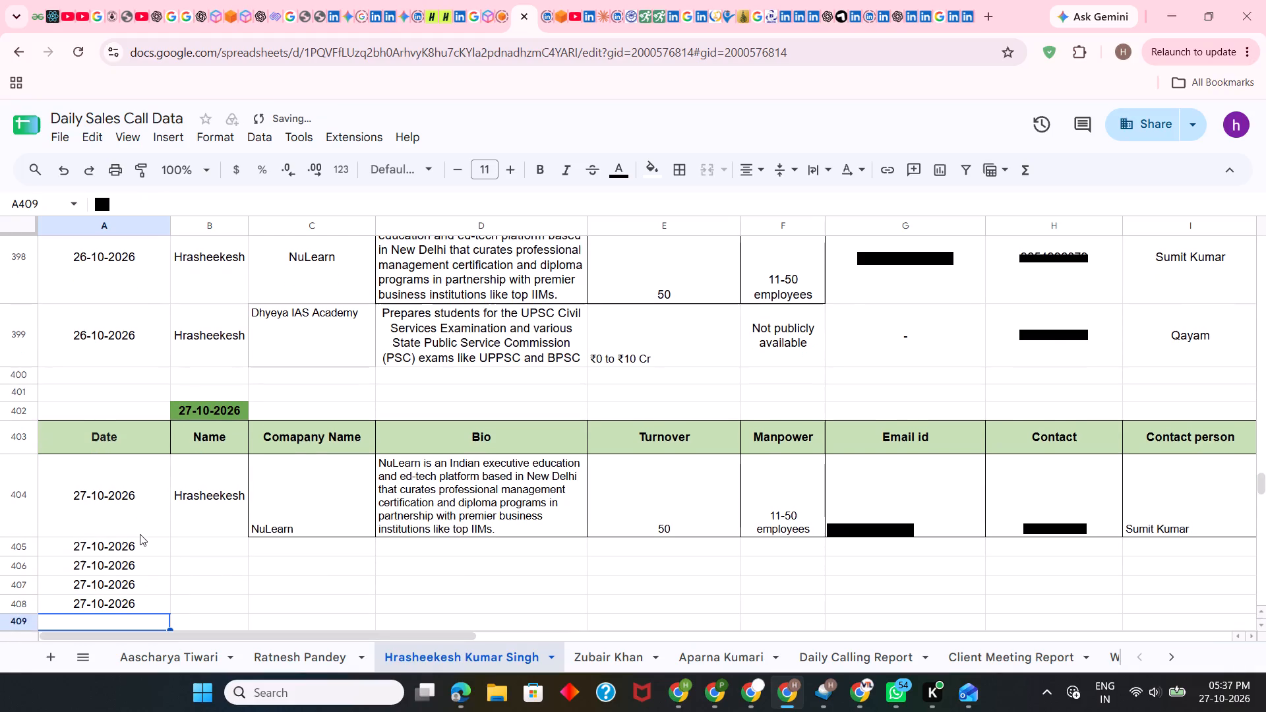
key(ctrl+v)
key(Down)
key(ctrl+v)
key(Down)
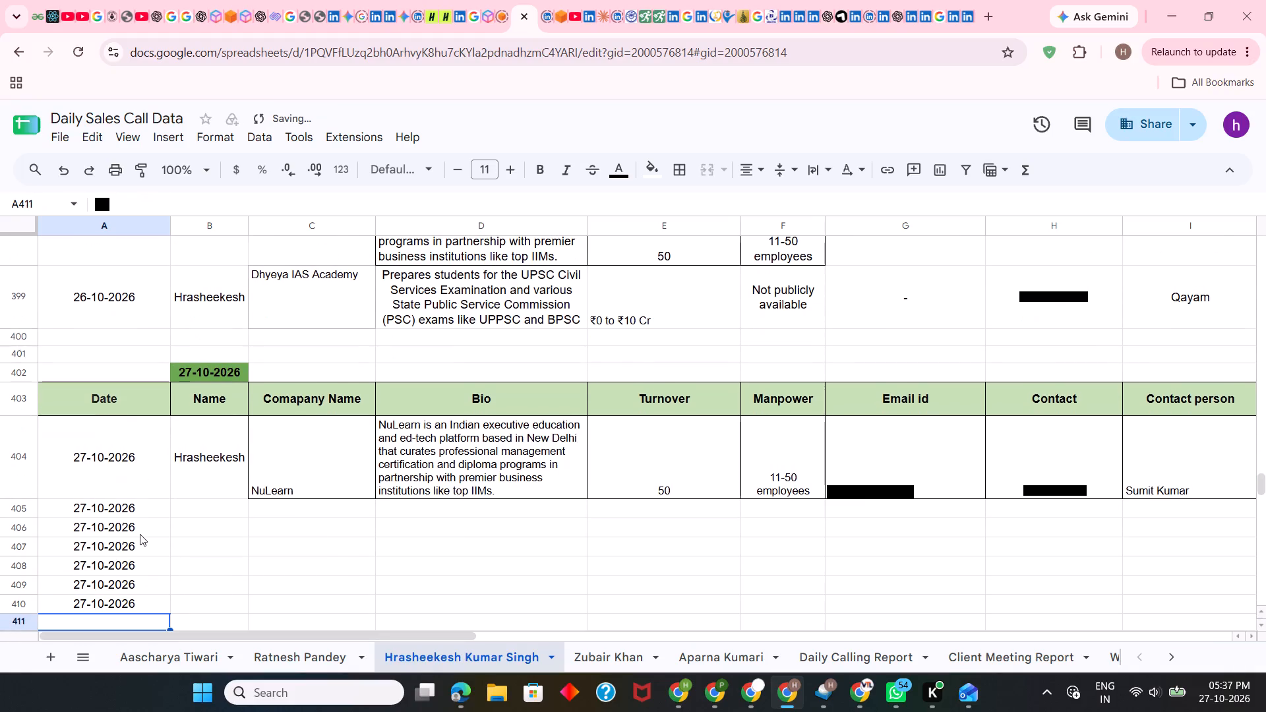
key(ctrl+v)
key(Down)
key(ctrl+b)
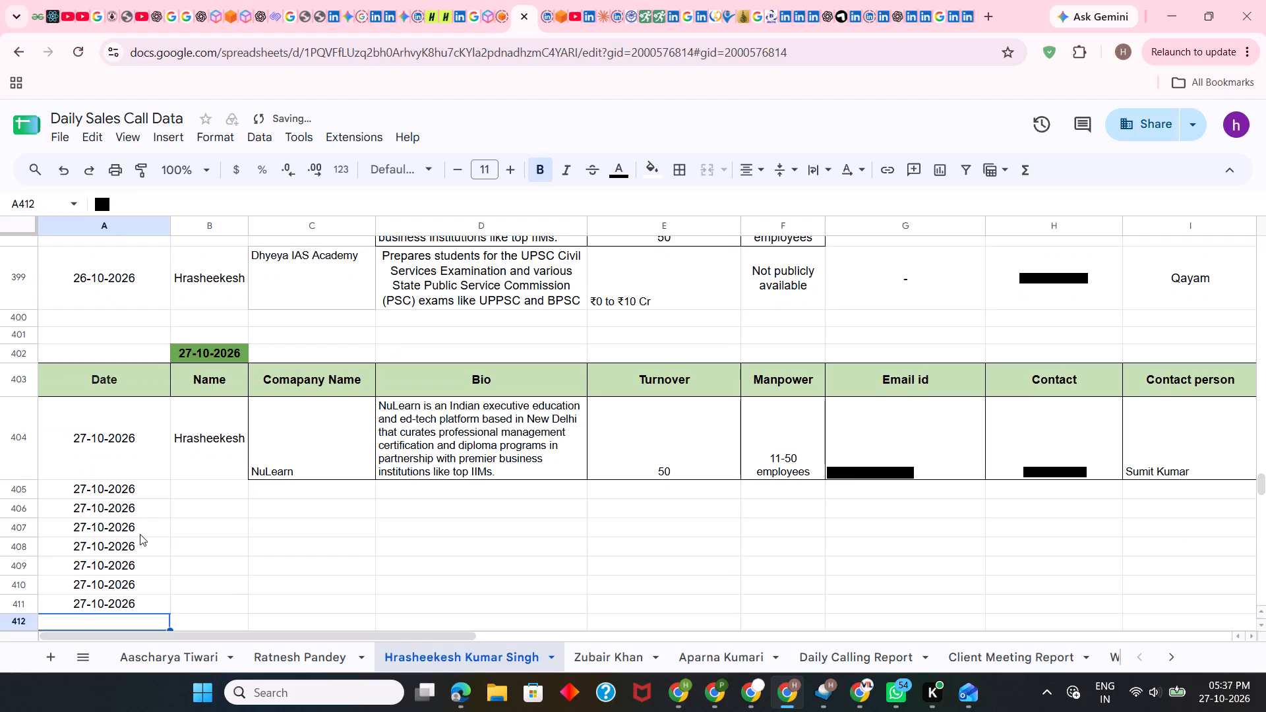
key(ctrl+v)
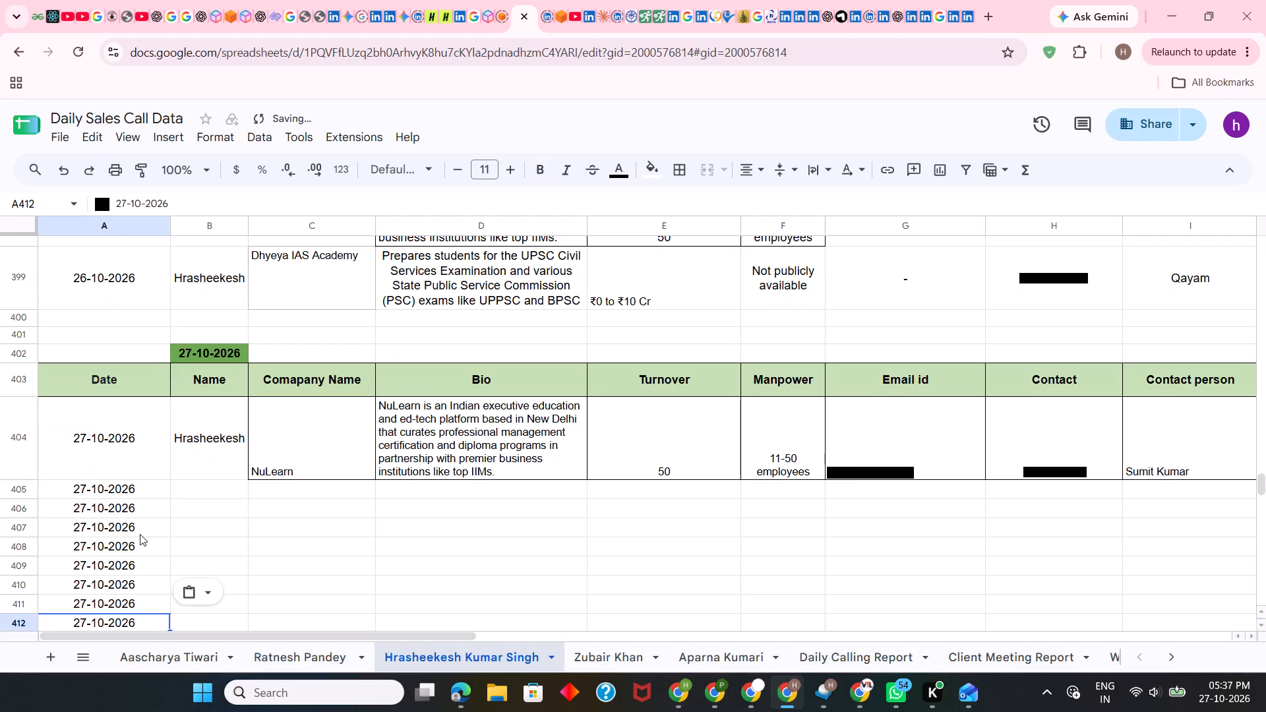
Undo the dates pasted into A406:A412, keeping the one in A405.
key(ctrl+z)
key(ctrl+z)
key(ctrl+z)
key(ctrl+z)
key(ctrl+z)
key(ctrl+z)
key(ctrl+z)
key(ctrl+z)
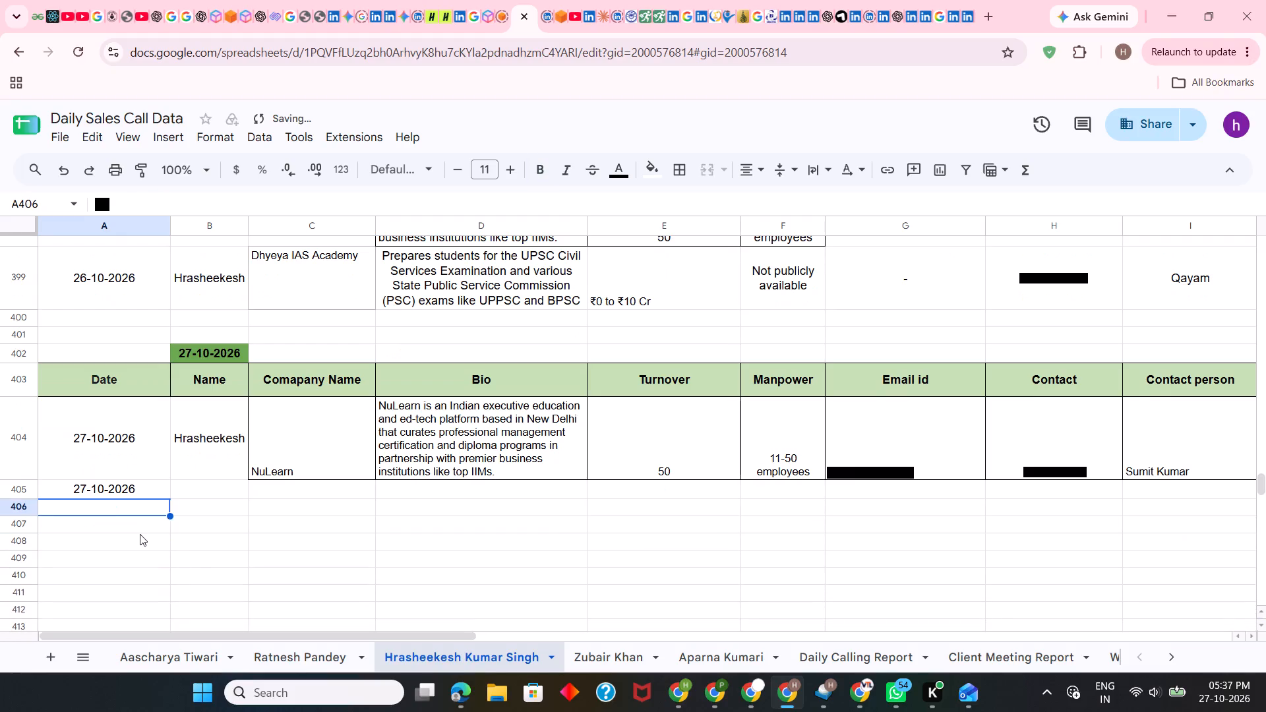
Fill the date 27-10-2026 from A404:A405 down the Date column to row 420.
click(150, 460)
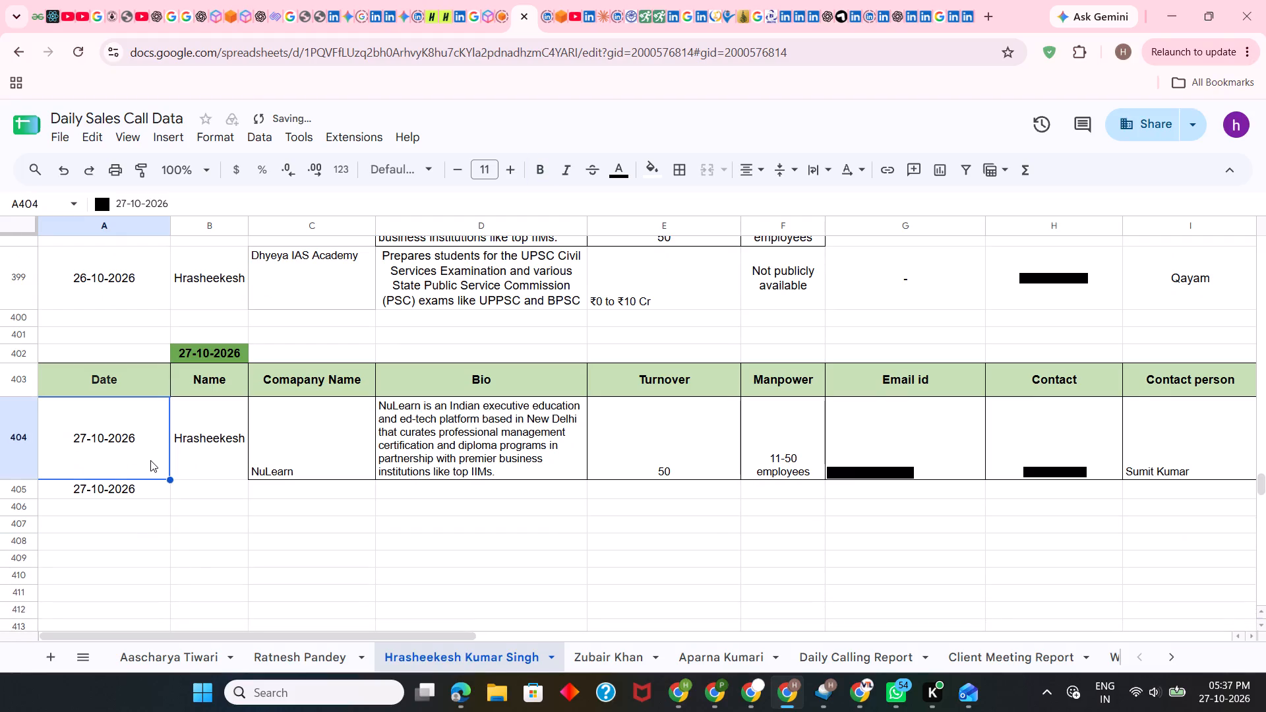
key(Up)
key(Down)
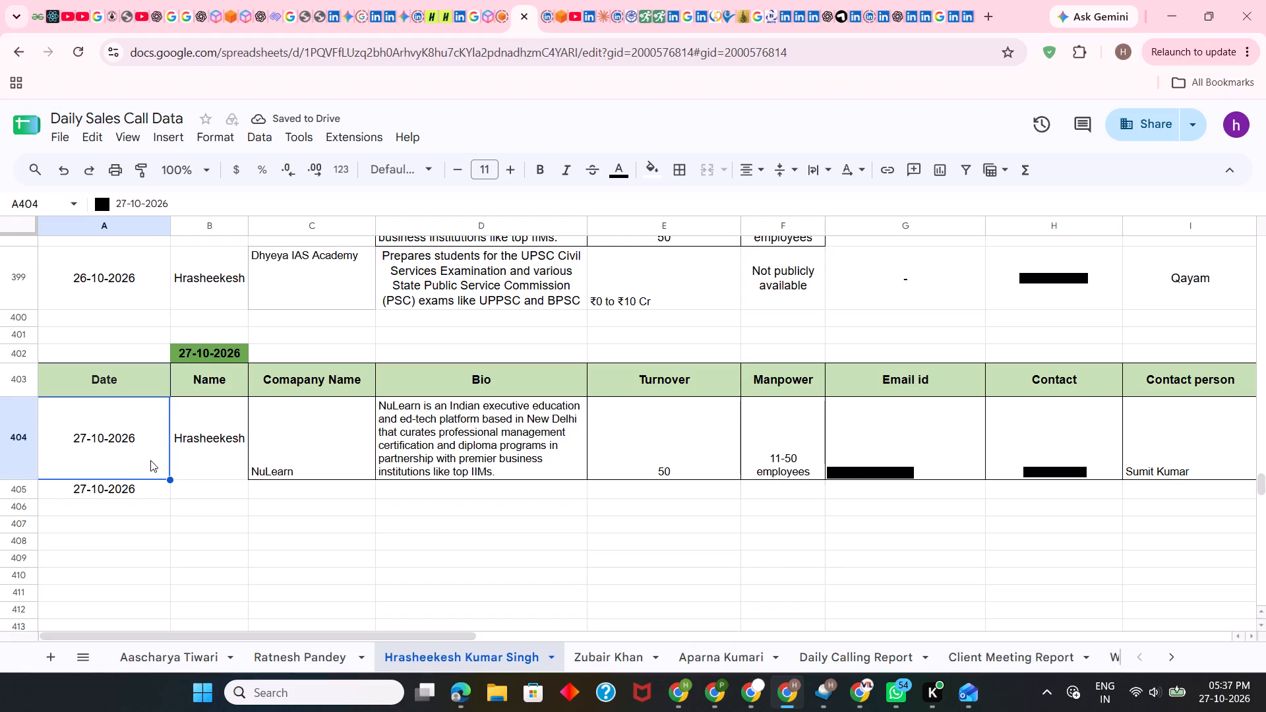
key(shift+Down)
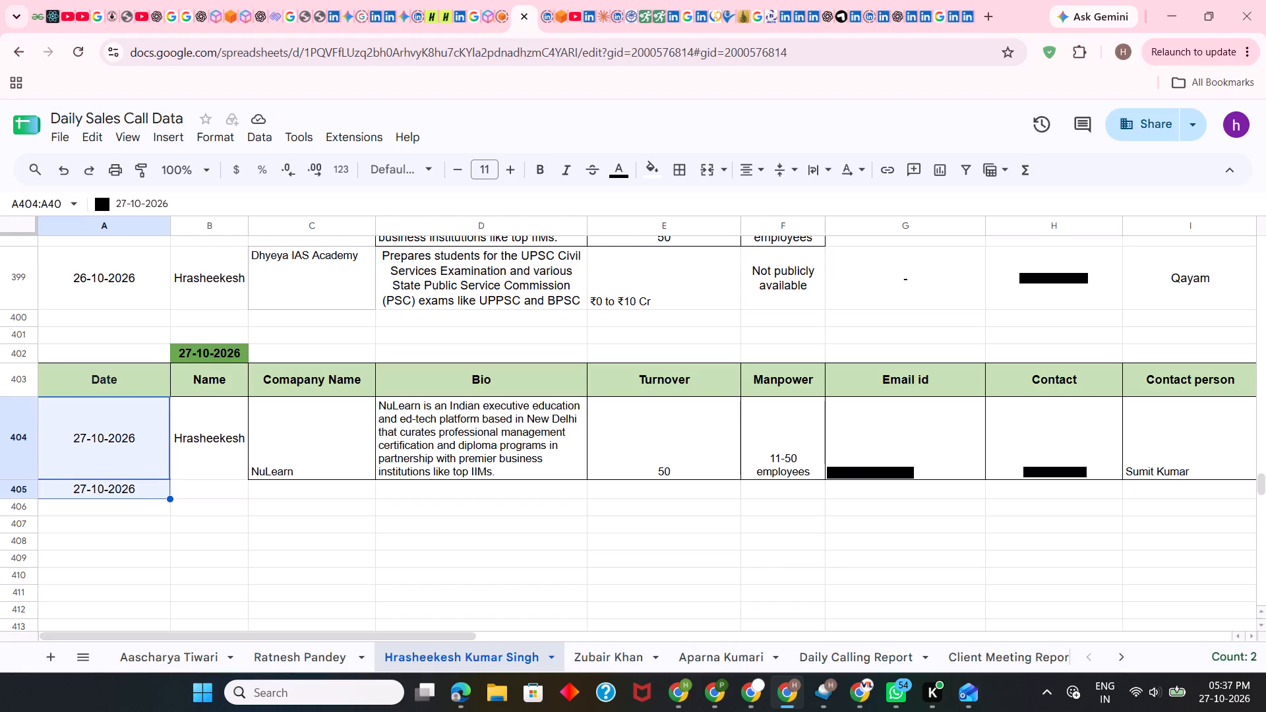
drag(168, 498, 162, 647)
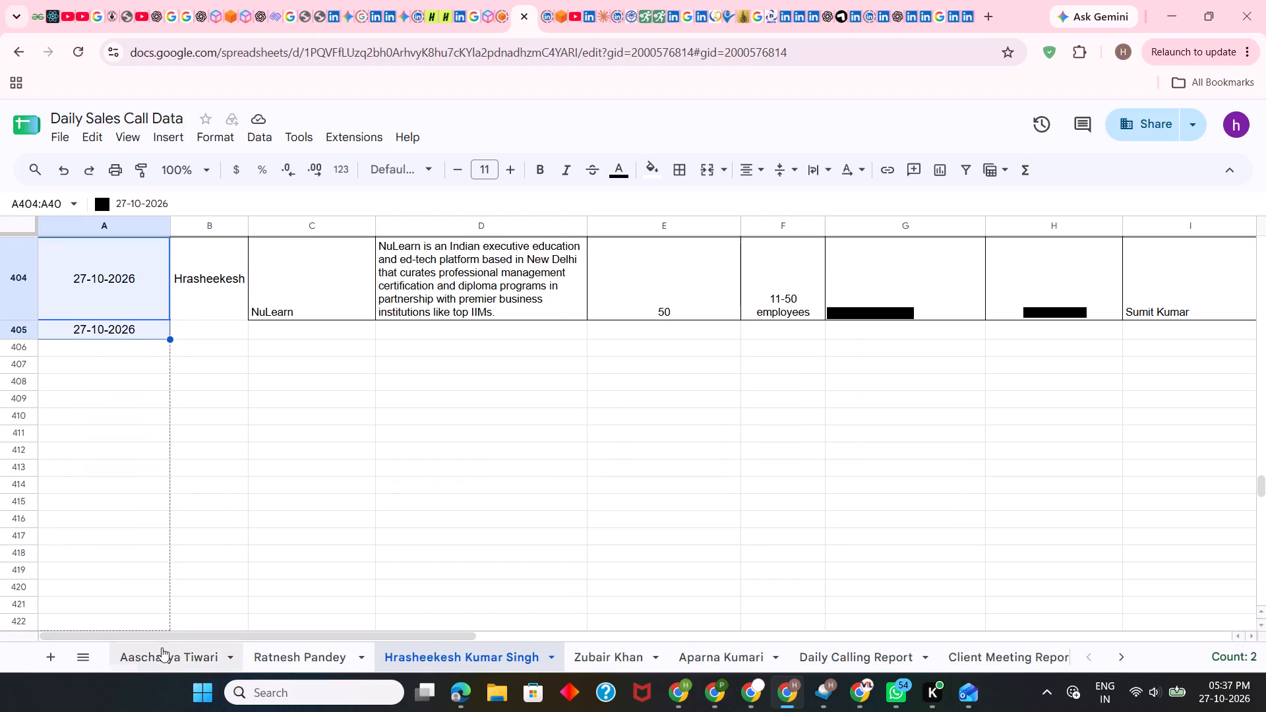
drag(162, 647, 161, 597)
drag(161, 597, 162, 605)
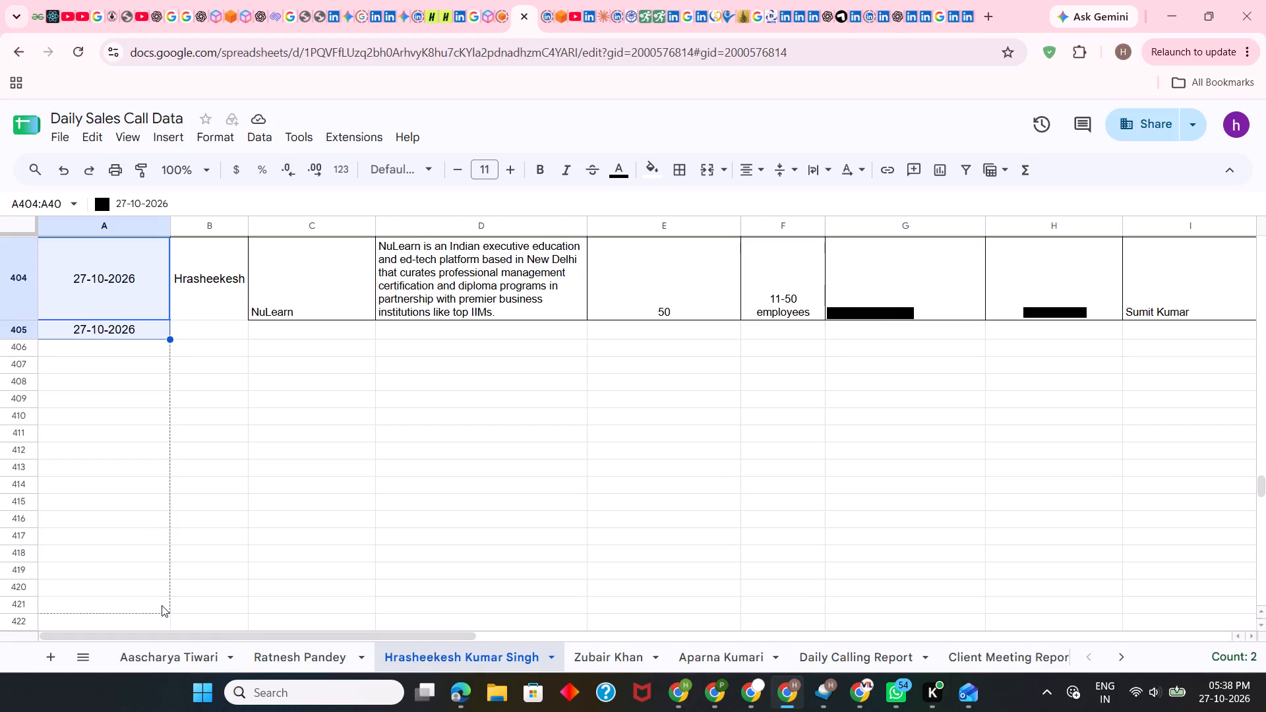
drag(162, 605, 162, 595)
drag(162, 595, 162, 597)
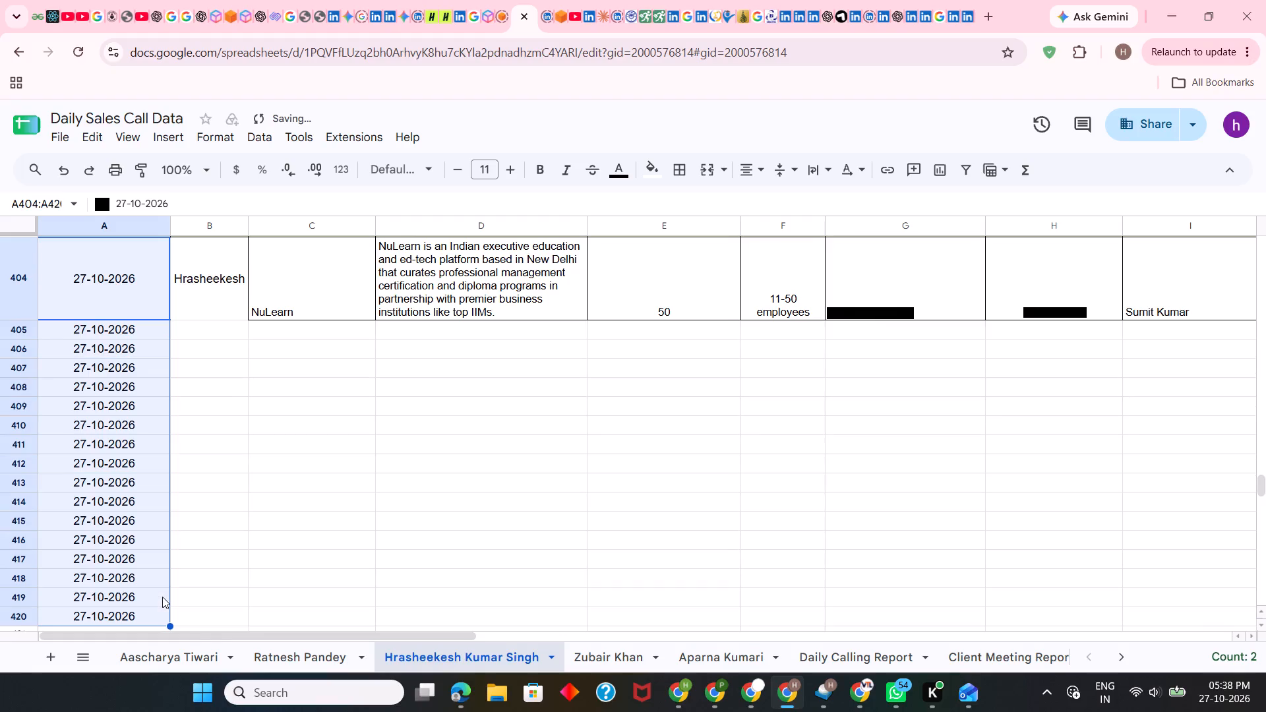
Fill the name Hrasheekesh from B404 down the Name column to row 420.
click(215, 285)
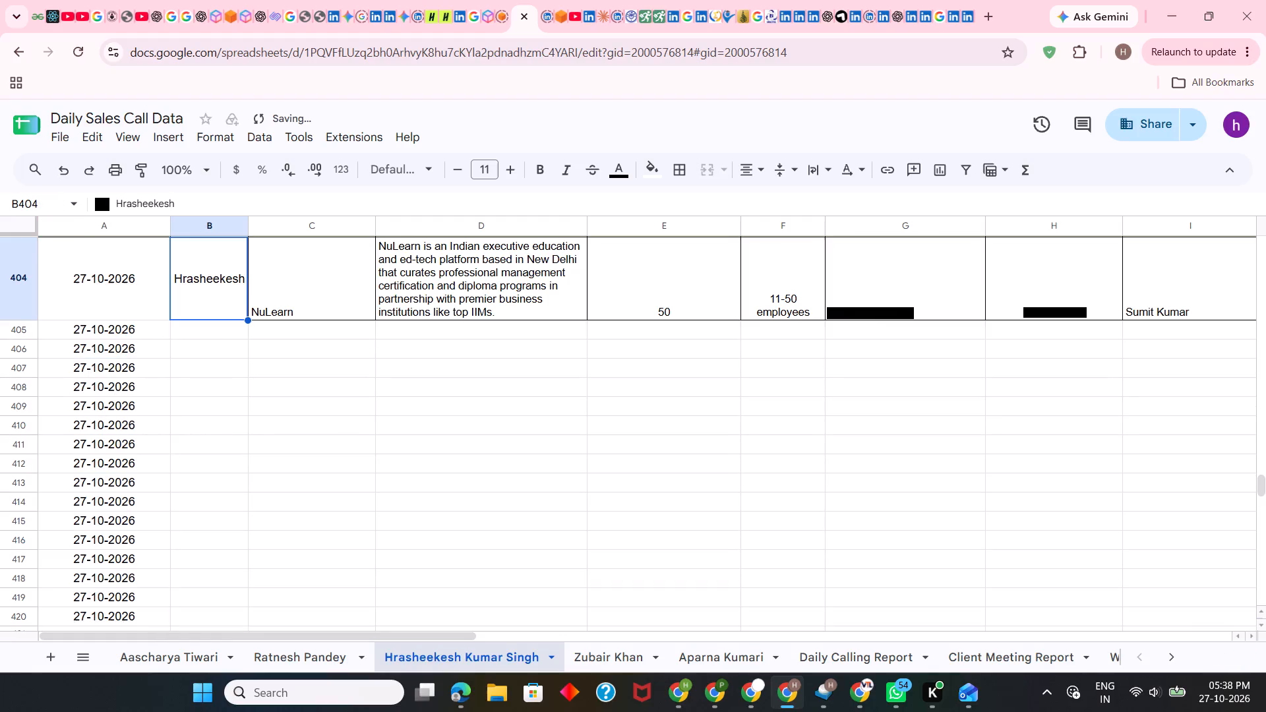
drag(246, 319, 249, 610)
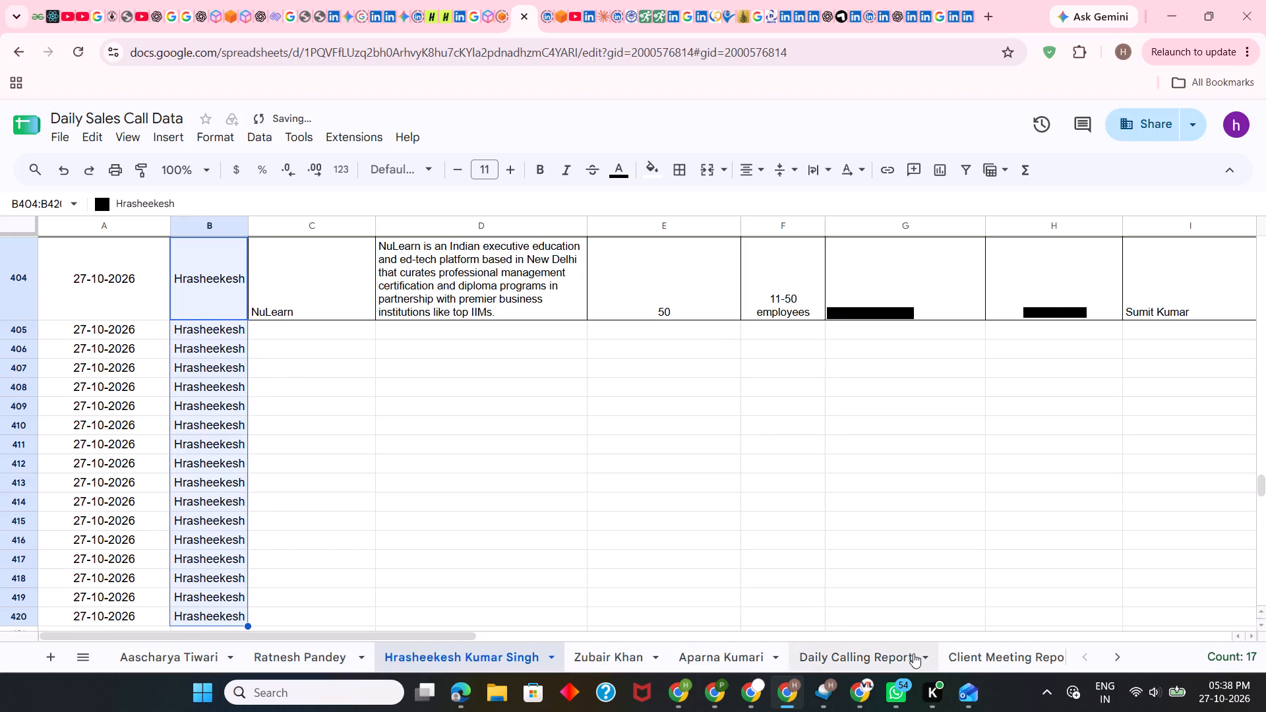
Switch to the AWS Leads Sheet window.
click(859, 683)
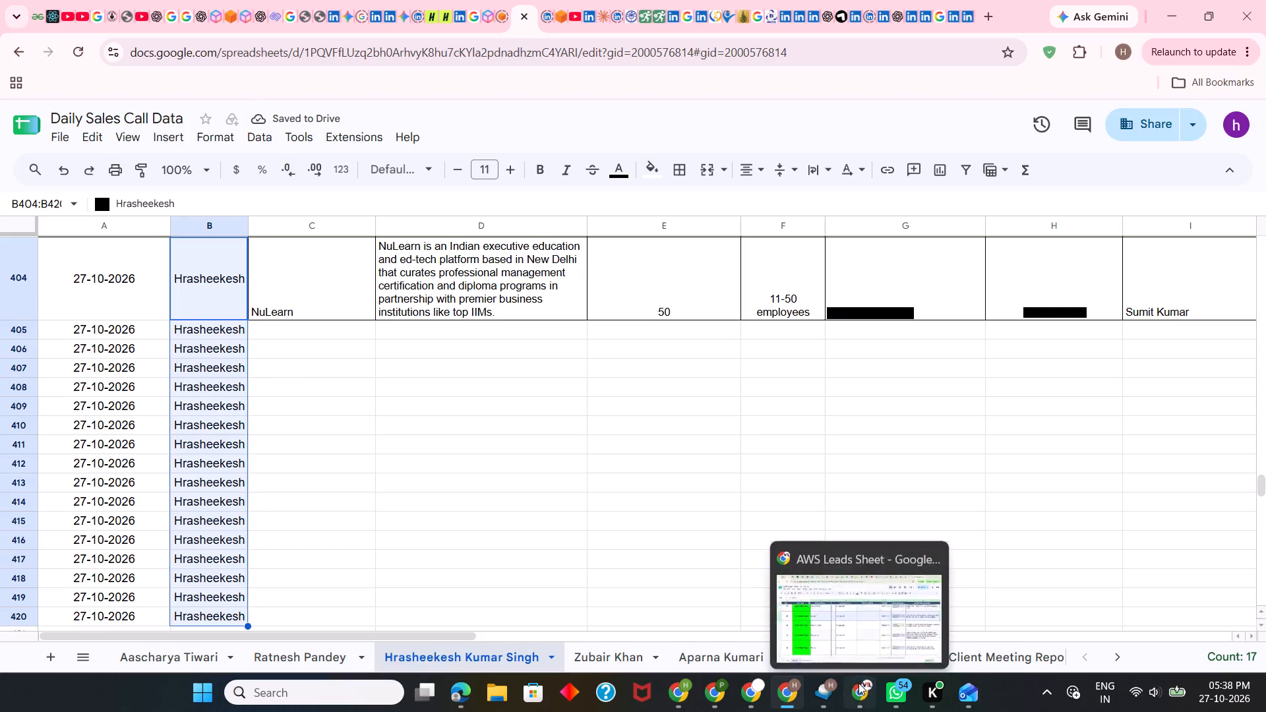
Copy the lead details in C8:Q10, Company Name through Call Remarks, for Rankers Gurukul, Shankar IAS and Suraasa.
click(328, 383)
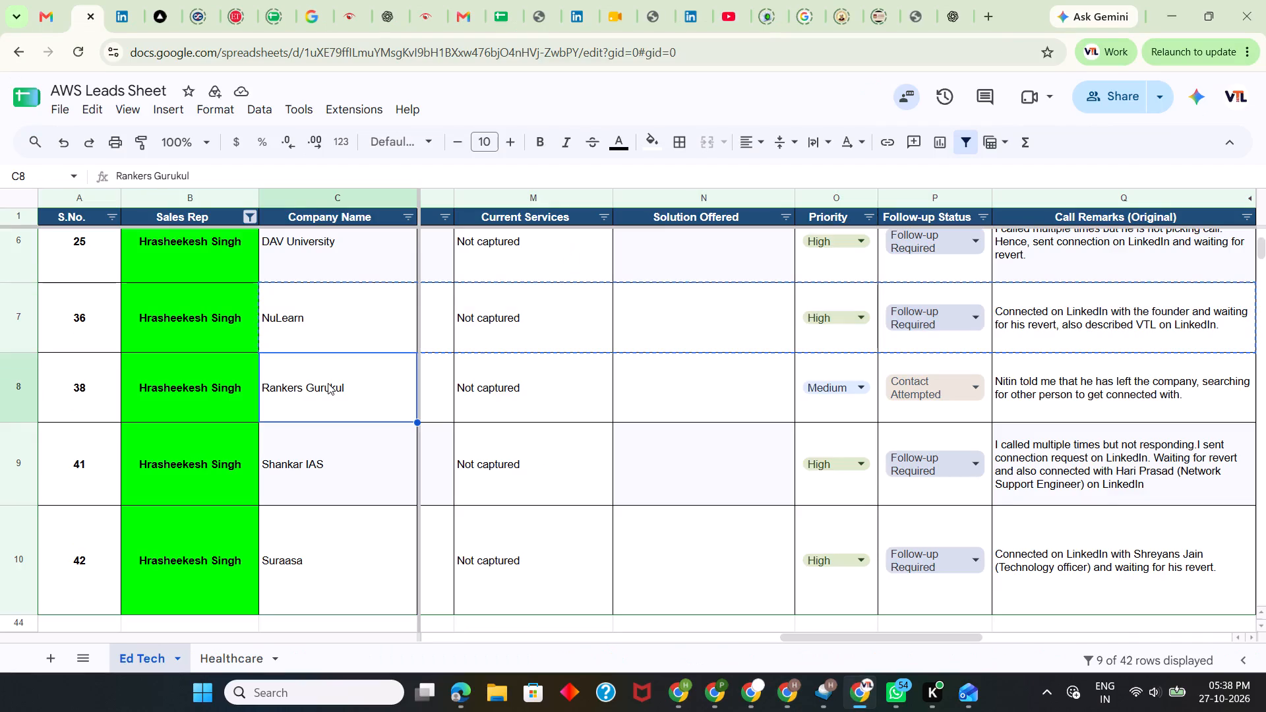
key(shift+Down)
key(shift+Down)
key(shift+Down)
key(shift+Up)
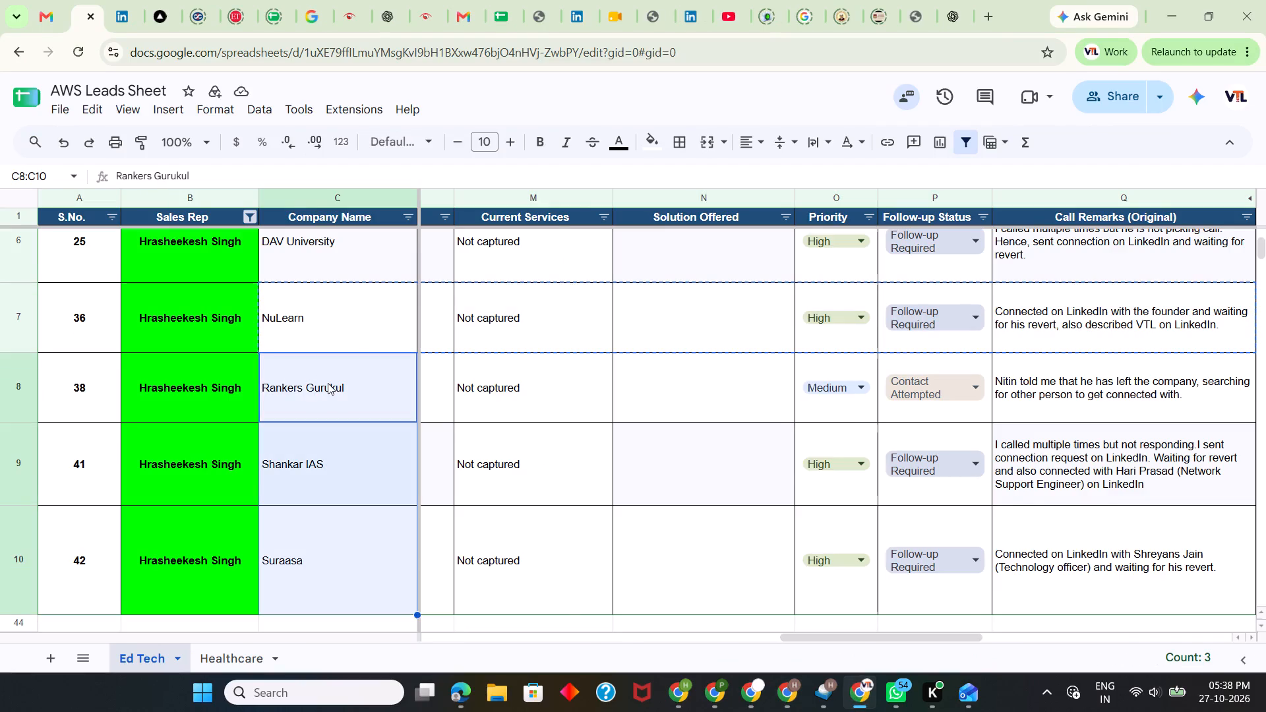
key(shift+Right)
key(shift+Right)
key(shift+Right)
key(shift+Right)
key(shift+Right)
key(shift+Right)
key(shift+Right)
key(shift+Right)
key(shift+Right)
key(shift+Right)
key(shift+Right)
key(shift+Right)
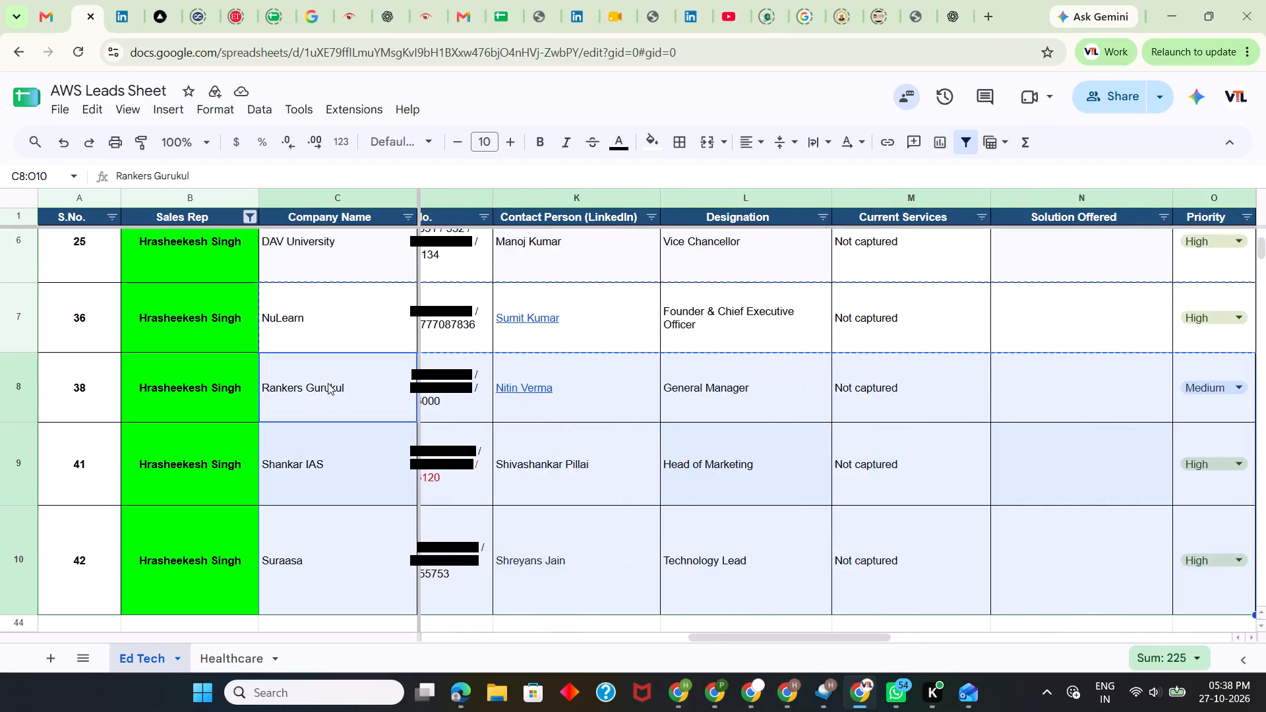
key(shift+Right)
key(shift+Right)
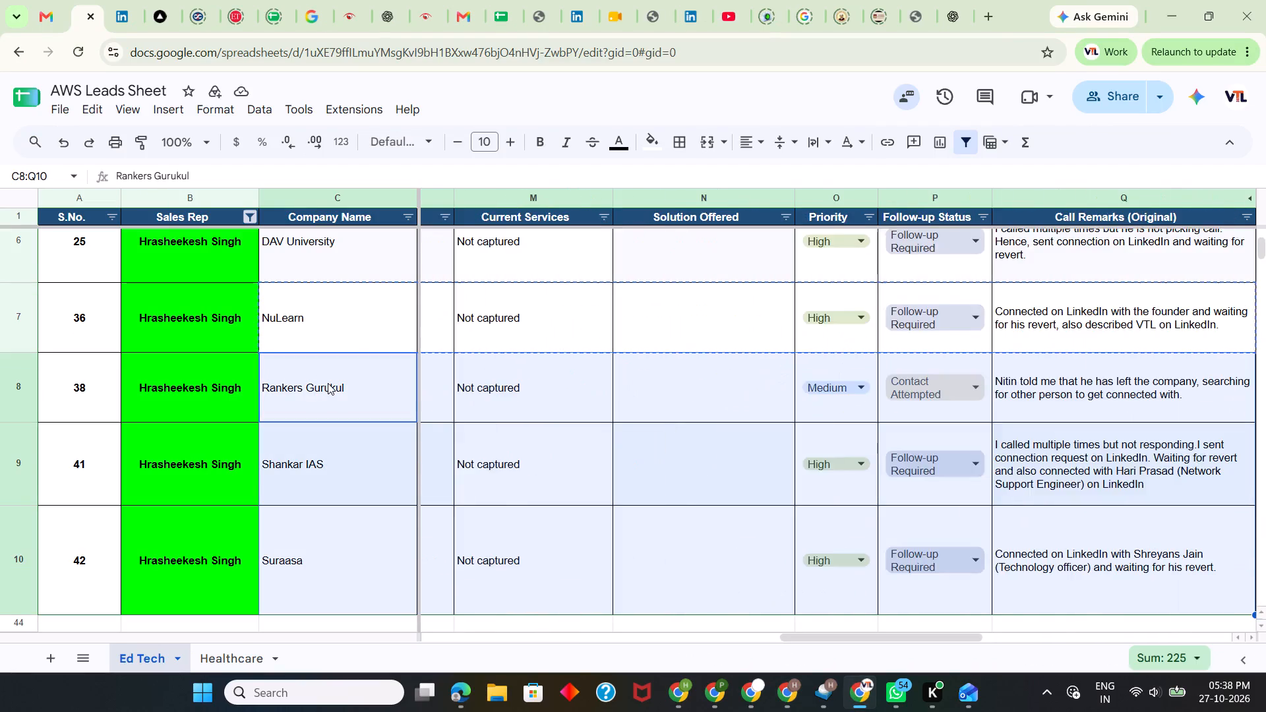
key(shift+Right)
key(shift+Left)
key(ctrl+c)
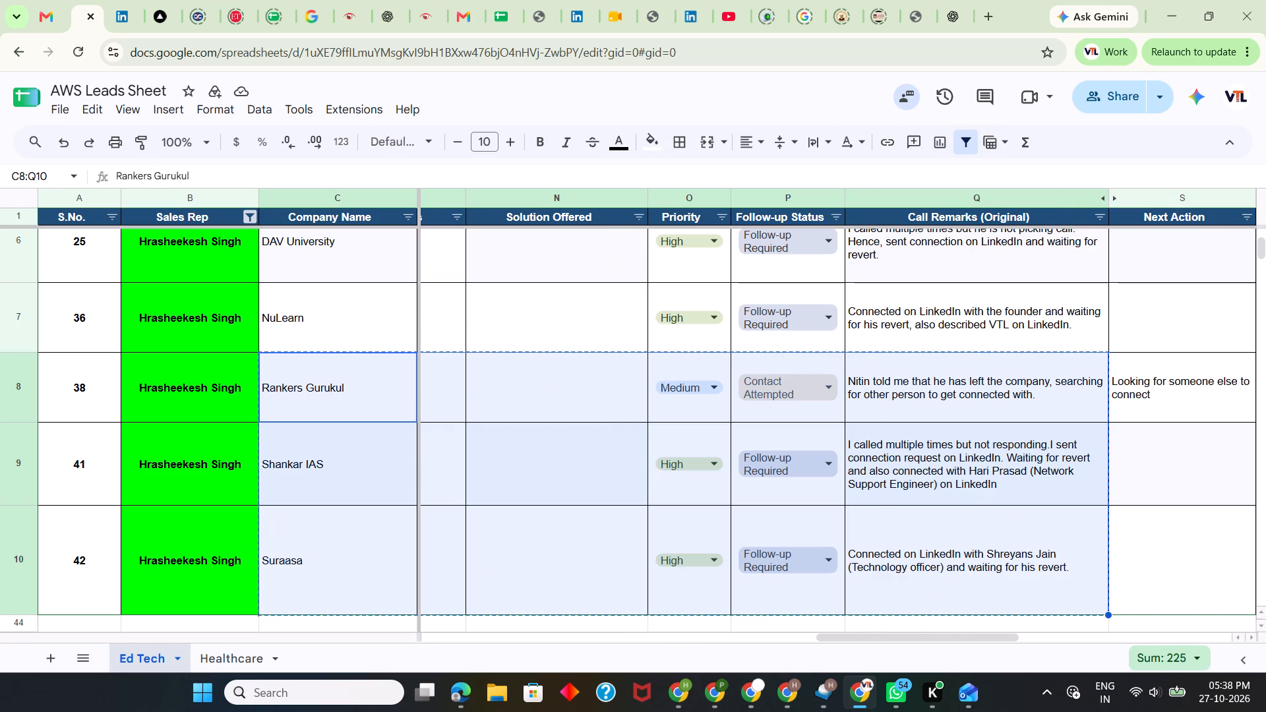
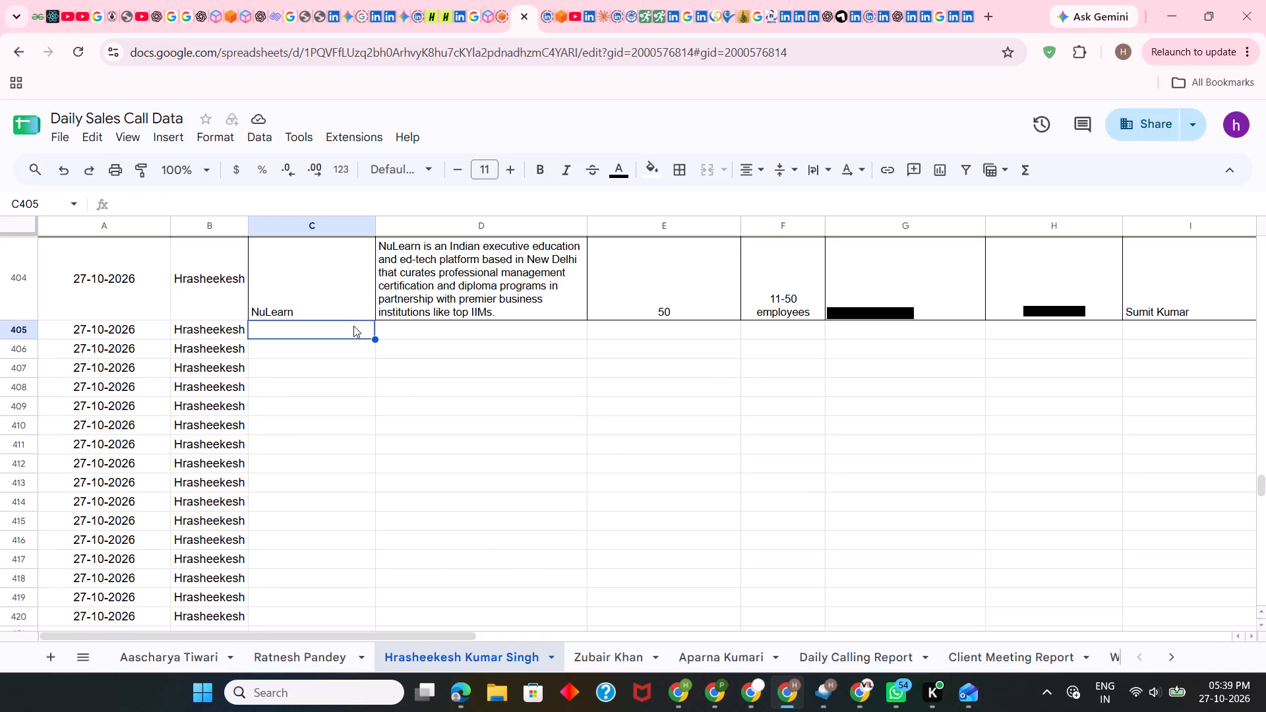
Paste the copied Ed Tech lead rows into the Daily Sales Call Data sheet starting at cell C405, beginning with Rankers Gurukul.
key(ctrl+v)
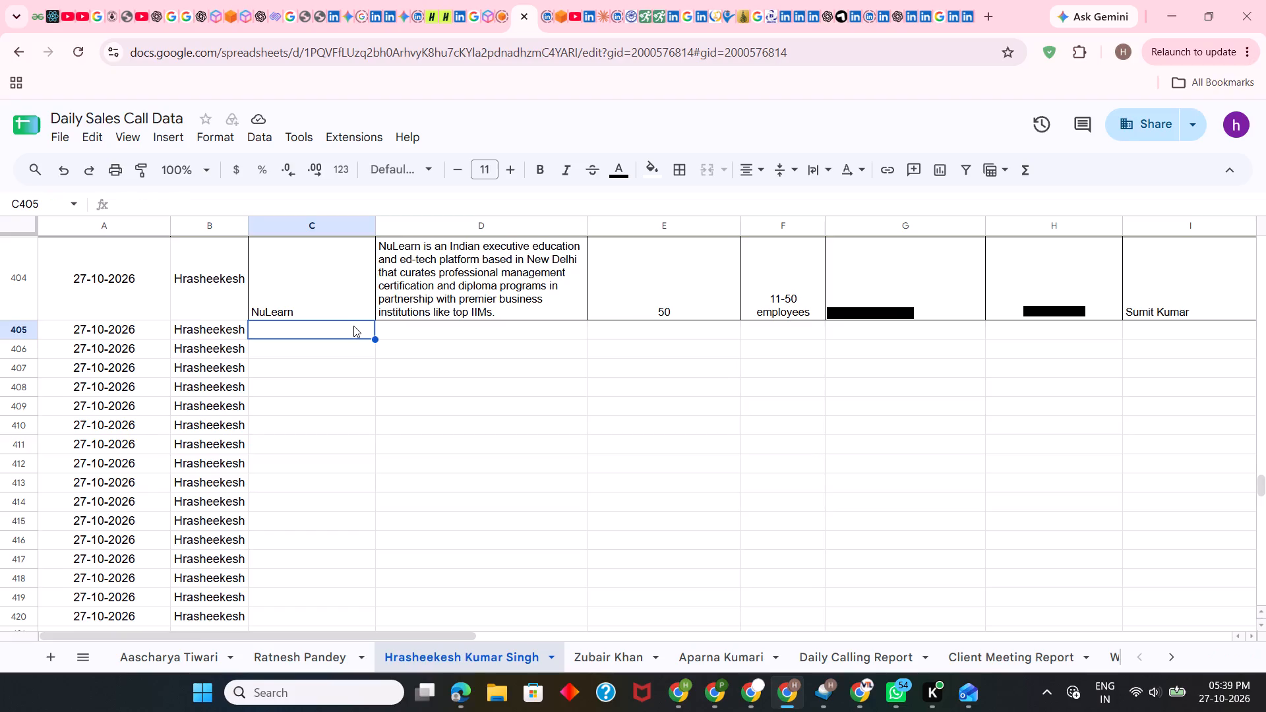
scroll(369, 460, down, 3)
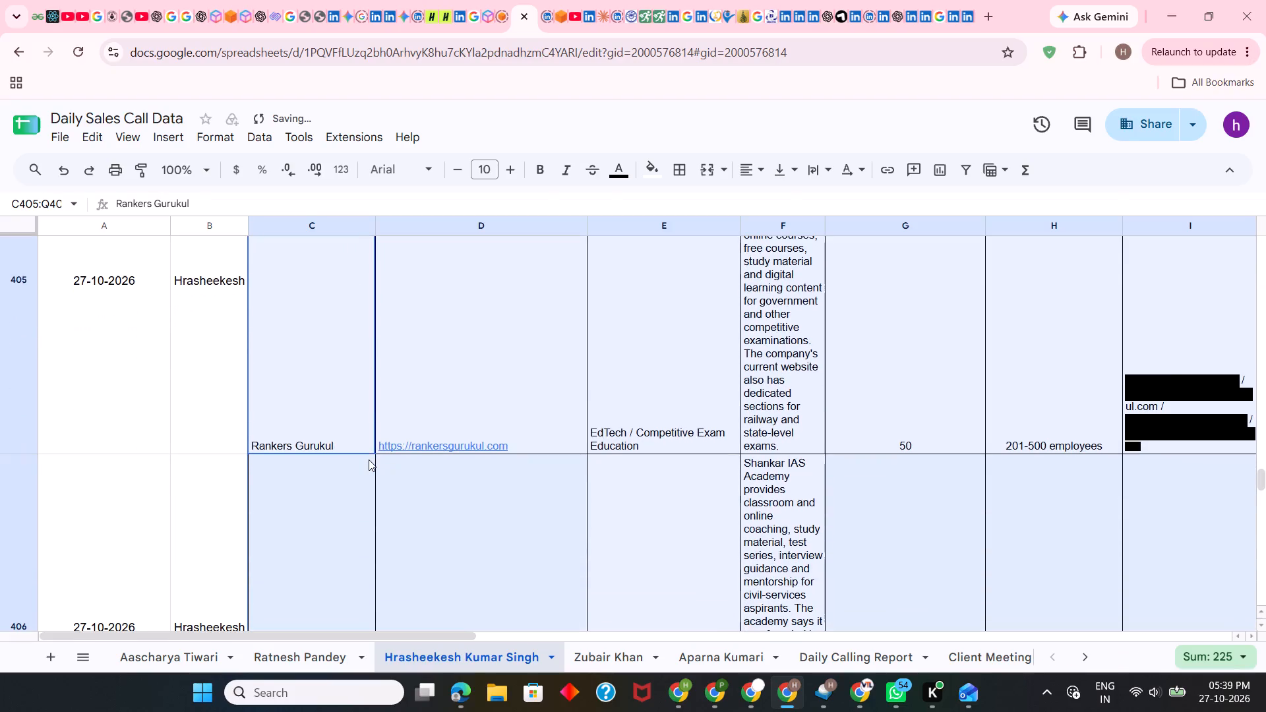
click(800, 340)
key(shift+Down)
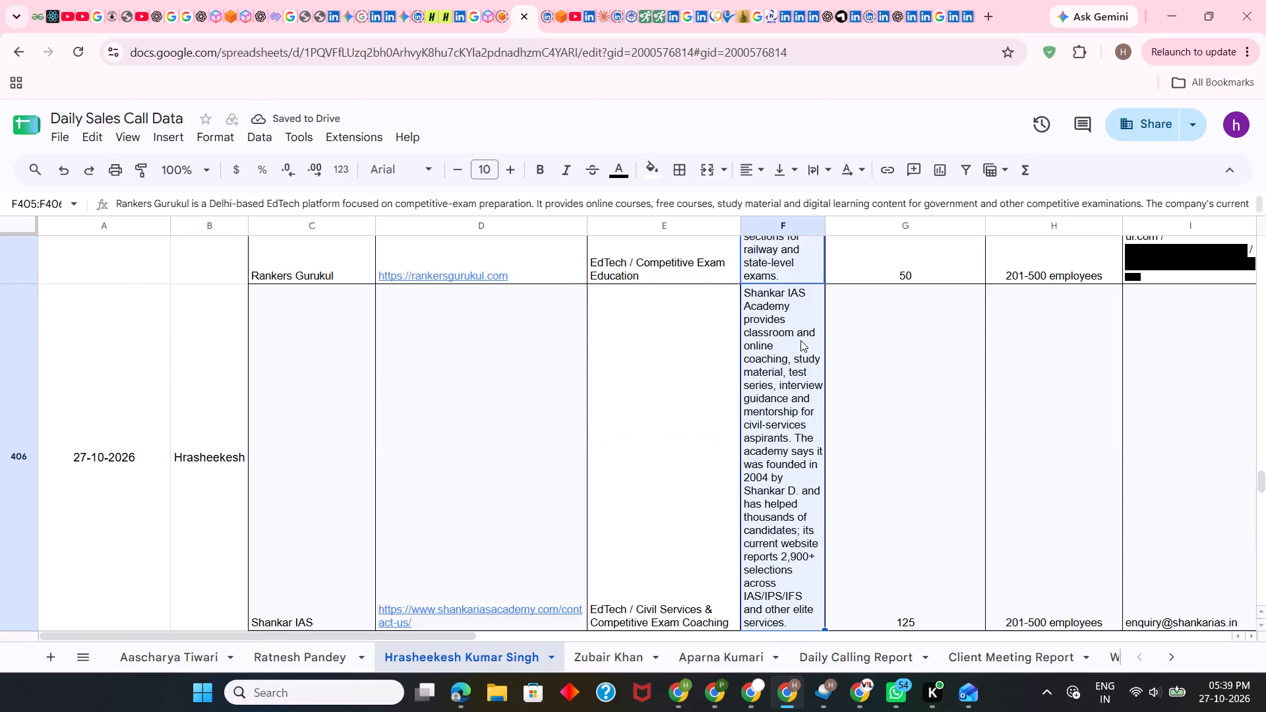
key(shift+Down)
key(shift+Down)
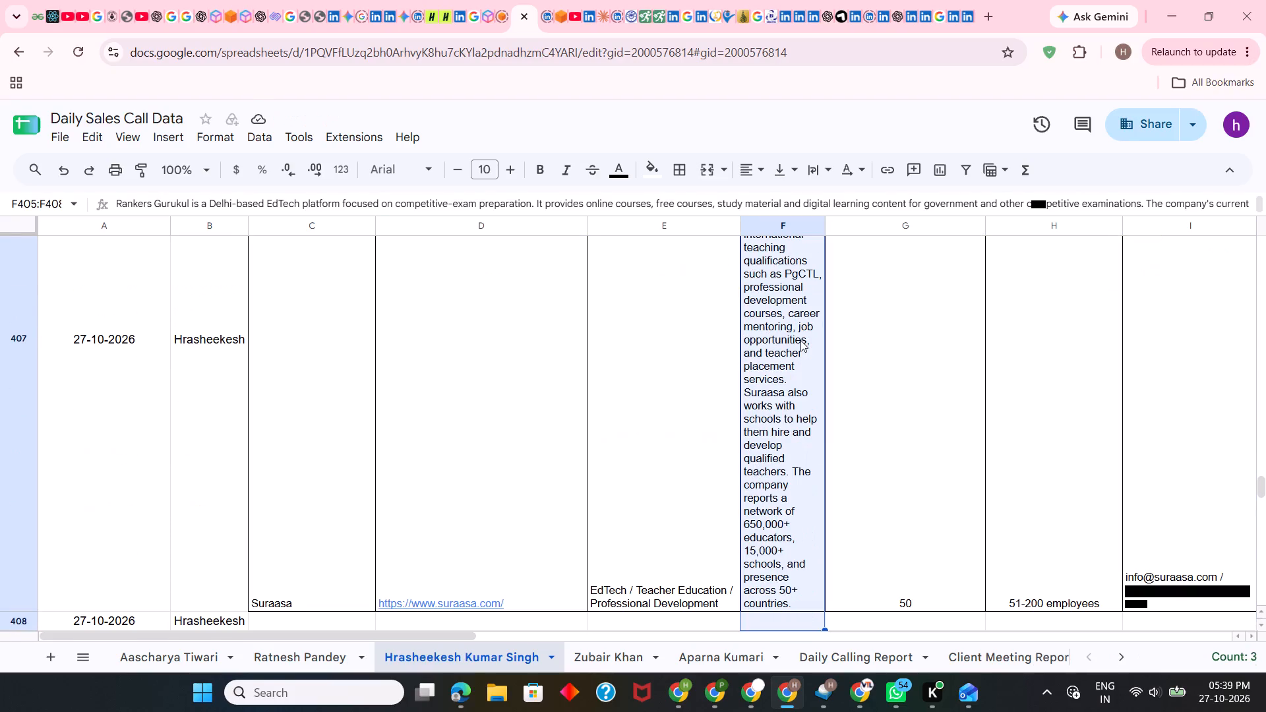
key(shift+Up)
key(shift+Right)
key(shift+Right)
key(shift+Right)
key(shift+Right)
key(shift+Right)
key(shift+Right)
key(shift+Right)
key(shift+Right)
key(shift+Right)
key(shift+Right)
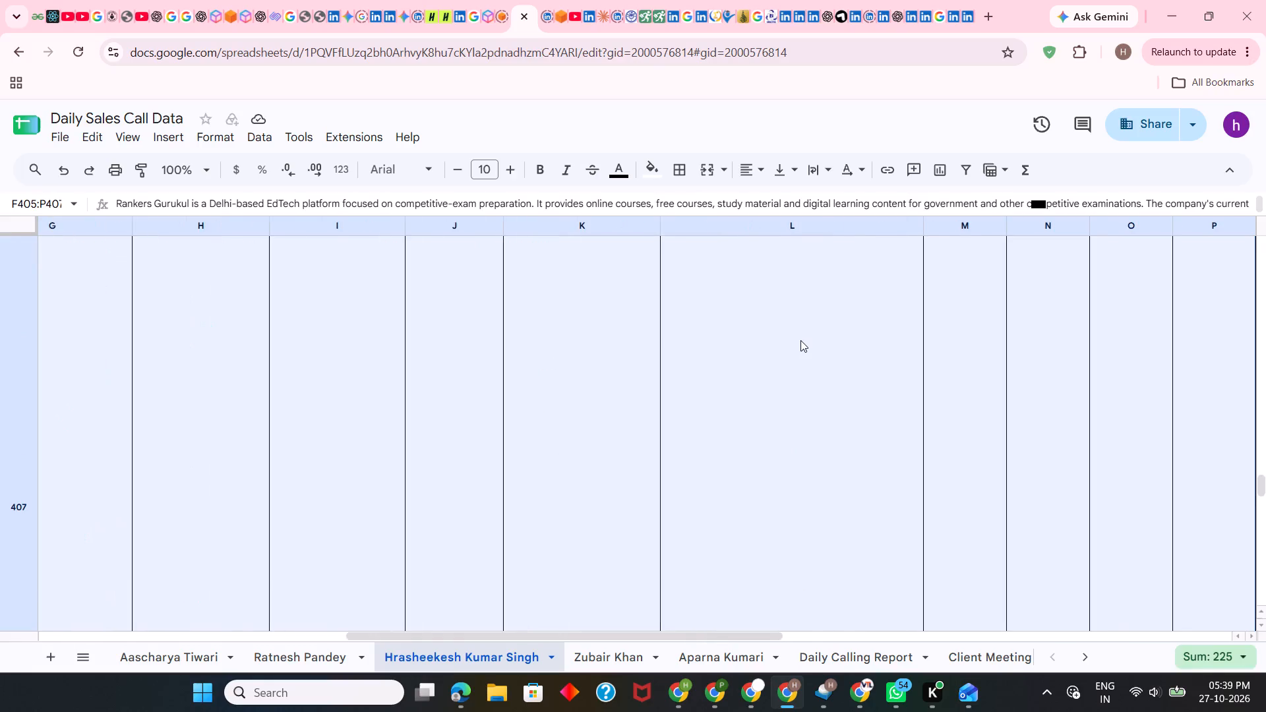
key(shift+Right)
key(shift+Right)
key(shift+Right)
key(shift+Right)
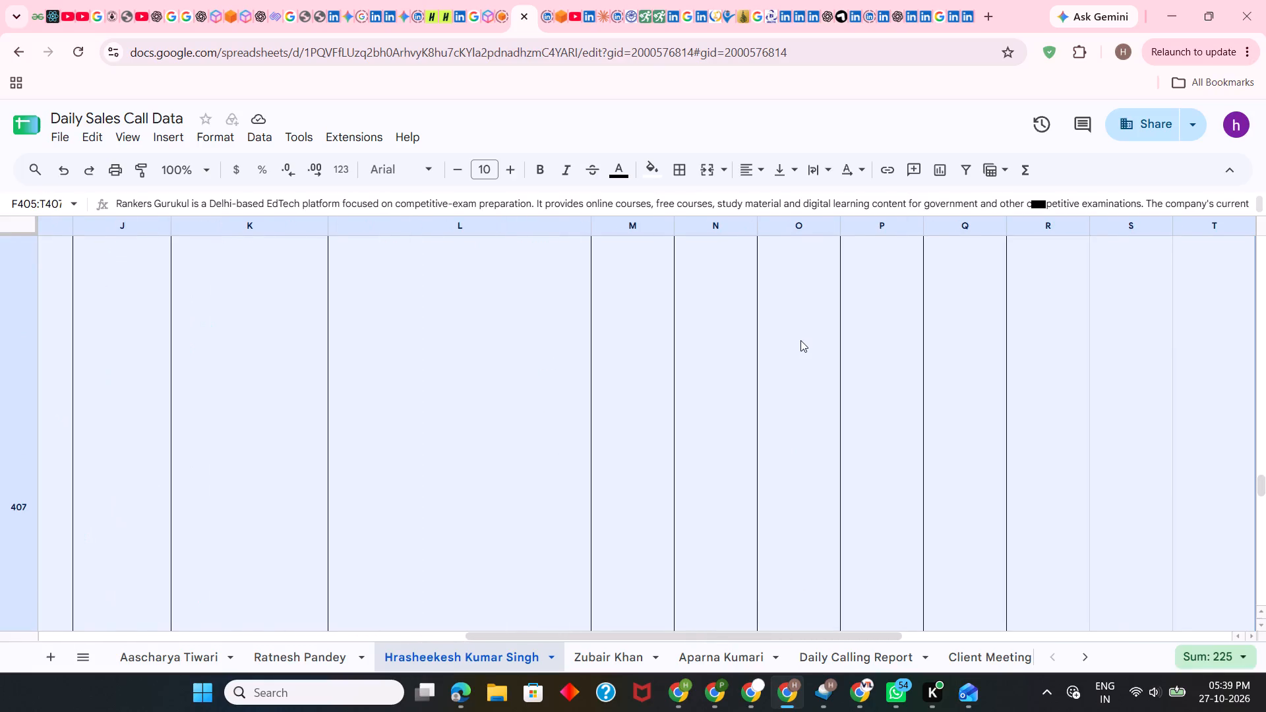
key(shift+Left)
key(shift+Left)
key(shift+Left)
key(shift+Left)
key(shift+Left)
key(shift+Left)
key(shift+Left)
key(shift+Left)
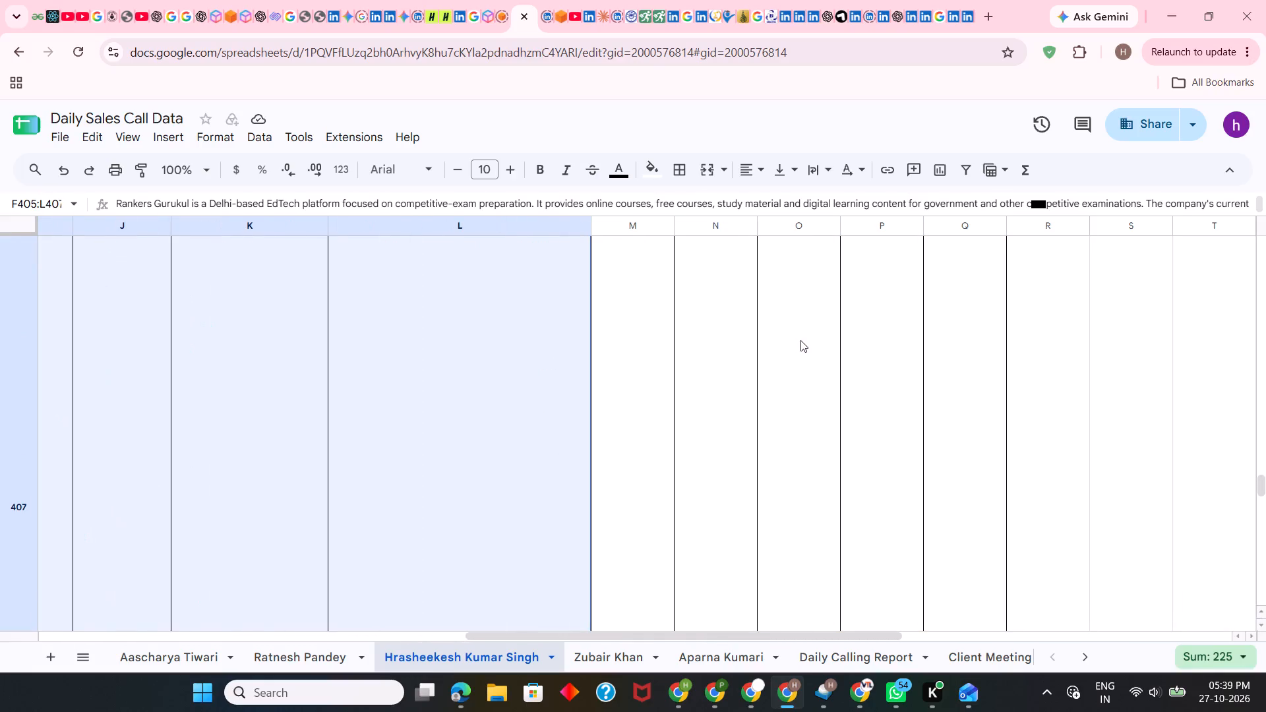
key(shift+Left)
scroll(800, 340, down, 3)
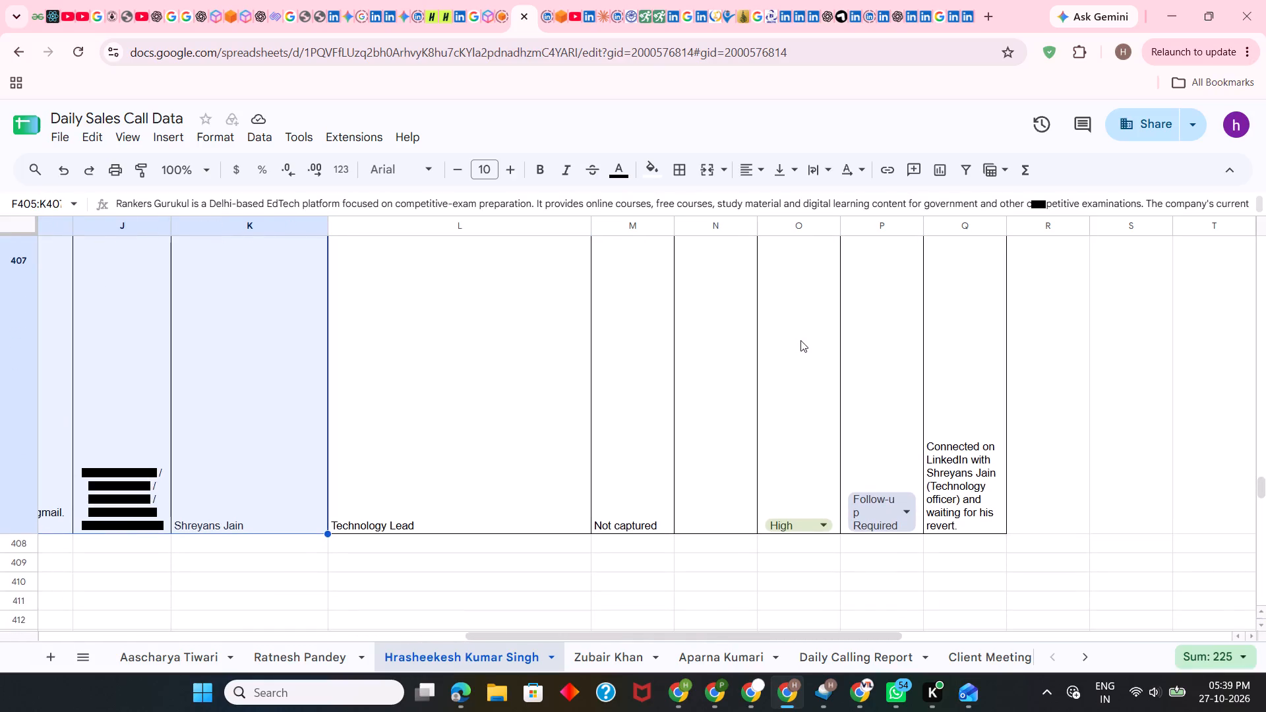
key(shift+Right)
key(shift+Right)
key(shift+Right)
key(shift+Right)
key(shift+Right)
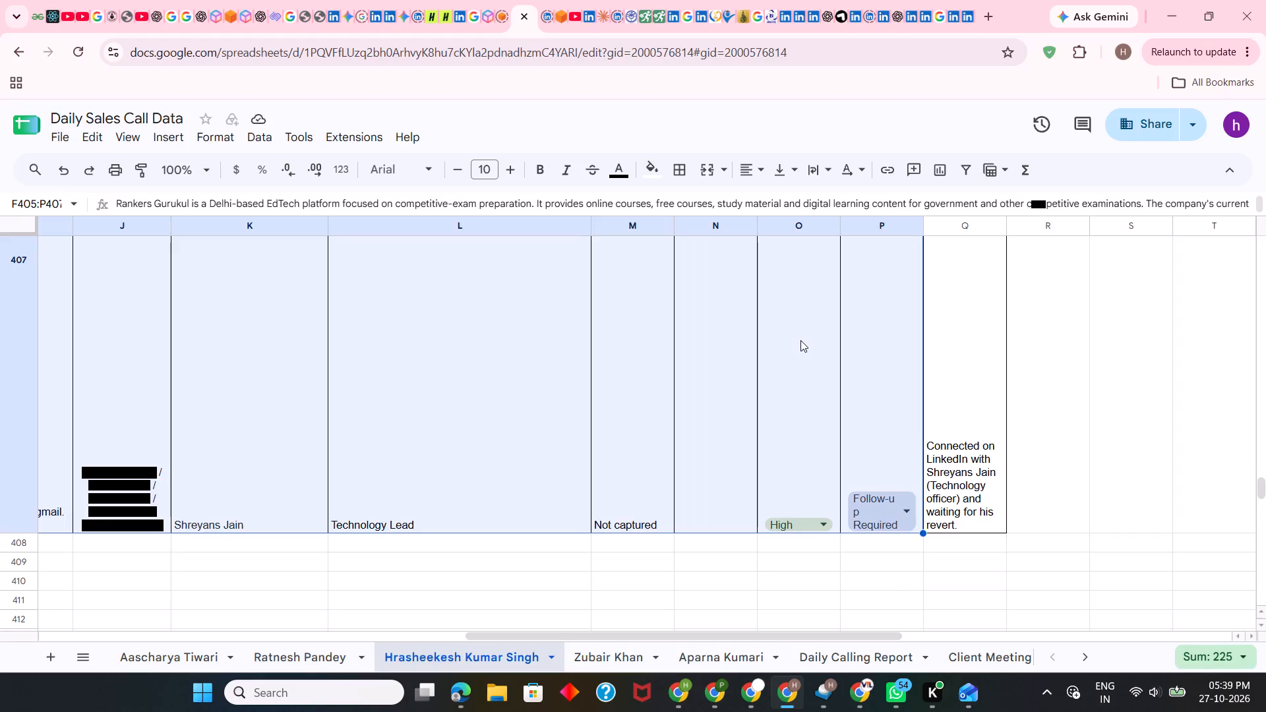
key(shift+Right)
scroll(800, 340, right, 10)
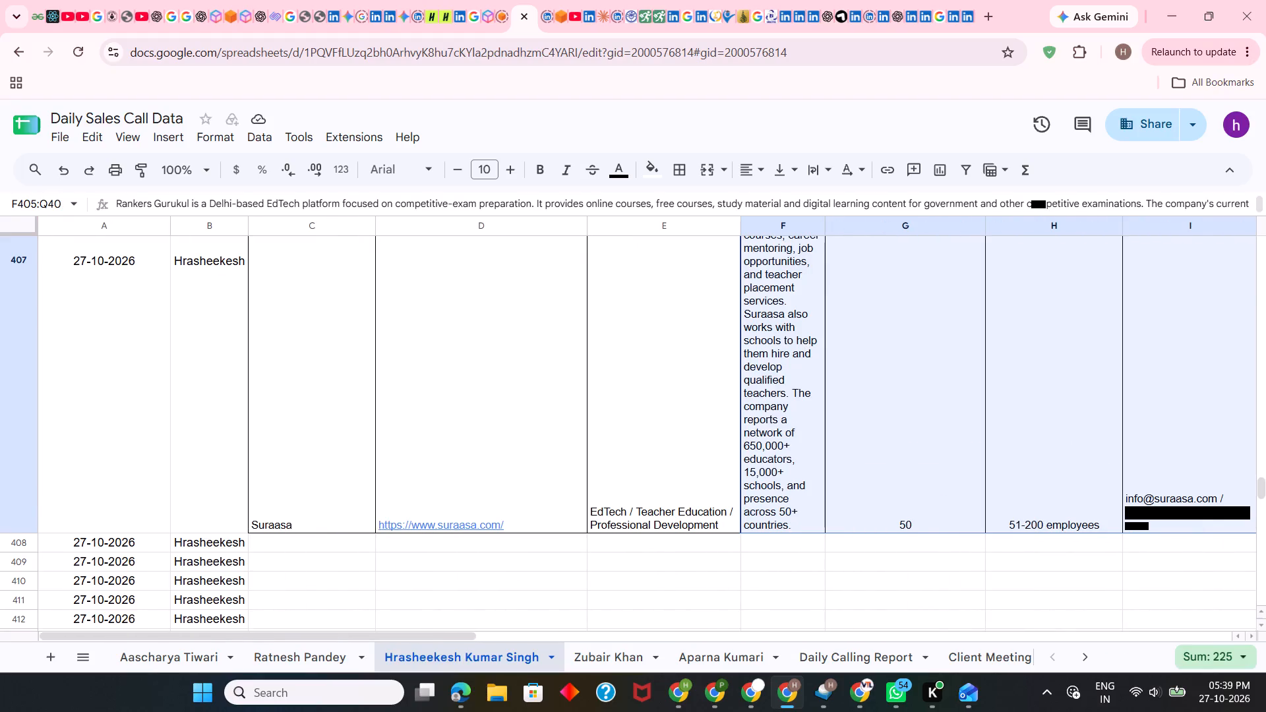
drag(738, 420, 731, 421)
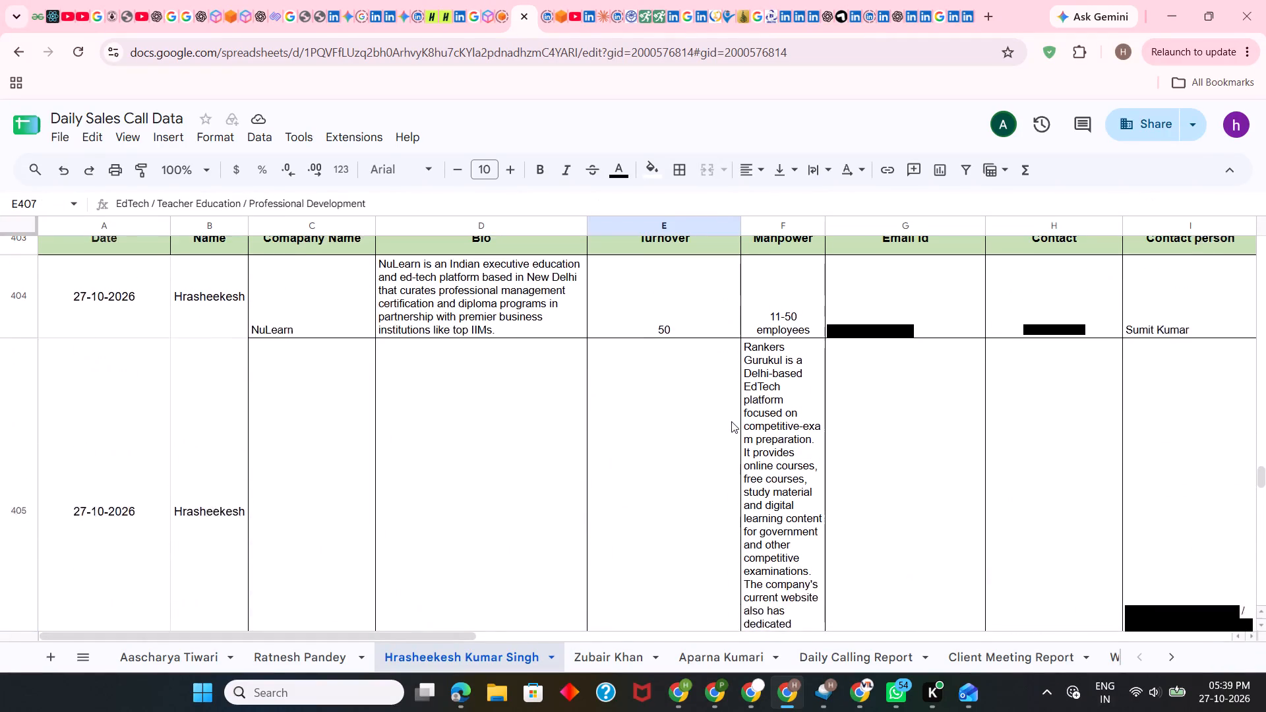
Move the block F405:Q407 two columns over to D405:O407 so the lead details start under Bio.
click(803, 474)
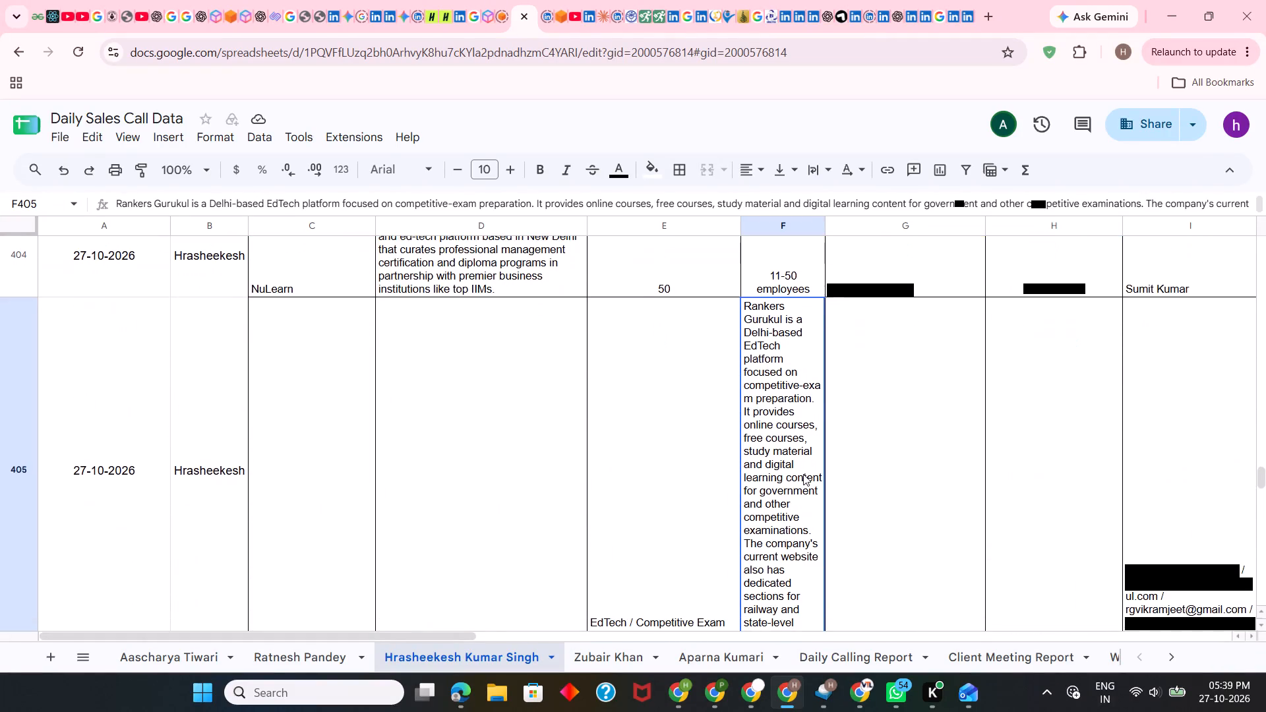
key(shift+Down)
key(shift+Down)
key(shift+Down)
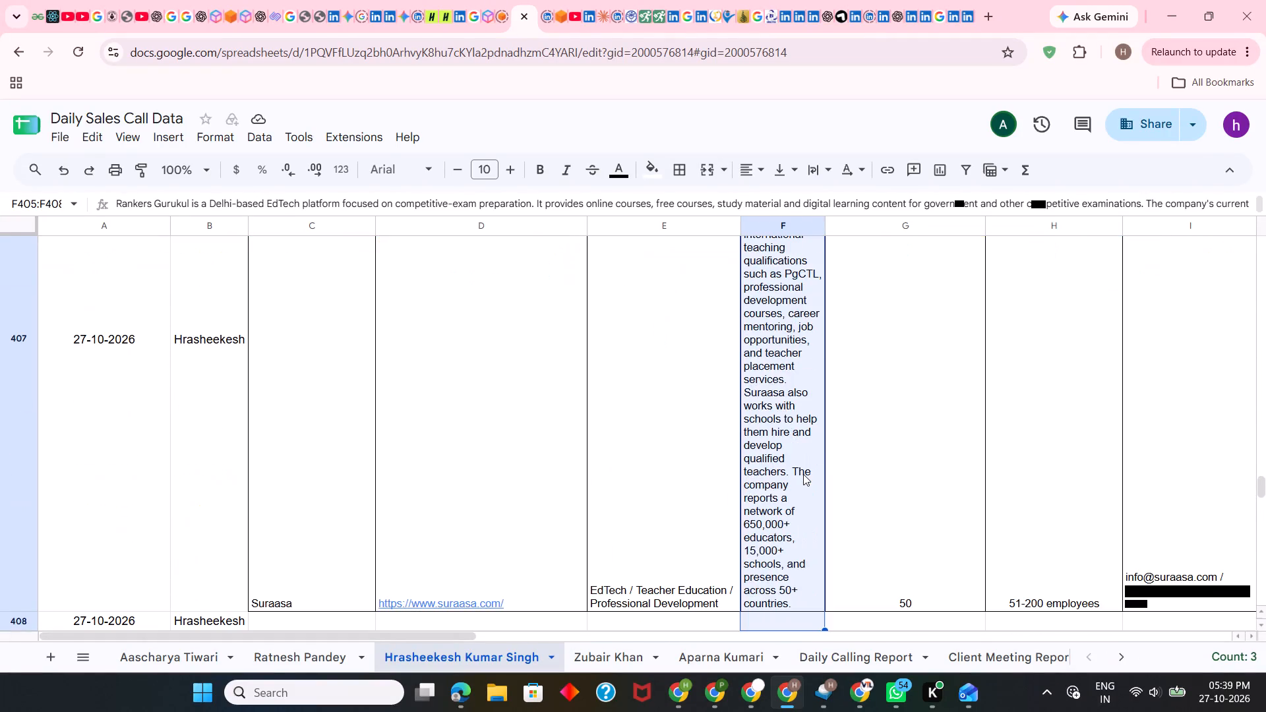
key(shift+Down)
key(shift+Up)
key(shift+Up)
key(shift+Right)
key(shift+Right)
key(shift+Right)
key(shift+Right)
key(shift+Right)
key(shift+Right)
key(shift+Right)
key(shift+Right)
key(shift+Right)
key(shift+Right)
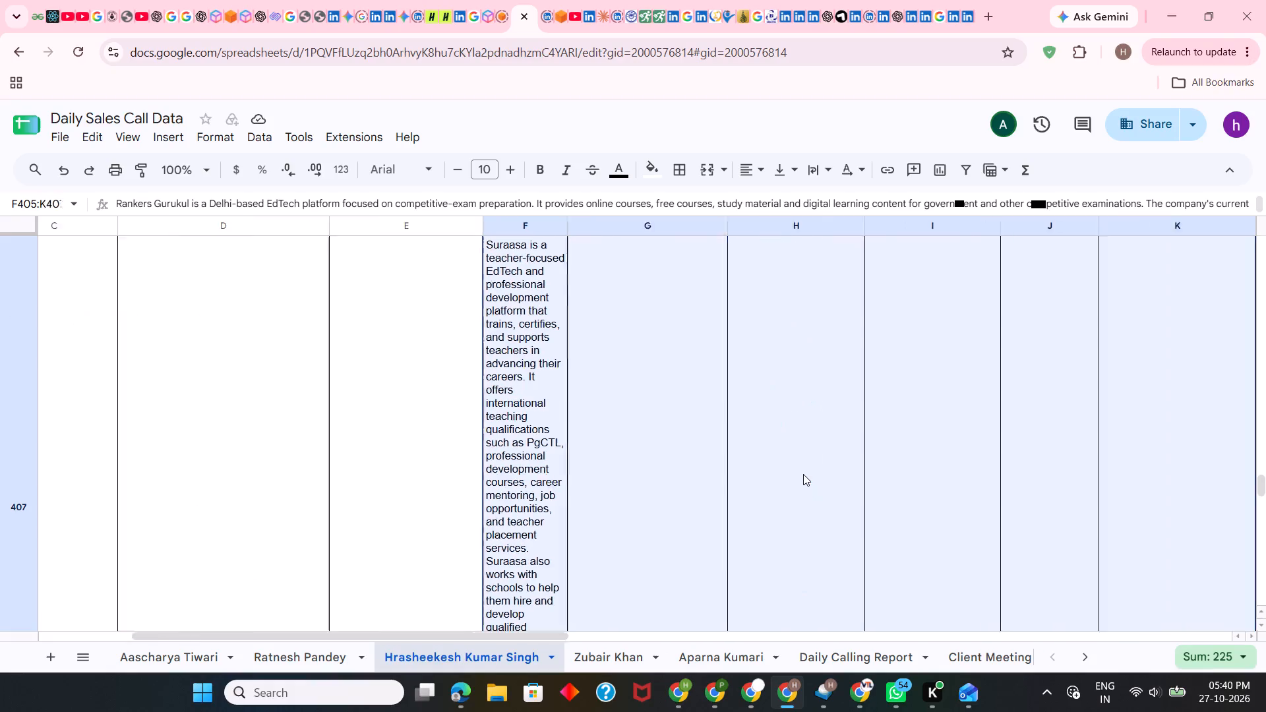
key(shift+Right)
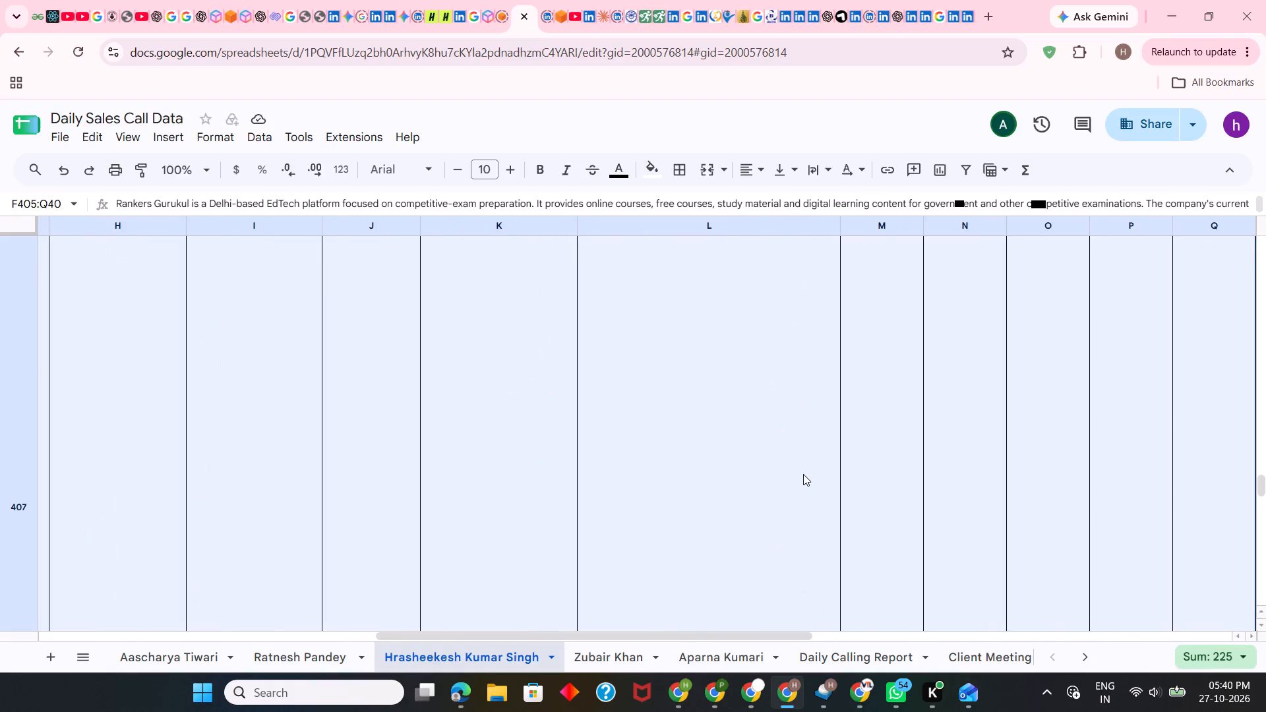
key(shift+Right)
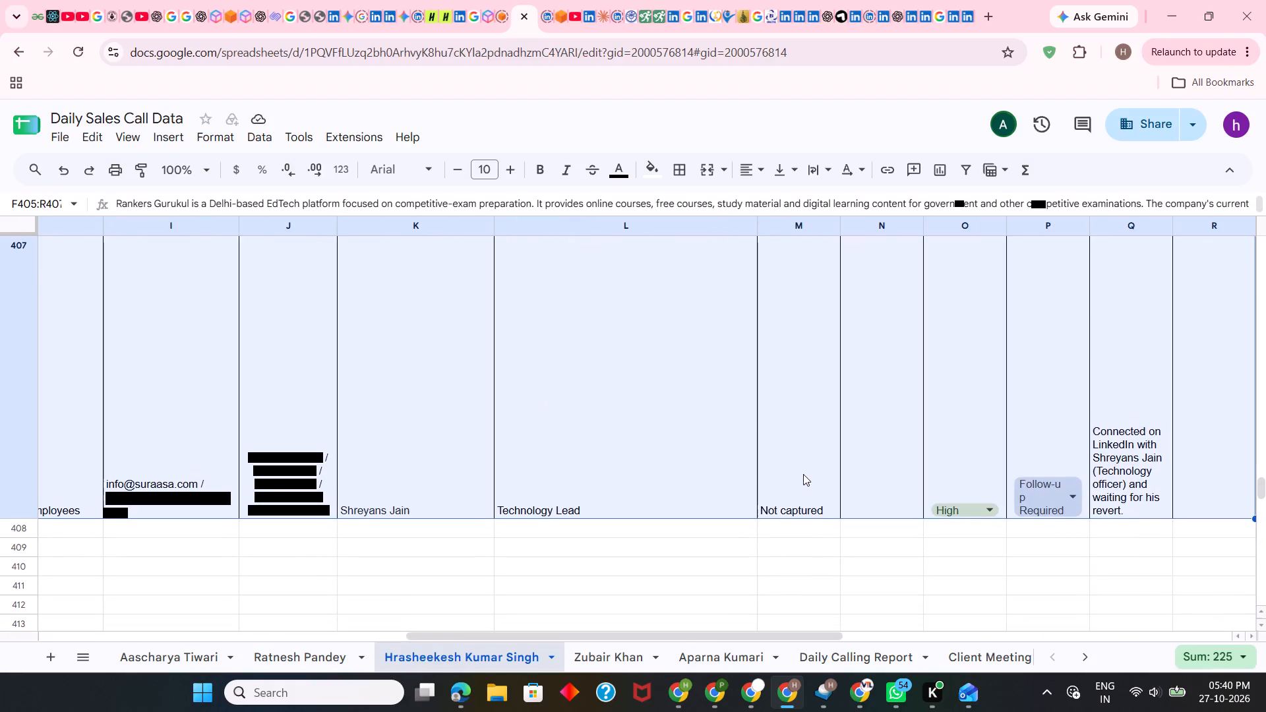
key(shift+Left)
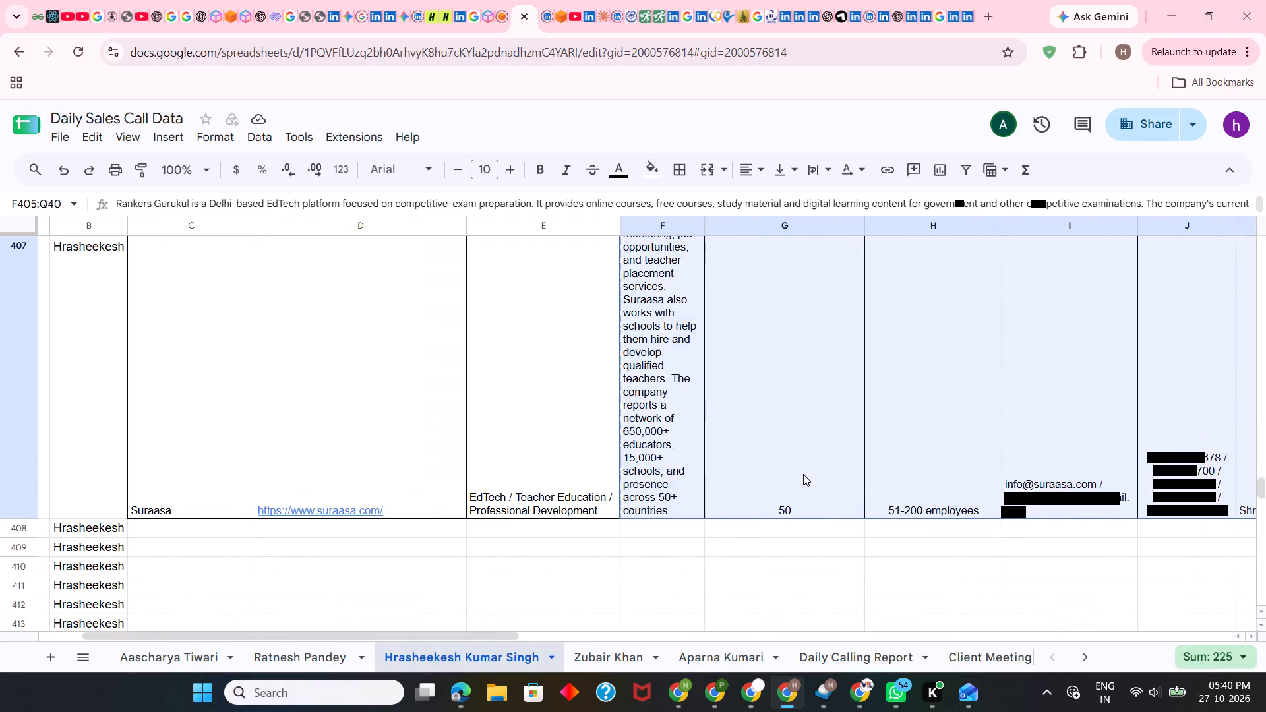
drag(741, 390, 547, 395)
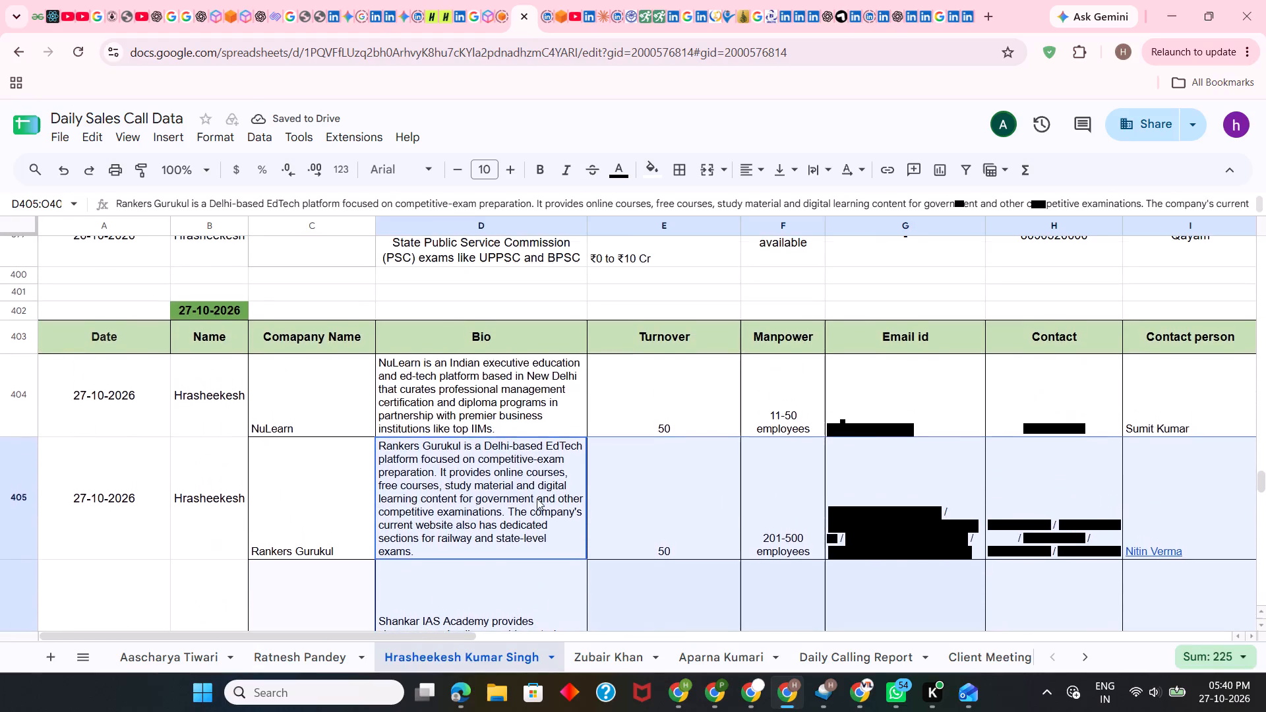
Reduce the height of row 406 to fit the Shankar IAS bio text.
scroll(537, 498, down, 2)
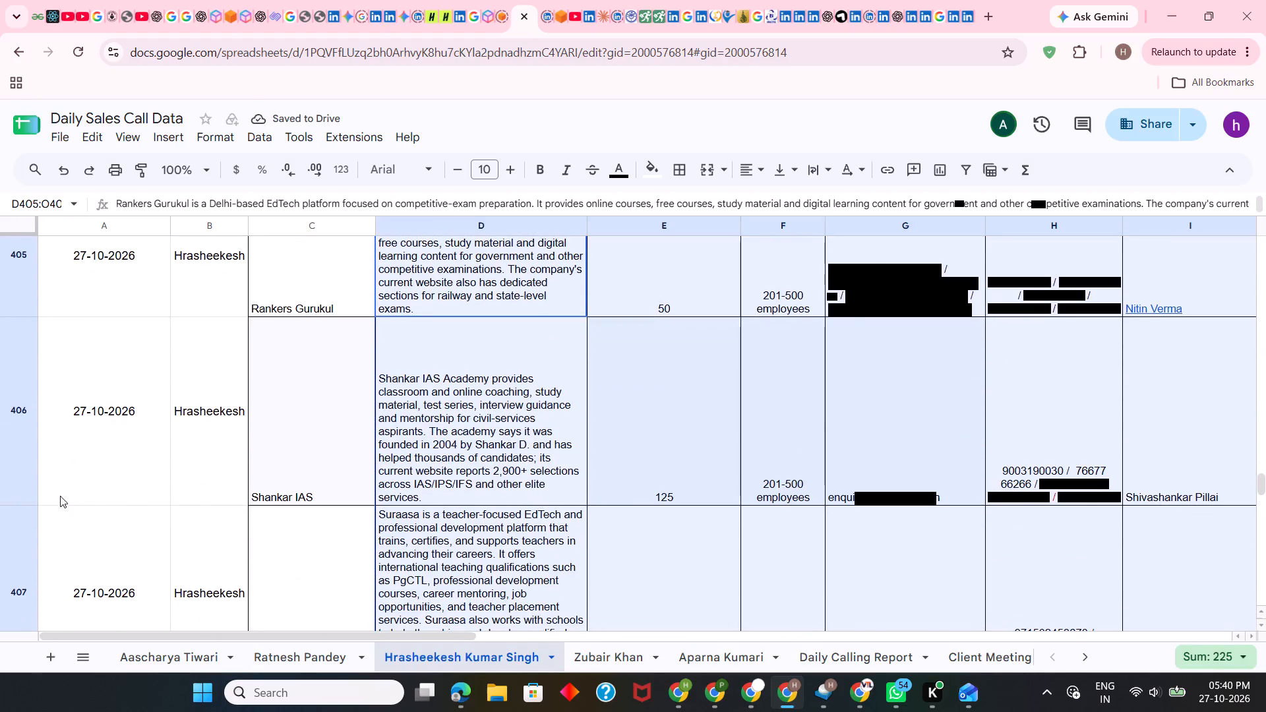
drag(20, 504, 17, 471)
drag(17, 471, 17, 456)
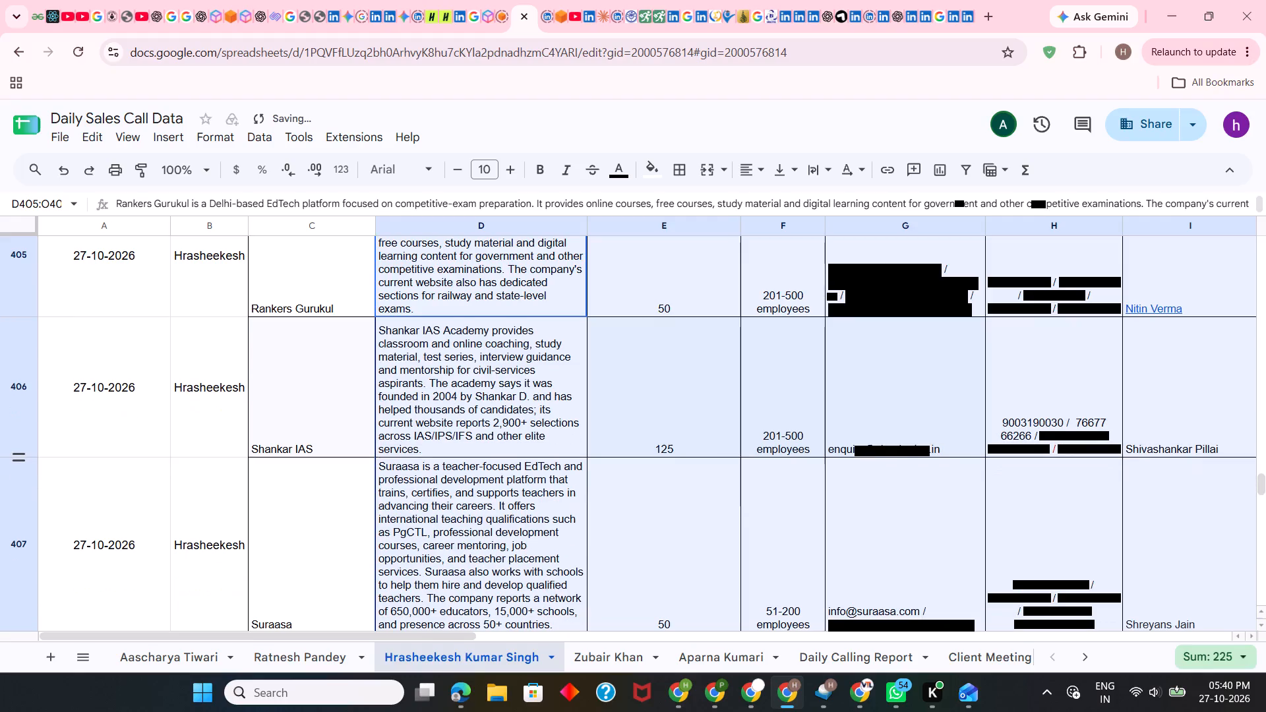
click(17, 456)
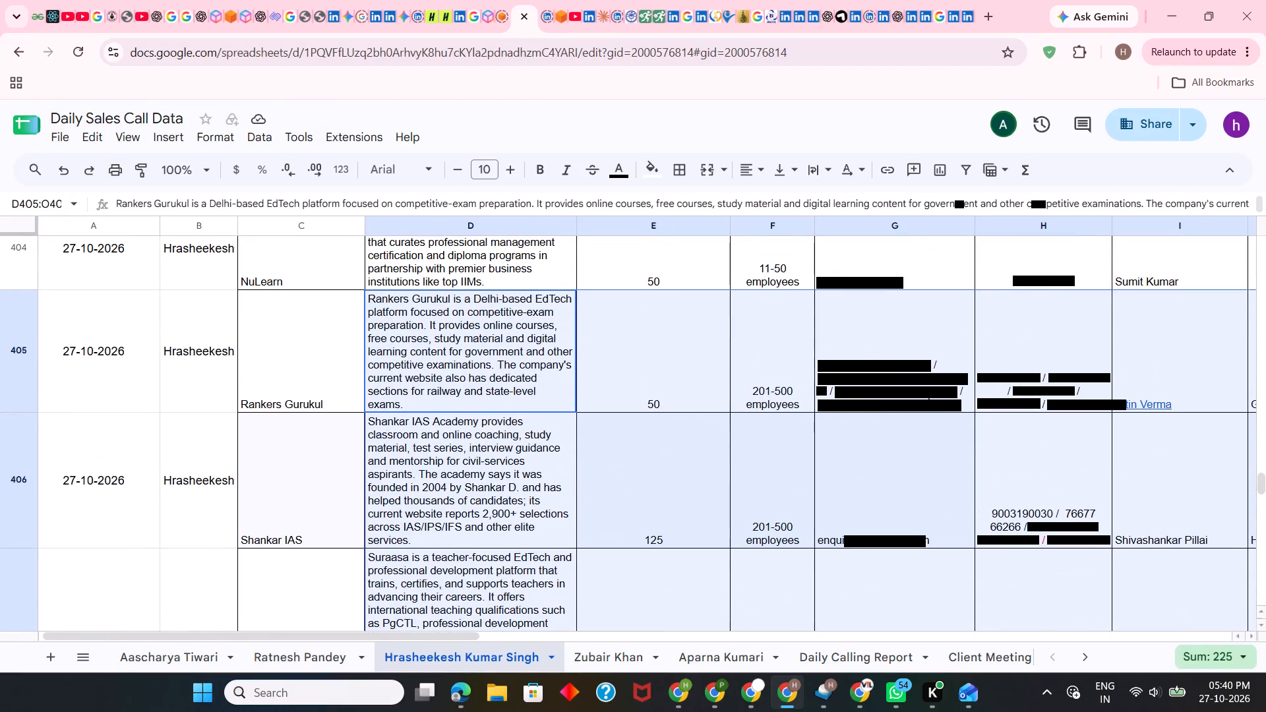
Trim the Rankers Gurukul email cell G405 to only its second address, deleting the first and the last two.
double_click(936, 360)
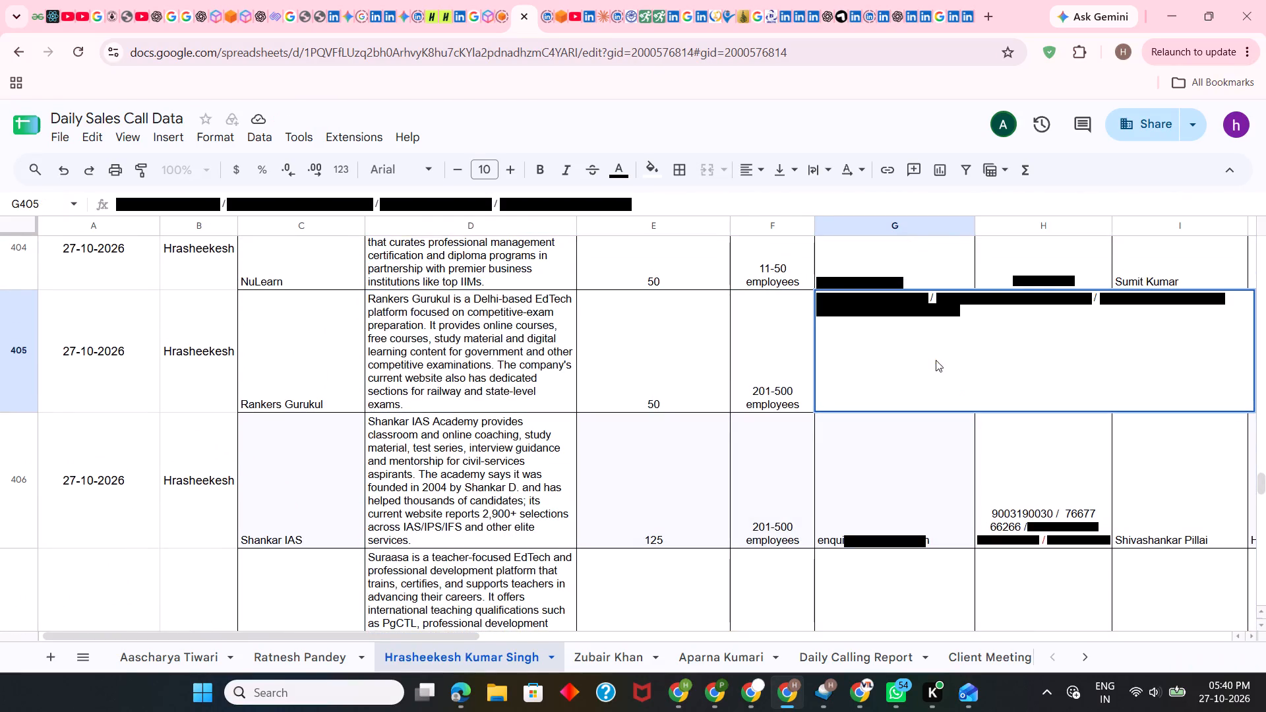
click(934, 298)
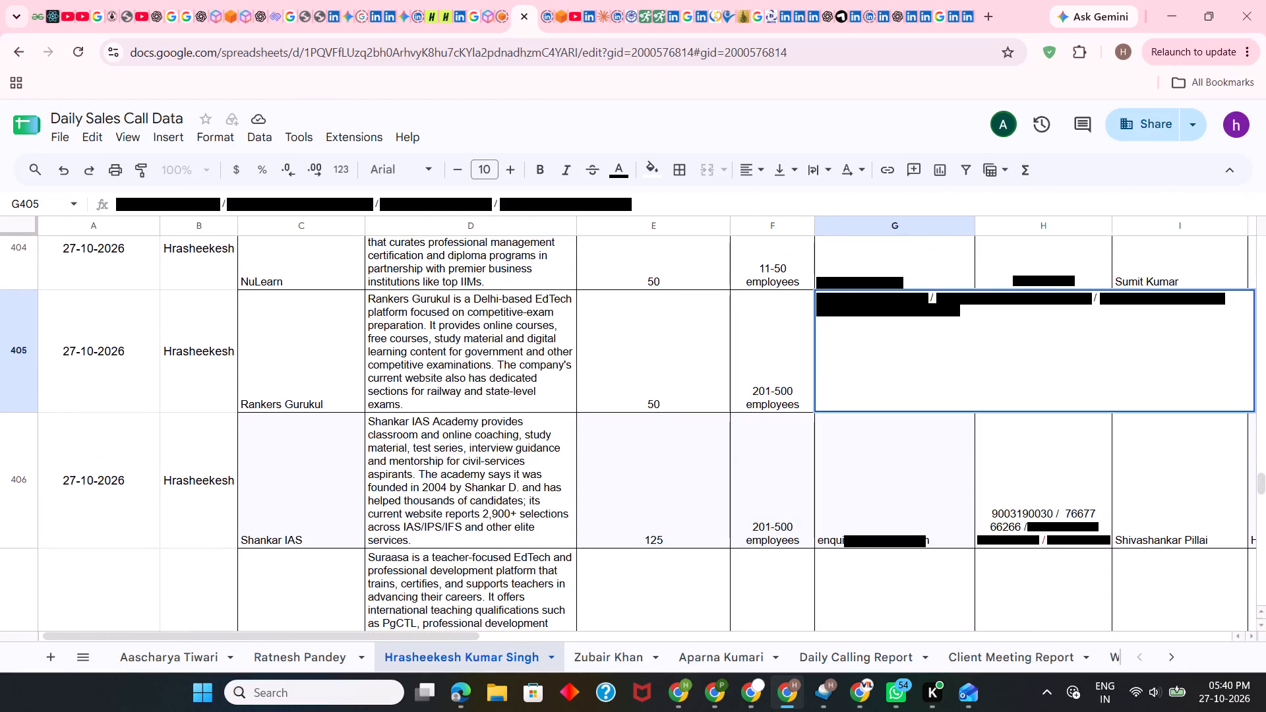
click(826, 299)
click(826, 299)
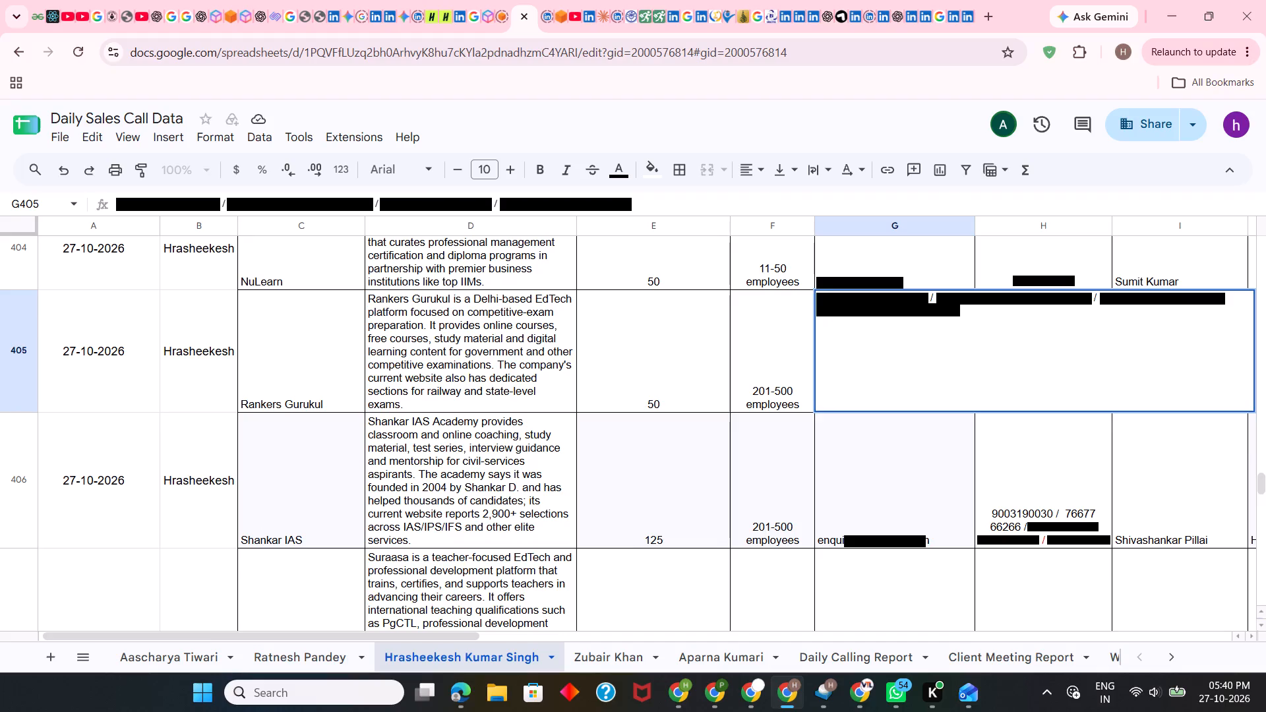
drag(815, 297, 928, 296)
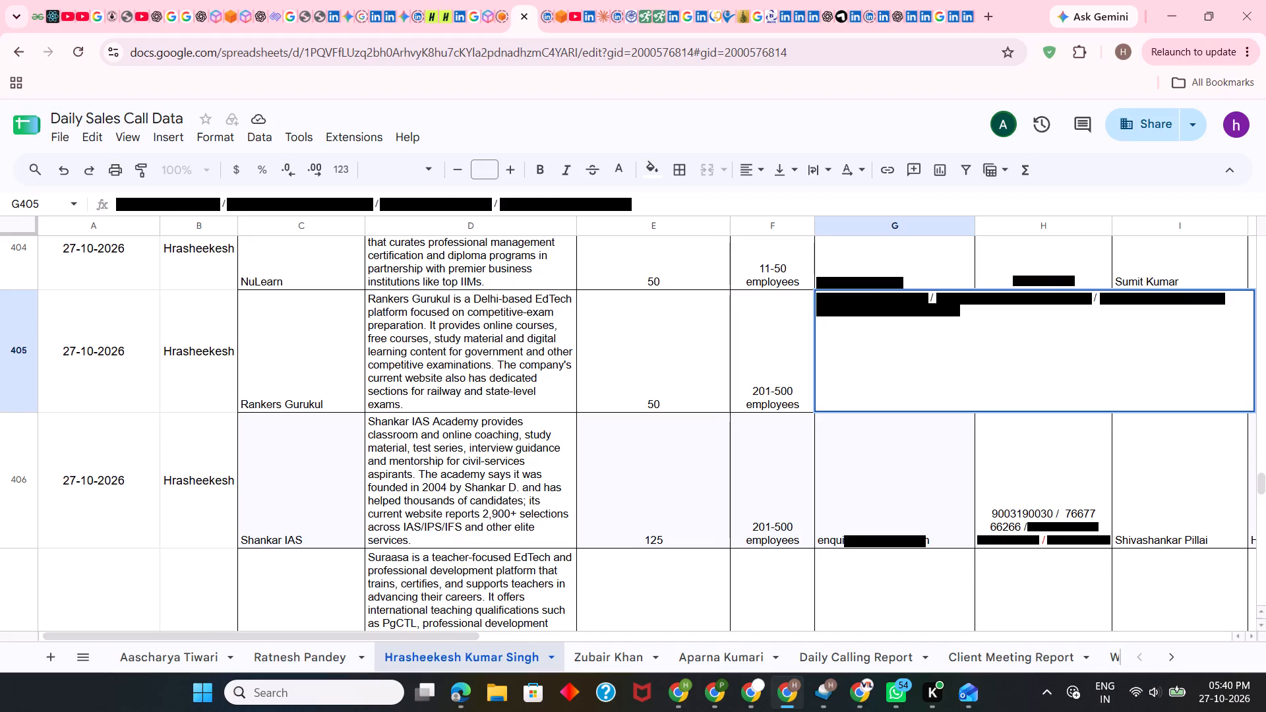
click(938, 295)
key(shift+Left)
key(shift+Left)
key(shift+Left)
key(shift+Left)
key(shift+Left)
key(shift+Left)
key(shift+Left)
key(shift+Left)
key(shift+Left)
key(shift+Left)
key(shift+Left)
key(shift+Left)
key(shift+Left)
key(shift+Left)
key(shift+Left)
key(shift+Left)
key(shift+Left)
key(shift+Left)
key(shift+Left)
key(shift+Left)
key(BackSpace)
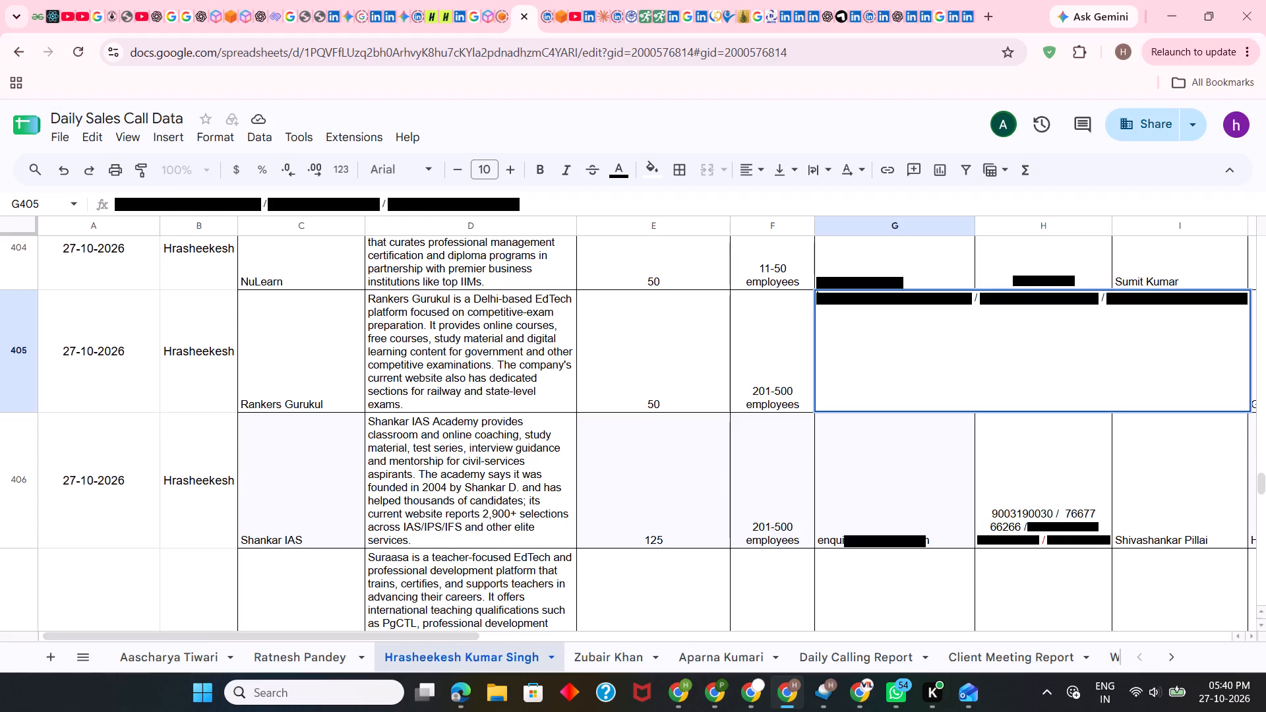
drag(973, 297, 1265, 285)
key(BackSpace)
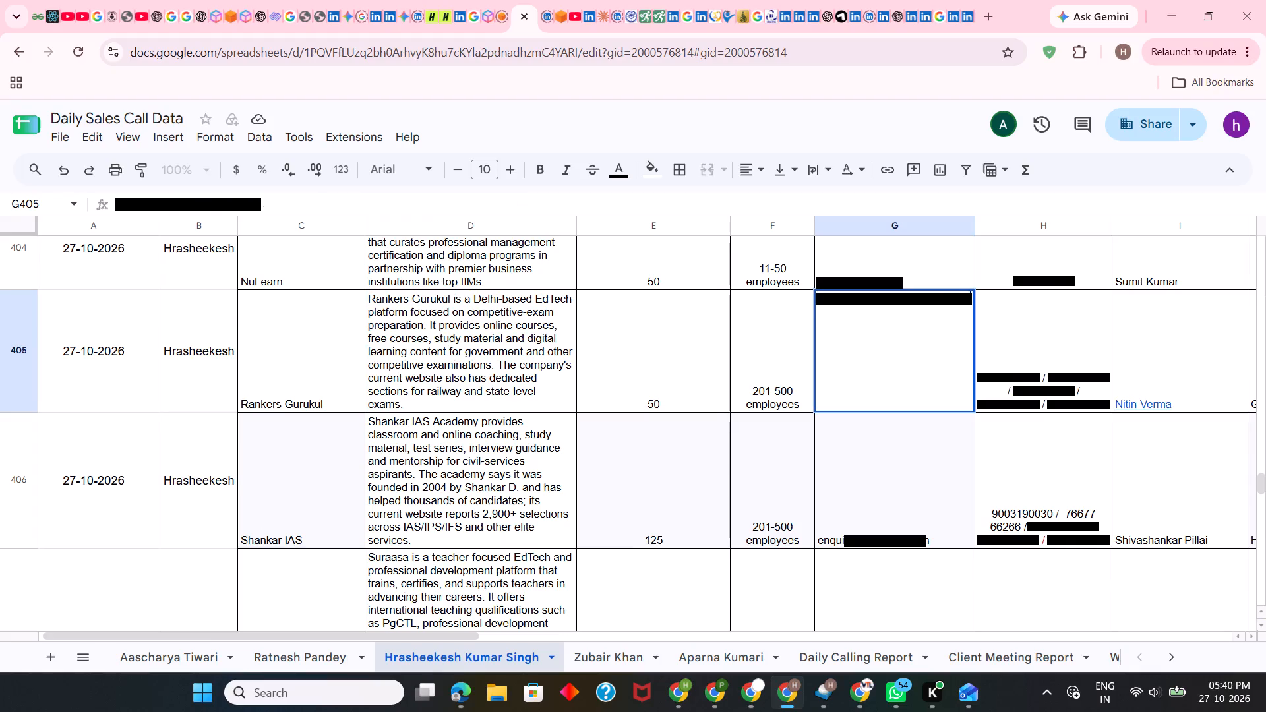
key(Return)
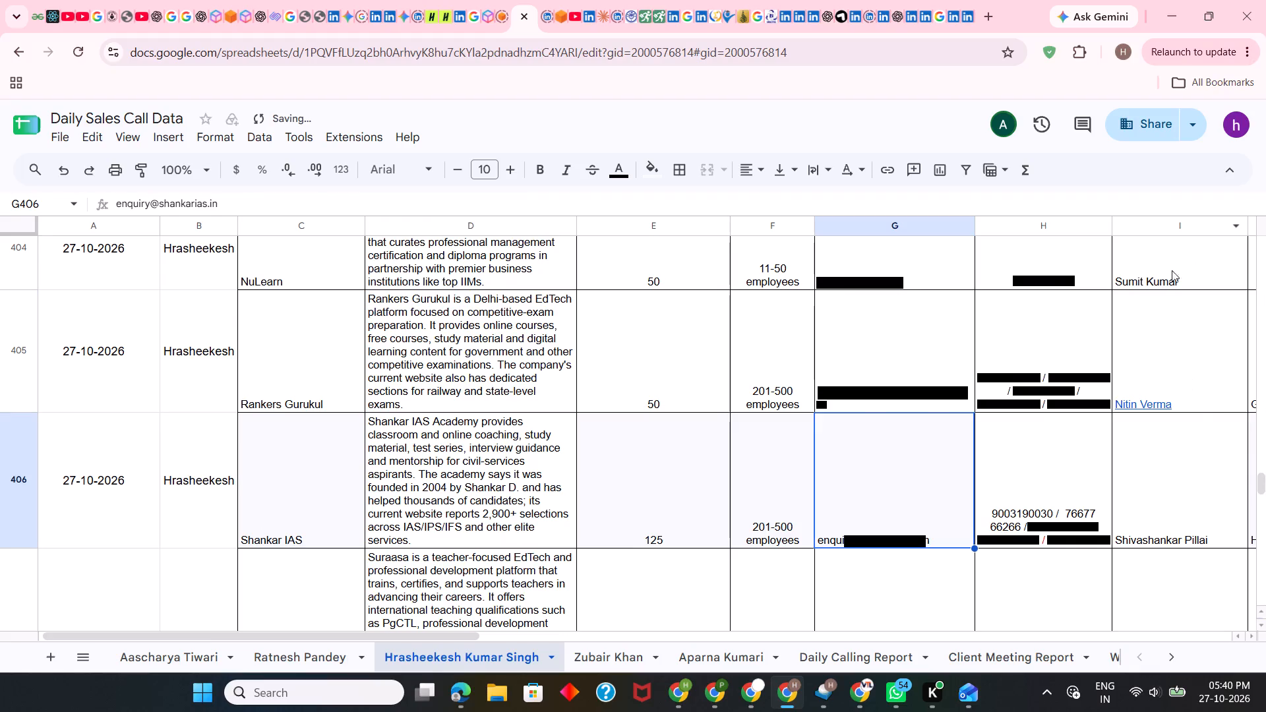
Trim the Rankers Gurukul contact cell H405 to only its first phone number.
double_click(1039, 367)
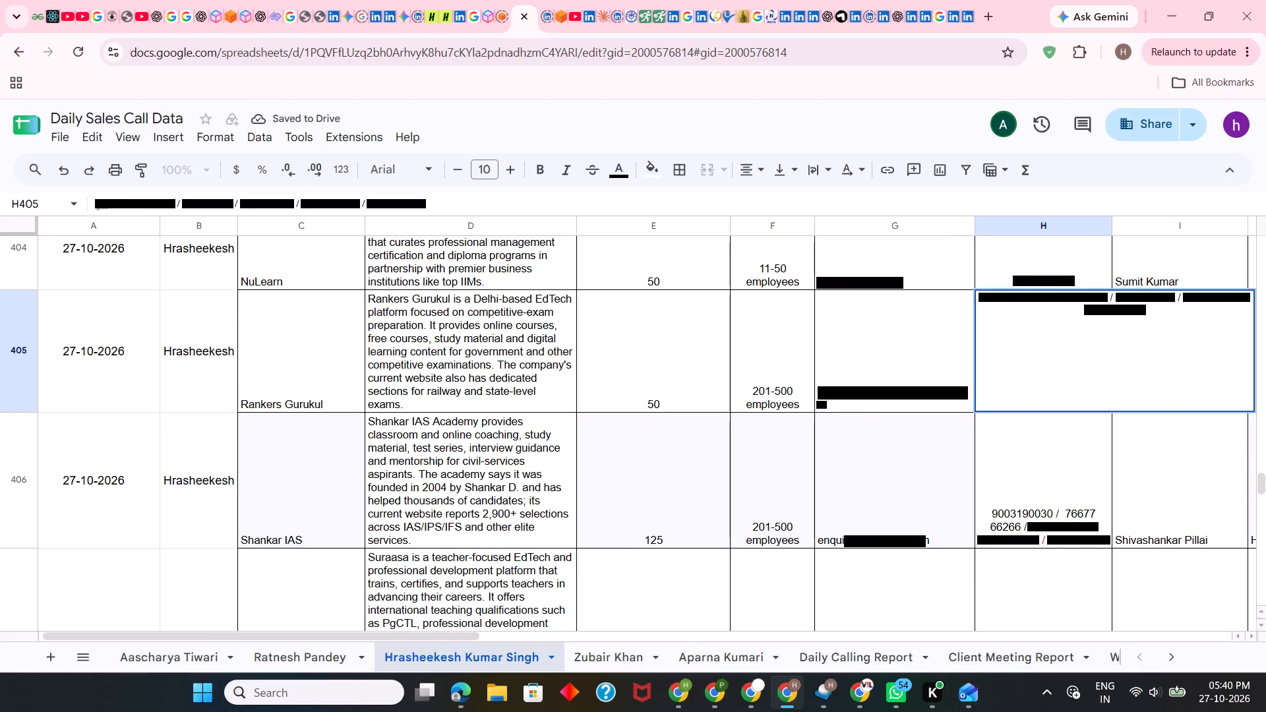
drag(1039, 297, 1167, 306)
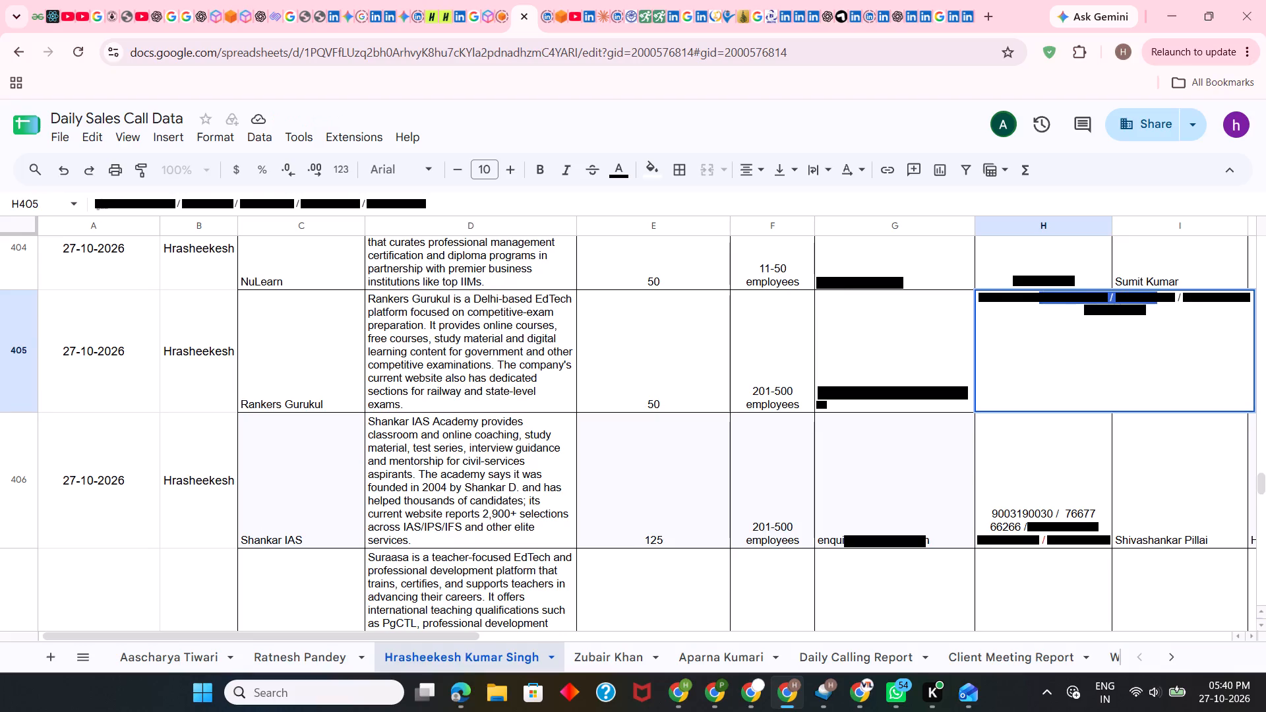
drag(1167, 306, 1174, 308)
key(BackSpace)
key(Return)
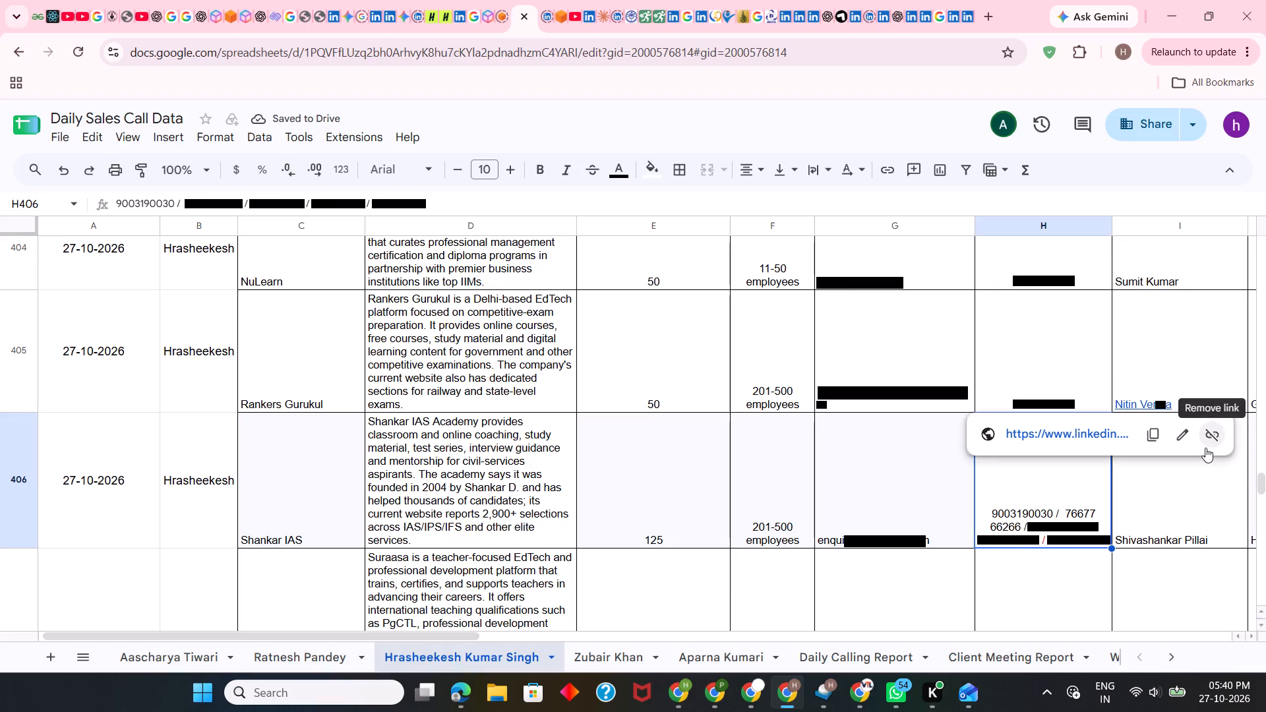
Remove the LinkedIn link from the Rankers Gurukul contact person's name in I405.
click(1208, 444)
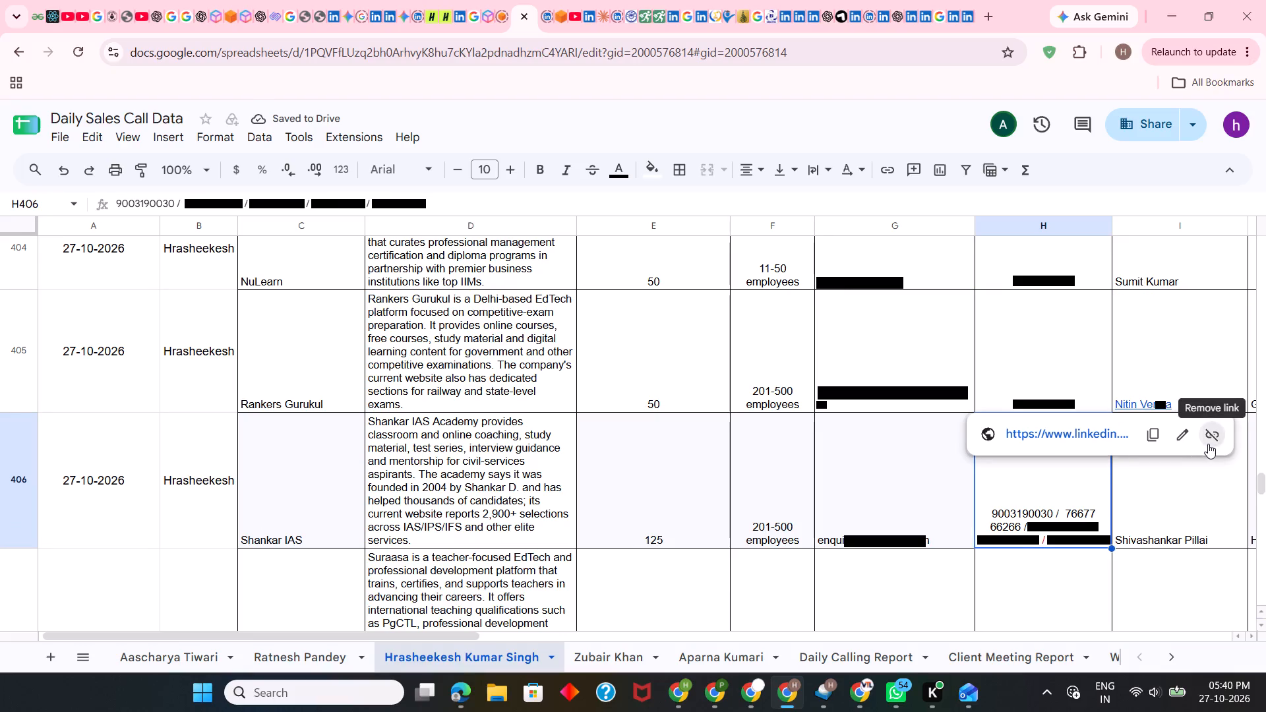
click(1208, 444)
click(1207, 385)
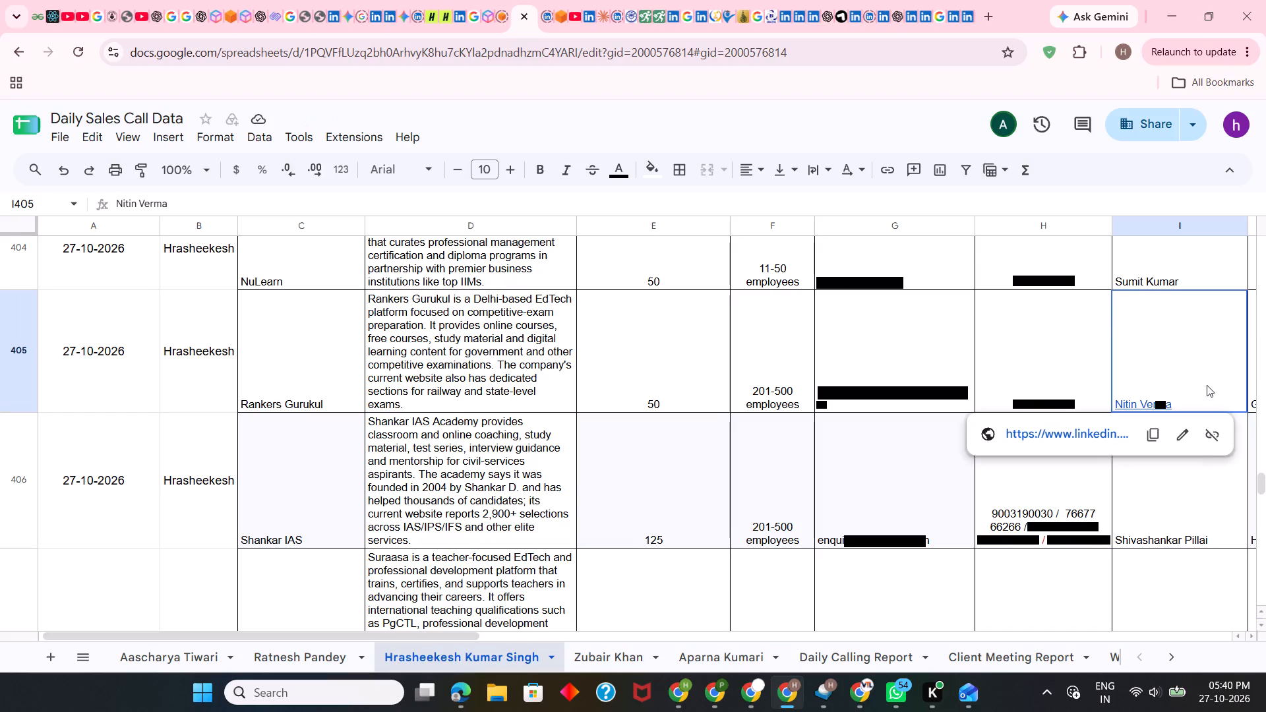
click(1205, 446)
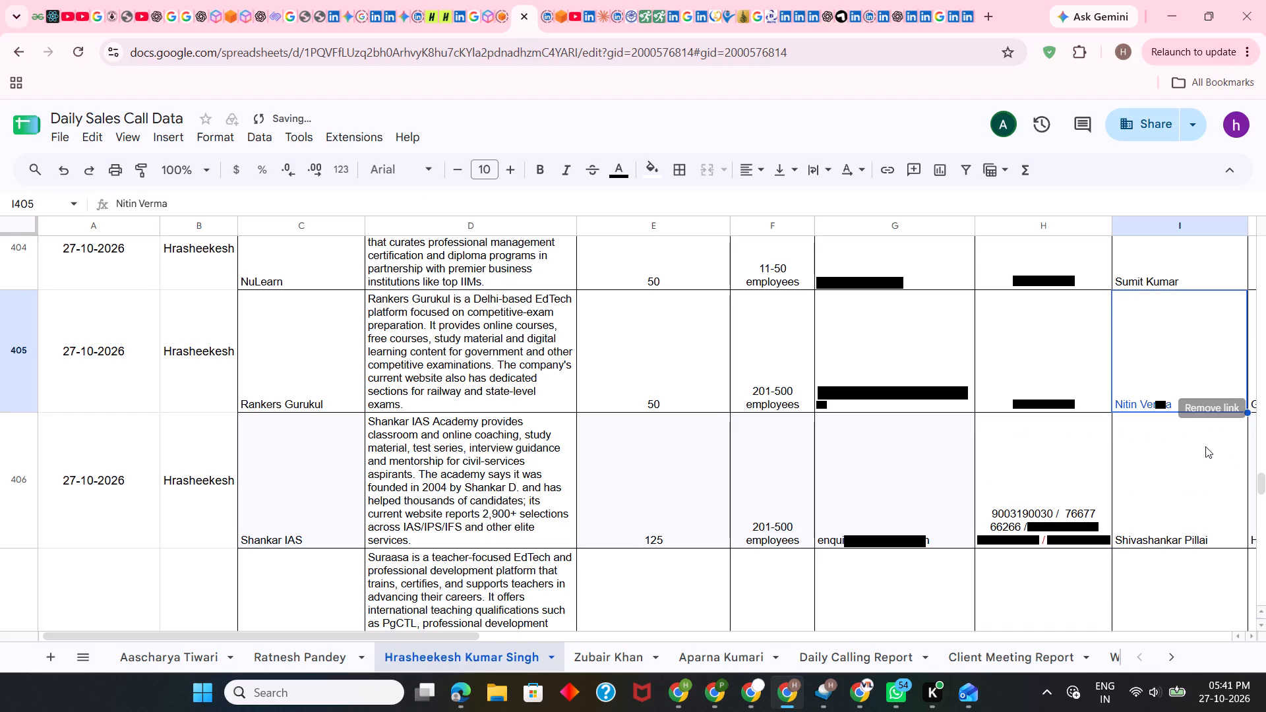
click(1209, 387)
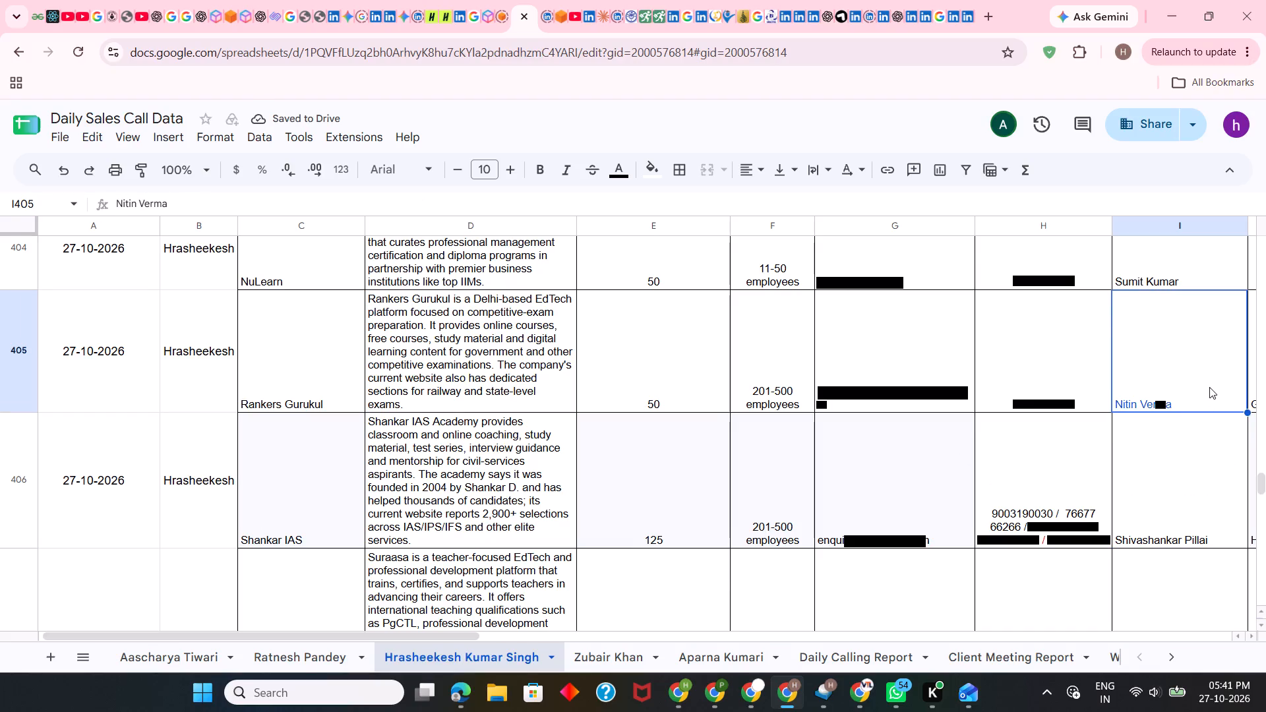
click(1209, 387)
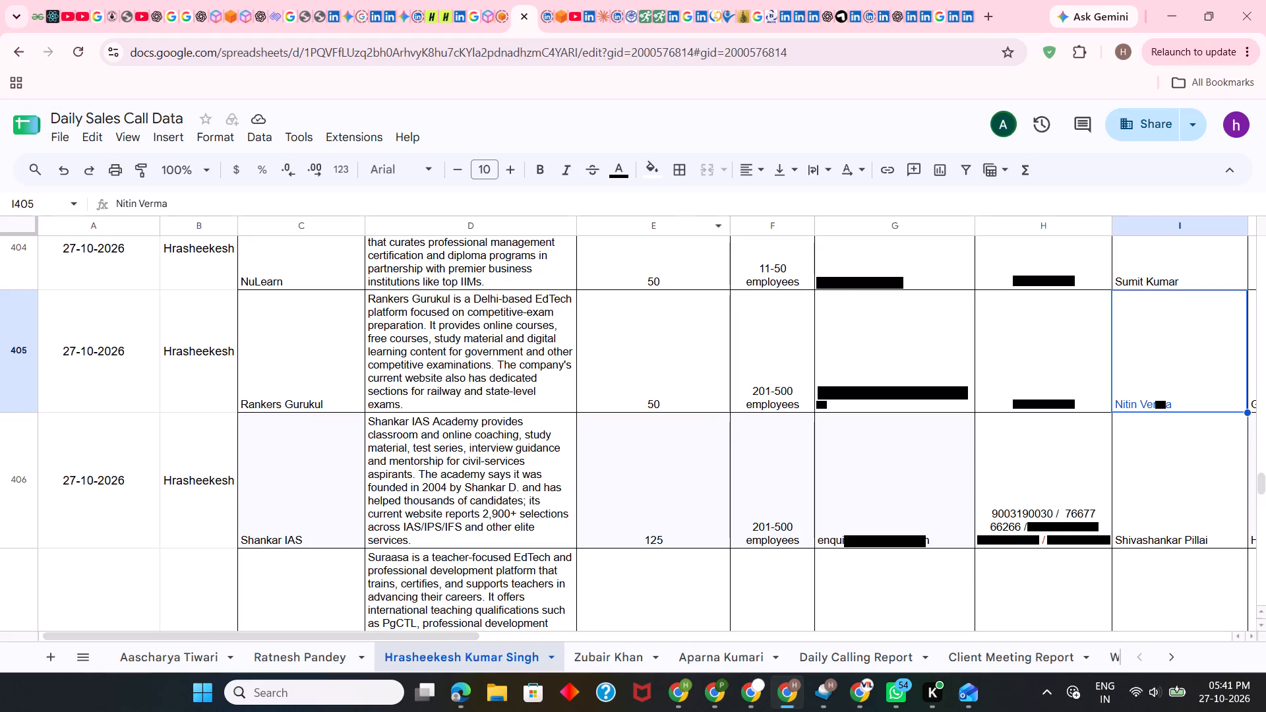
Set the text colour of the Rankers Gurukul contact person's name in I405 to black.
click(621, 172)
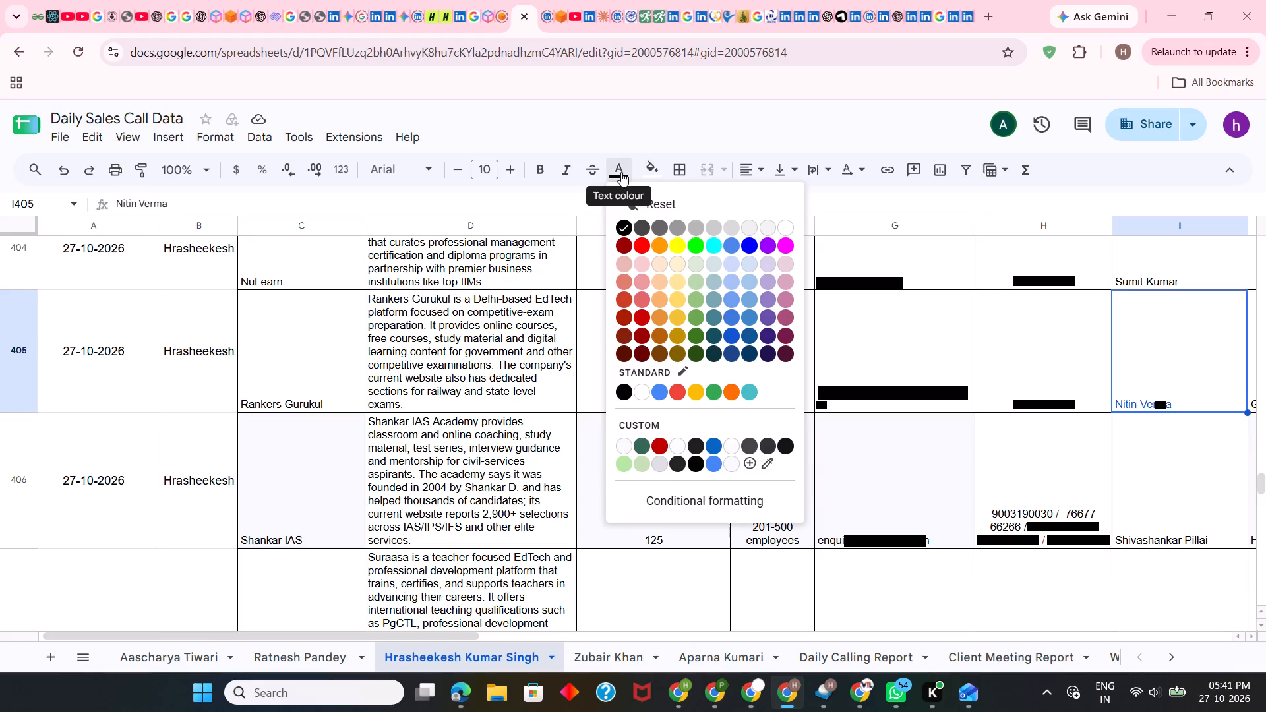
Reset the text colour of the Rankers Gurukul contact person's name in I405 to the default.
click(668, 198)
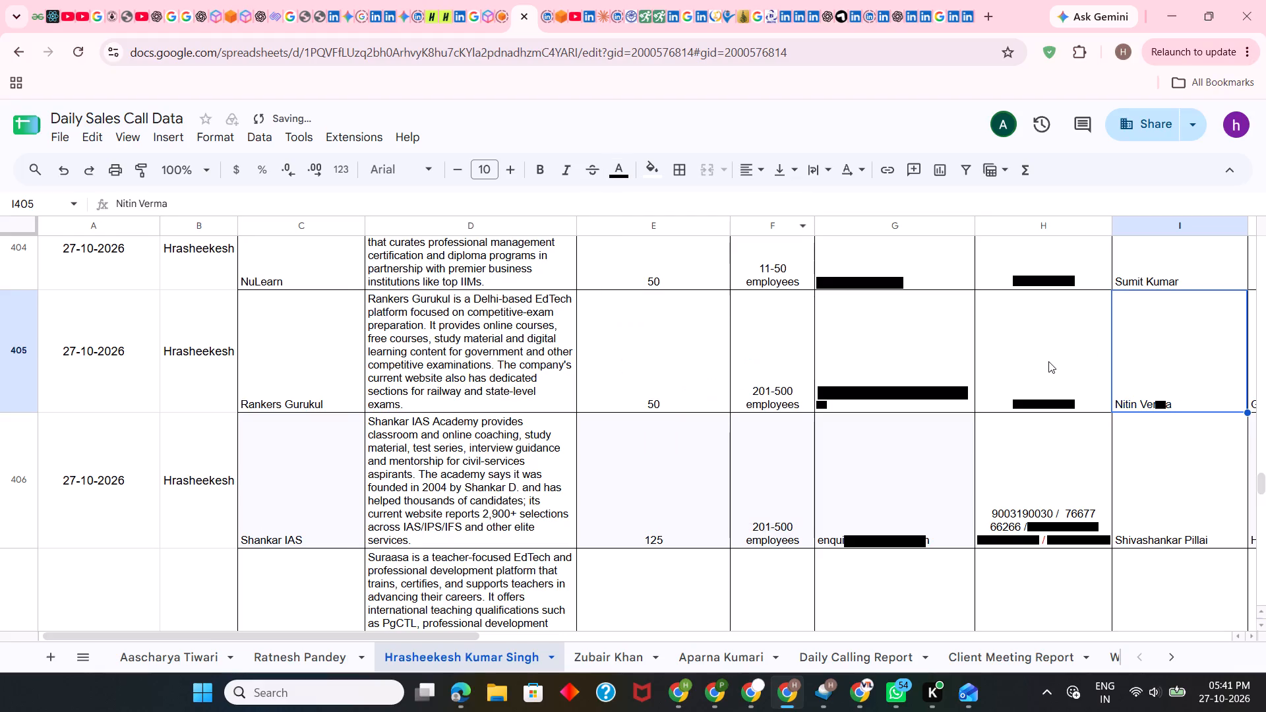
Fill the "-" entries of J404:K404 down into the Rankers Gurukul Current Services and Solution Offered cells J405:K405.
scroll(1051, 363, left, 7)
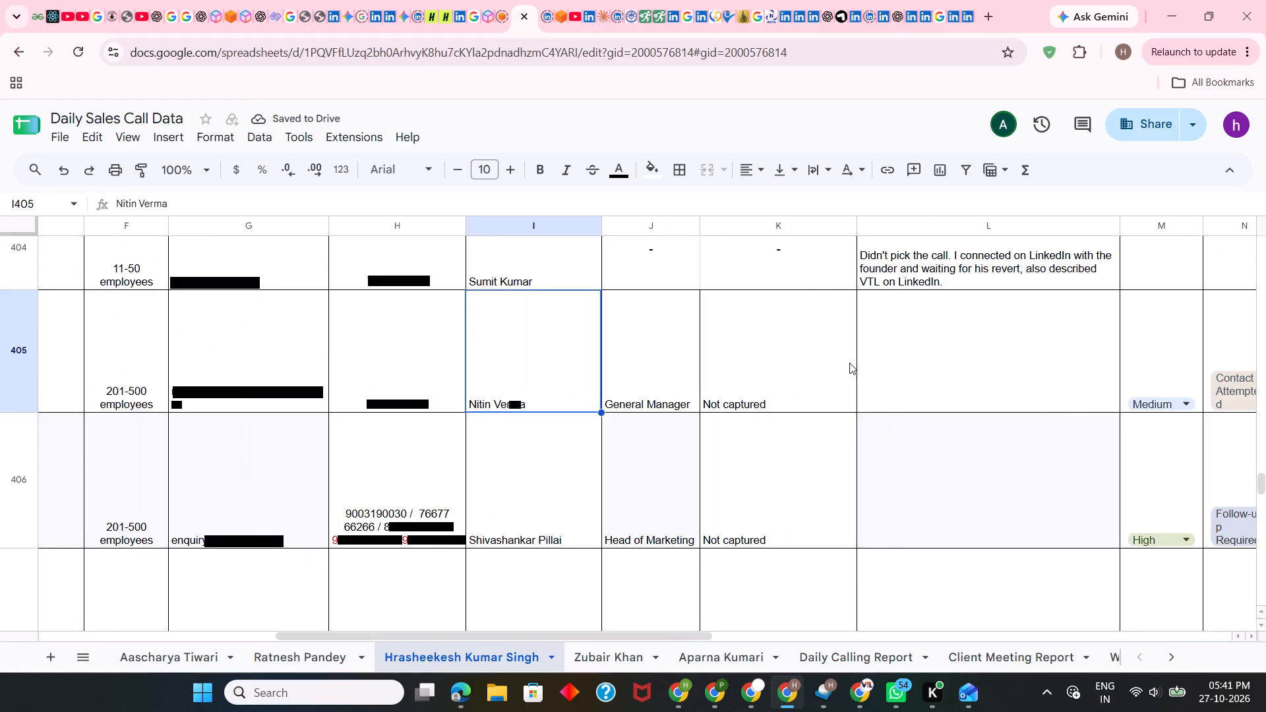
scroll(849, 363, up, 2)
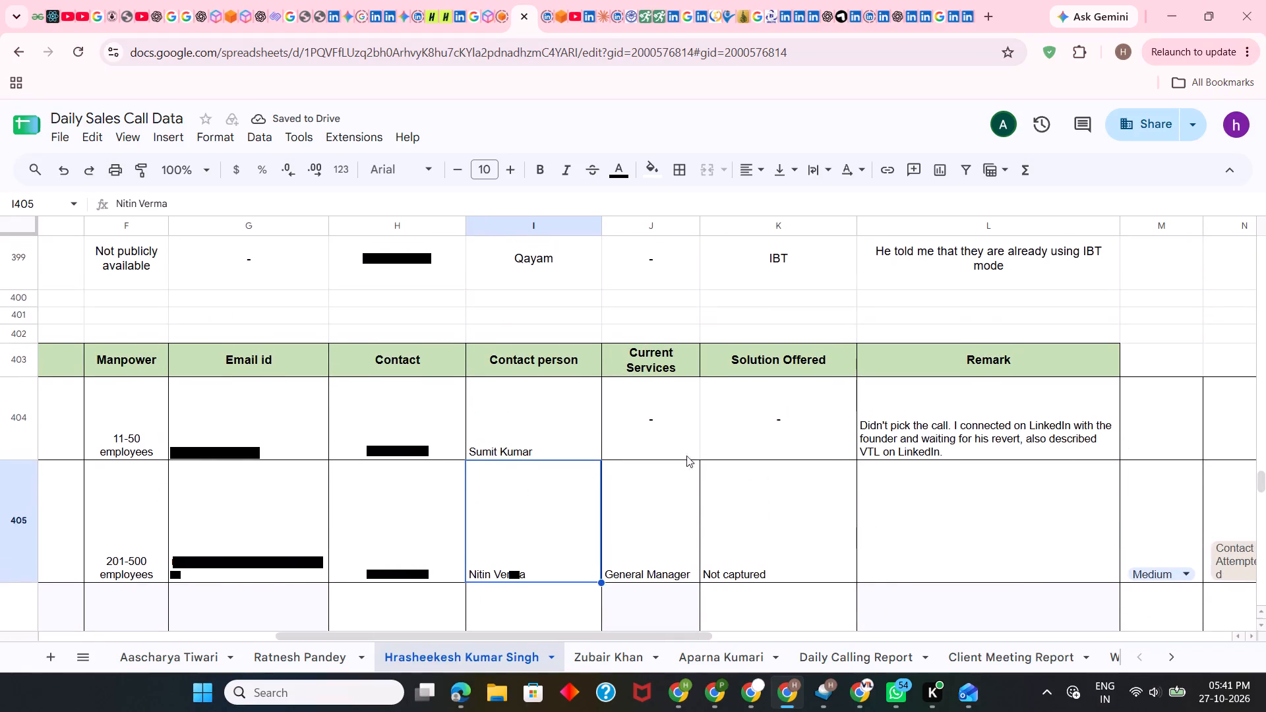
click(665, 423)
key(shift+Right)
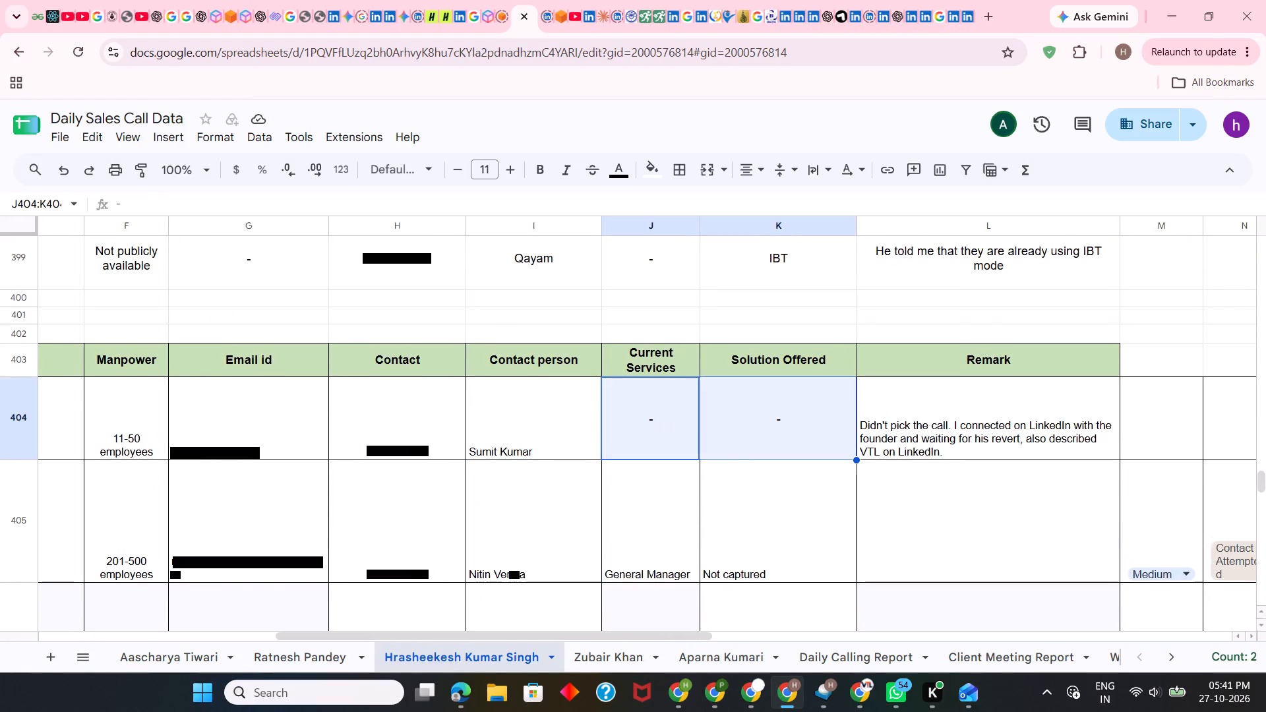
drag(855, 461, 853, 504)
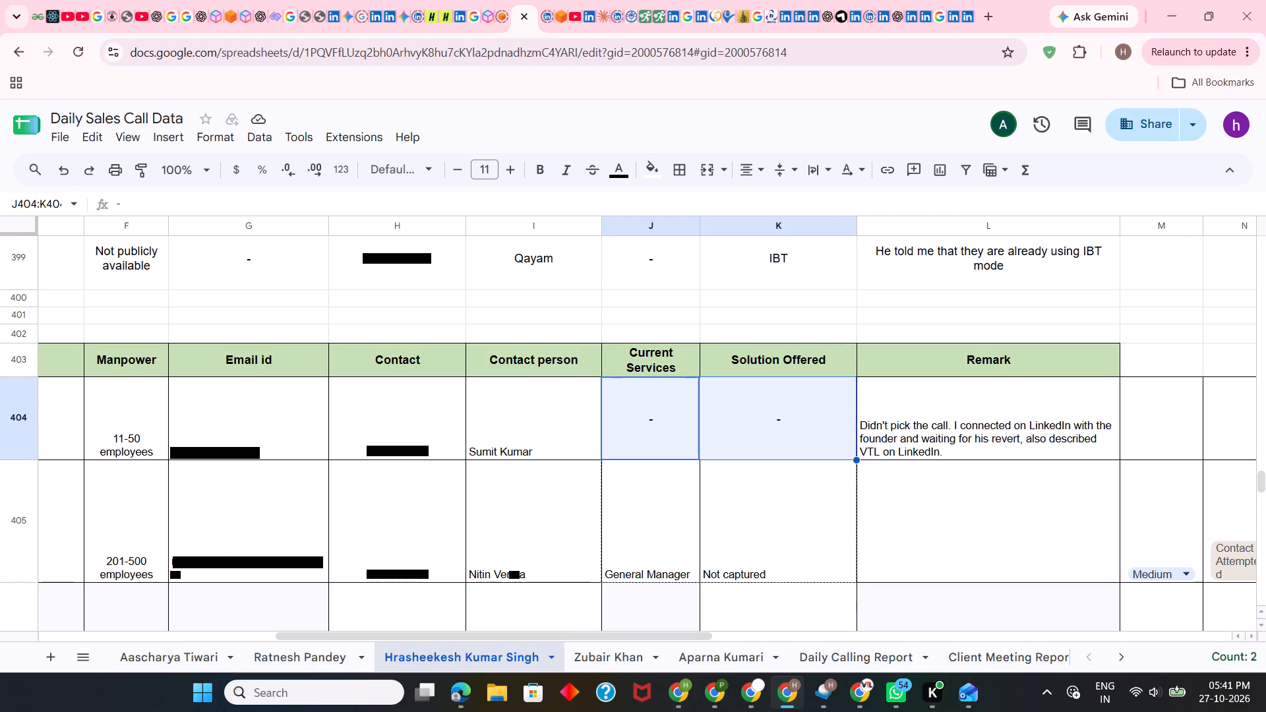
drag(853, 504, 854, 491)
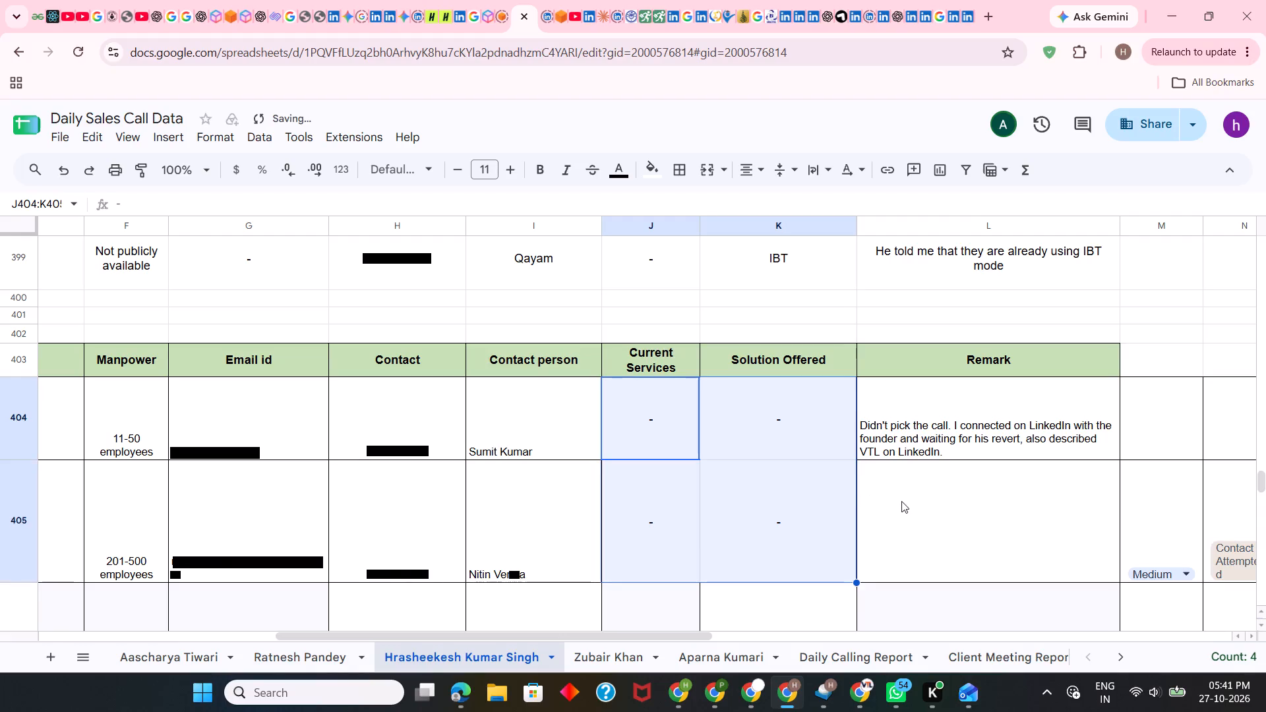
Move the Rankers Gurukul call note from O405 into the Remark cell L405, dismissing the WhatsApp notification.
scroll(901, 501, down, 2)
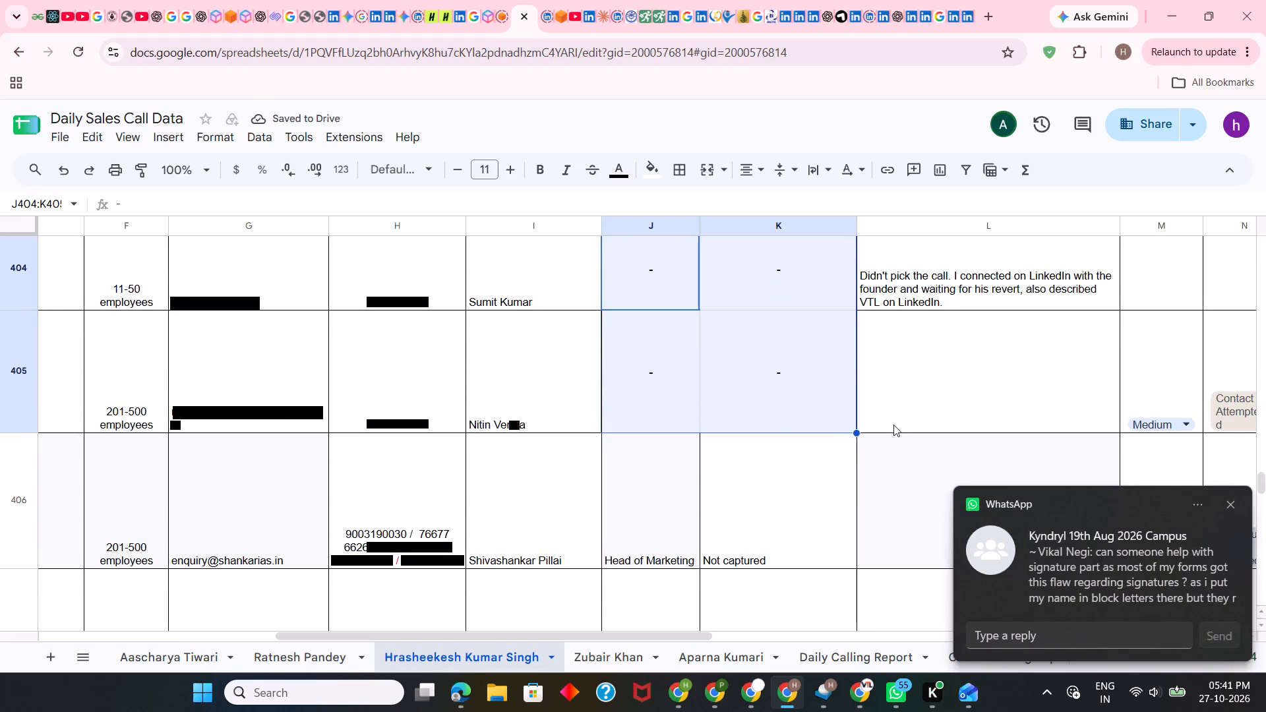
click(1229, 506)
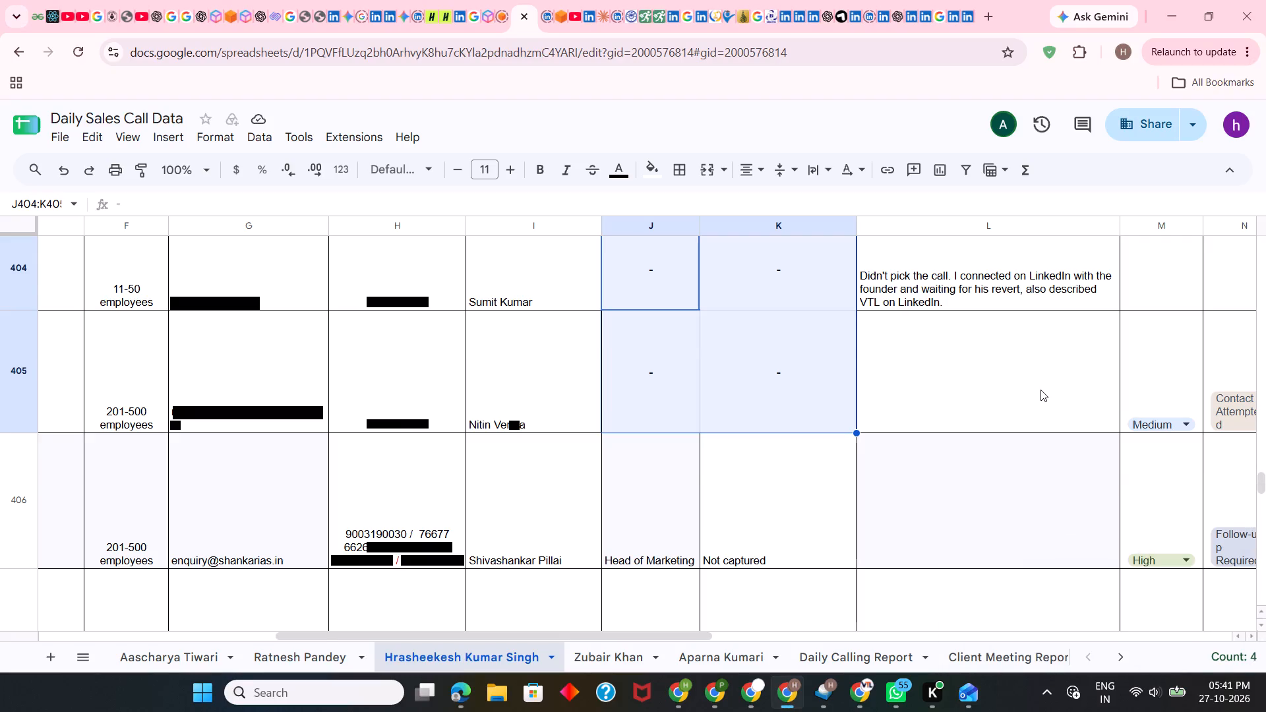
scroll(1040, 390, up, 1)
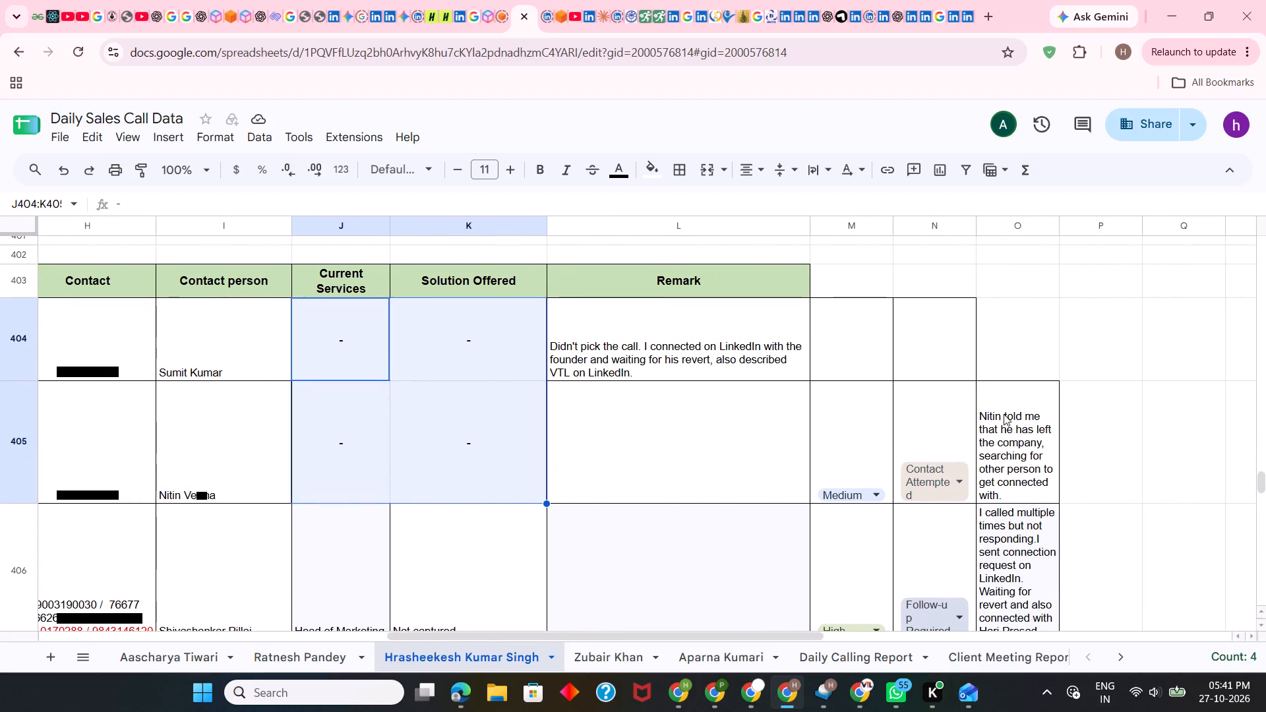
click(984, 431)
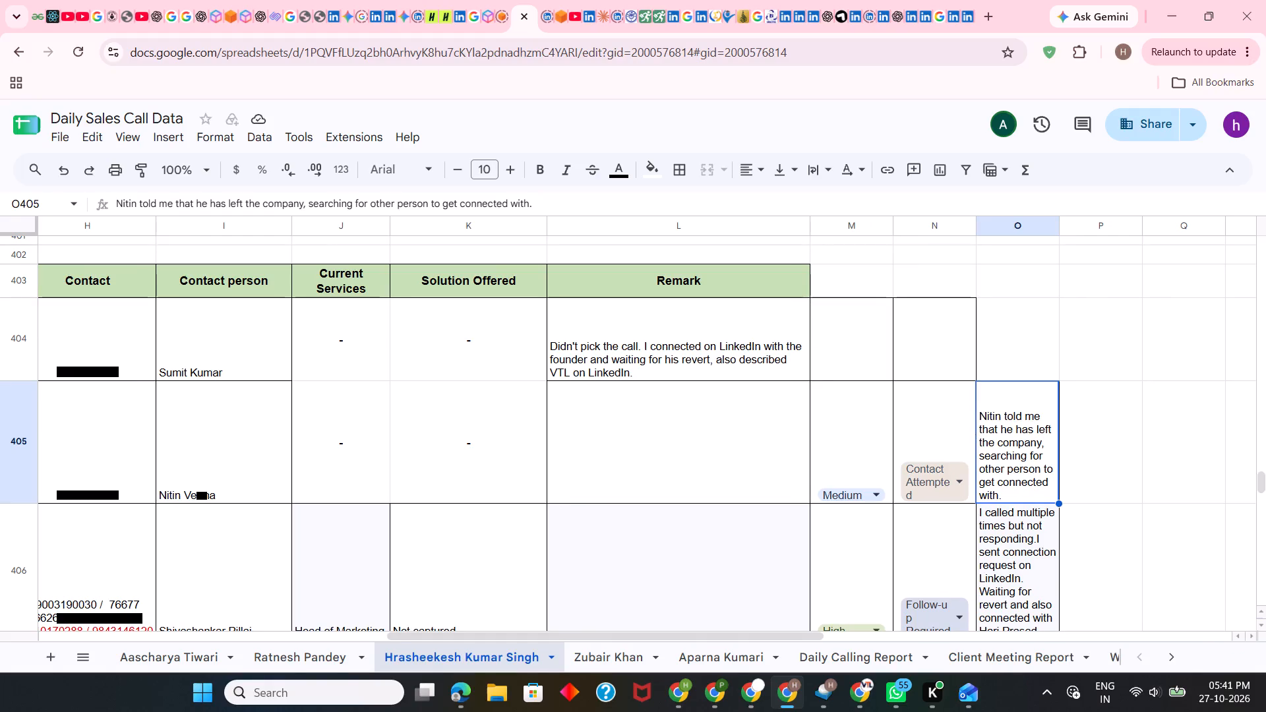
drag(994, 380, 752, 429)
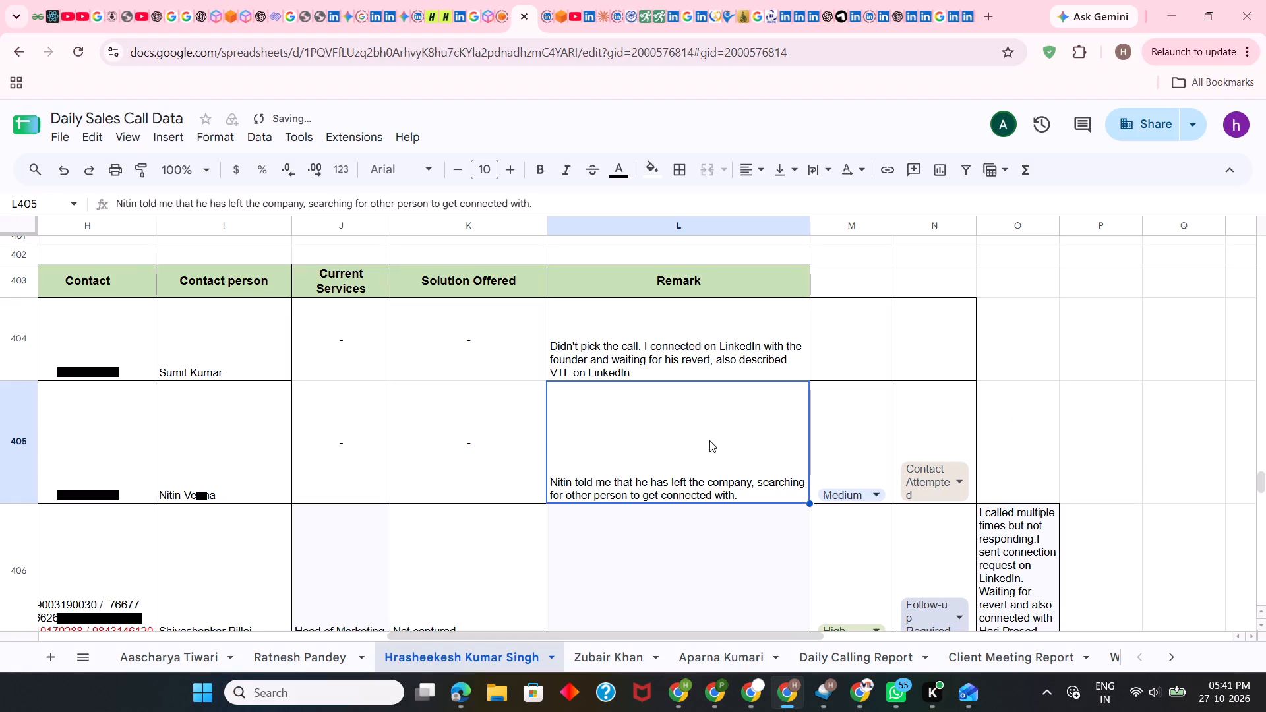
Clear the leftover priority and status entries for Rankers Gurukul in M405:N405.
click(860, 465)
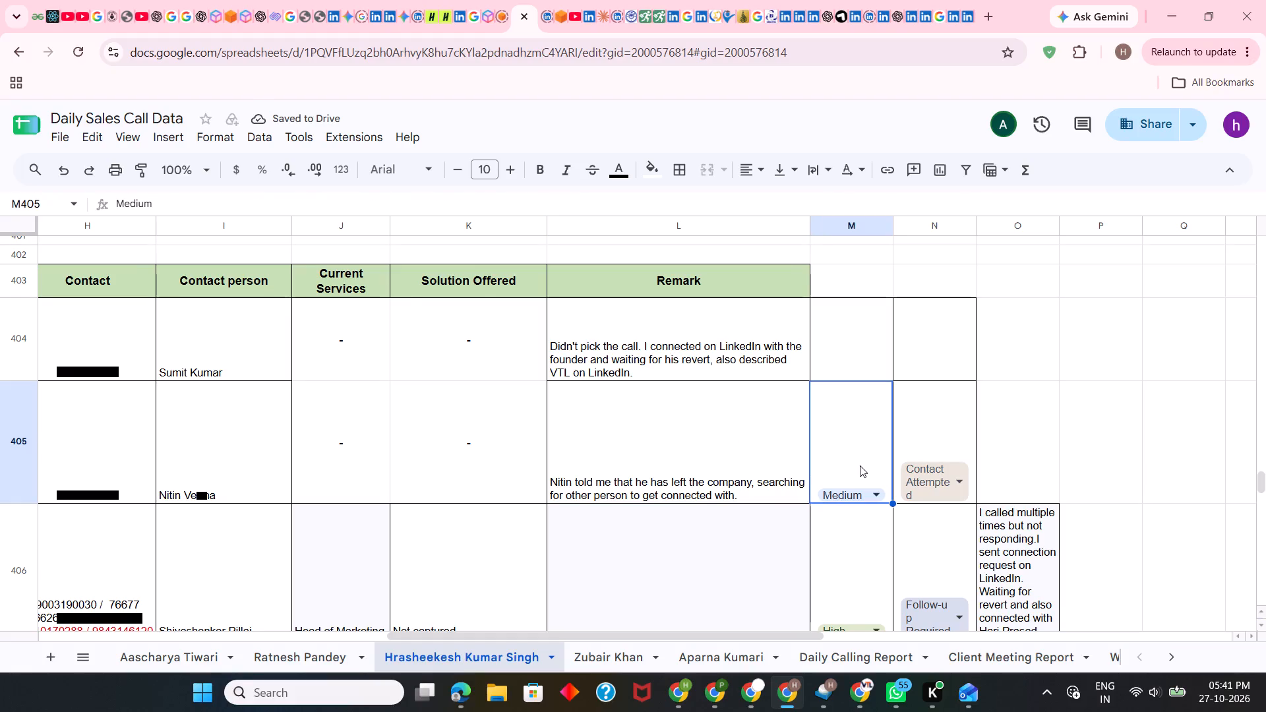
key(shift+Right)
key(BackSpace)
key(BackSpace)
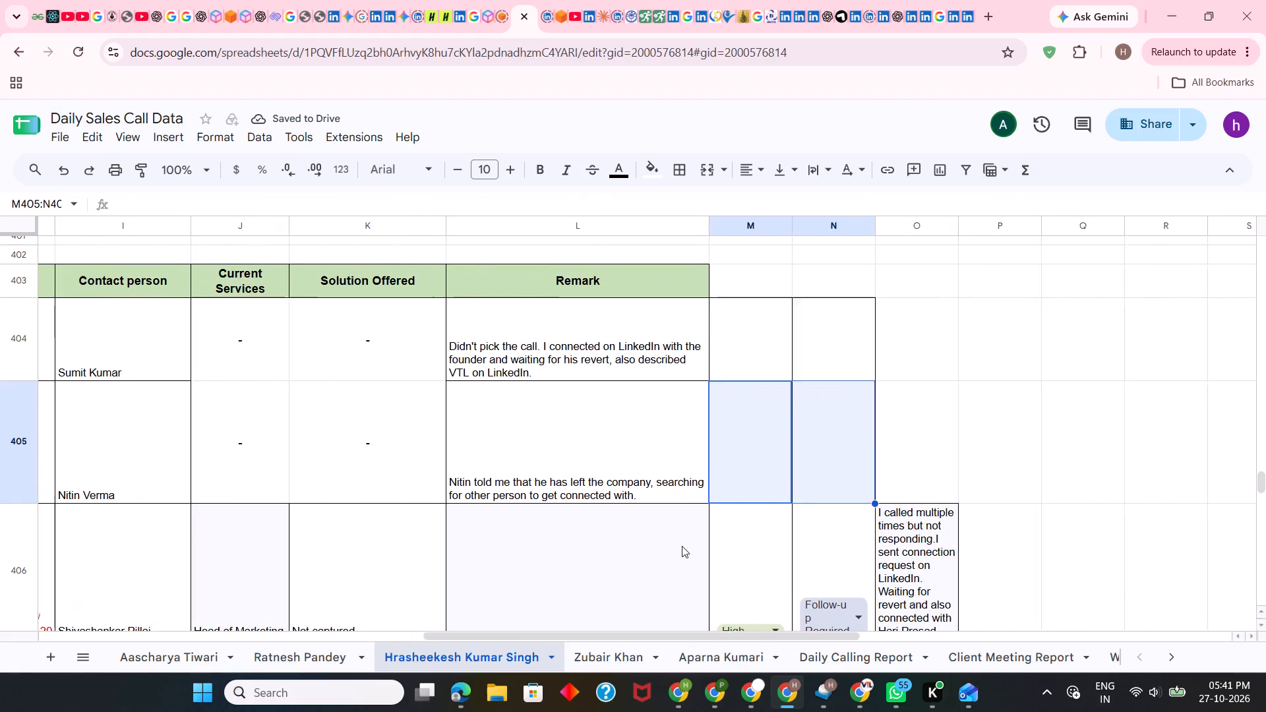
Move on to the contact details of the Shankar IAS entry in row 406.
scroll(682, 546, right, 9)
scroll(682, 546, down, 1)
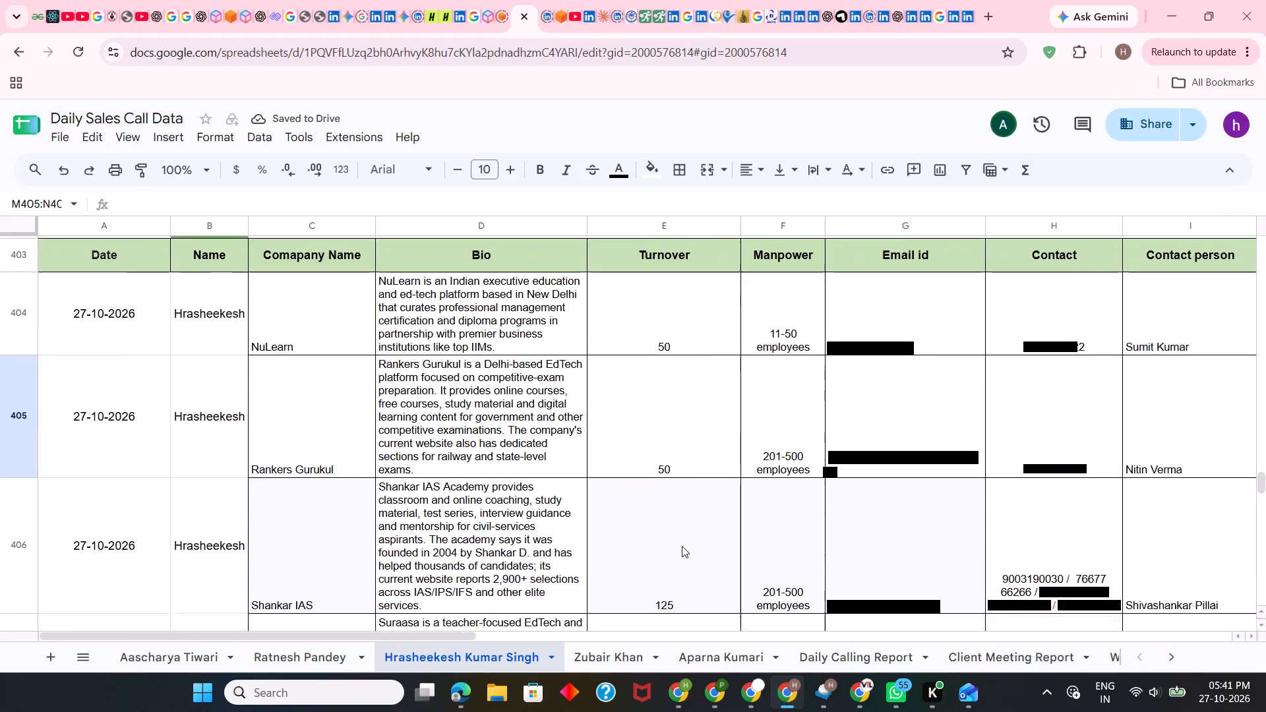
scroll(682, 546, down, 1)
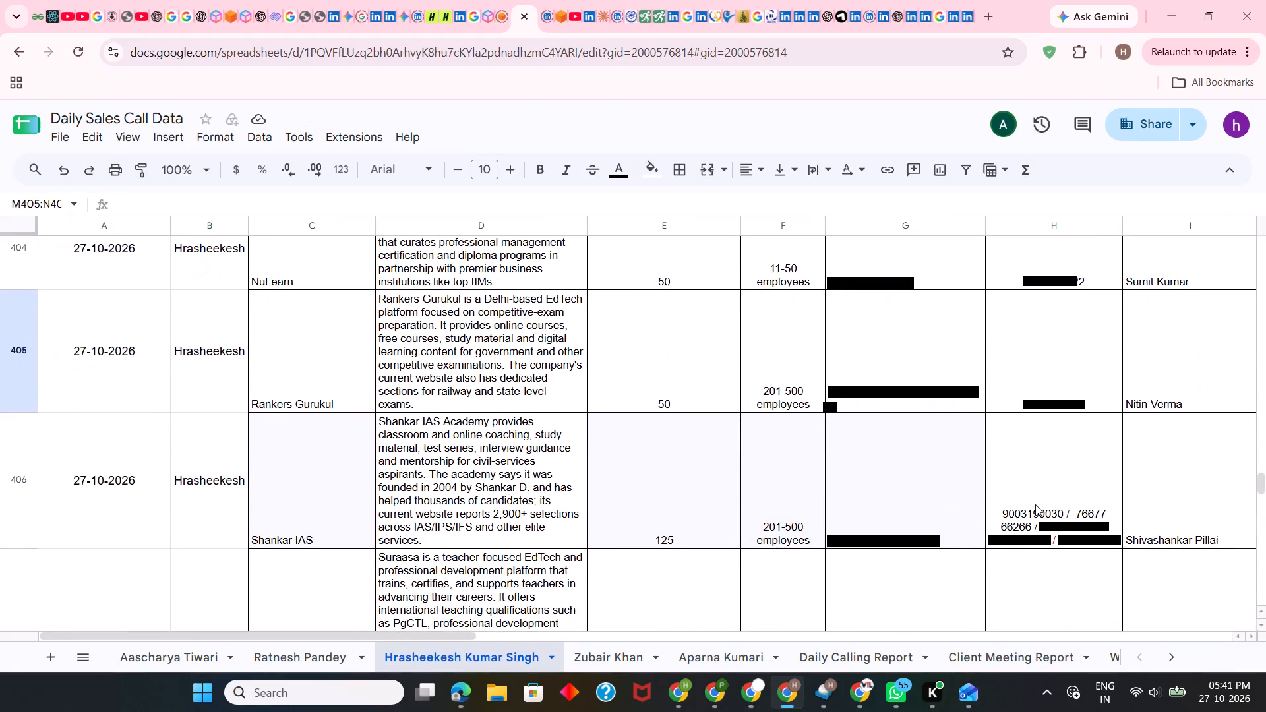
Trim the Shankar IAS contact cell H406 to only its first phone number.
double_click(1035, 504)
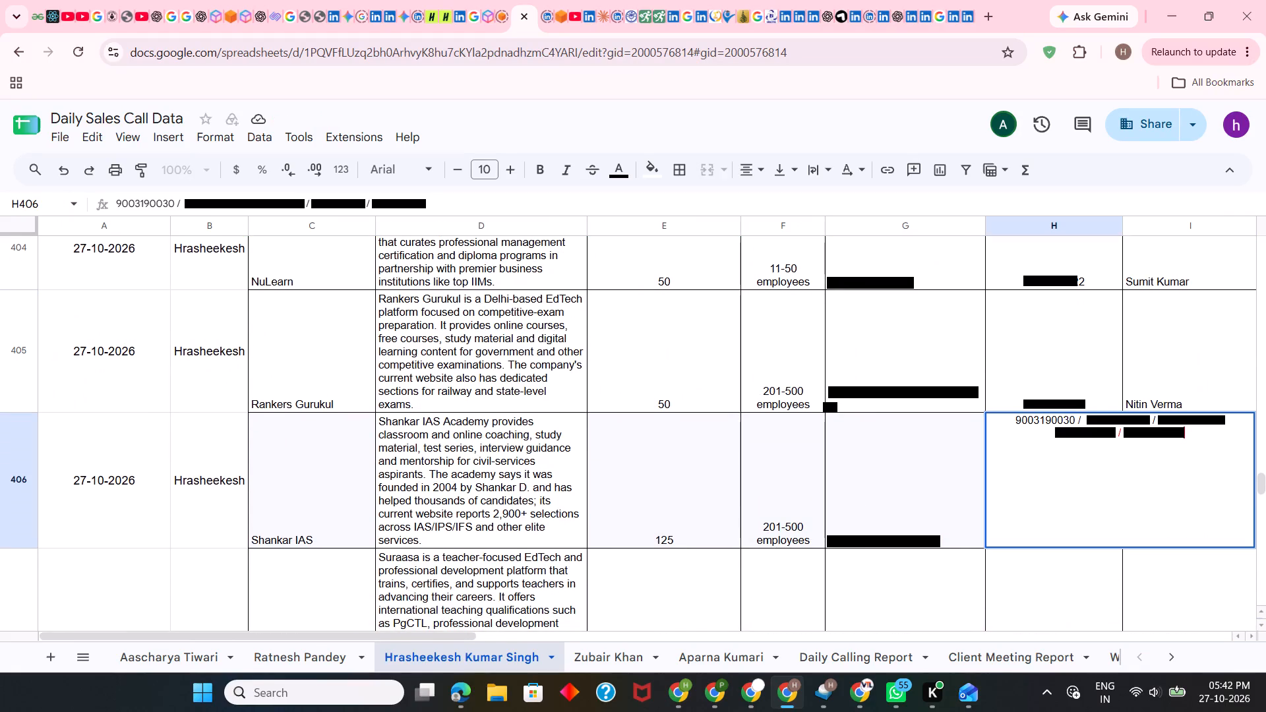
drag(1075, 421, 1205, 440)
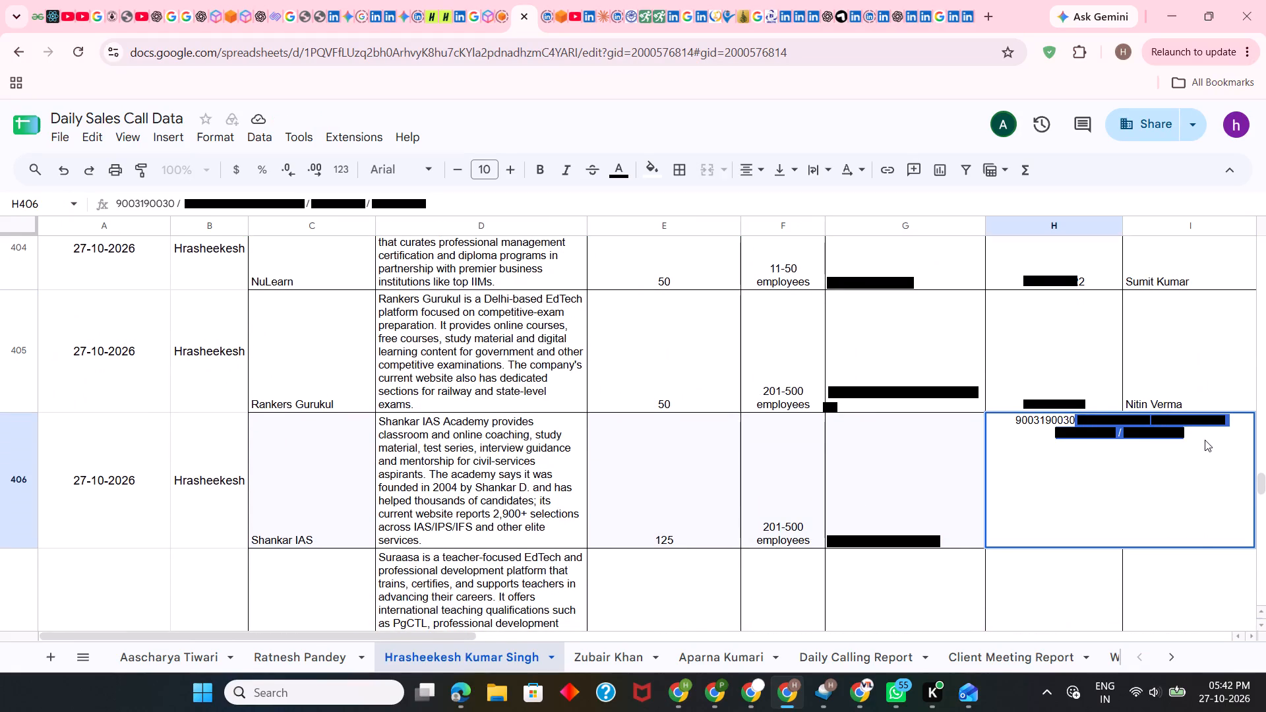
key(BackSpace)
key(Return)
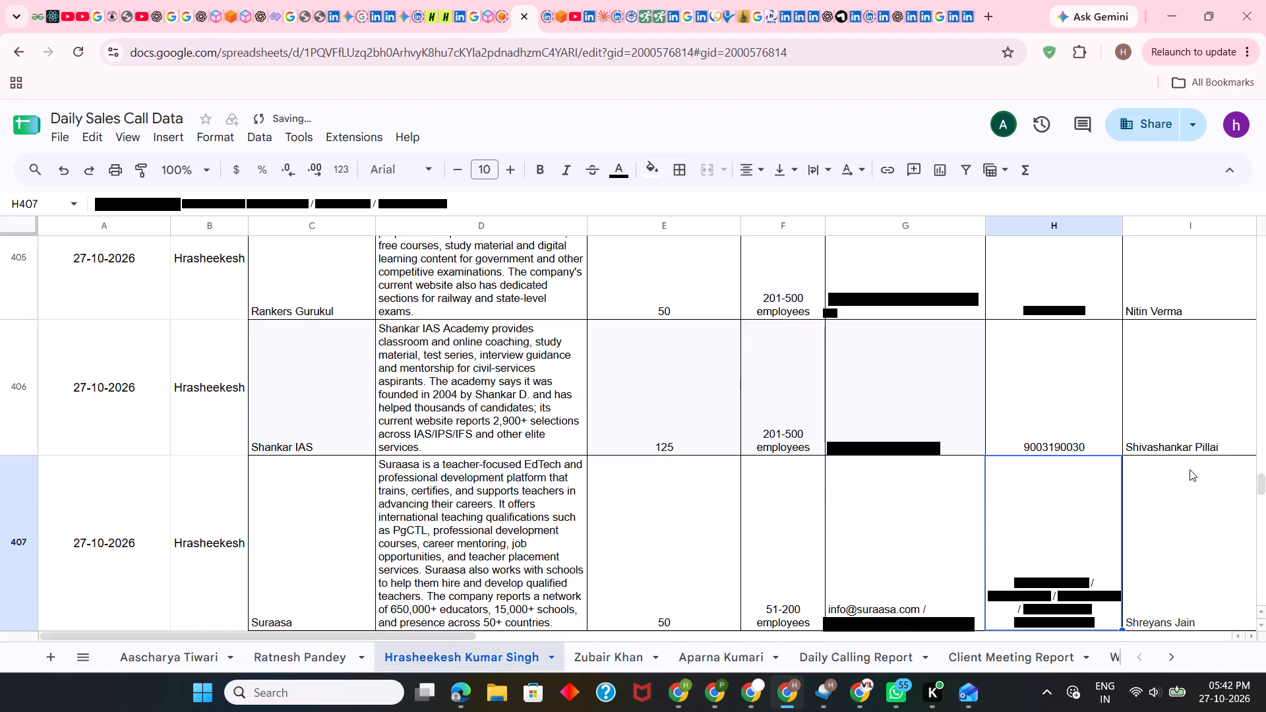
Fill the dashes from J405:K405 down into the Shankar IAS Current Services and Solution Offered cells J406:K406.
click(1190, 468)
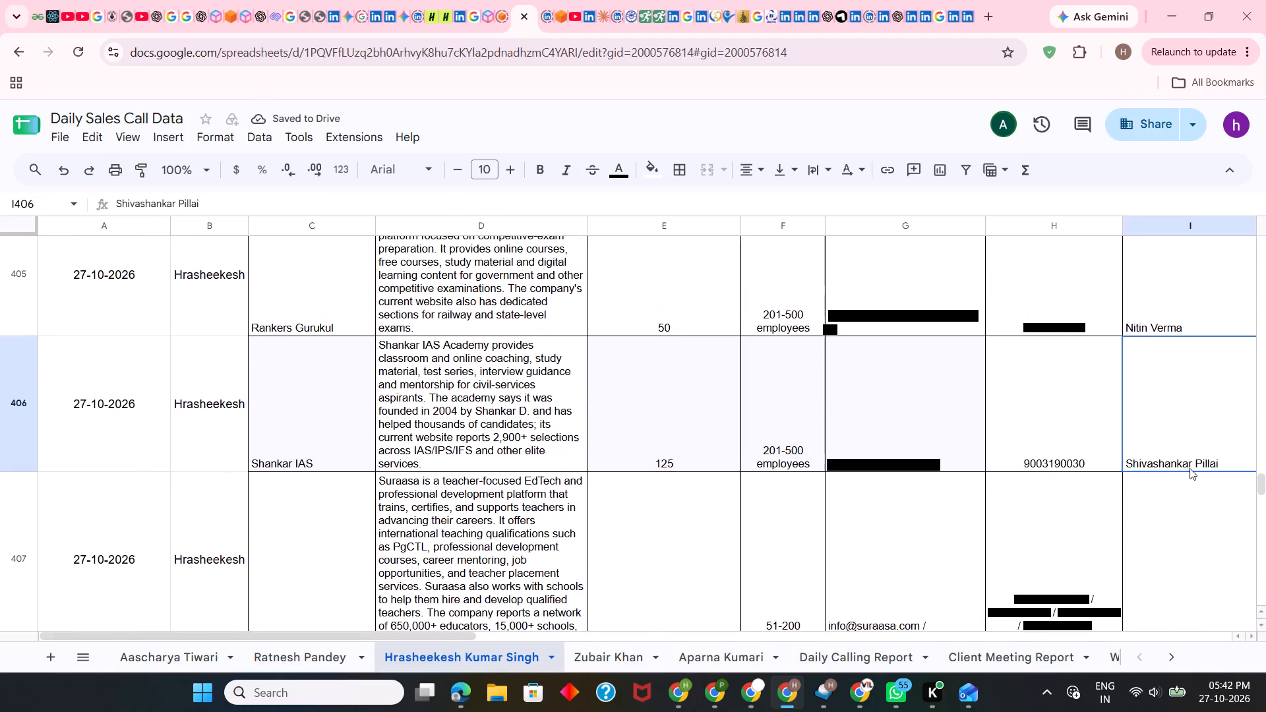
scroll(1190, 468, left, 5)
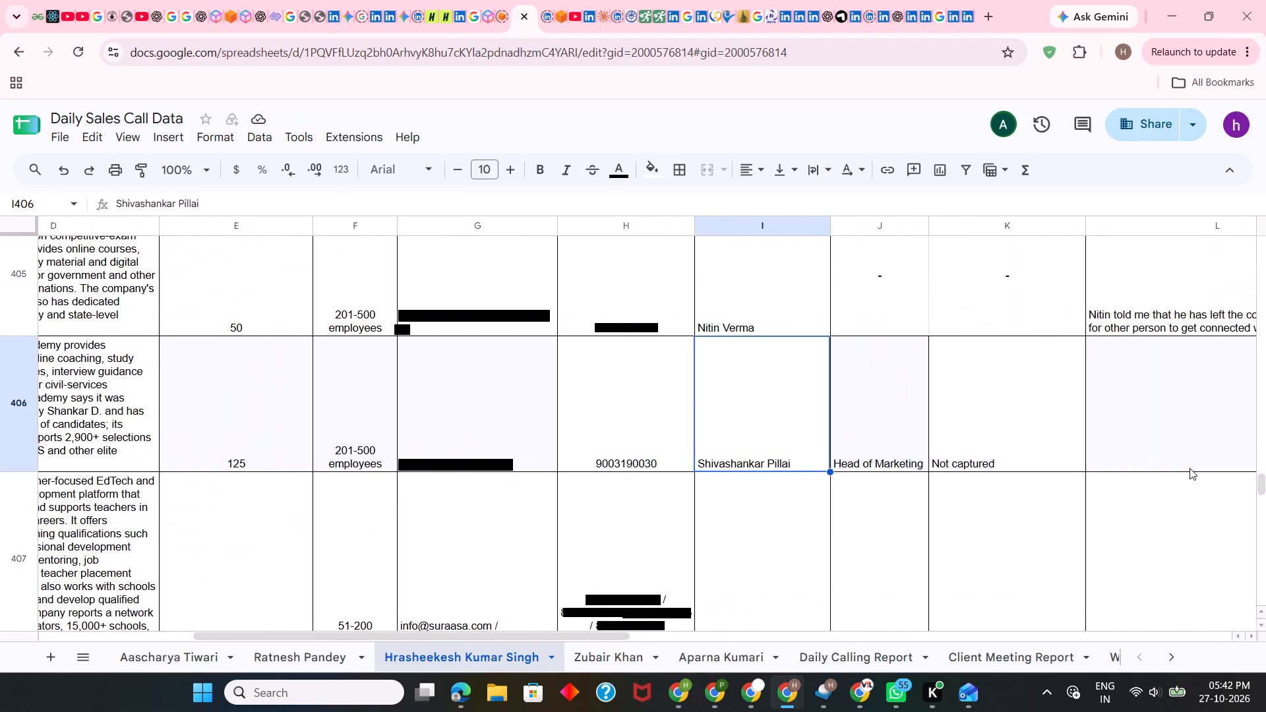
scroll(1190, 468, left, 1)
click(913, 297)
key(shift+Right)
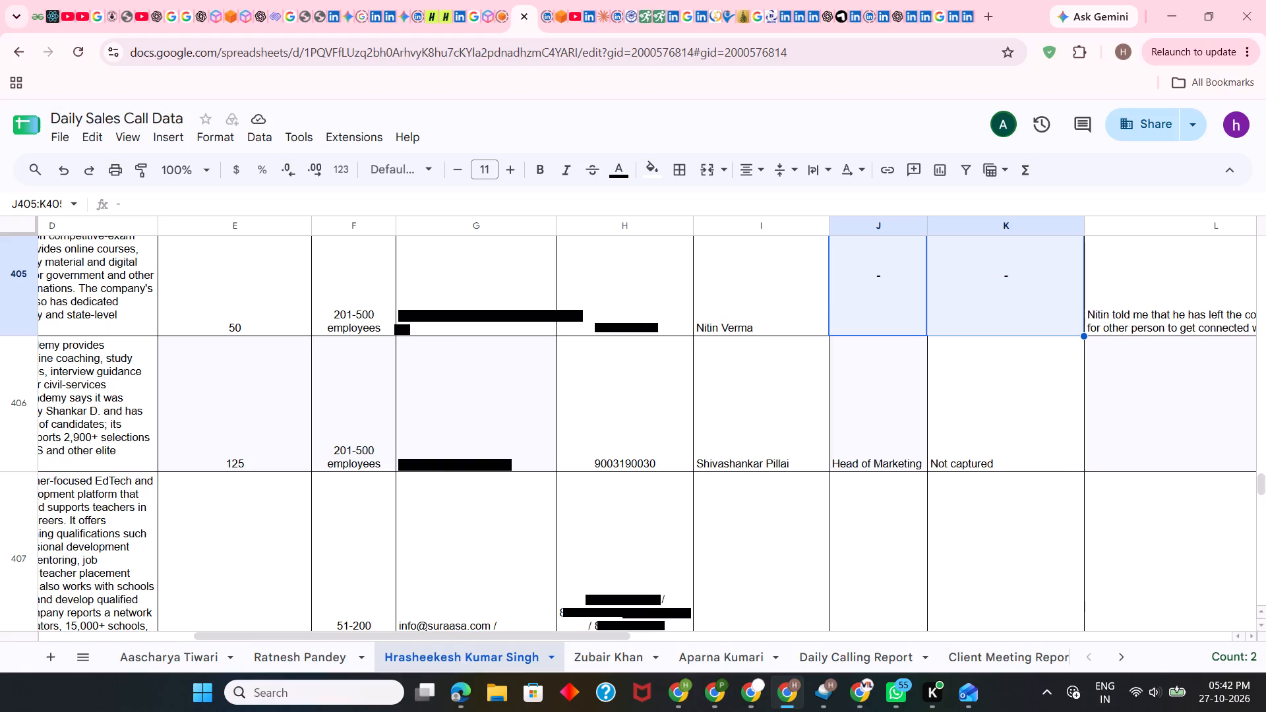
drag(1085, 334, 1084, 403)
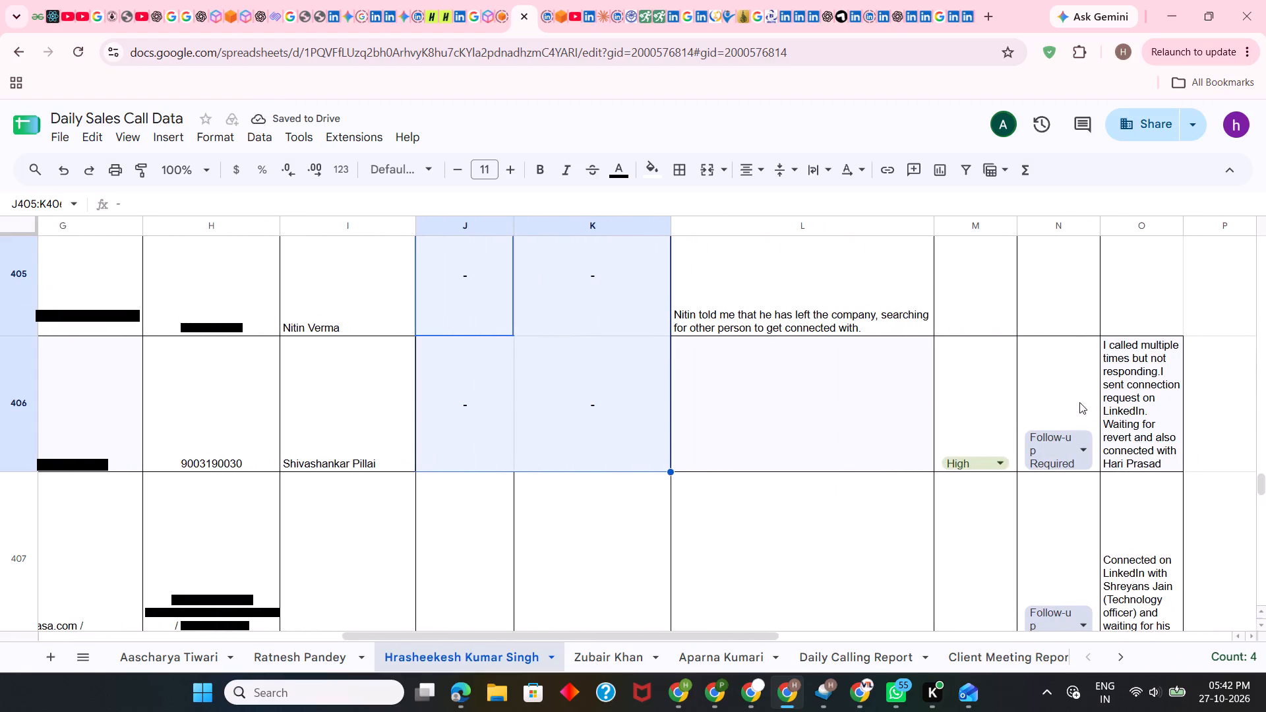
Move the Shankar IAS call remark from O406 into the Remark cell L406.
click(1126, 406)
key(ctrl+x)
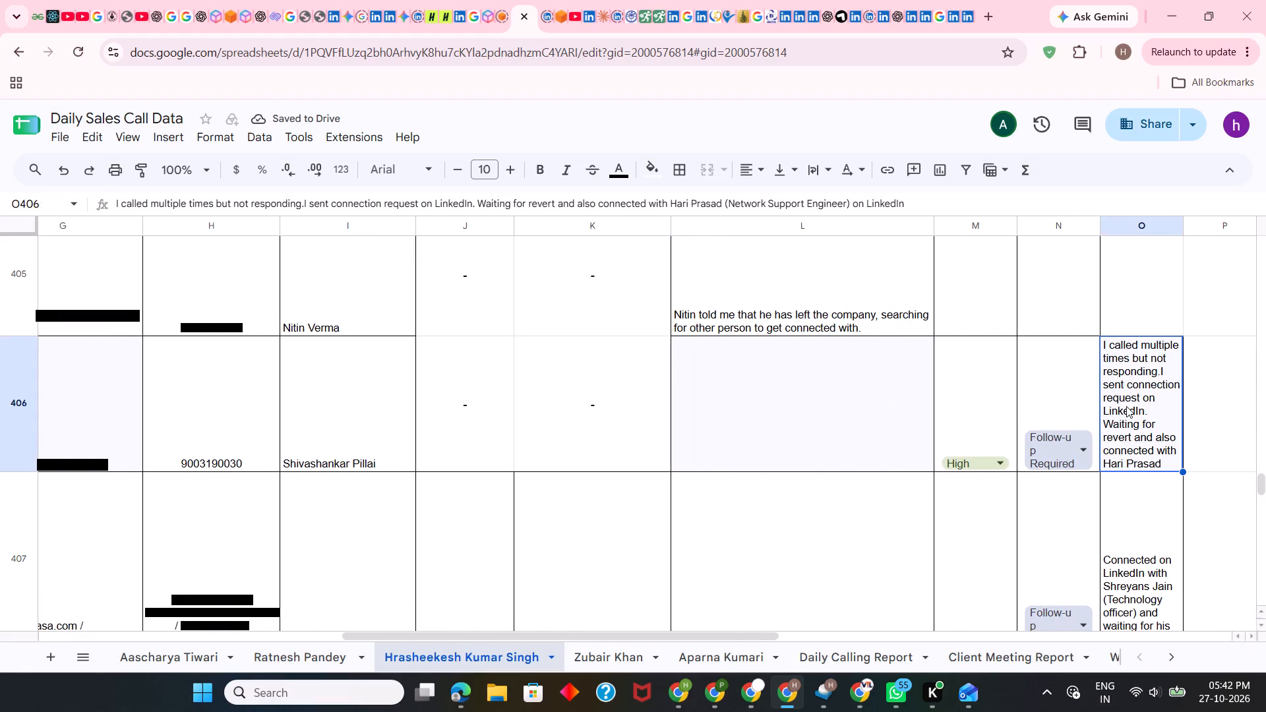
click(836, 398)
key(ctrl+v)
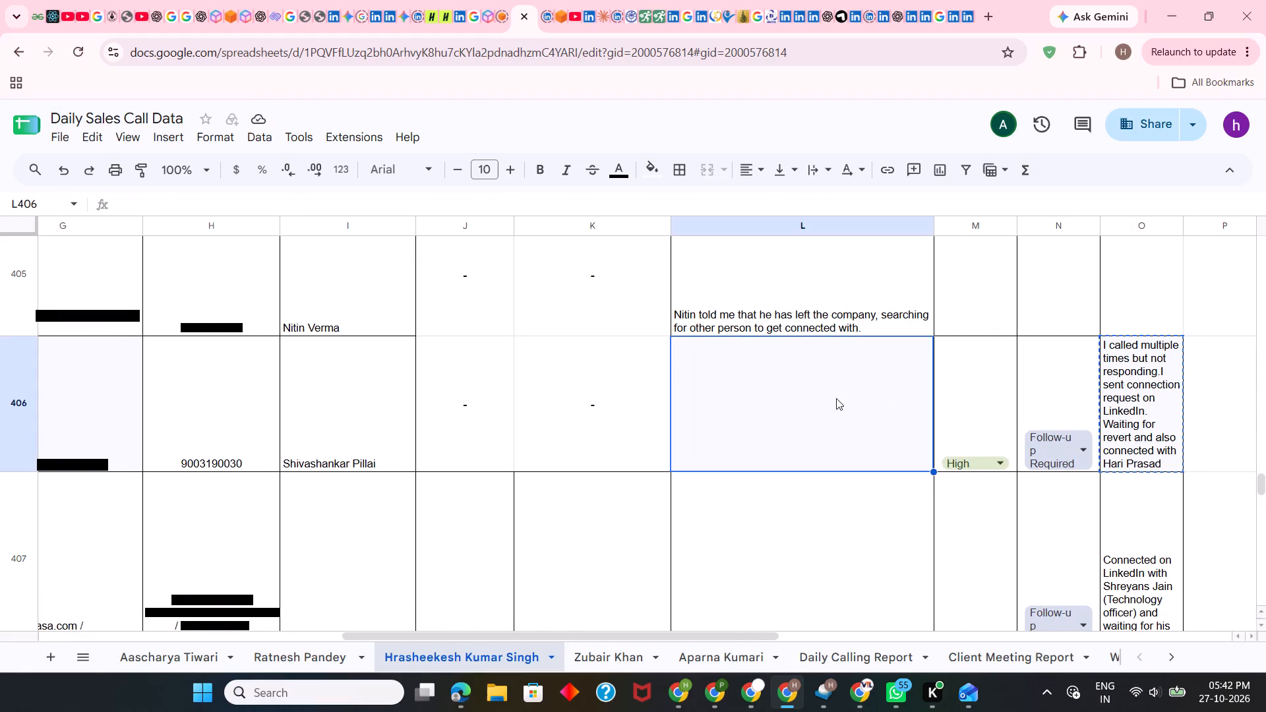
Clear the High and Follow-up Required entries, including their dropdowns, from M406:N406.
click(978, 434)
key(shift+Right)
key(BackSpace)
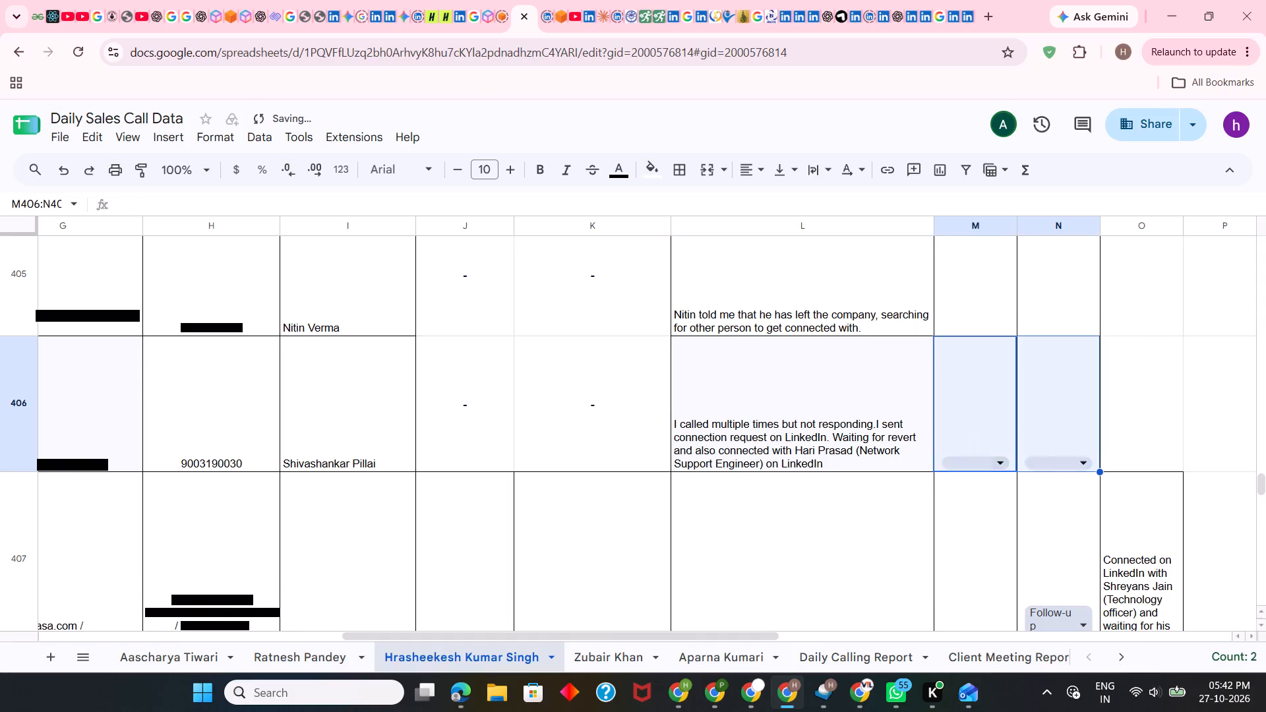
key(BackSpace)
Trim the Suraasa email cell G407 to only its first address, deleting the second address and the separating slash.
scroll(698, 576, right, 7)
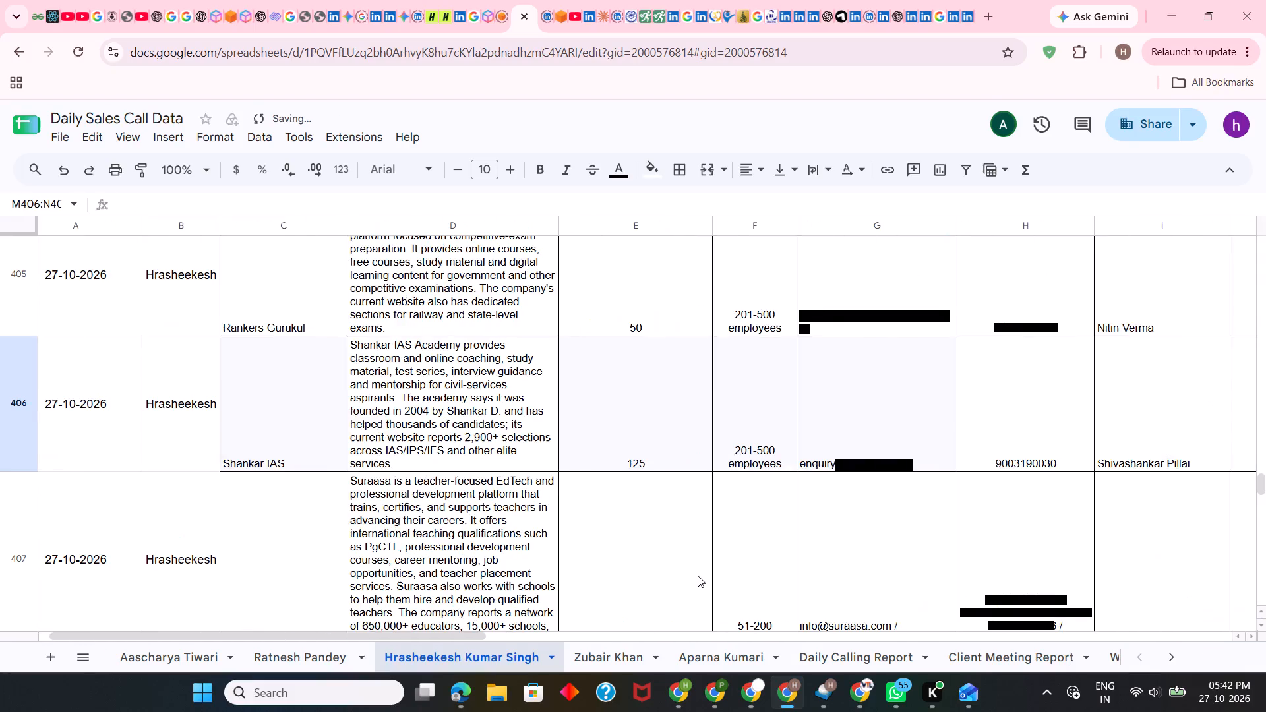
scroll(343, 560, down, 1)
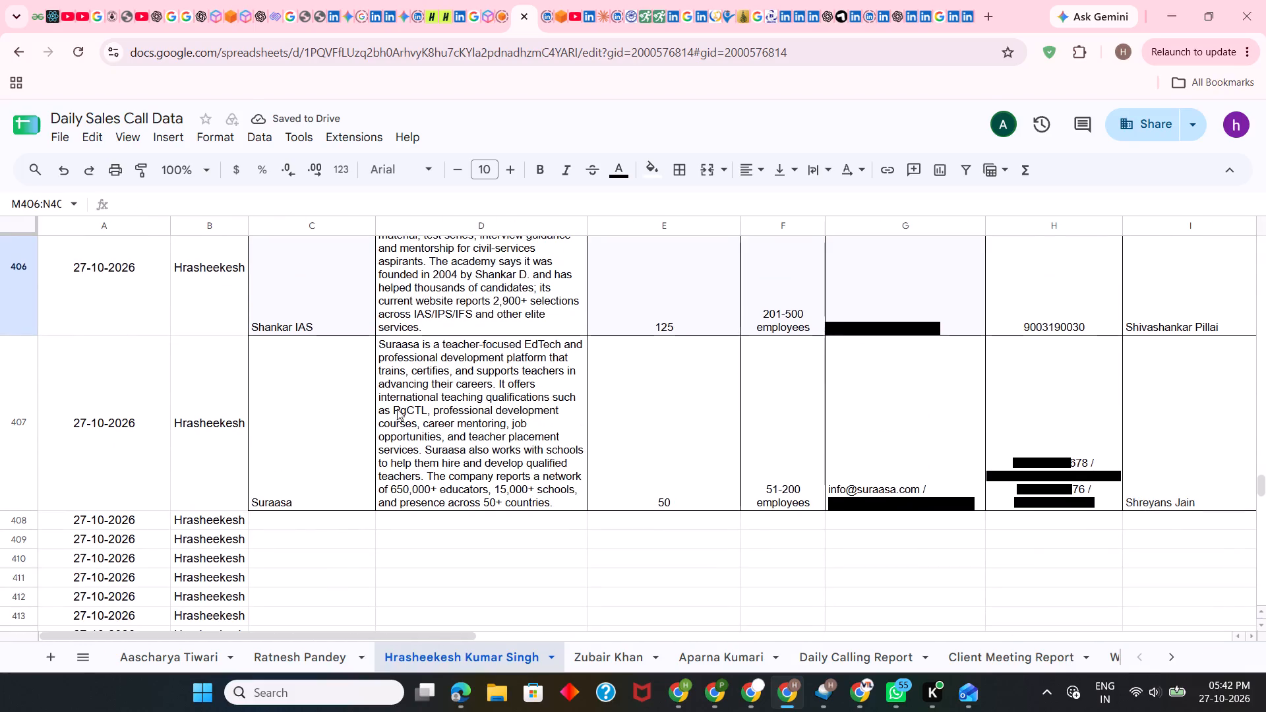
double_click(874, 481)
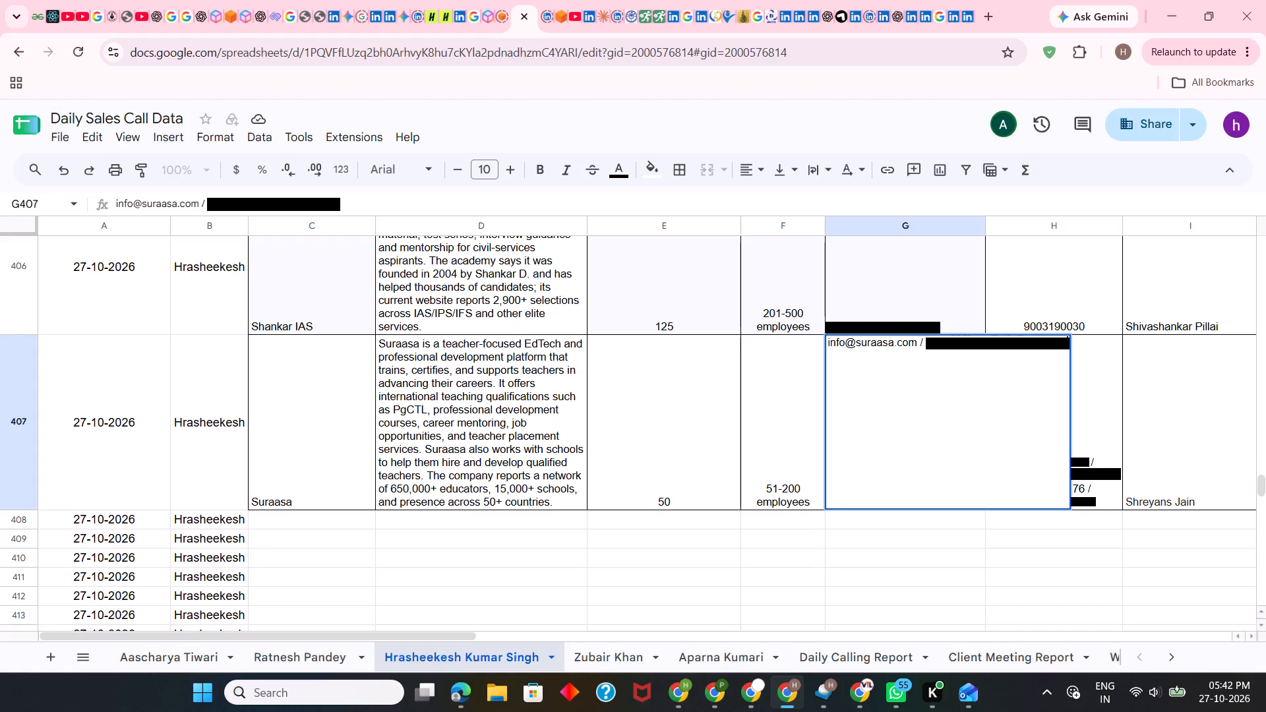
drag(926, 343, 832, 358)
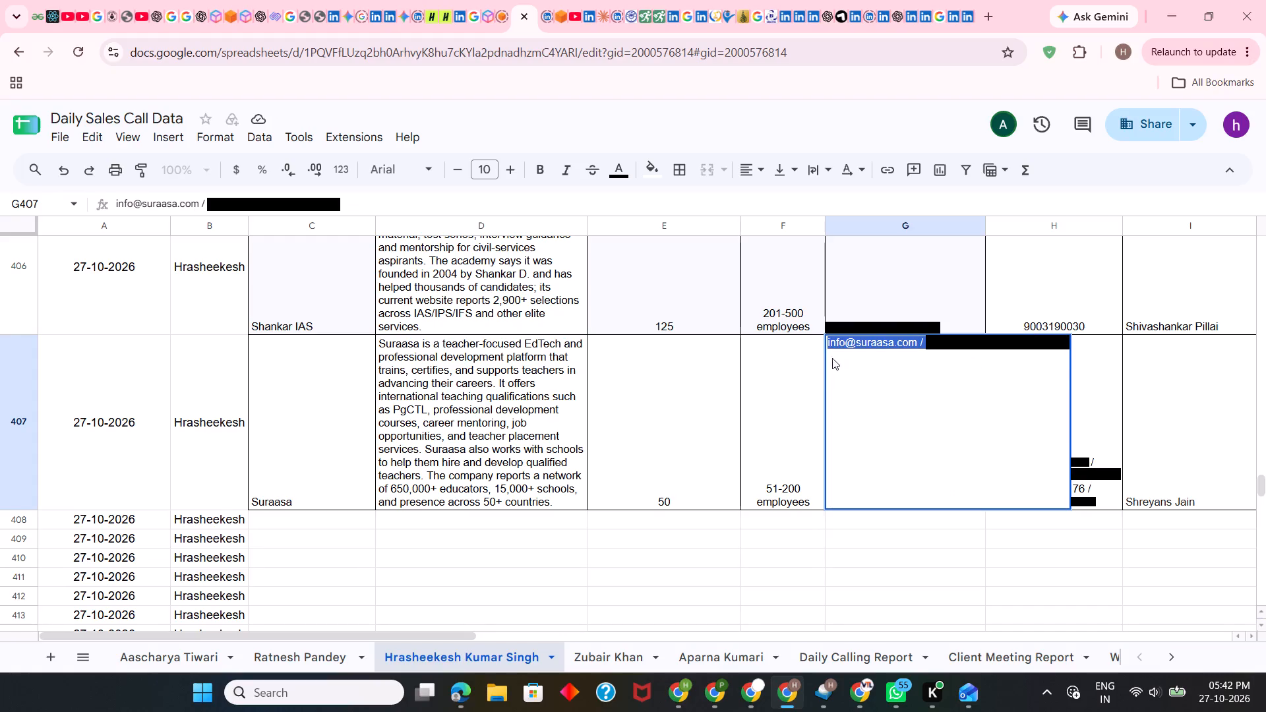
drag(832, 358, 1102, 354)
key(BackSpace)
key(BackSpace)
key(BackSpace)
key(BackSpace)
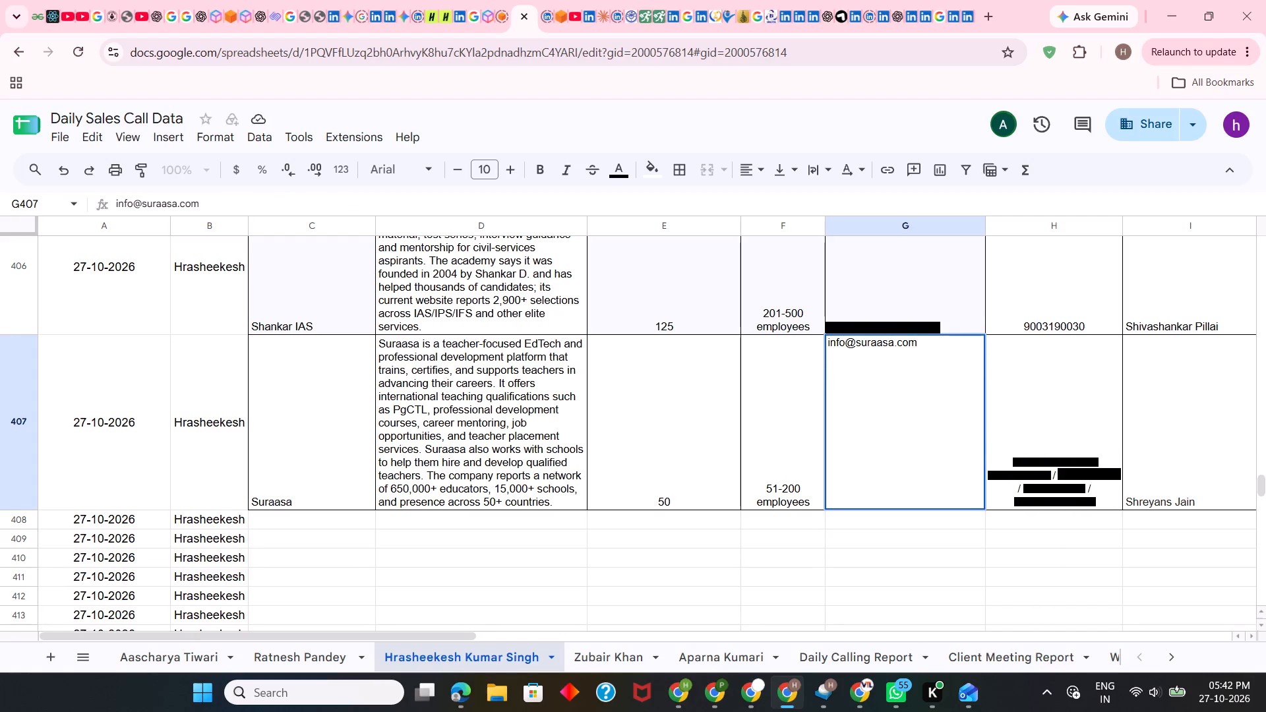
key(Return)
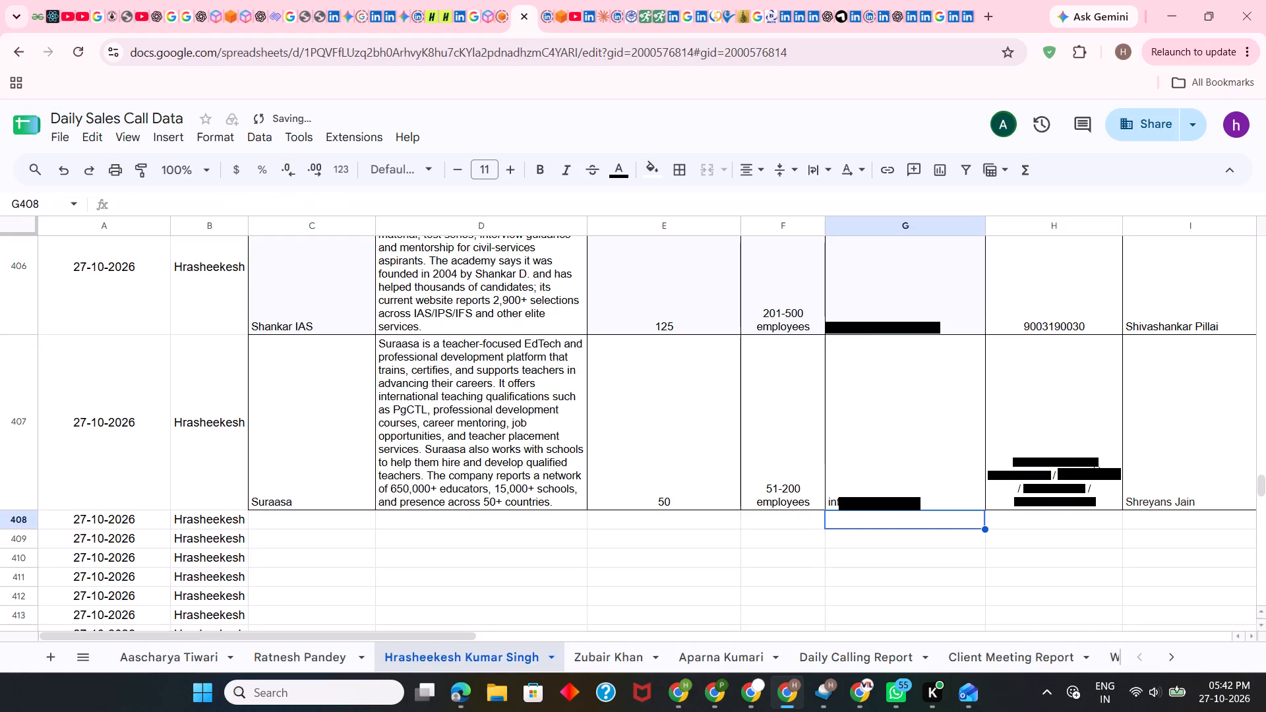
Trim the Suraasa contact cell H407 to only its first phone number.
triple_click(1094, 462)
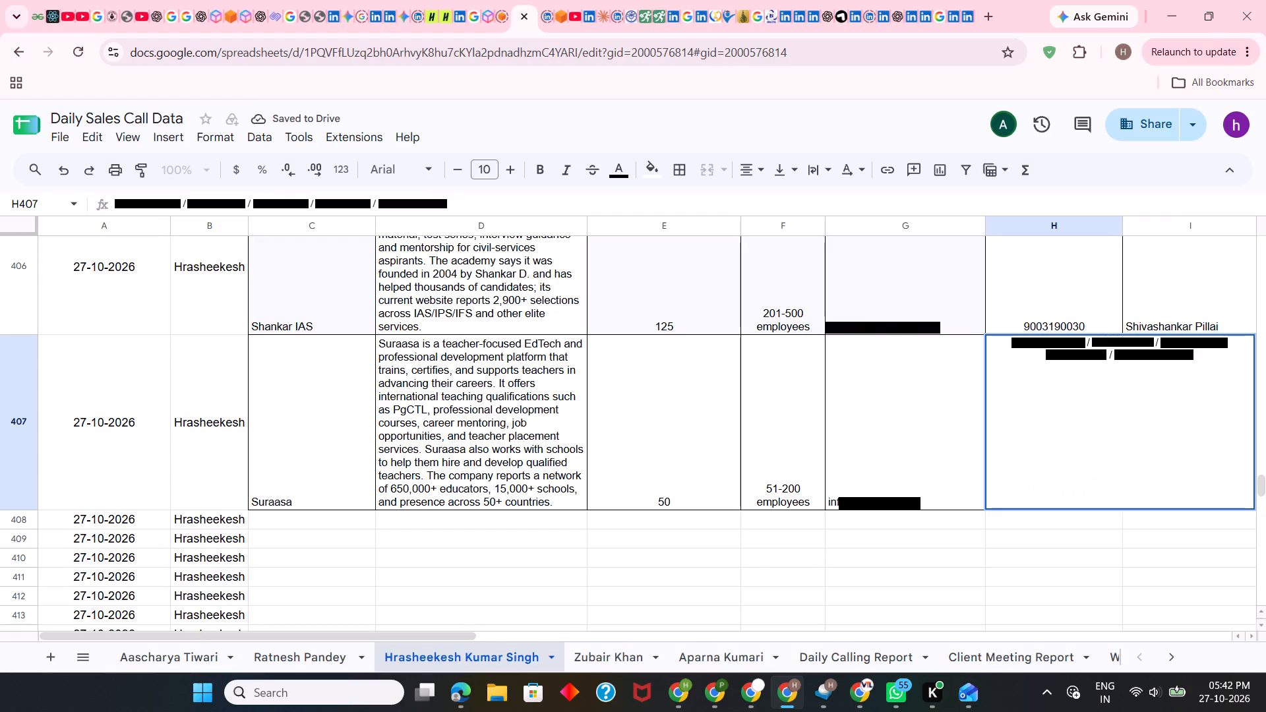
drag(1085, 345, 1221, 372)
key(BackSpace)
key(Return)
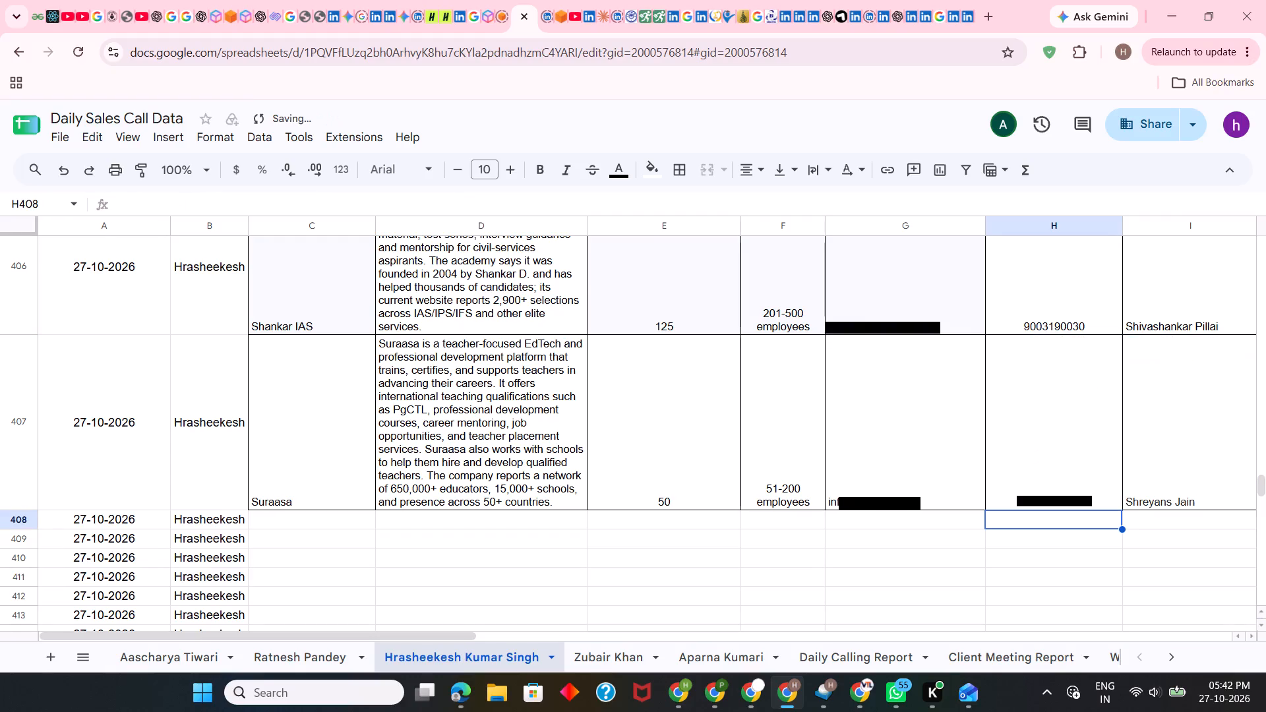
Fill the dashes from J406:K406 down into the Suraasa Current Services and Solution Offered cells J407:K407.
scroll(1199, 417, left, 5)
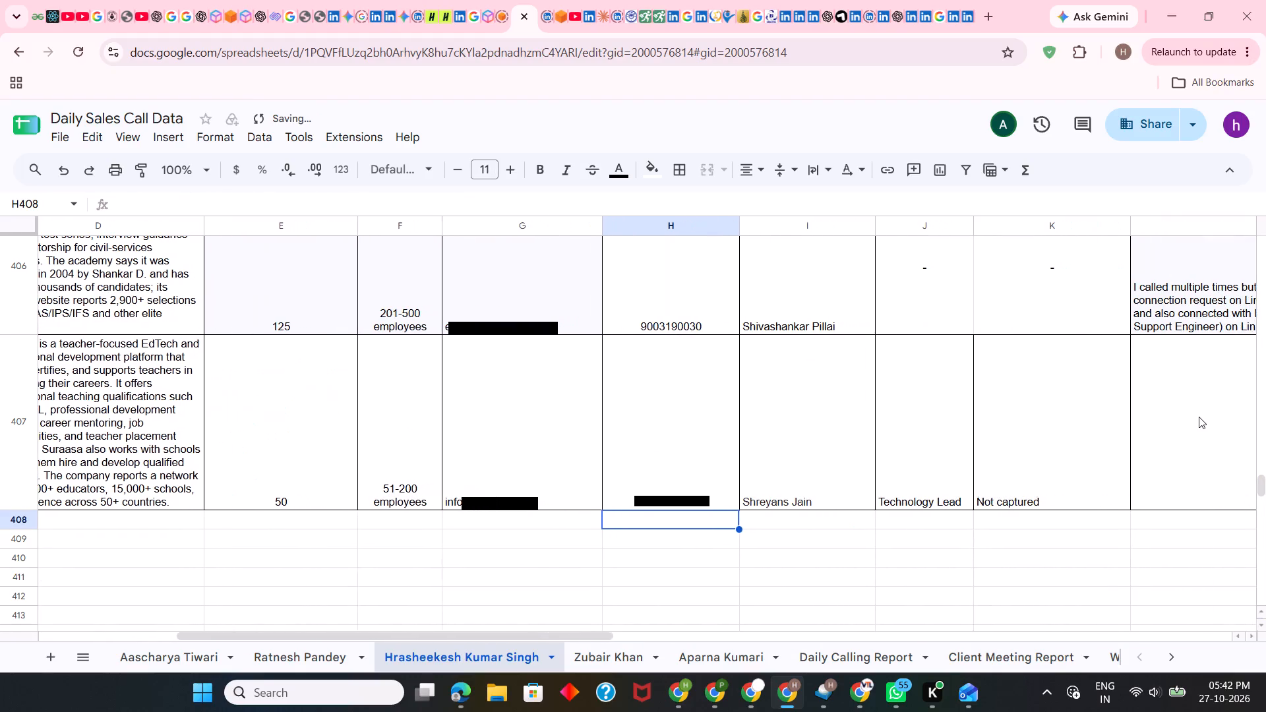
click(970, 315)
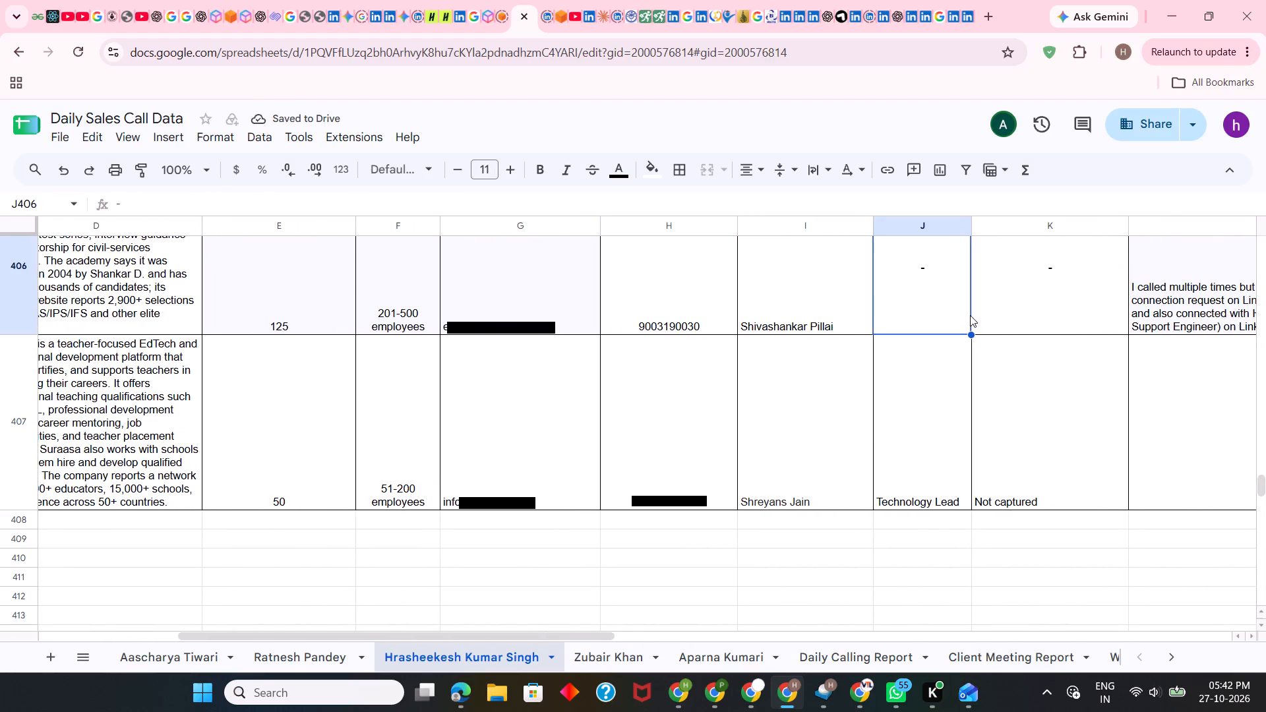
key(shift+Right)
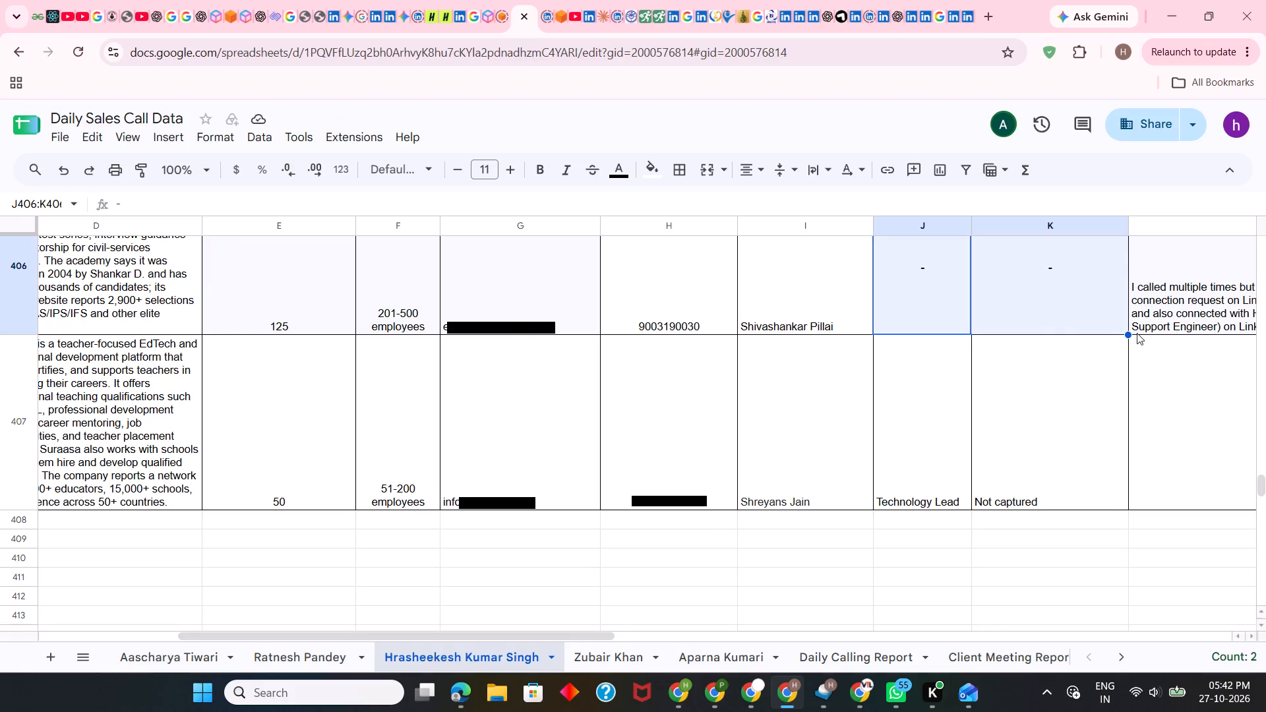
drag(1130, 333, 1119, 416)
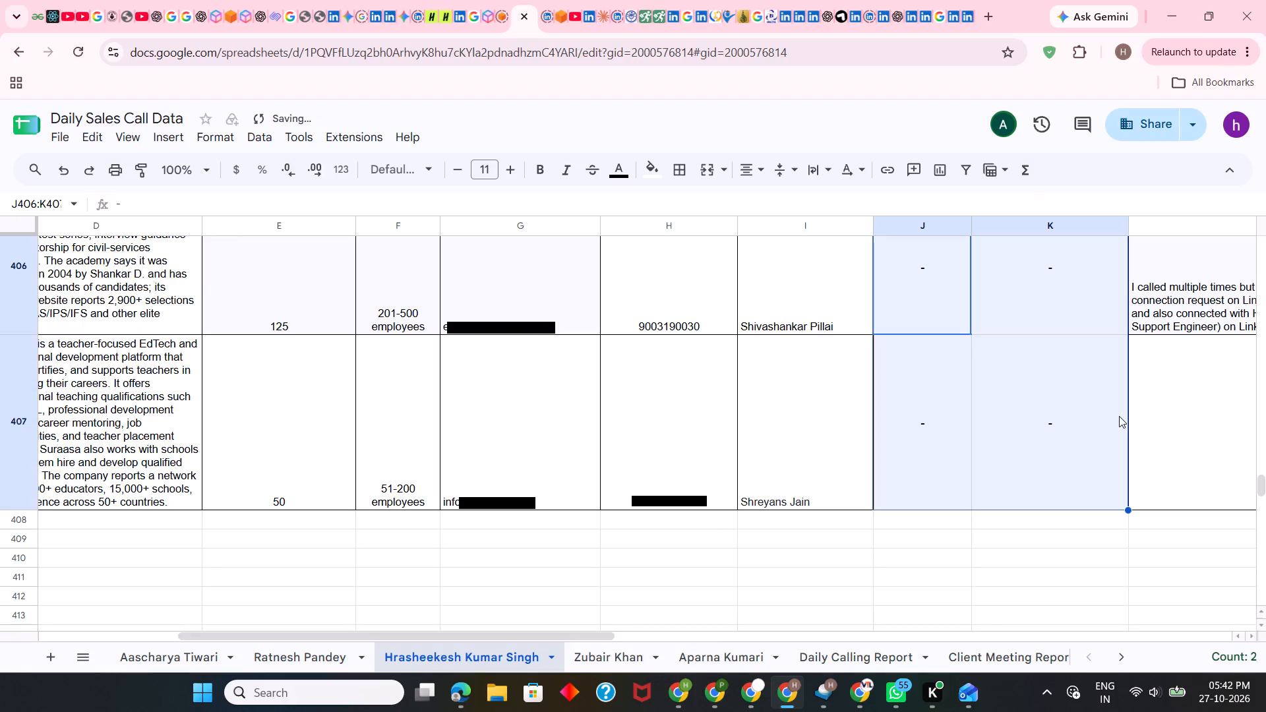
Move the Suraasa LinkedIn remark from O407 into the Remark cell L407.
scroll(1119, 416, left, 5)
click(1199, 428)
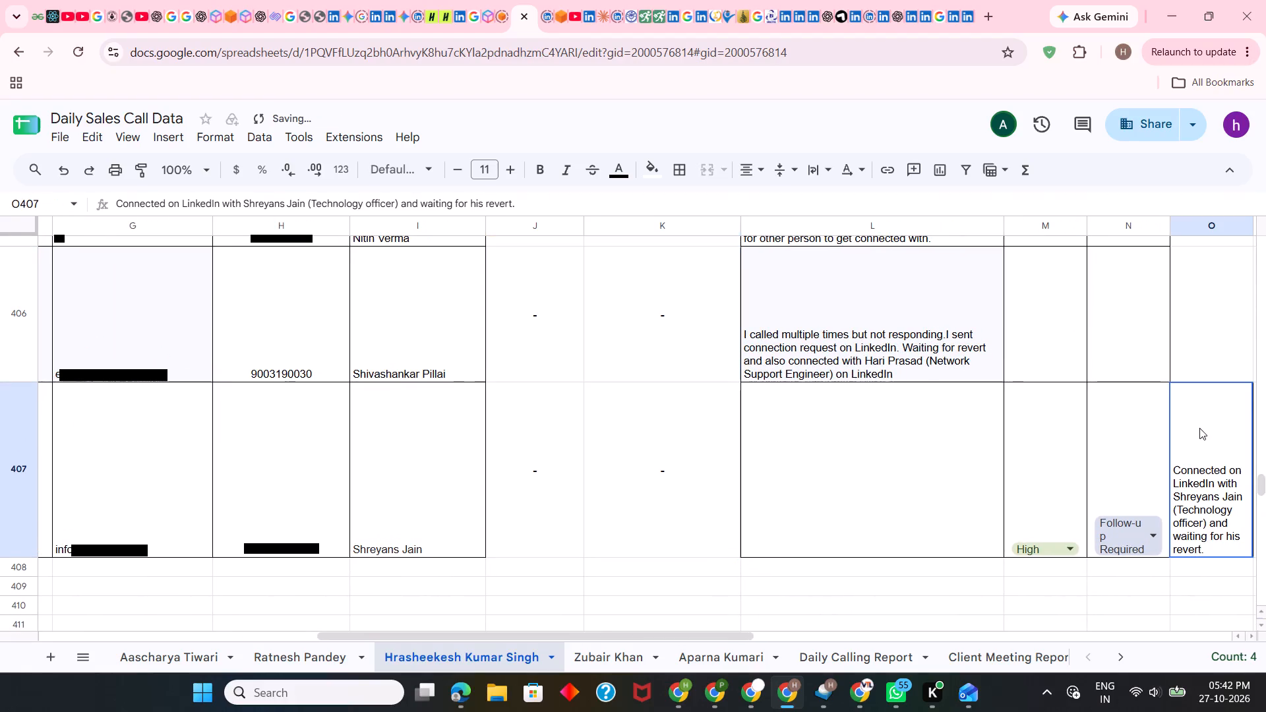
key(ctrl+c)
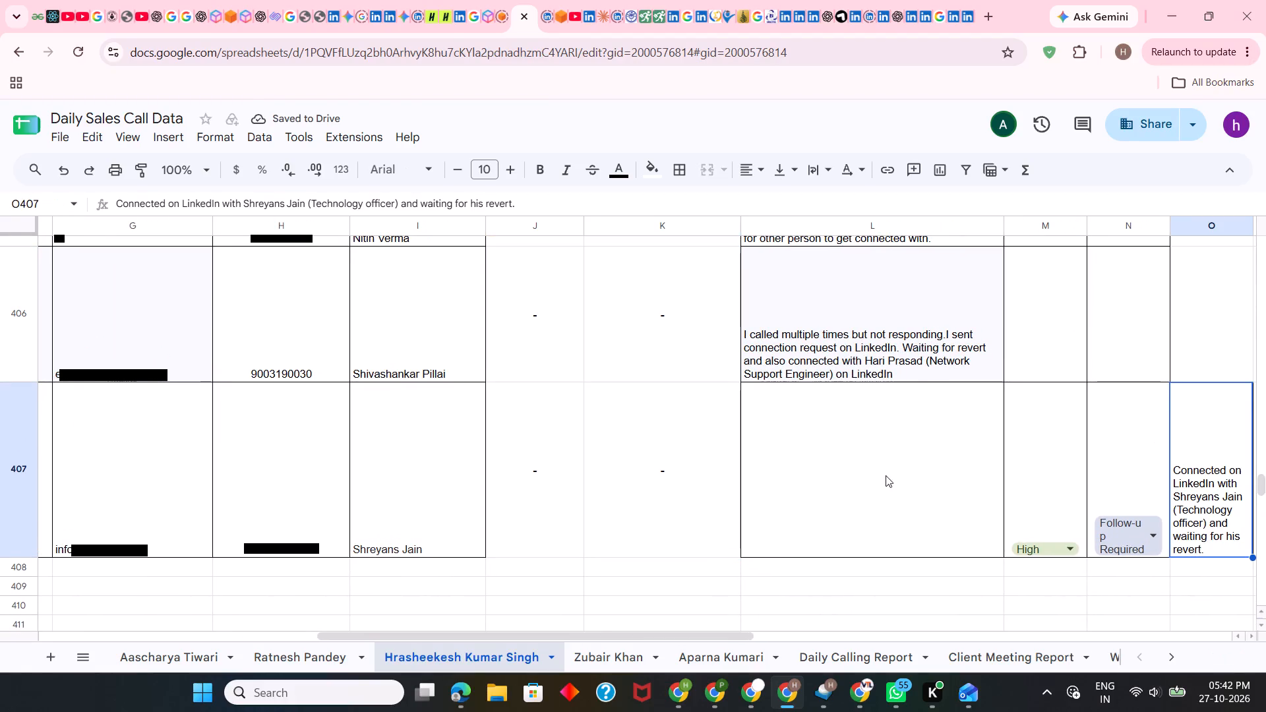
key(ctrl+x)
click(934, 474)
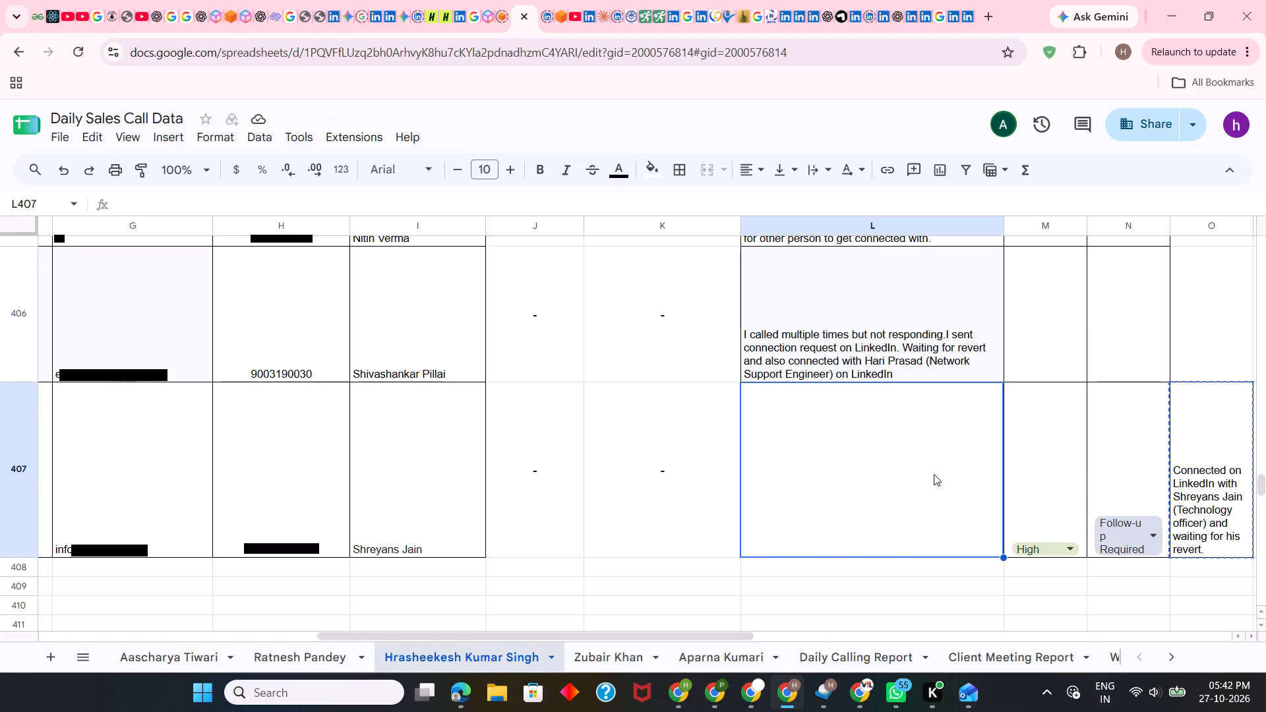
key(ctrl+v)
Clear the High and Follow-up Required entries, including their dropdowns, from M407:N407.
click(1040, 520)
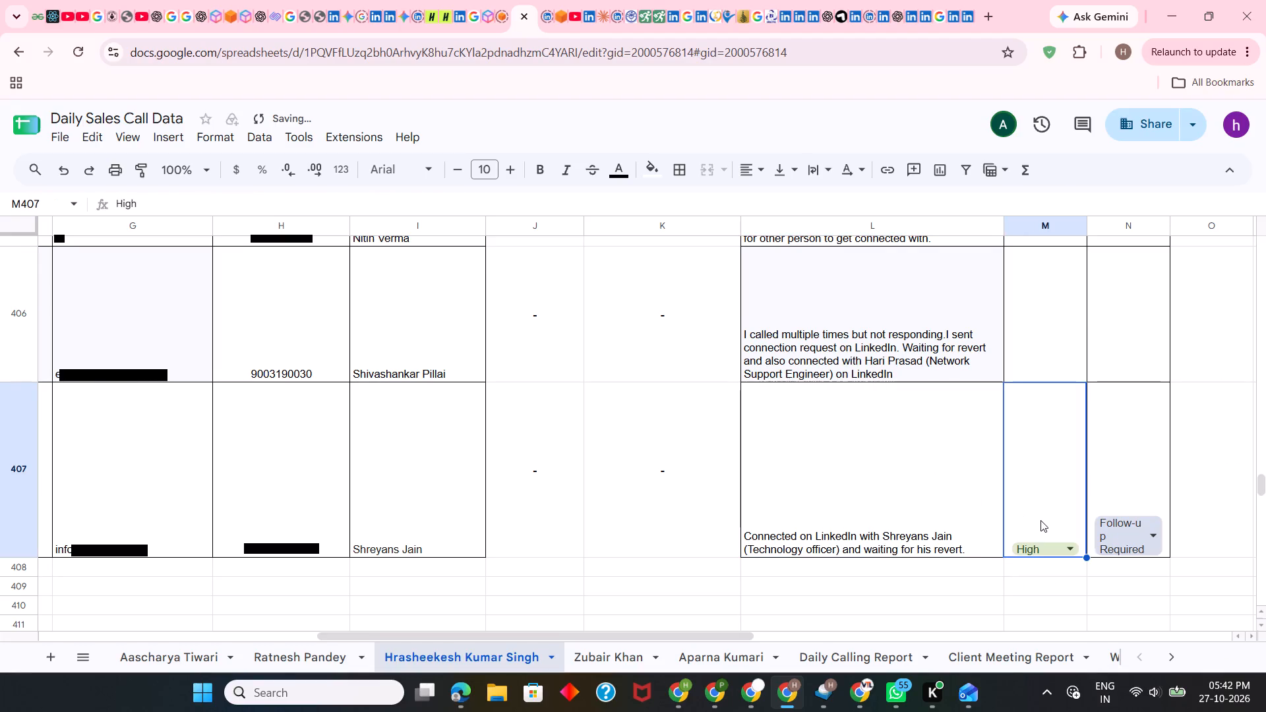
key(shift+Right)
key(BackSpace)
key(BackSpace)
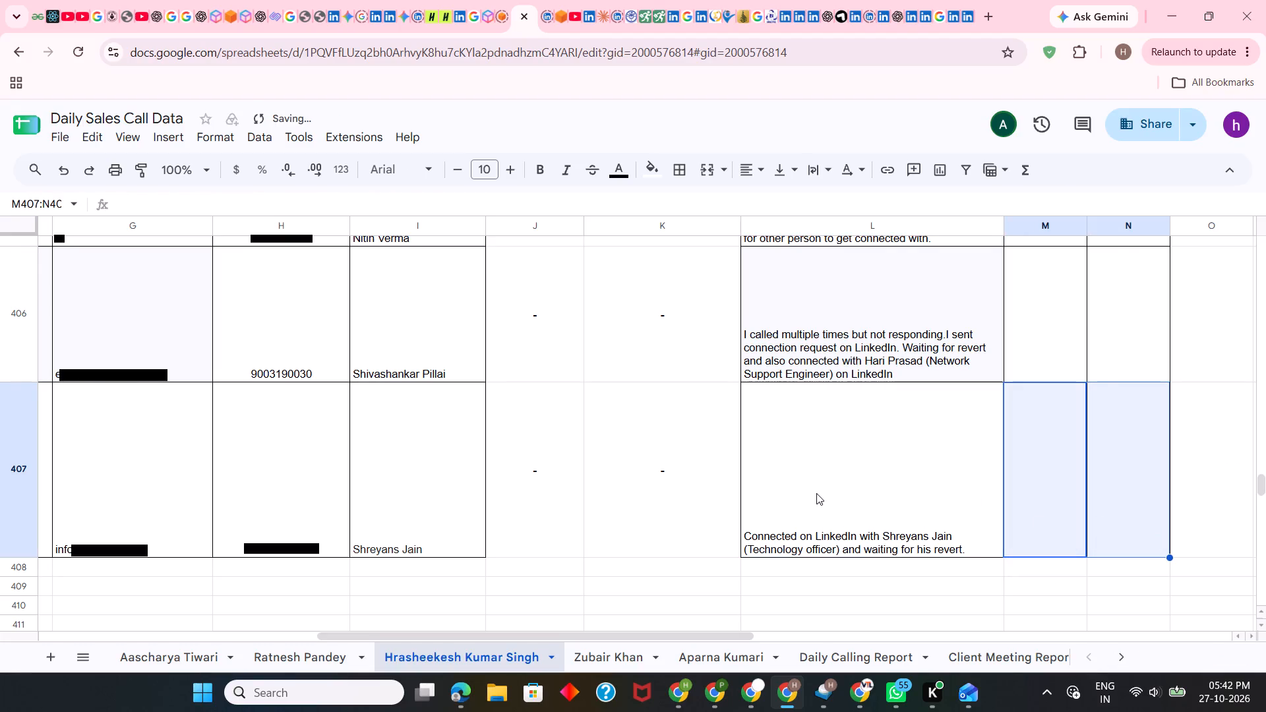
Centre the contents of rows 403 to 420 in the 27-10-2026 section horizontally.
click(816, 493)
scroll(816, 493, up, 2)
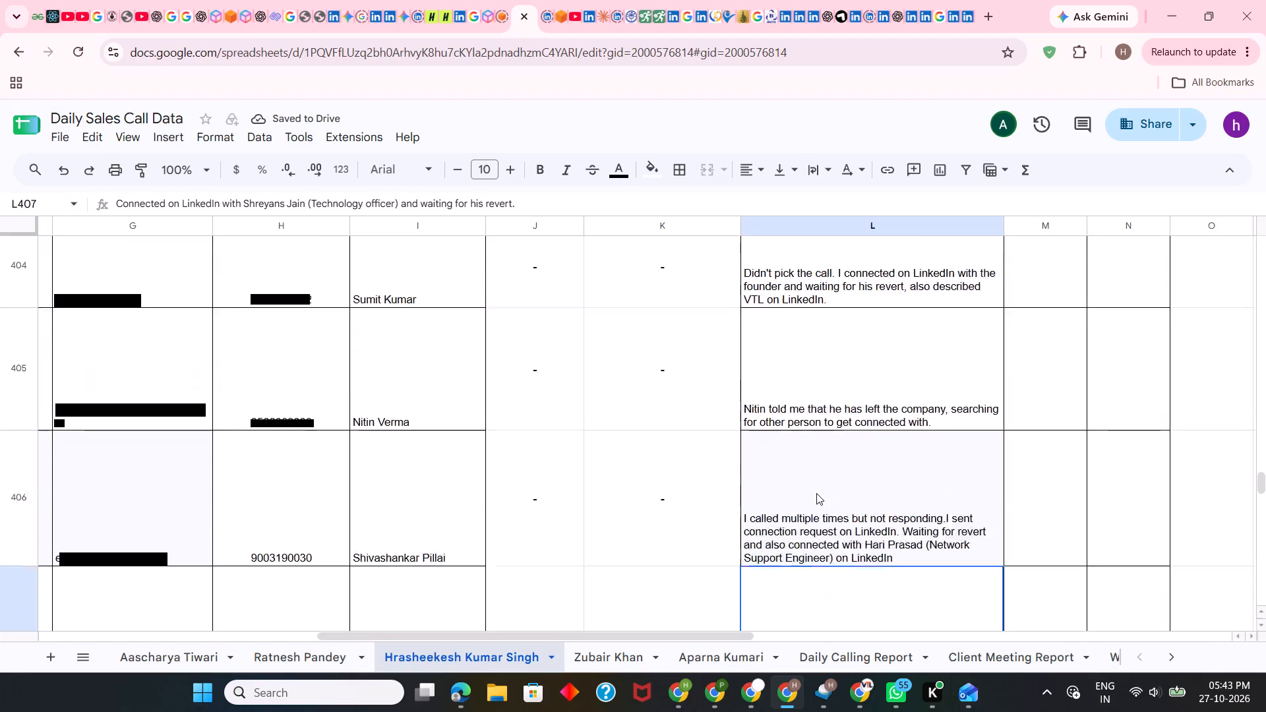
scroll(816, 493, up, 2)
click(853, 405)
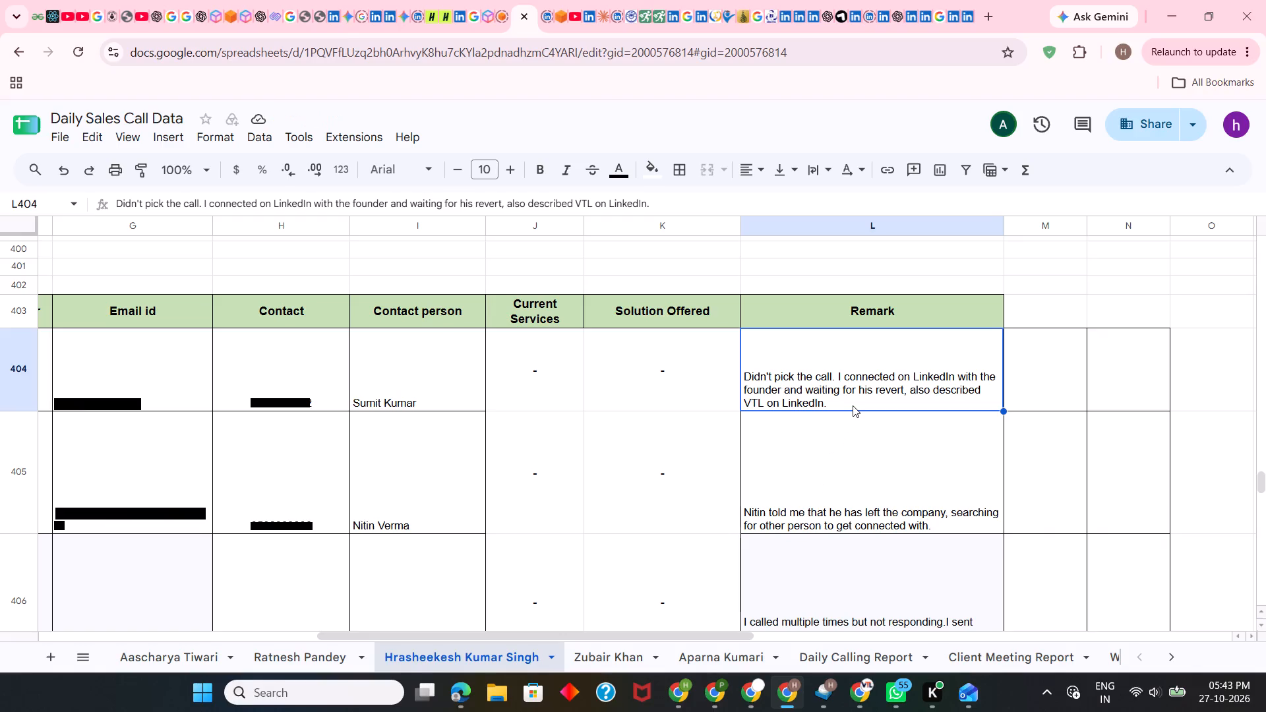
scroll(853, 405, right, 6)
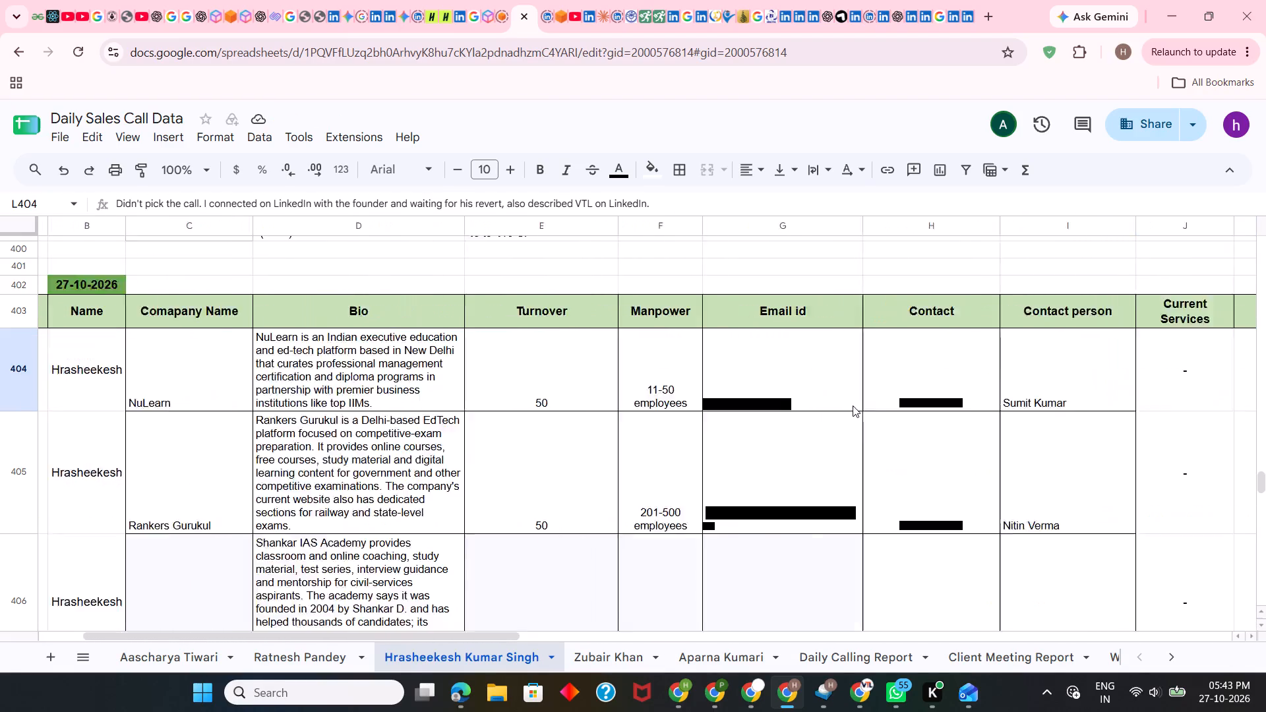
scroll(853, 405, right, 1)
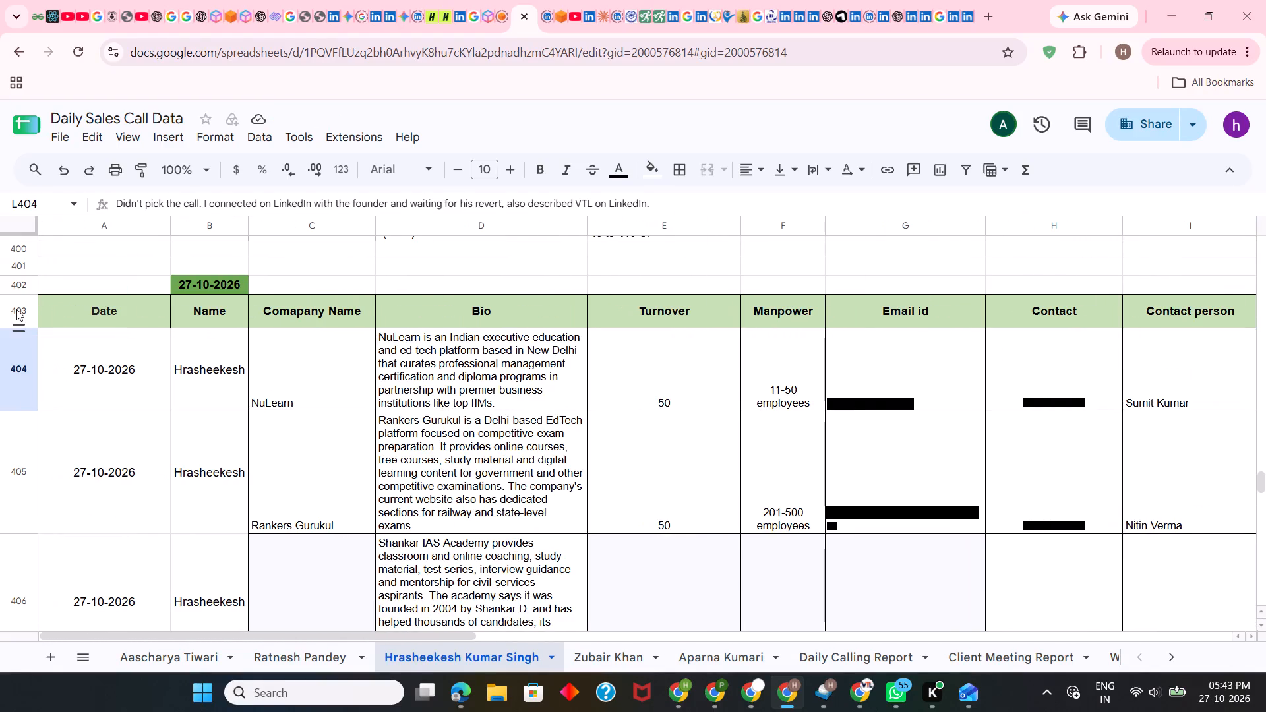
click(16, 309)
key(shift+Down)
key(shift+Down)
key(shift+Down)
key(shift+Down)
key(shift+Down)
key(shift+Down)
key(shift+Down)
key(shift+Down)
key(shift+Down)
key(shift+Down)
key(shift+Down)
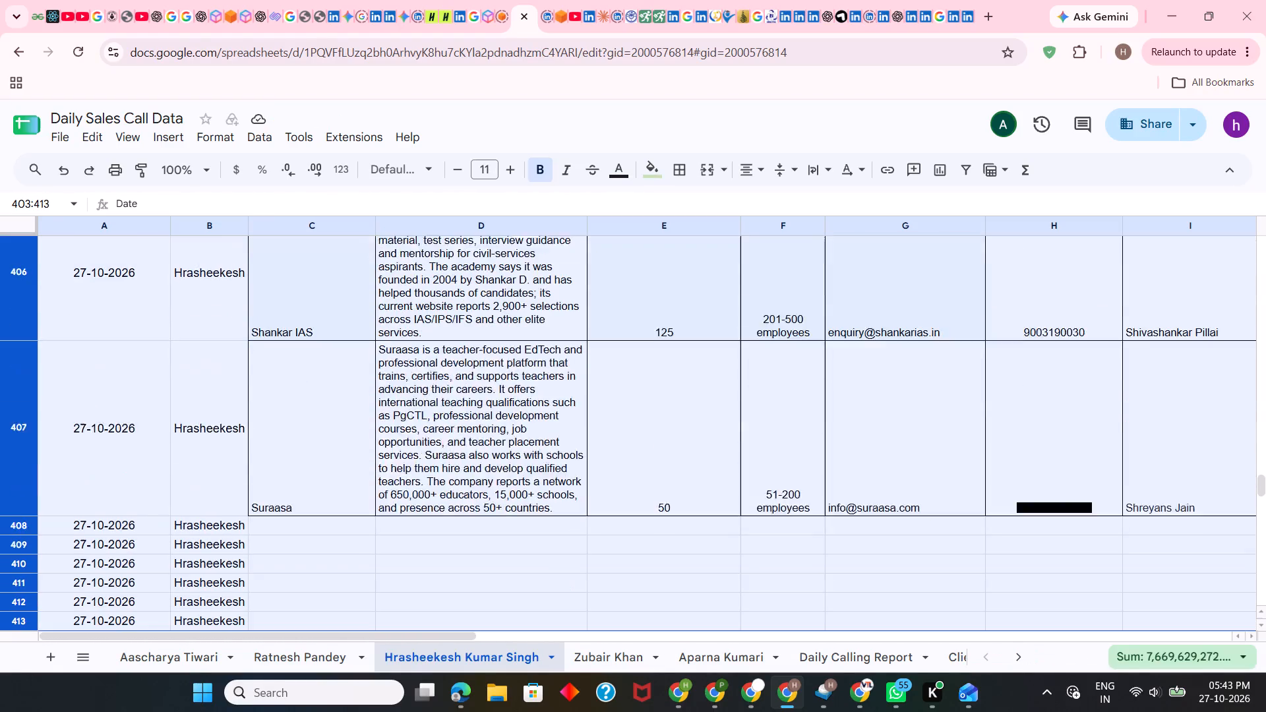
key(shift+Down)
key(shift+Down)
key(shift+Down)
key(shift+Down)
key(shift+Down)
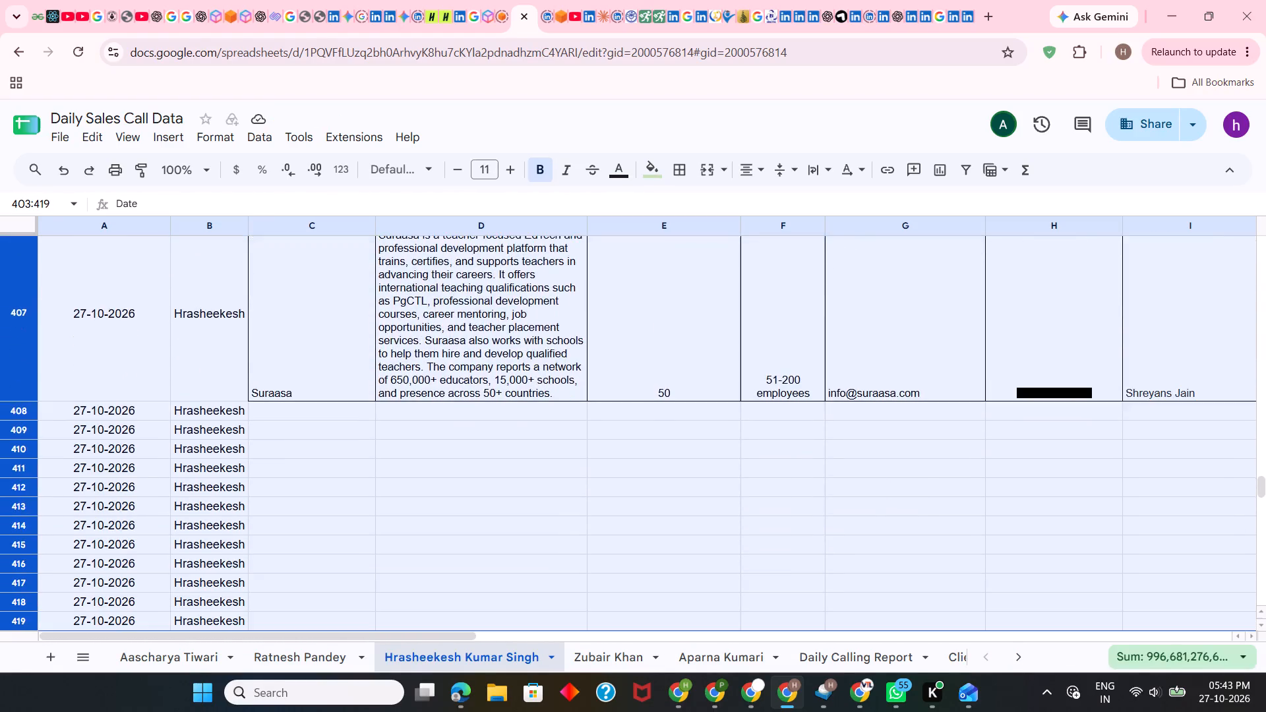
key(shift+Down)
key(shift+Down)
key(shift+Up)
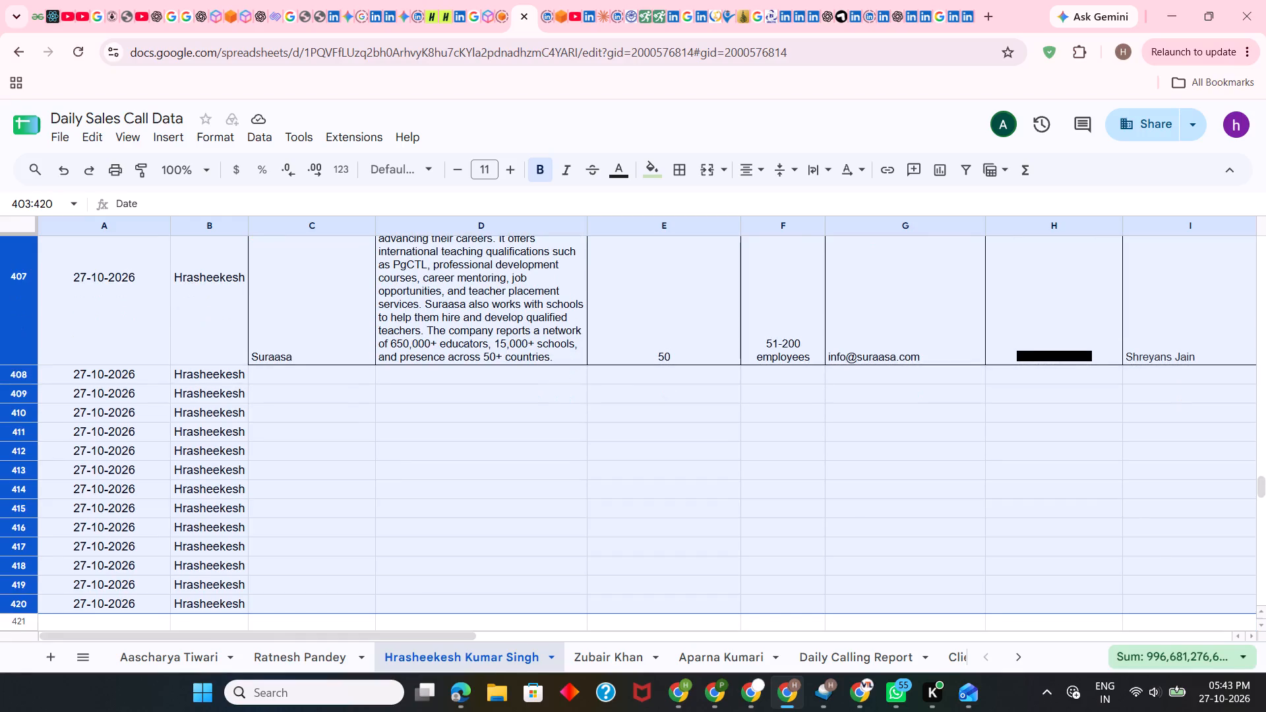
click(748, 164)
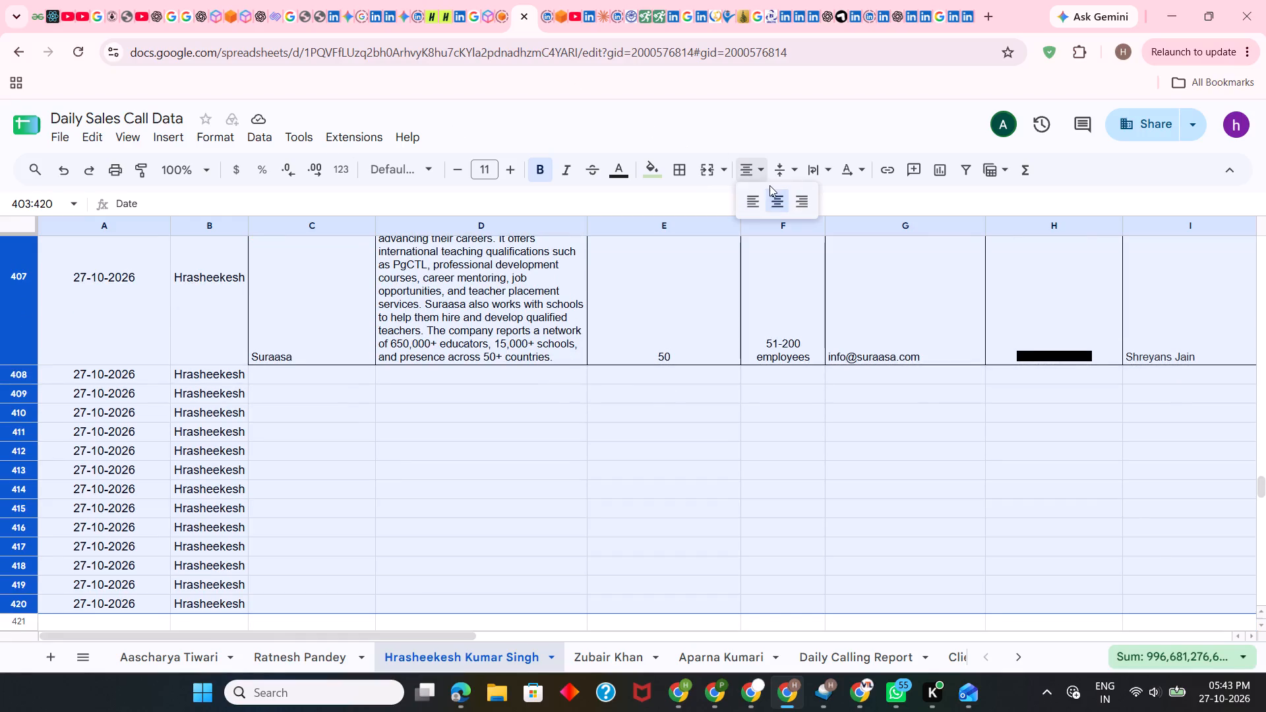
click(773, 198)
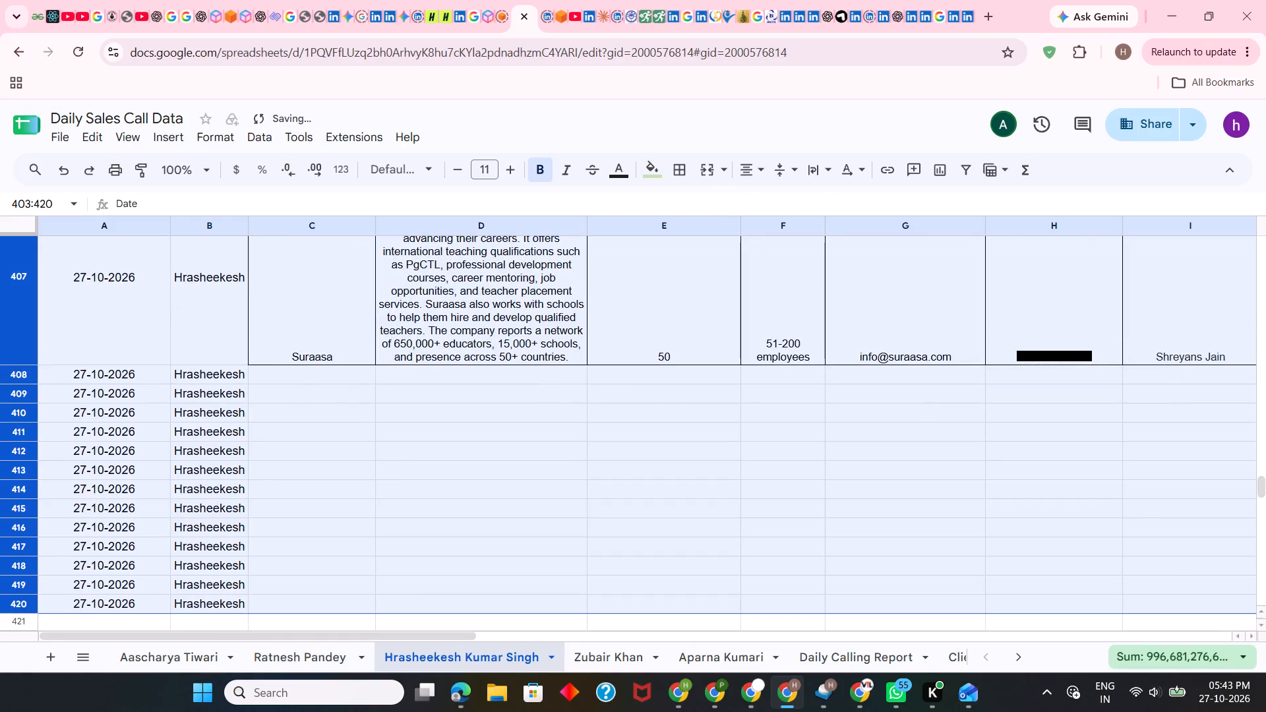
click(750, 173)
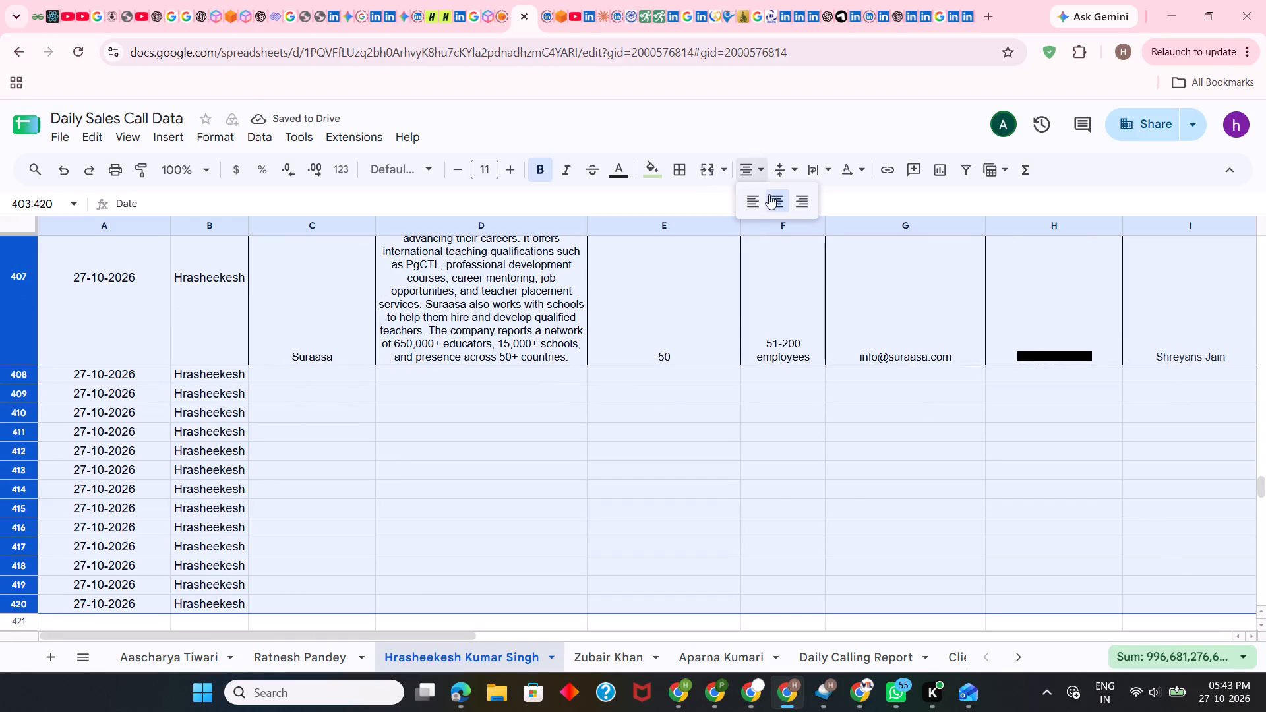
click(769, 196)
Set rows 403 to 420 to middle vertical alignment with text wrapping.
click(780, 168)
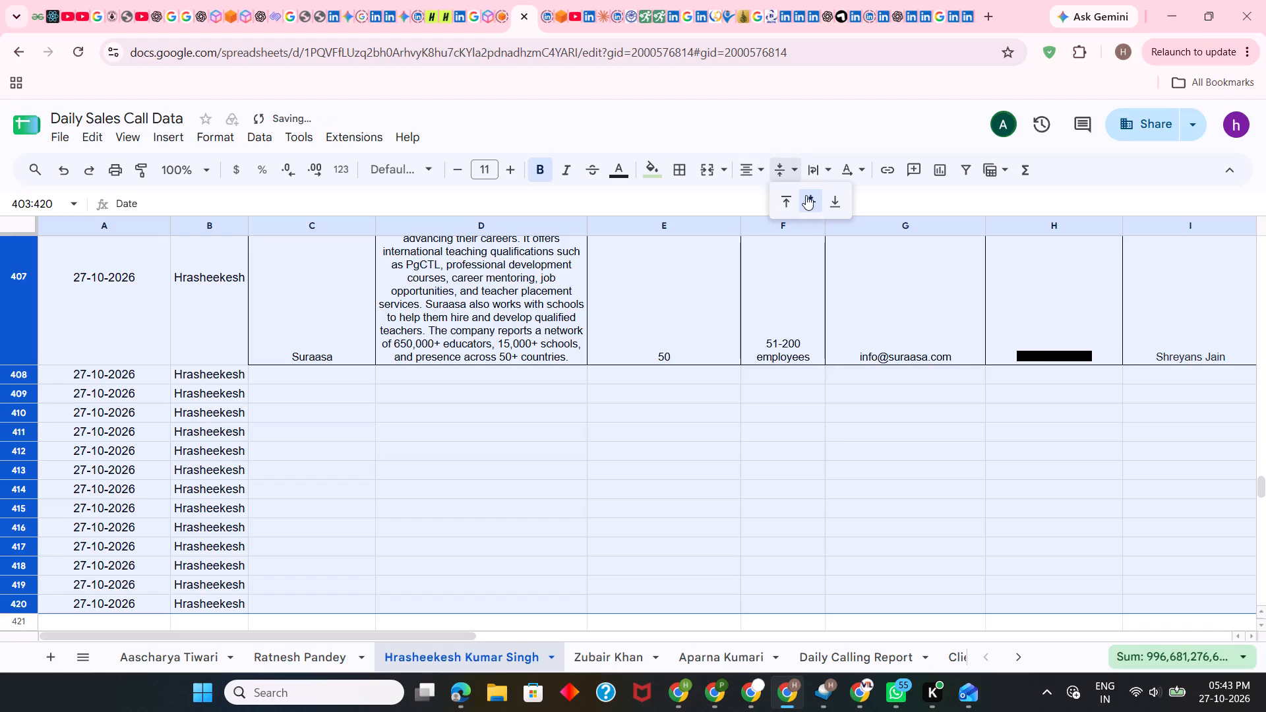
click(808, 197)
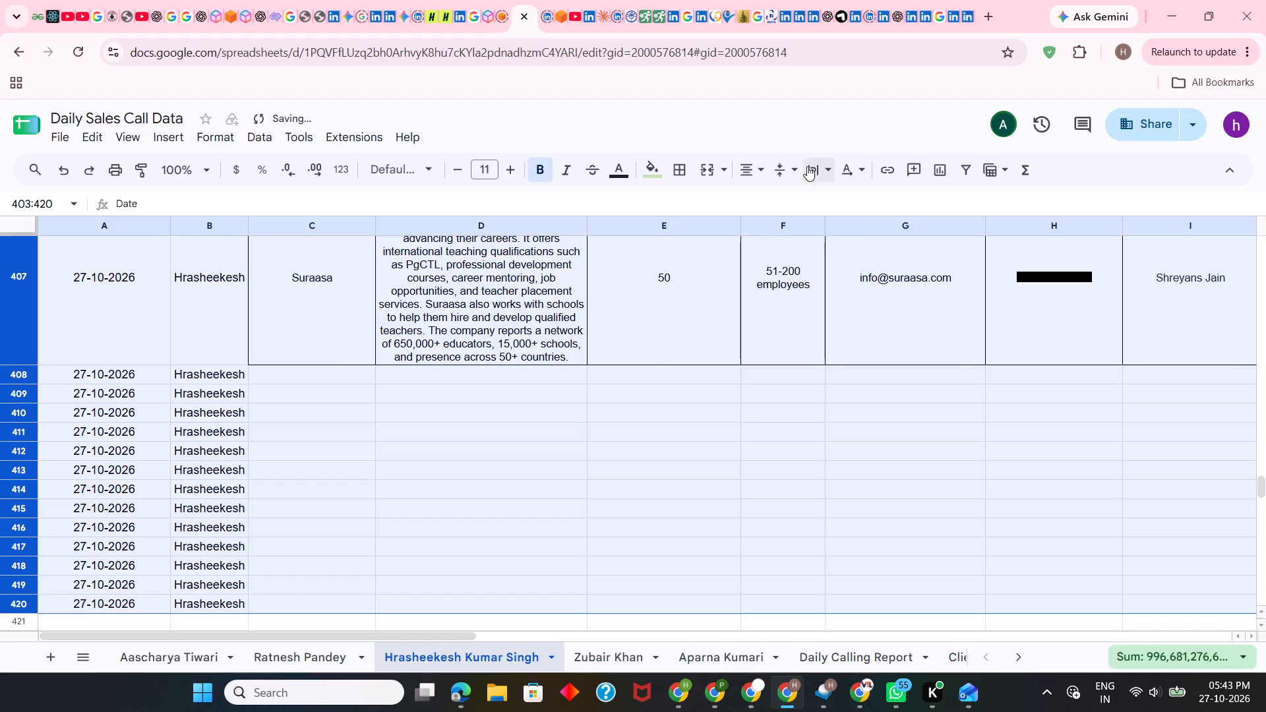
click(807, 165)
click(845, 196)
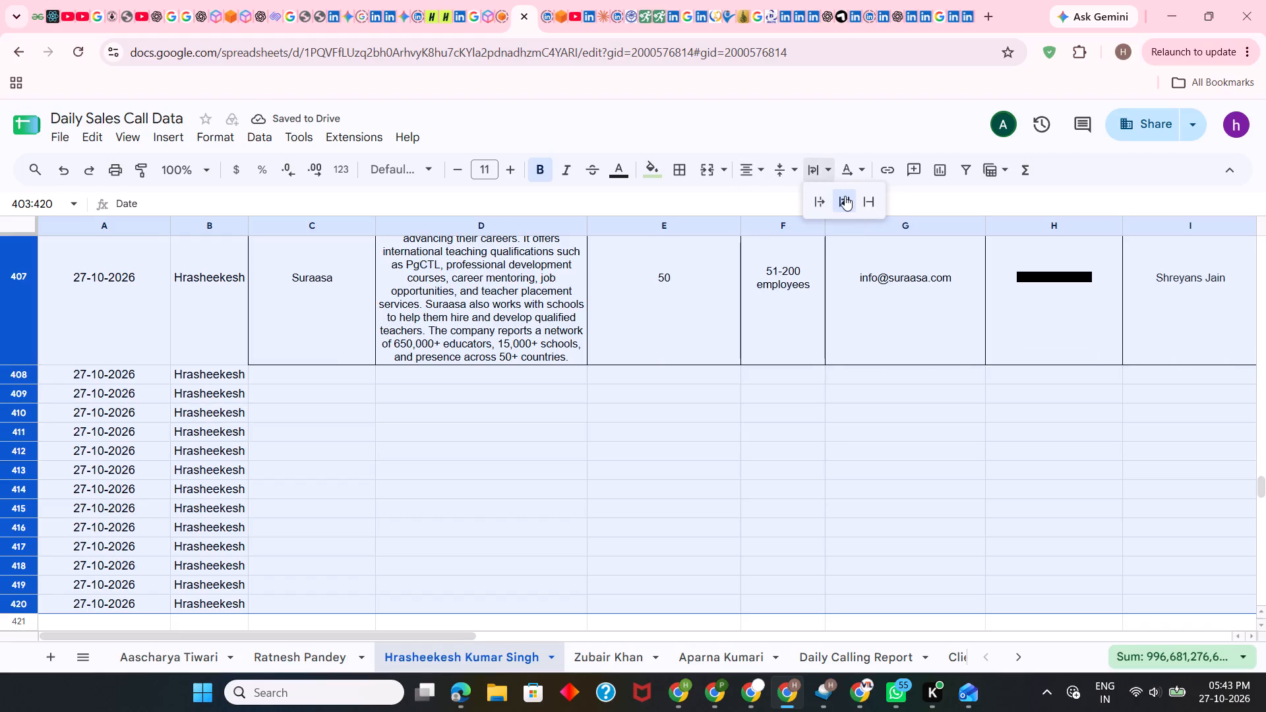
click(342, 372)
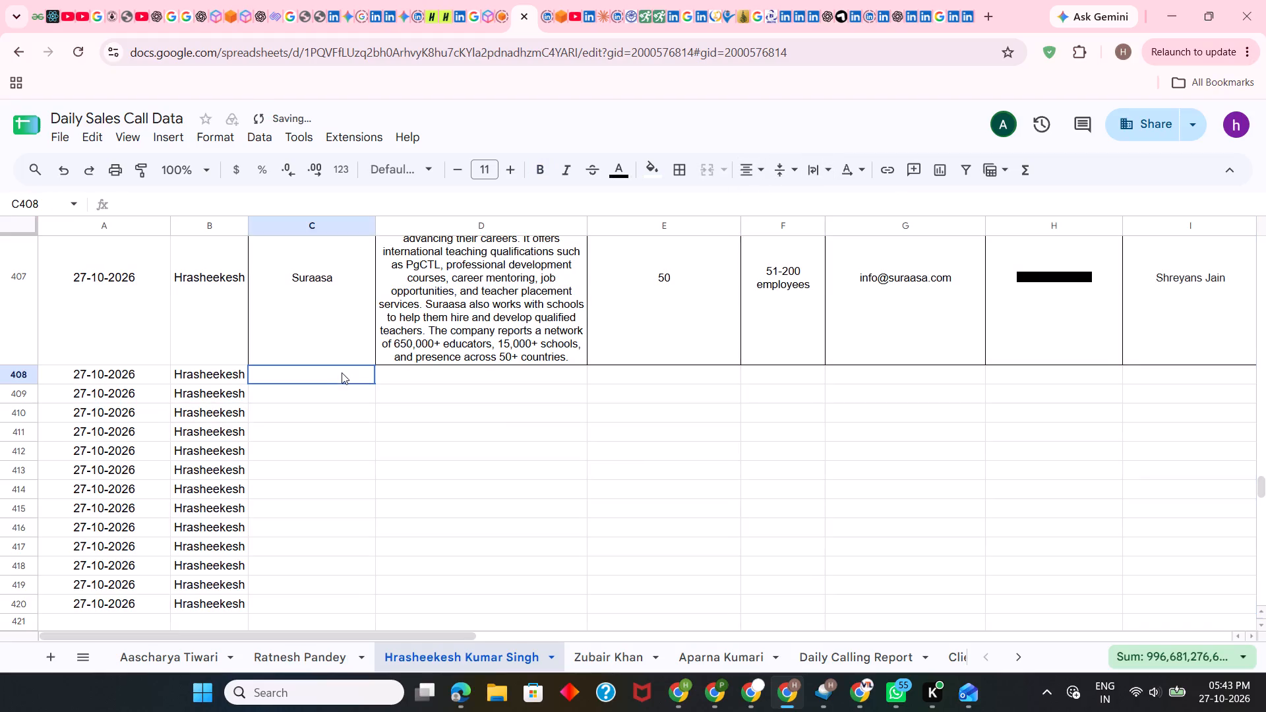
Copy the Lal Bahadur Shashtri, Mazar-e-Qutbi and Akhand Jyoti entries C385:L387 from the 26-10-2026 section into the 27-10-2026 section starting at C408.
scroll(681, 463, up, 7)
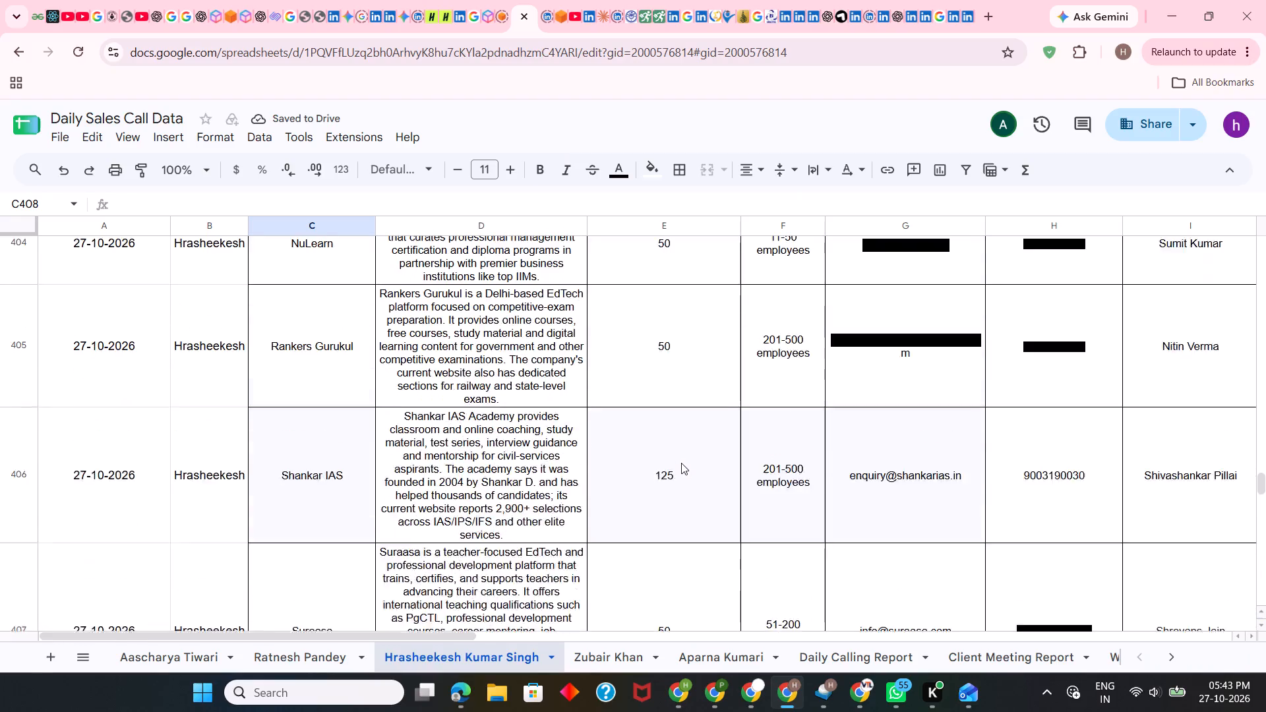
scroll(681, 463, up, 6)
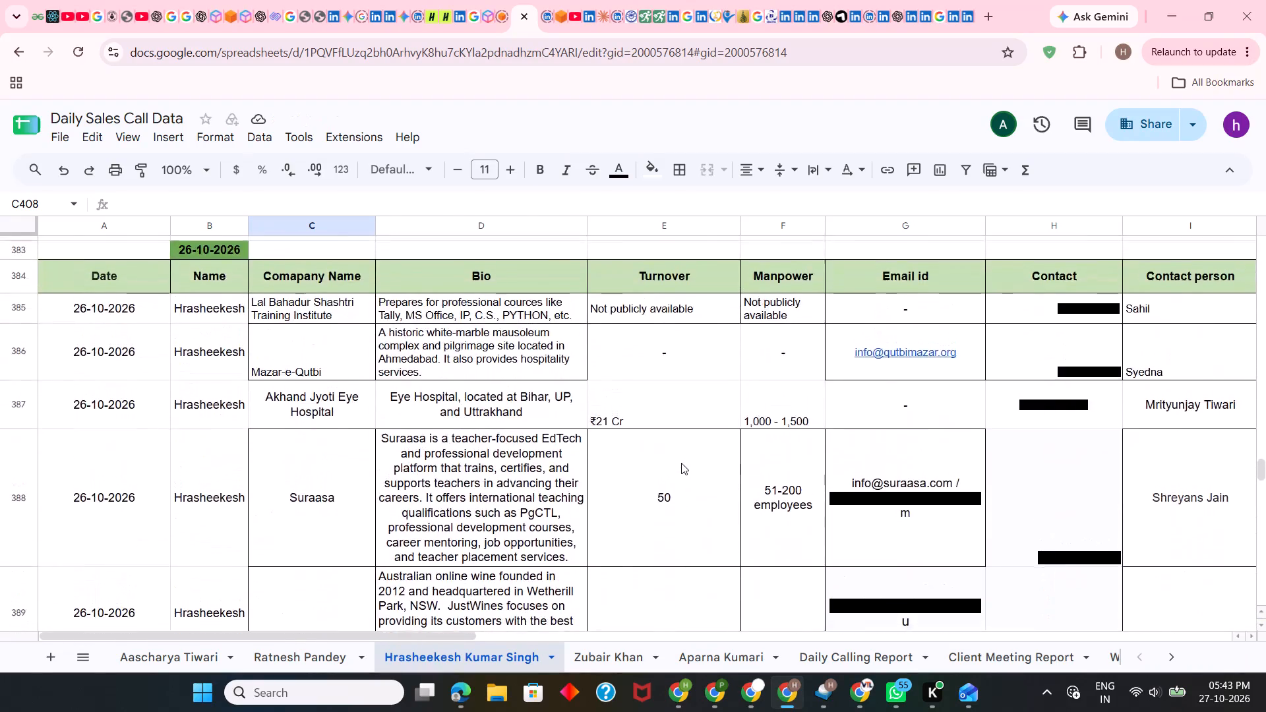
scroll(681, 463, up, 3)
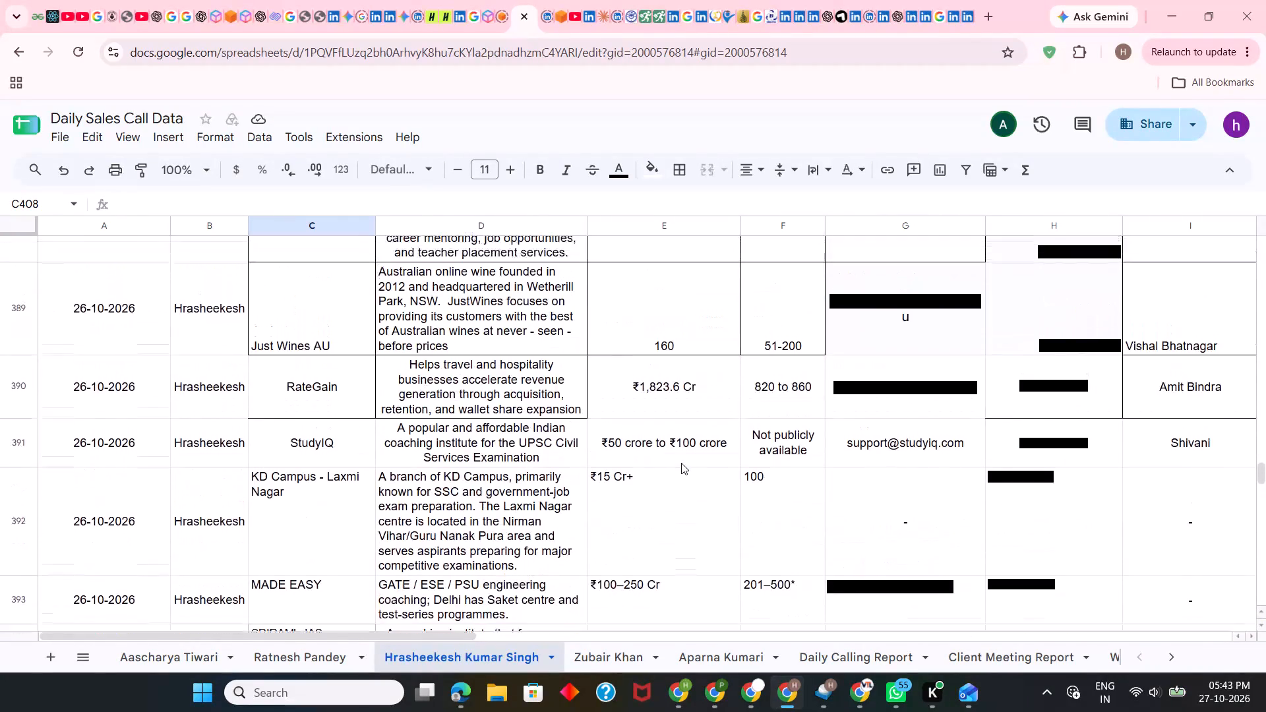
scroll(681, 463, up, 6)
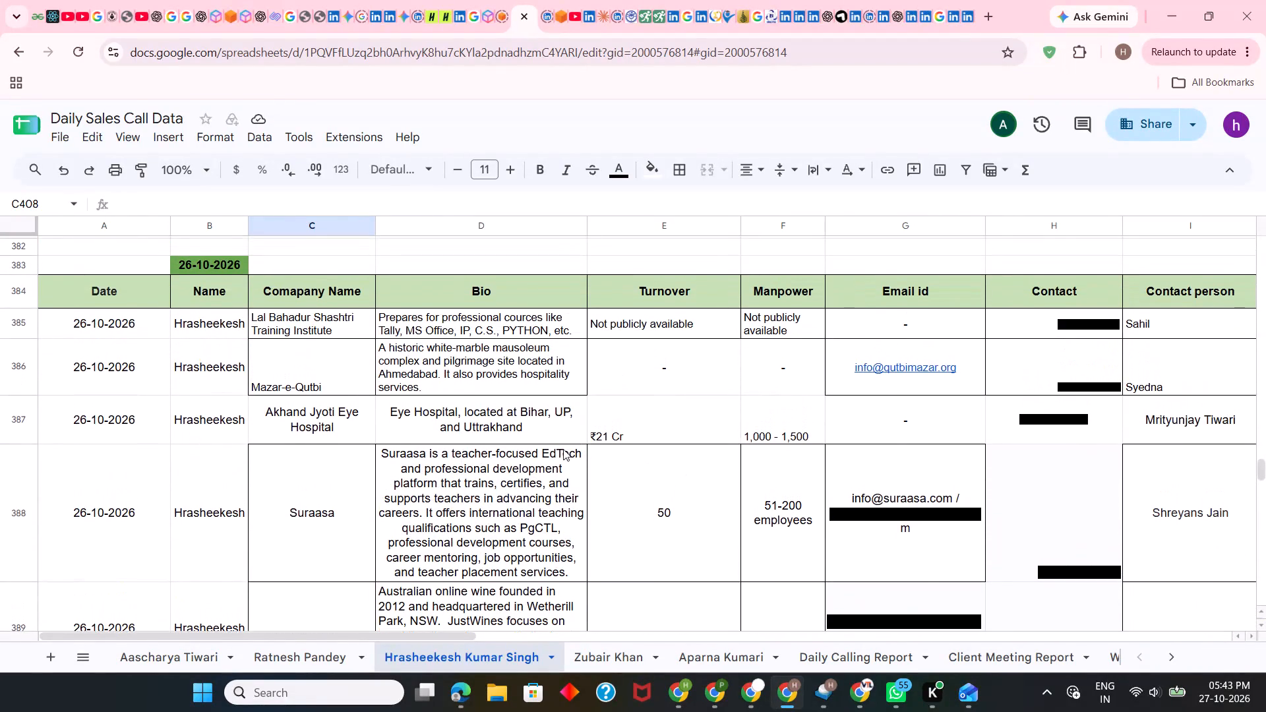
click(358, 322)
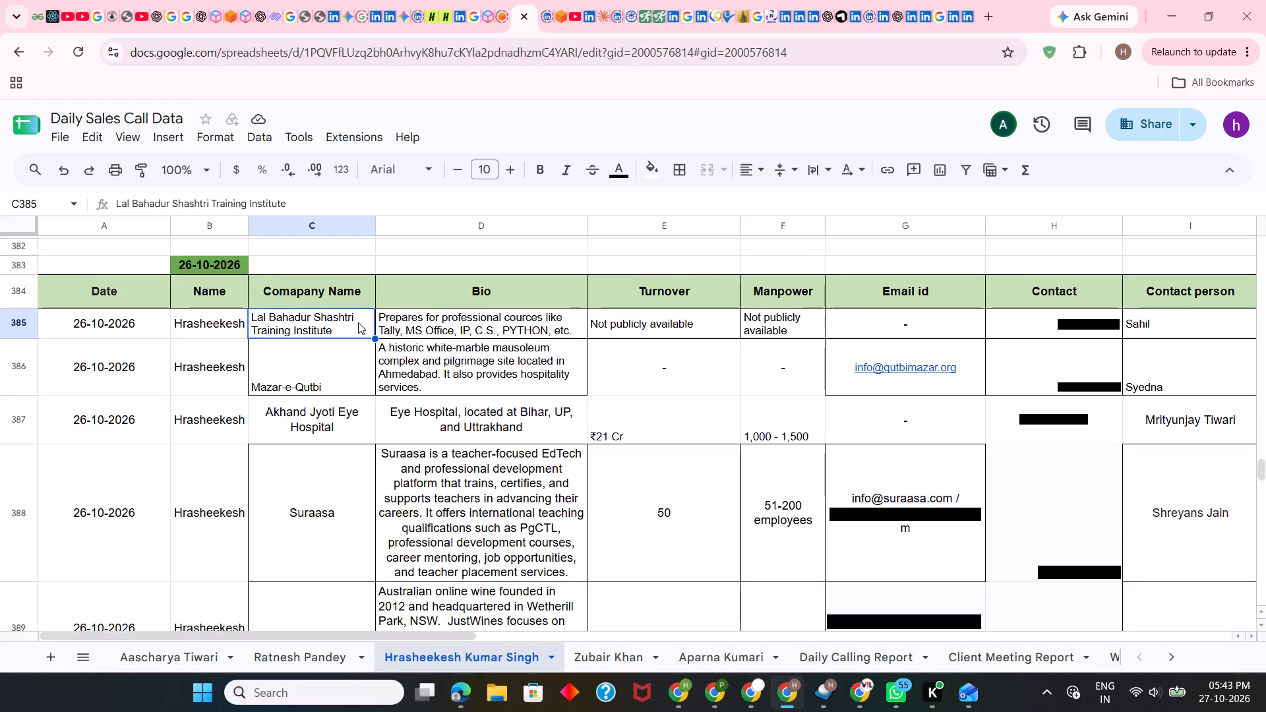
key(shift+Down)
key(shift+Down)
key(shift+Right)
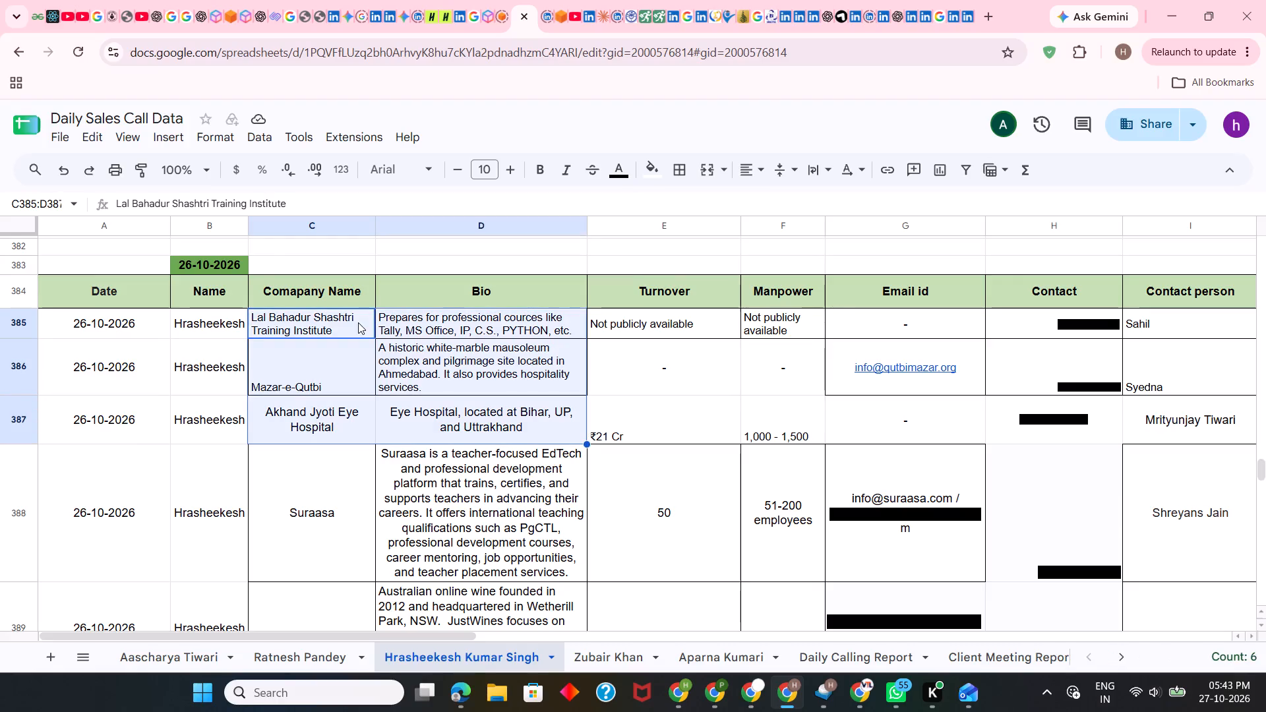
key(shift+Right)
key(shift+Right)
key(shift+Right)
key(shift+Right)
key(shift+Right)
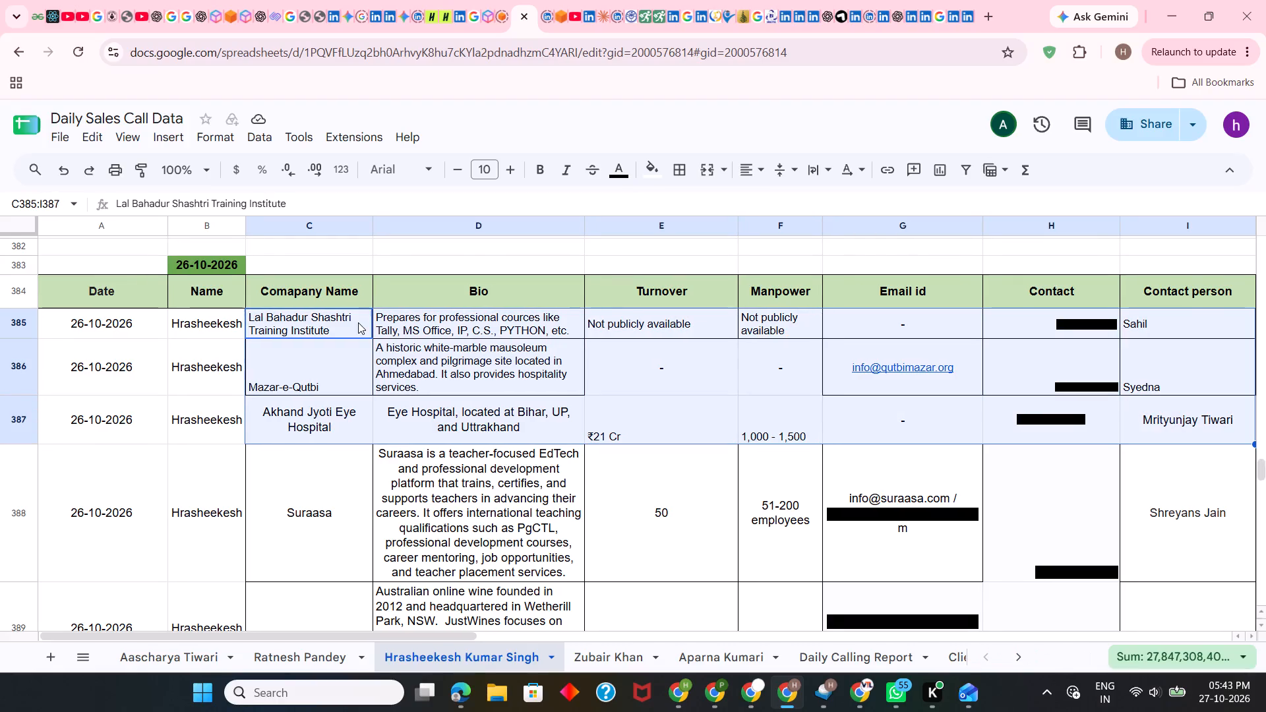
key(shift+Right)
key(shift+Right)
key(shift+Right)
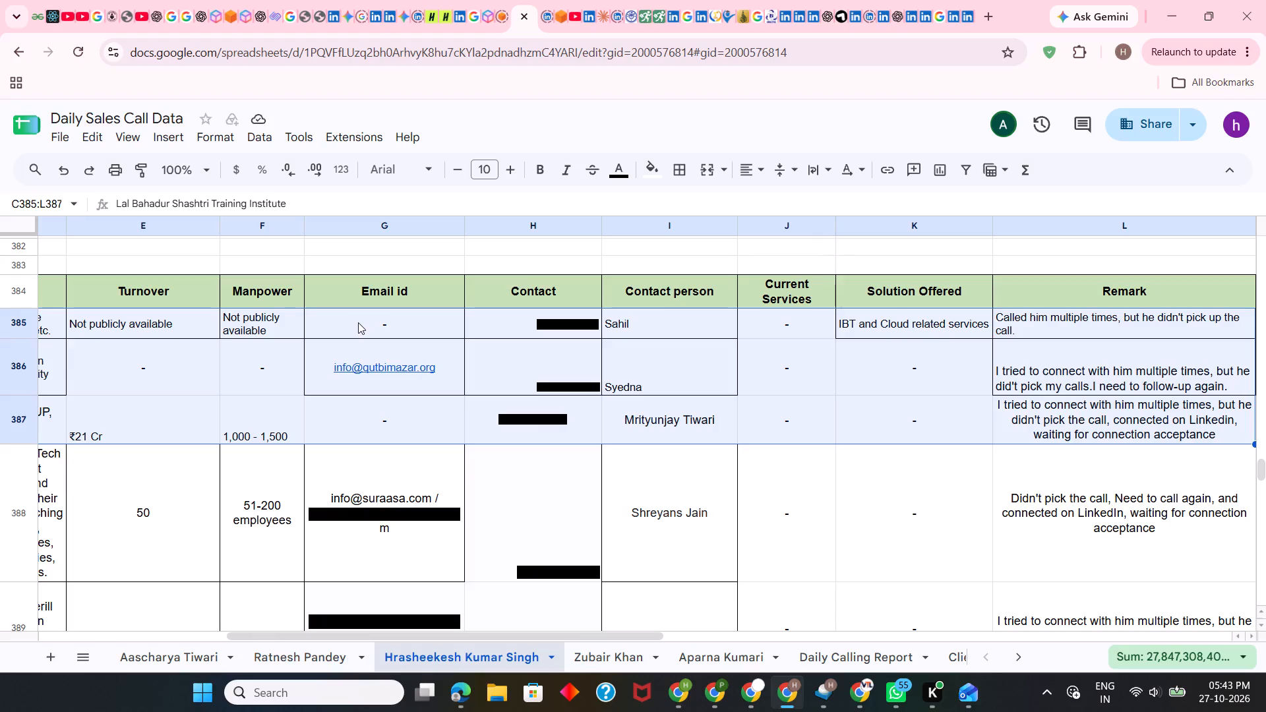
key(ctrl+c)
scroll(275, 388, right, 7)
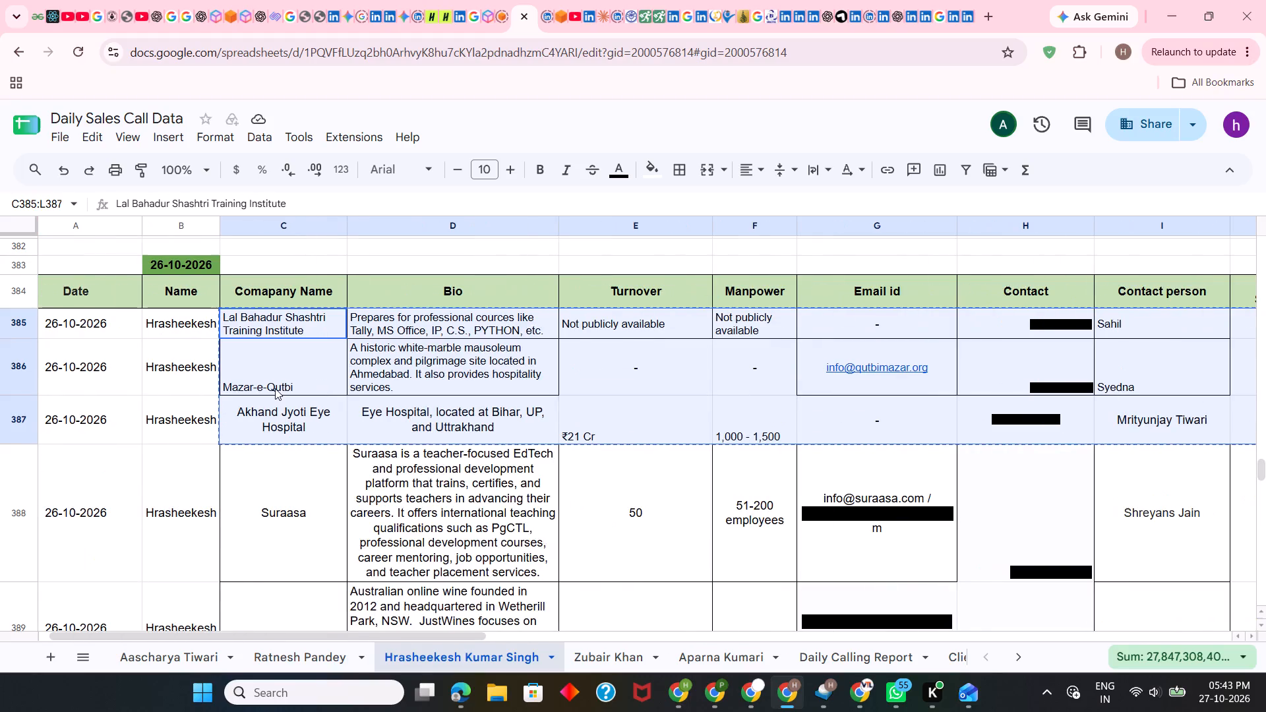
scroll(275, 388, left, 5)
scroll(275, 388, right, 11)
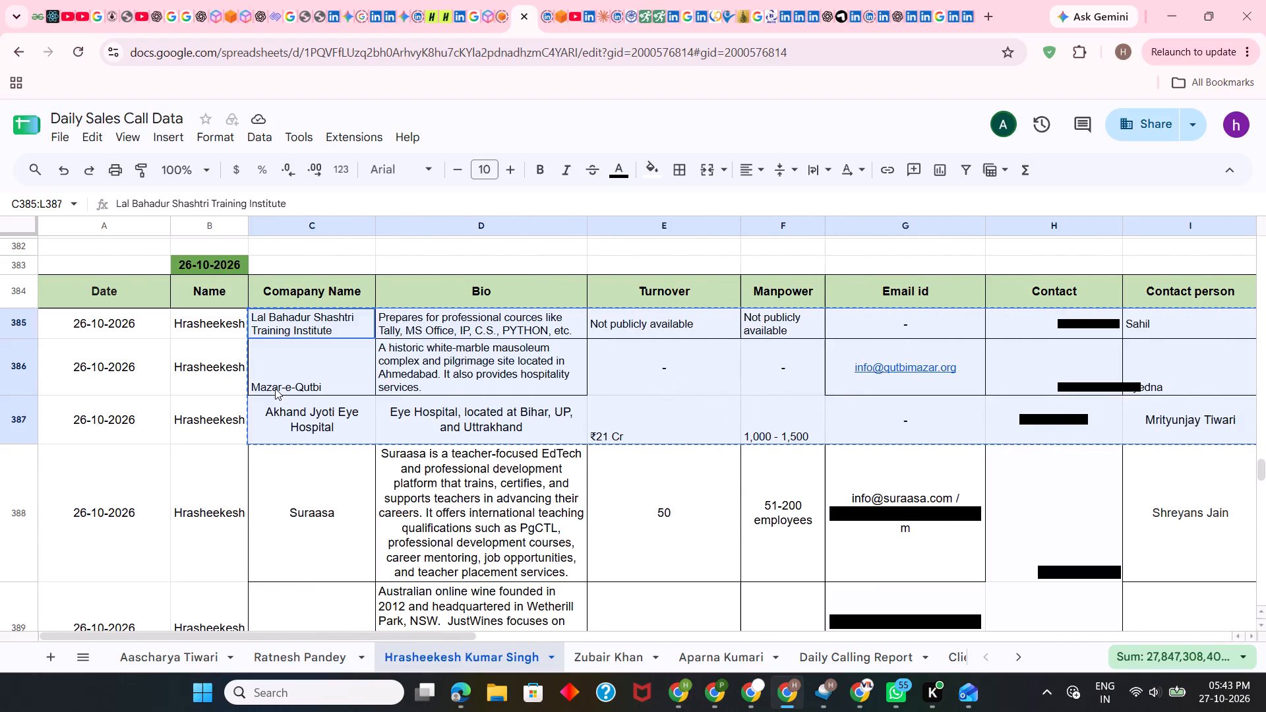
scroll(275, 388, down, 11)
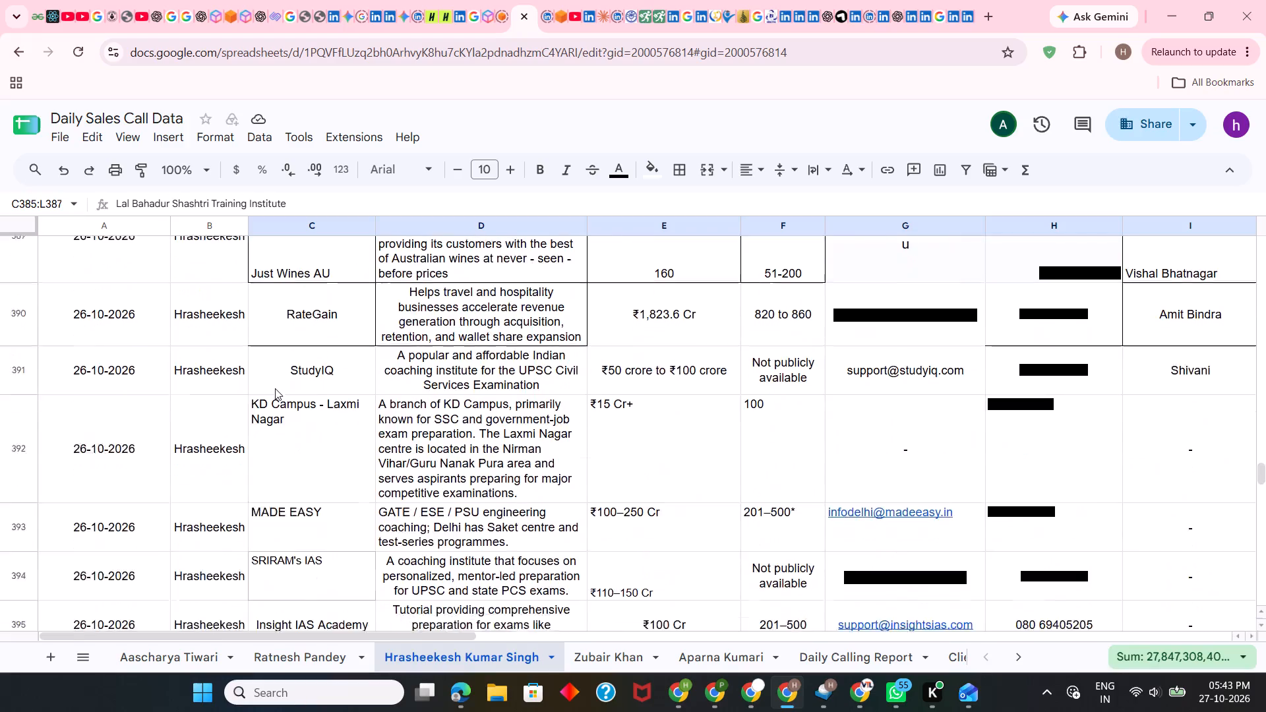
scroll(275, 388, down, 6)
scroll(275, 388, up, 1)
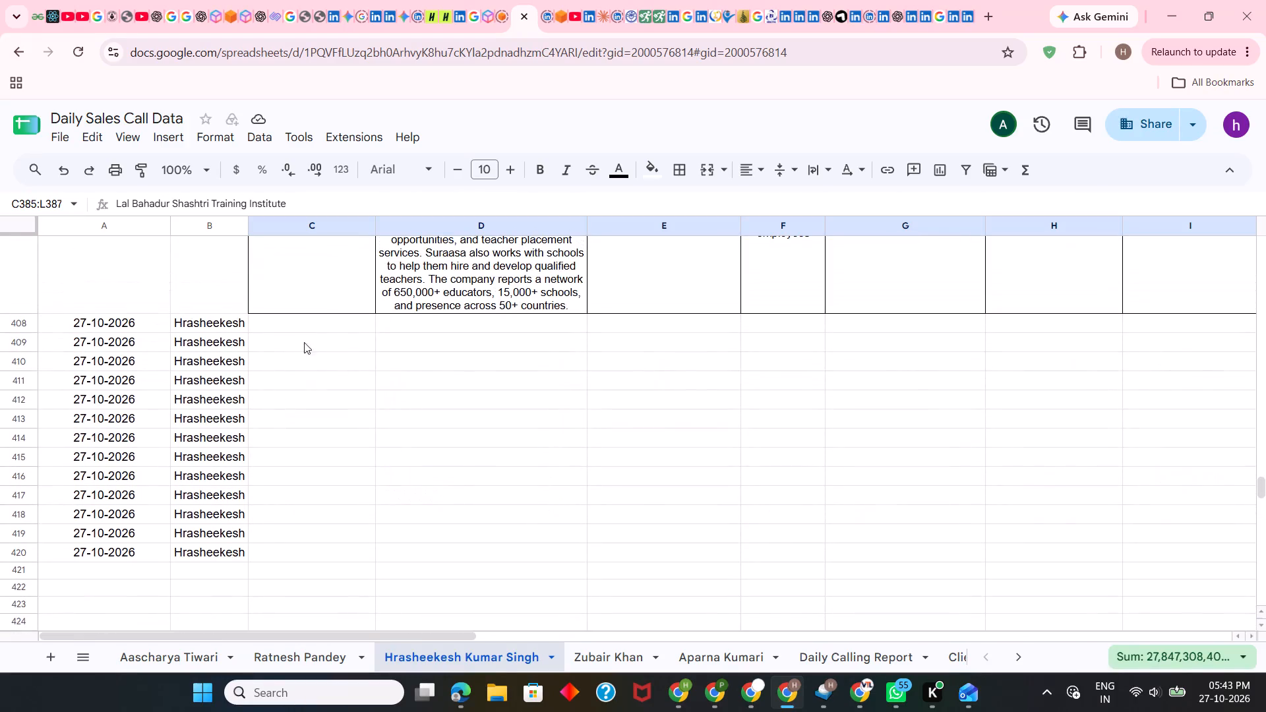
click(321, 324)
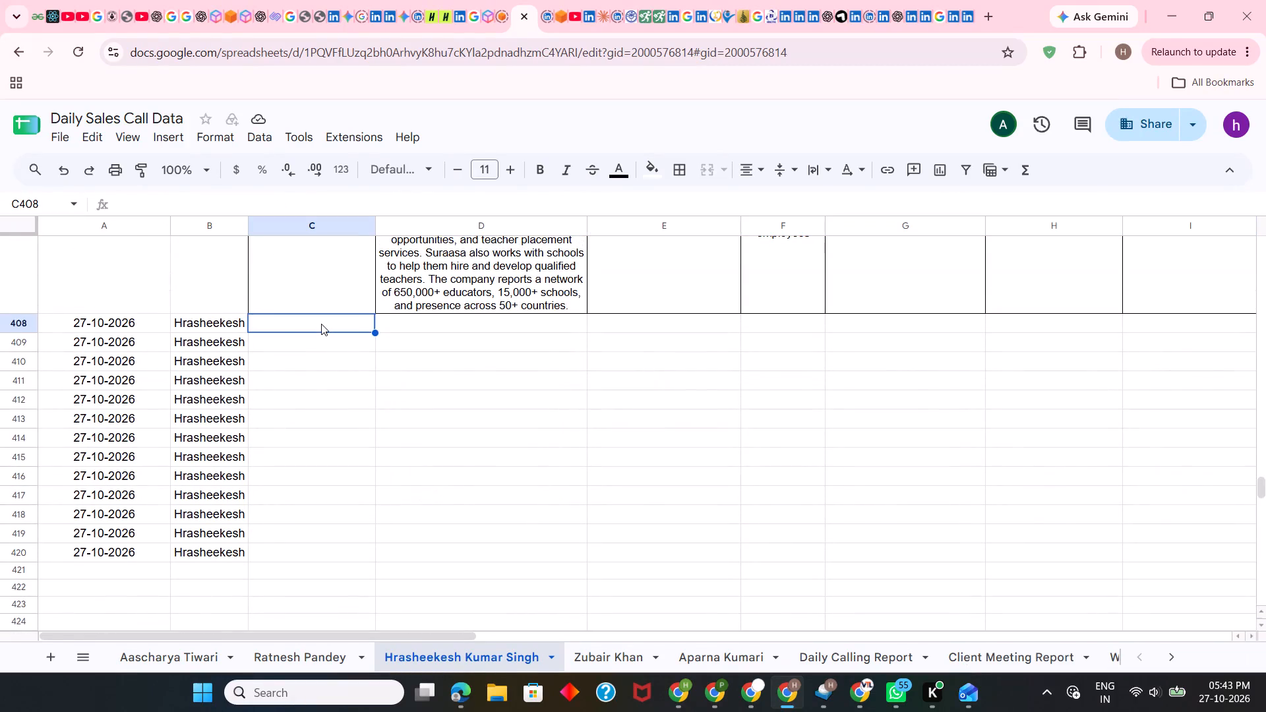
key(ctrl+v)
Review the remaining 26-10-2026 entries and compare them with the rows filled so far in the 27-10-2026 section.
scroll(321, 324, up, 7)
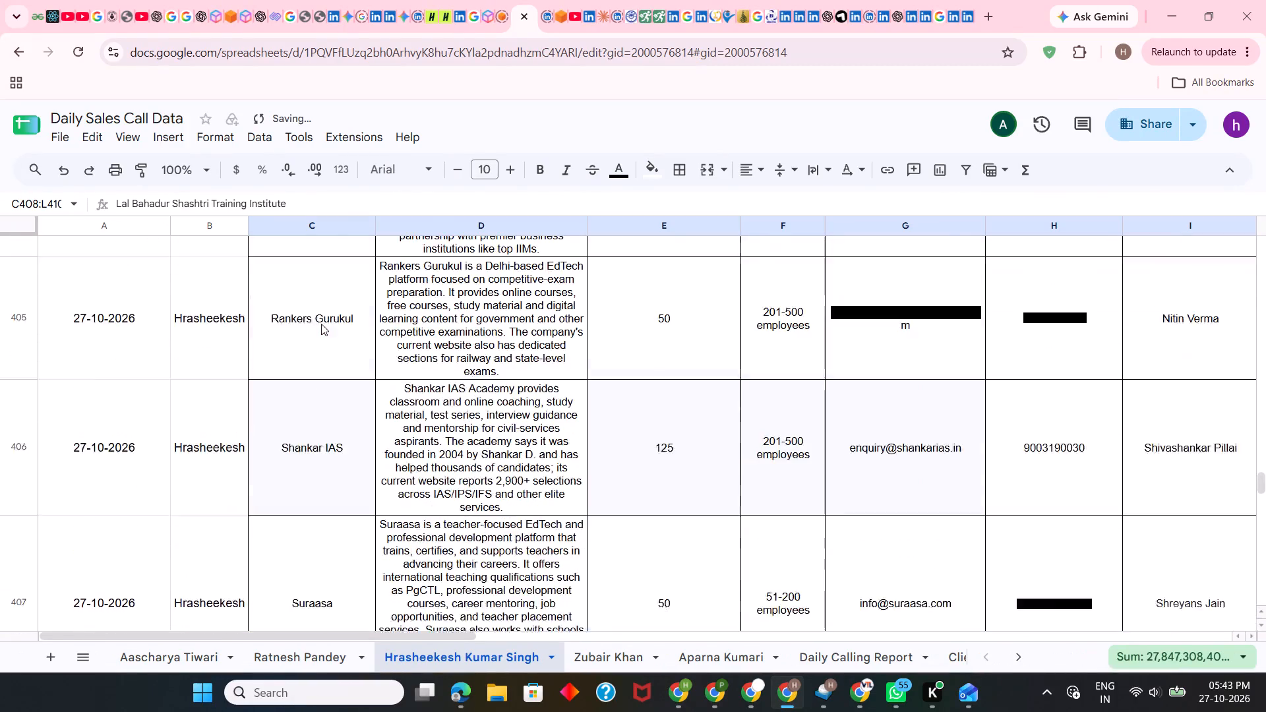
scroll(321, 324, up, 8)
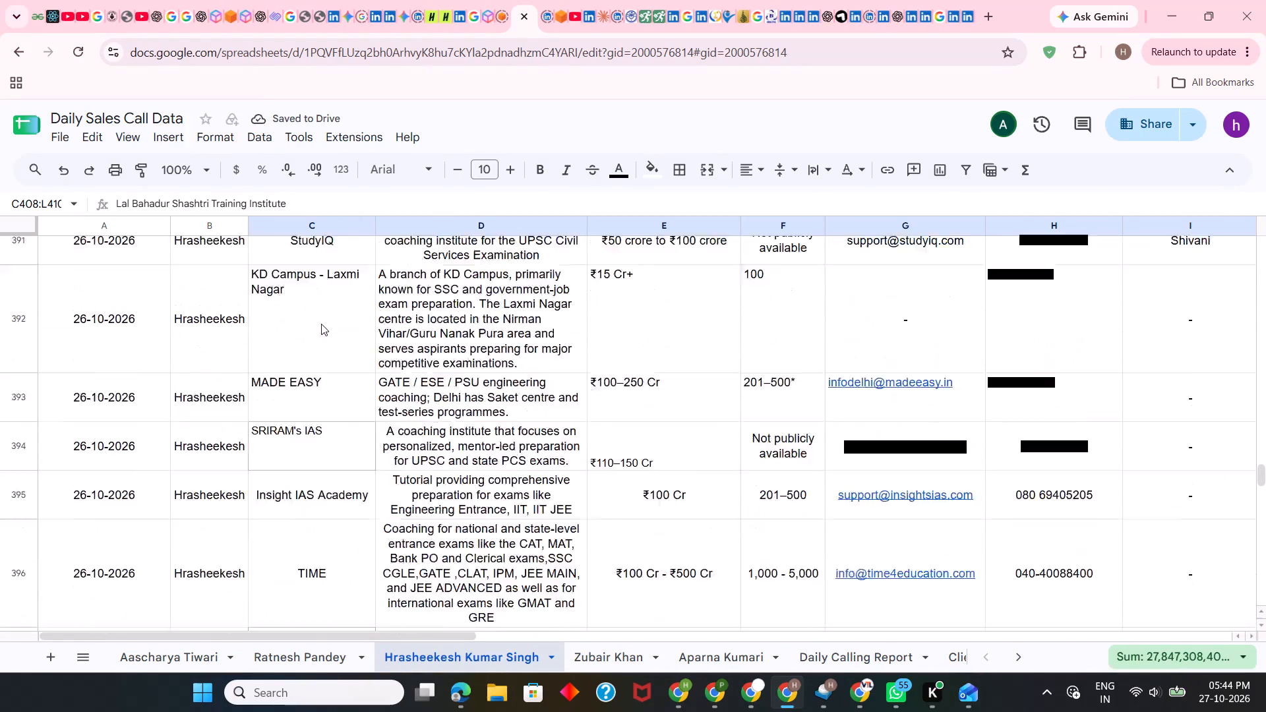
scroll(321, 324, up, 2)
scroll(321, 324, down, 2)
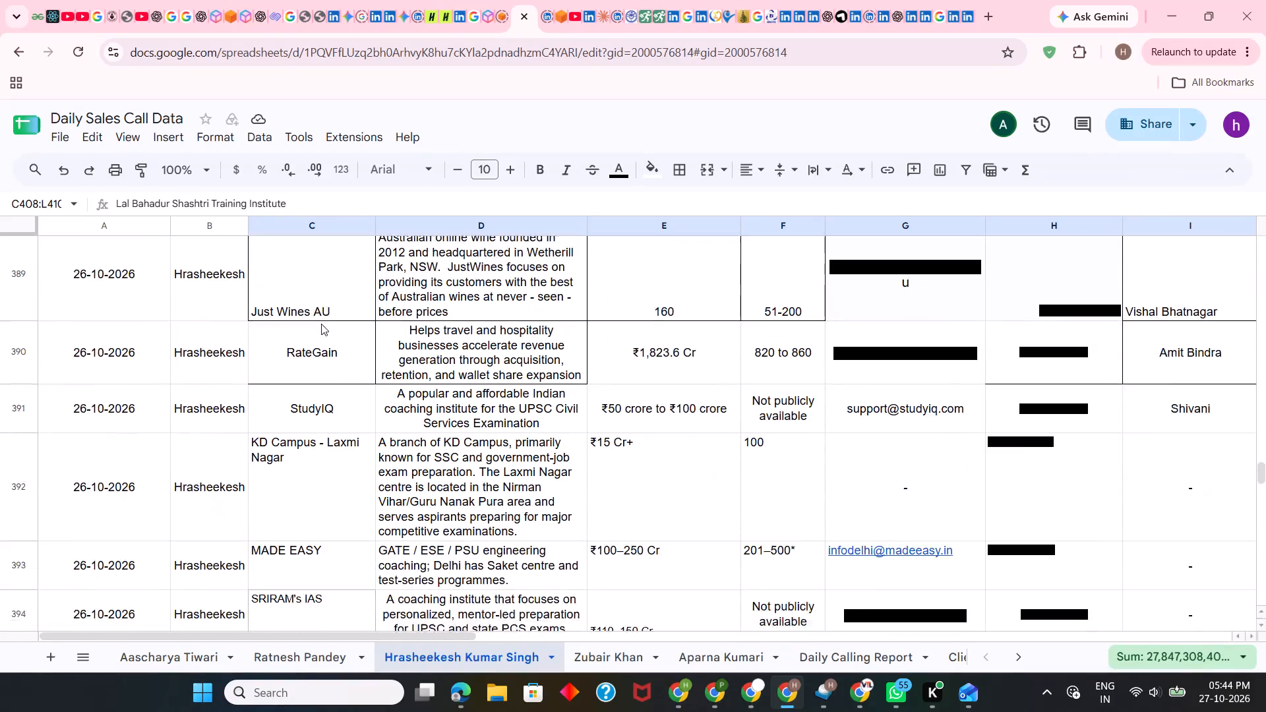
scroll(321, 324, down, 6)
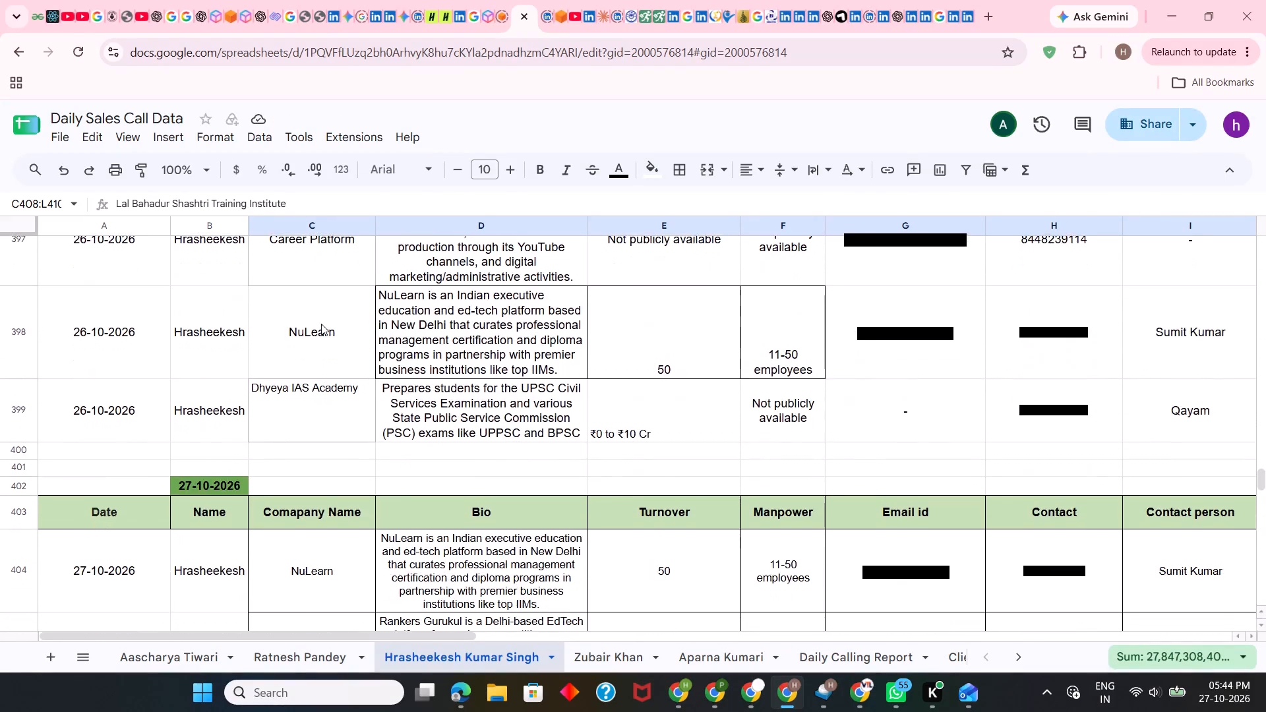
scroll(321, 324, down, 8)
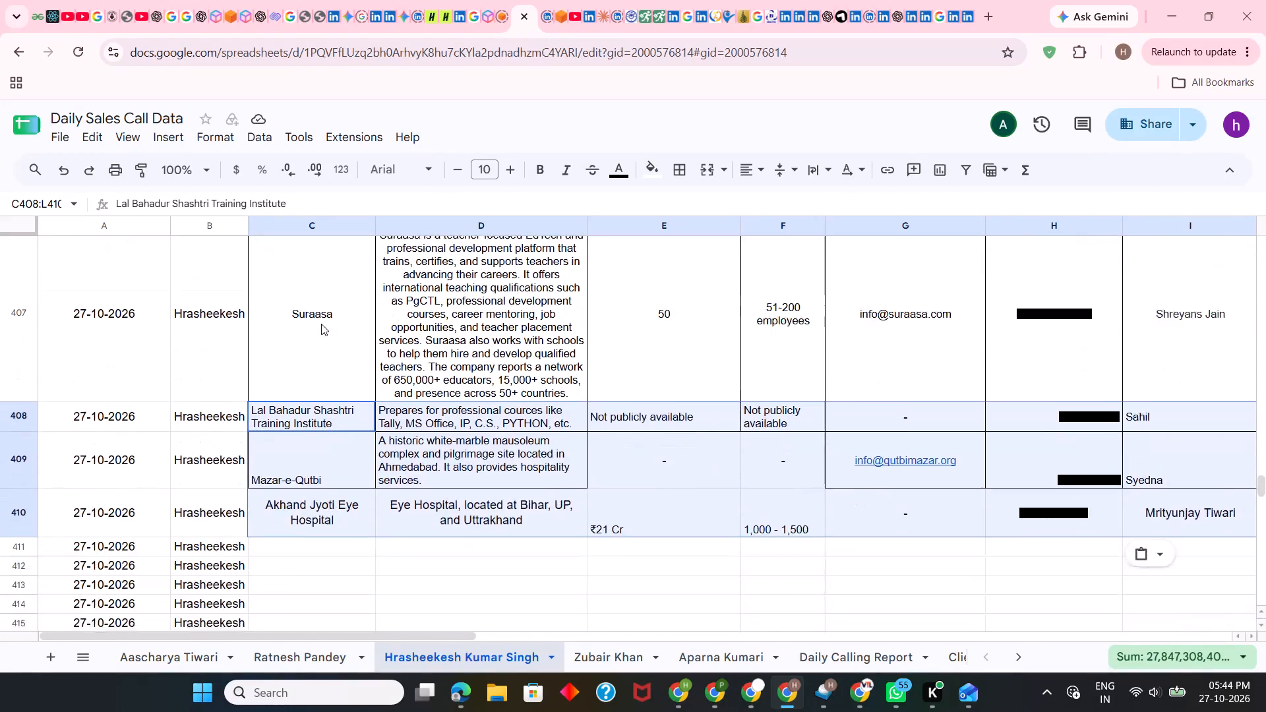
scroll(321, 324, down, 2)
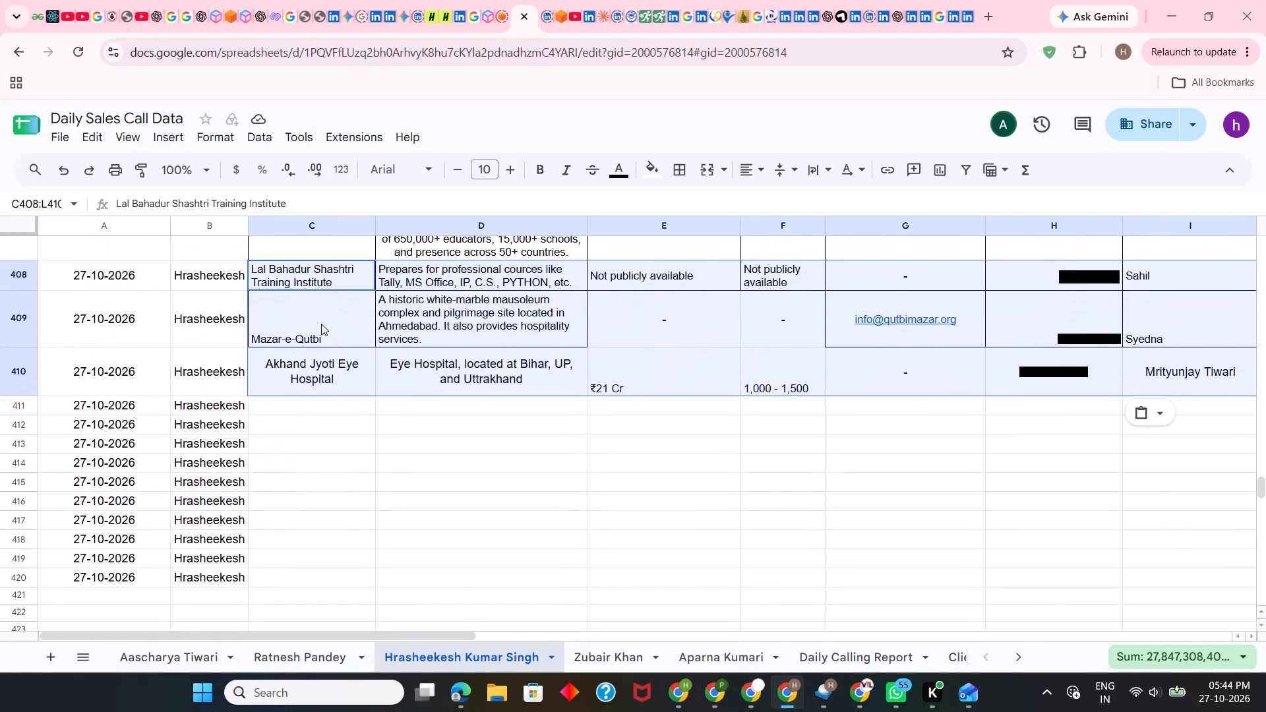
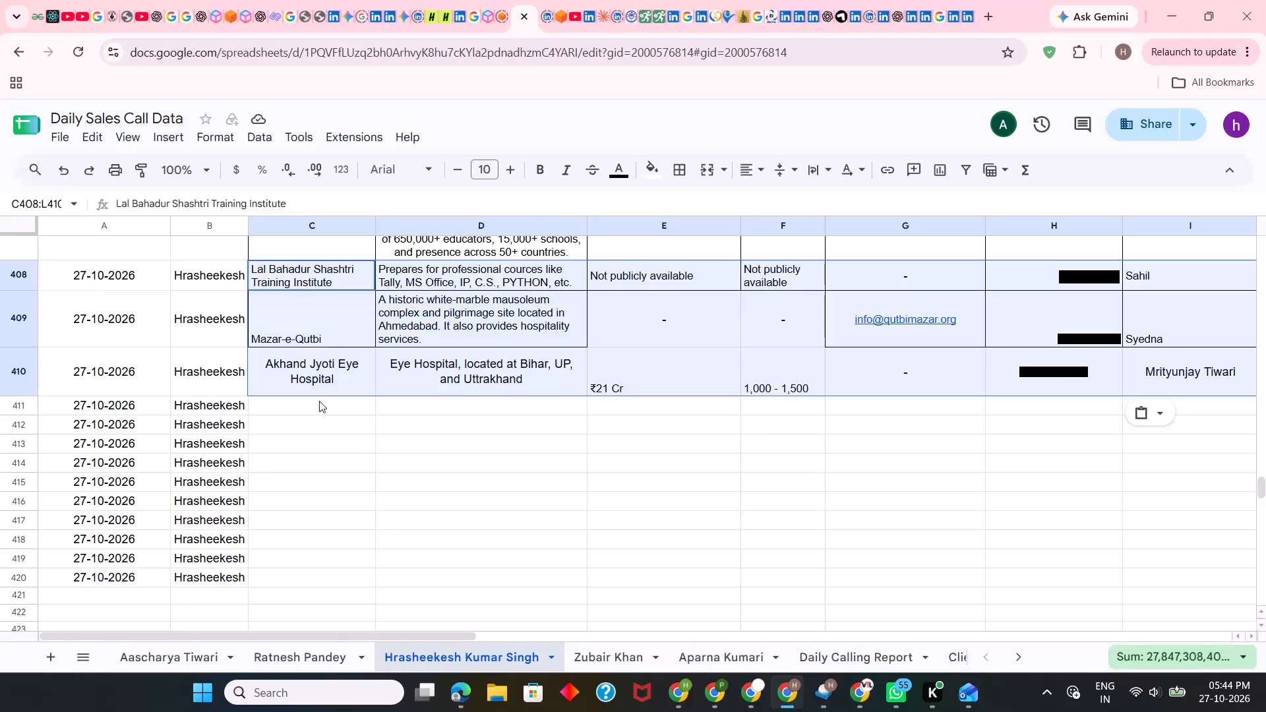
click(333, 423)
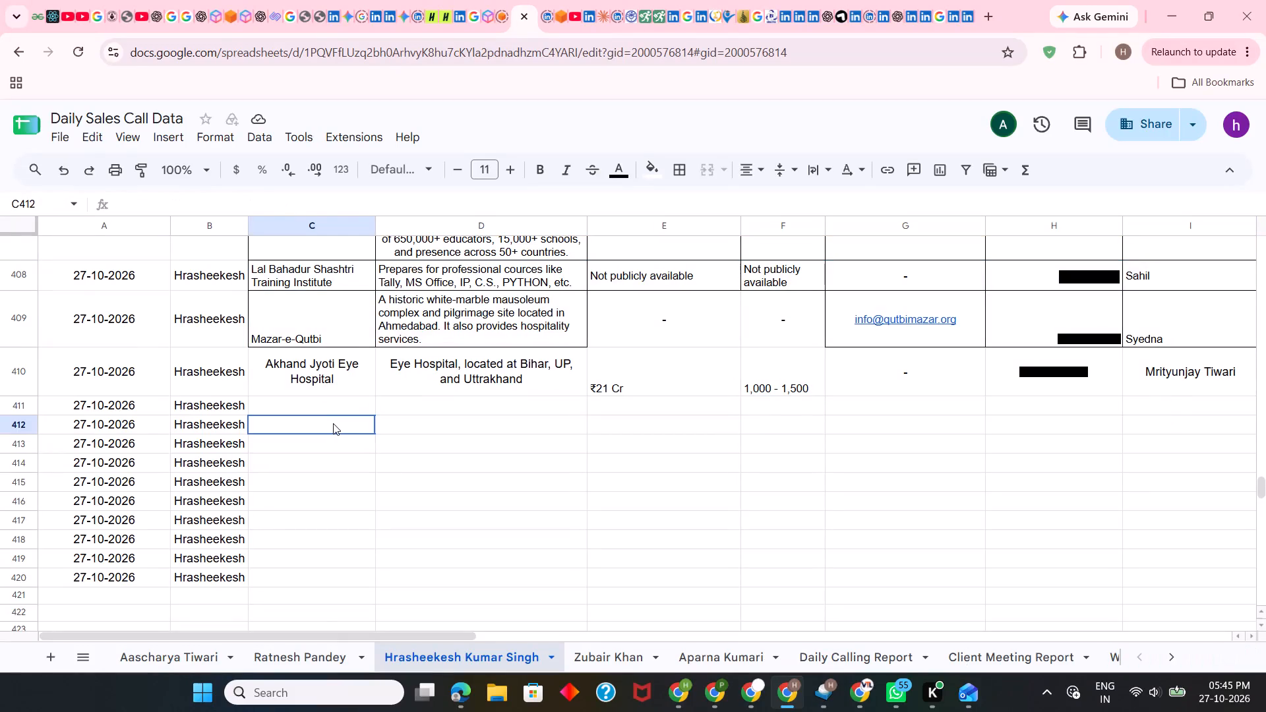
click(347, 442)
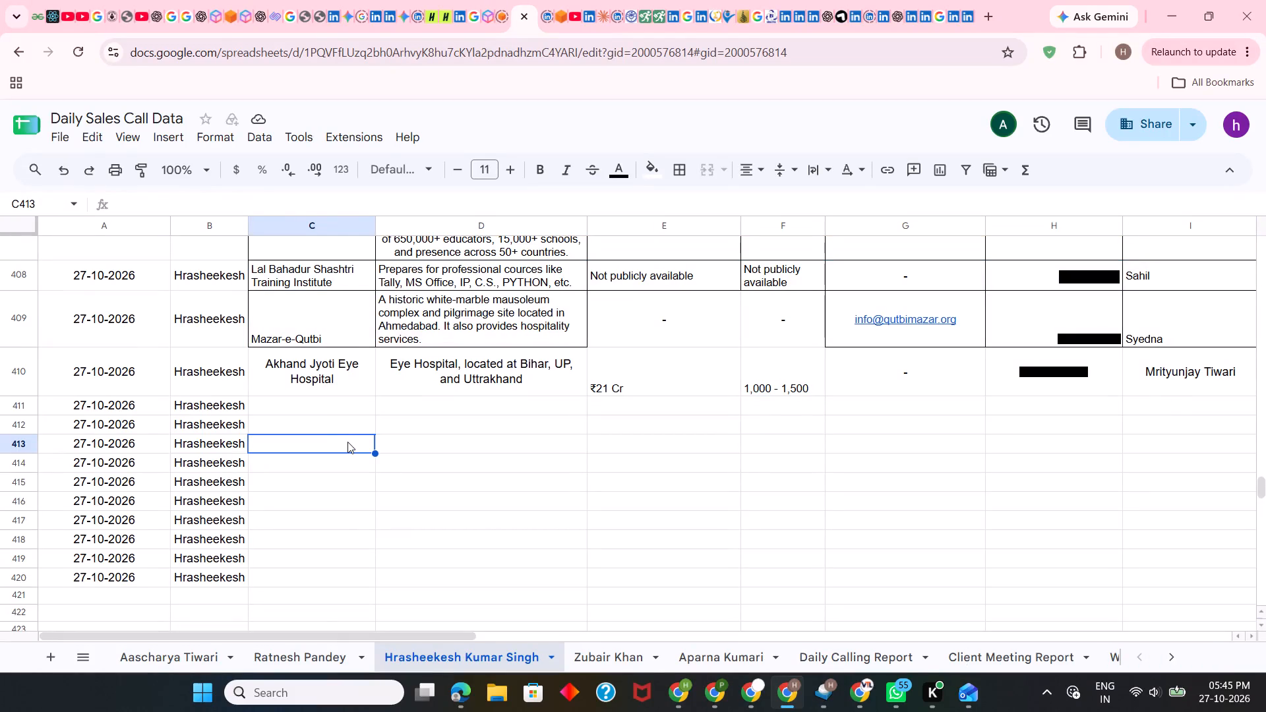
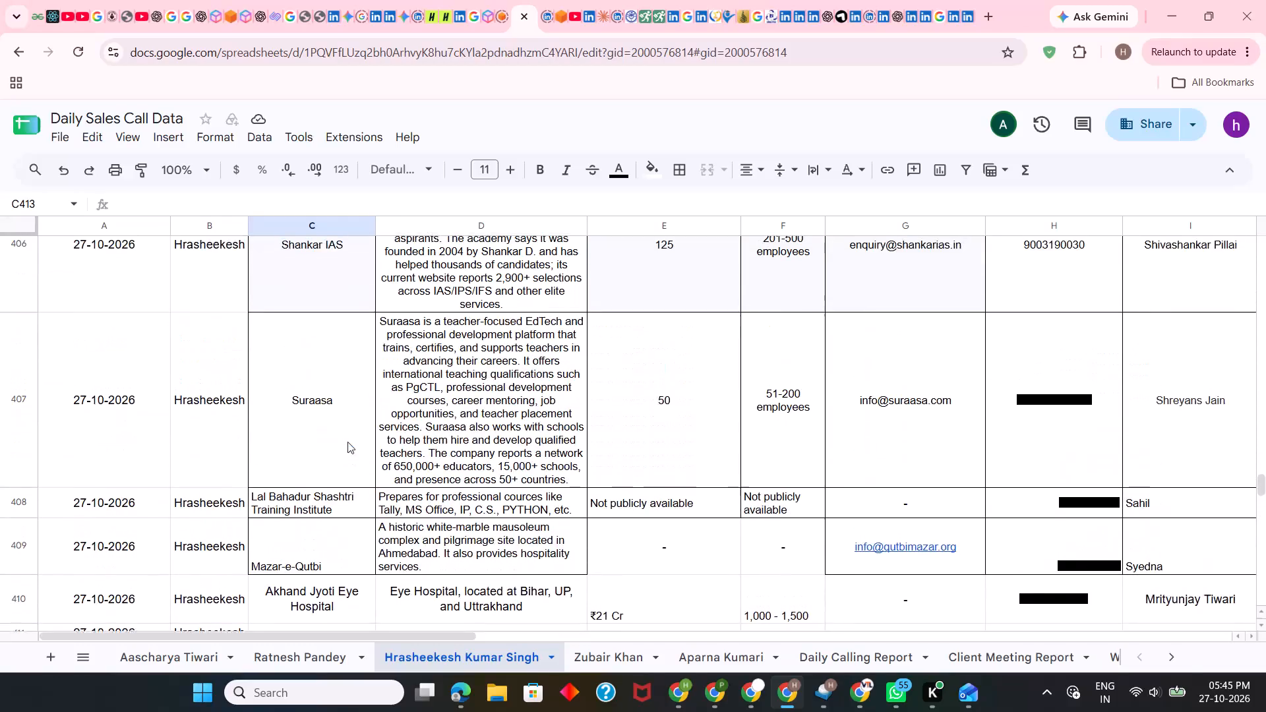
Switch to the AWS Leads Sheet and examine the Healthcare sheet's leads, including contact details, designations and call remarks.
scroll(347, 442, up, 5)
scroll(347, 442, down, 1)
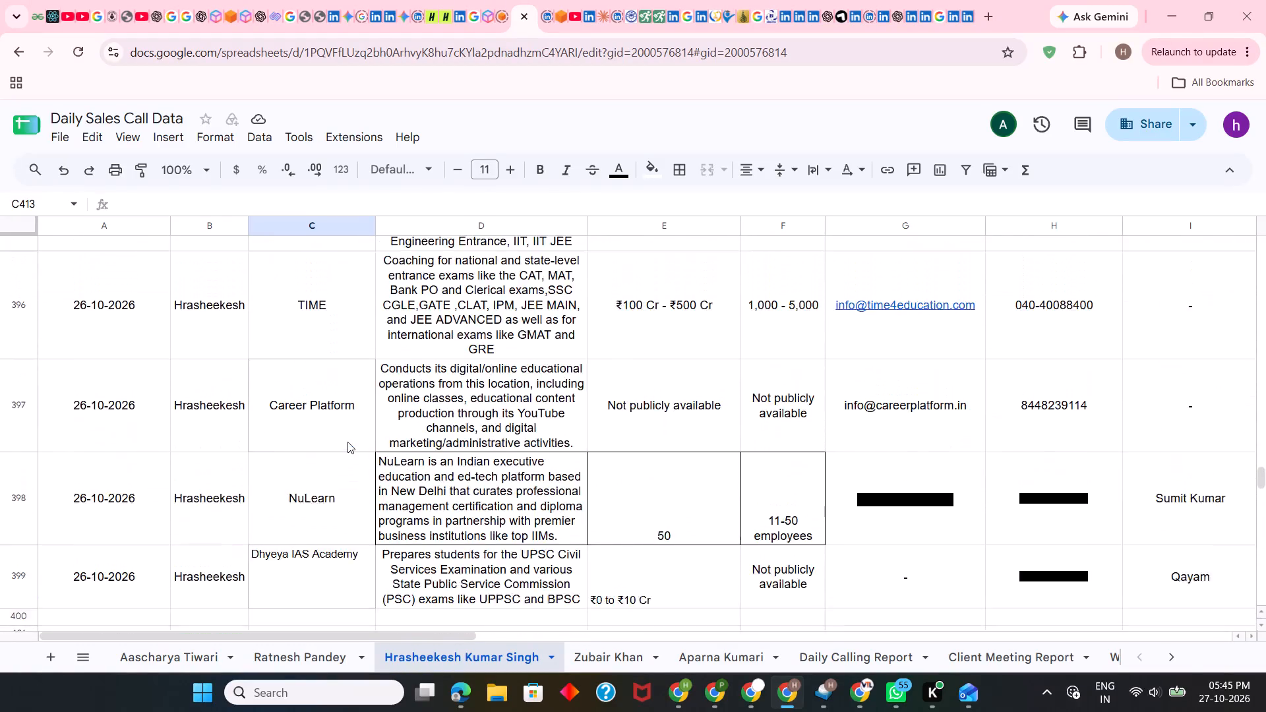
scroll(347, 442, down, 1)
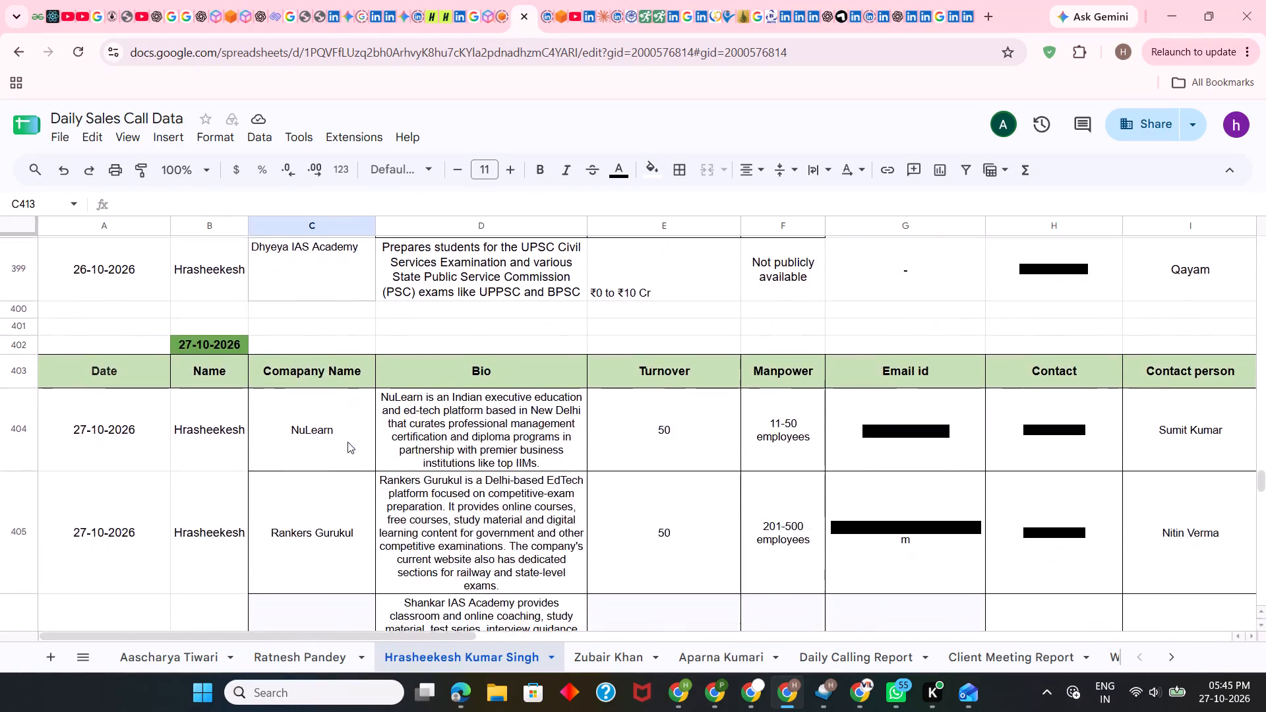
scroll(347, 442, down, 1)
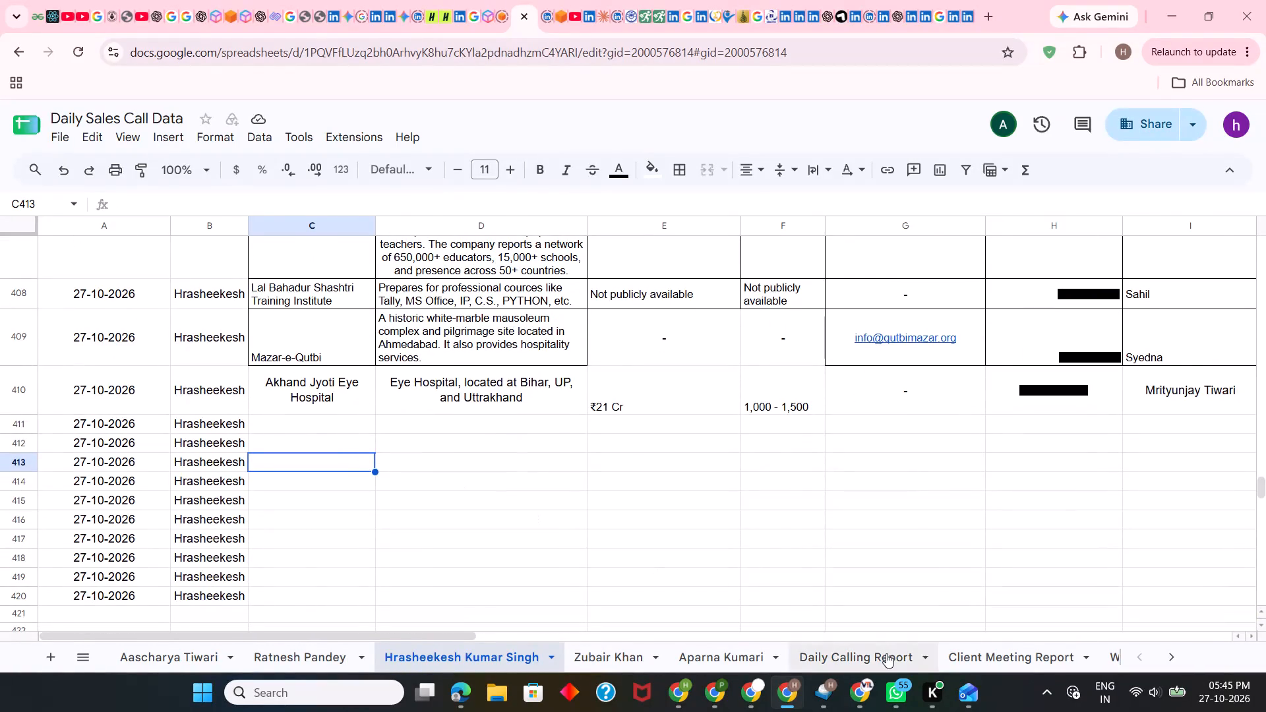
click(858, 690)
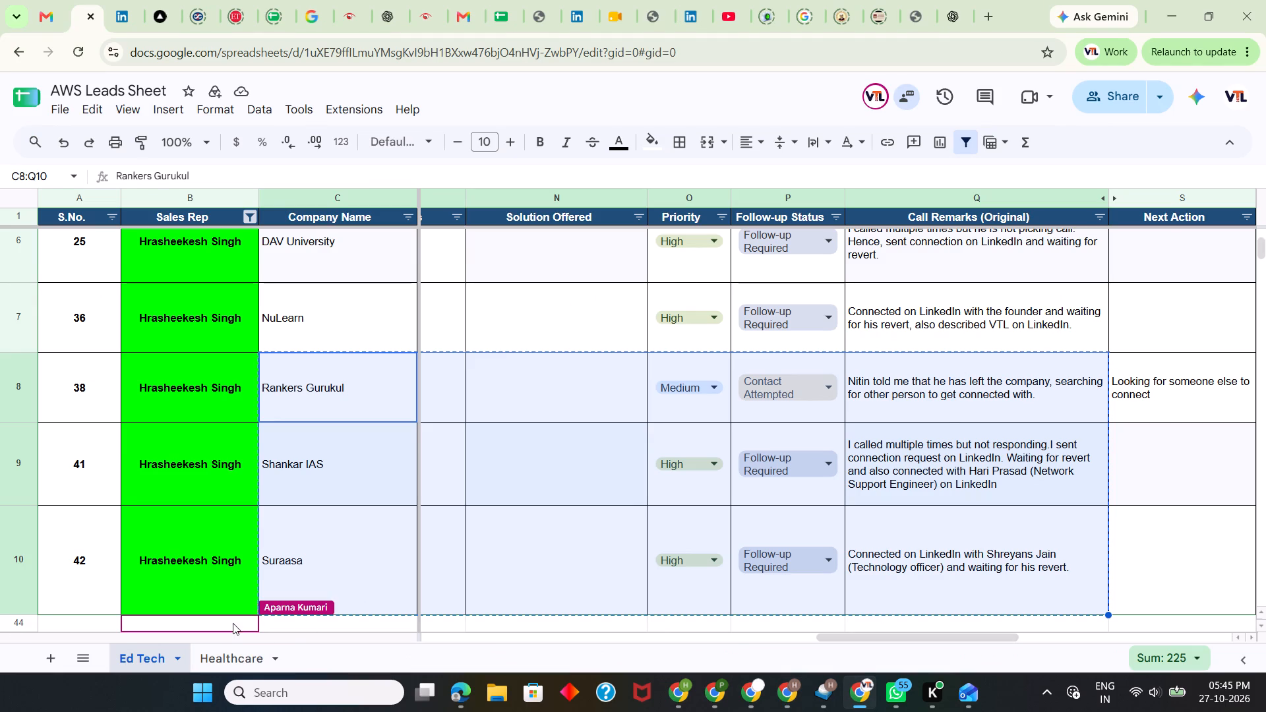
click(237, 662)
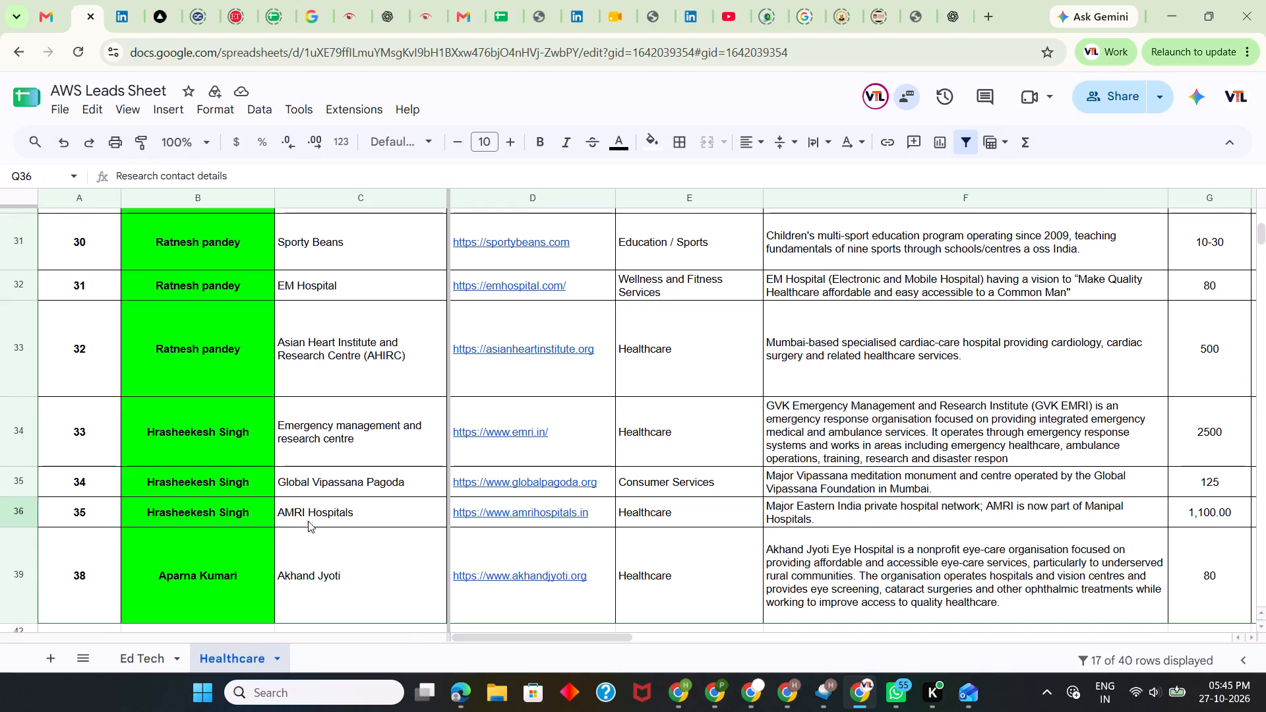
scroll(321, 494, up, 10)
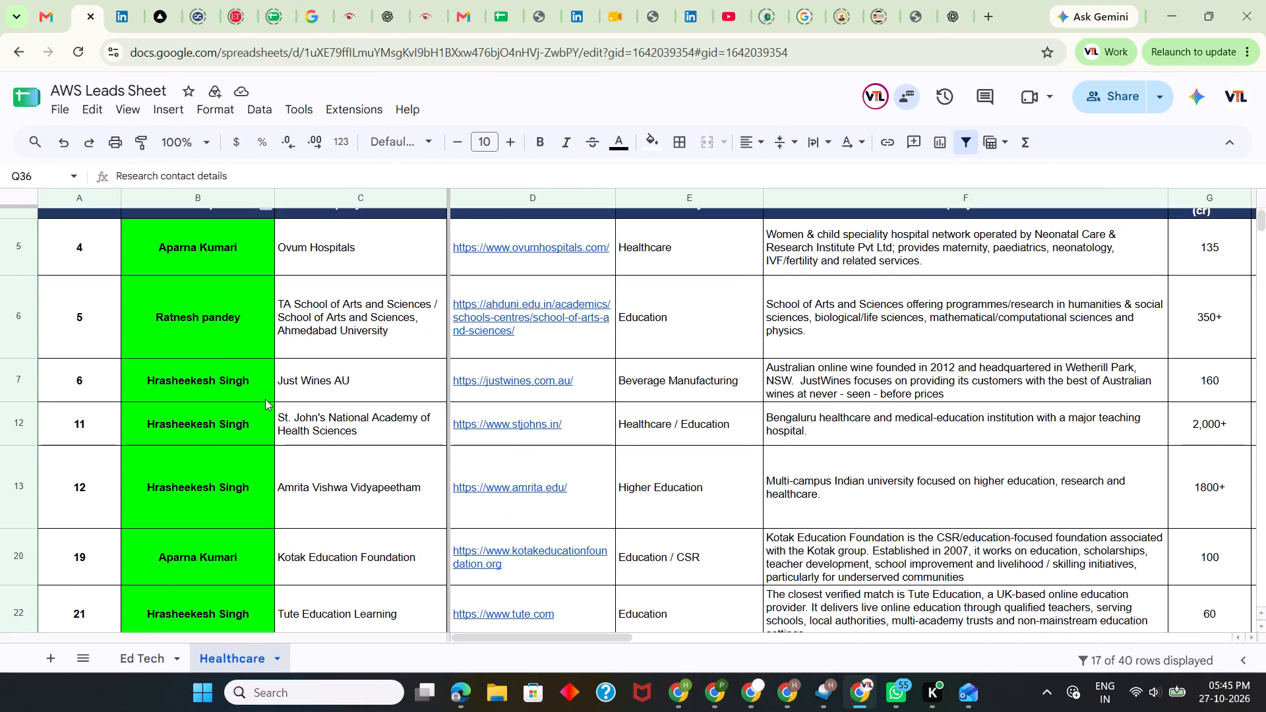
scroll(825, 400, left, 5)
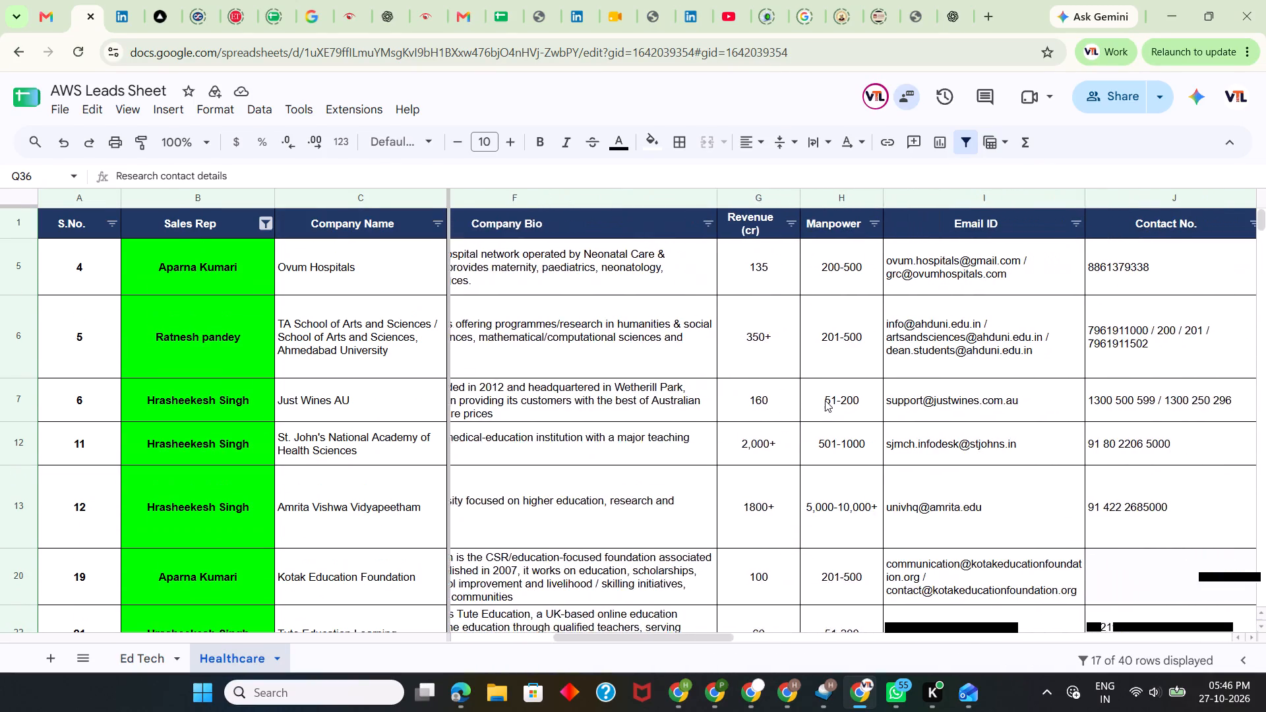
scroll(825, 400, left, 4)
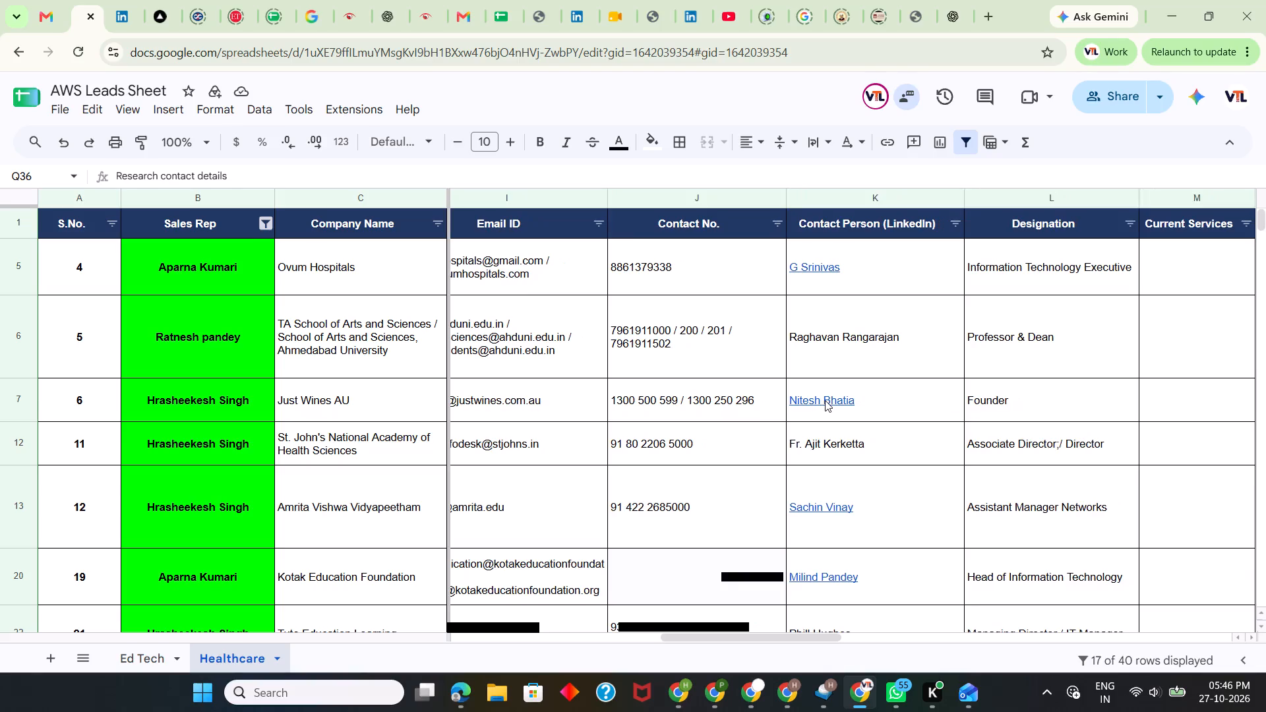
scroll(825, 400, left, 1)
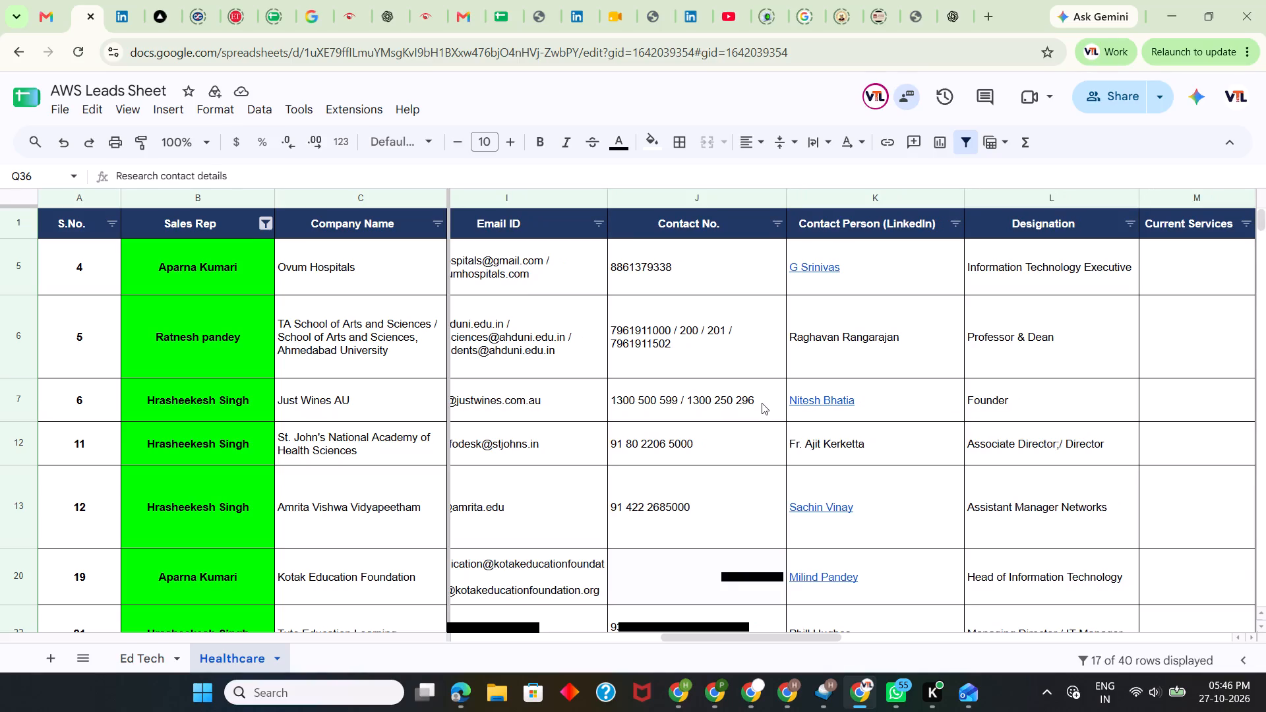
double_click(762, 403)
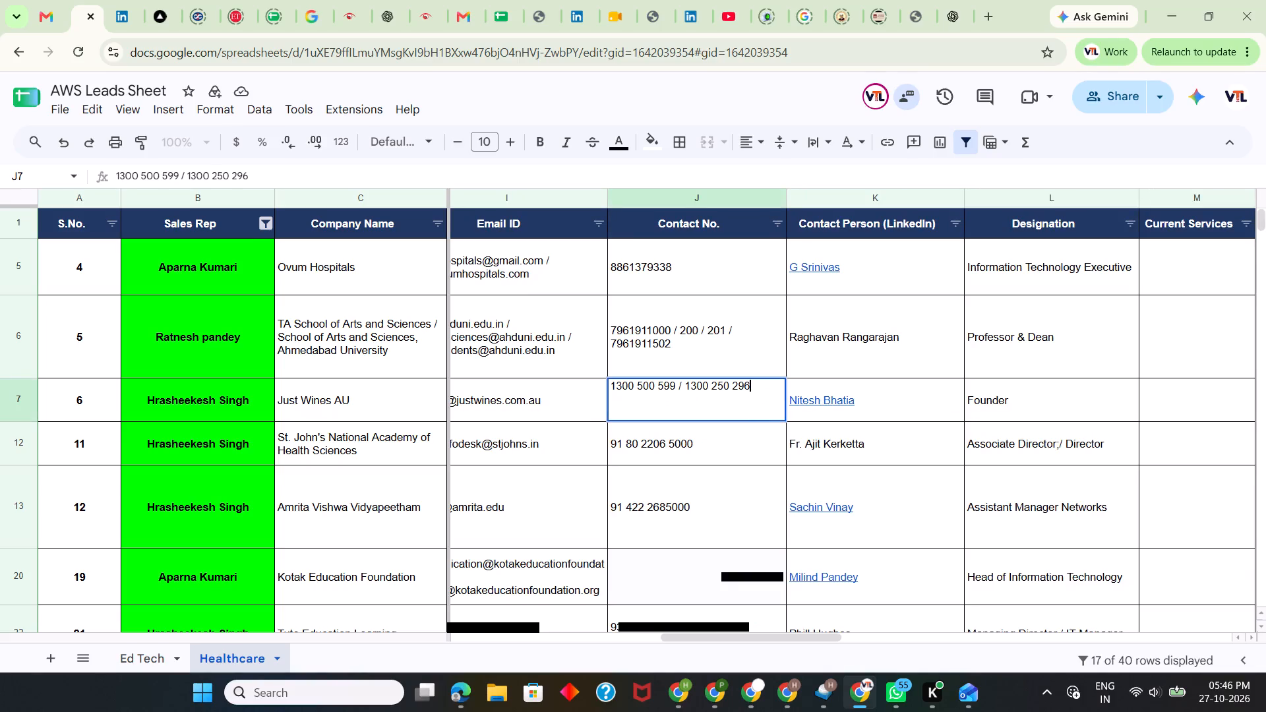
click(932, 440)
scroll(708, 444, right, 3)
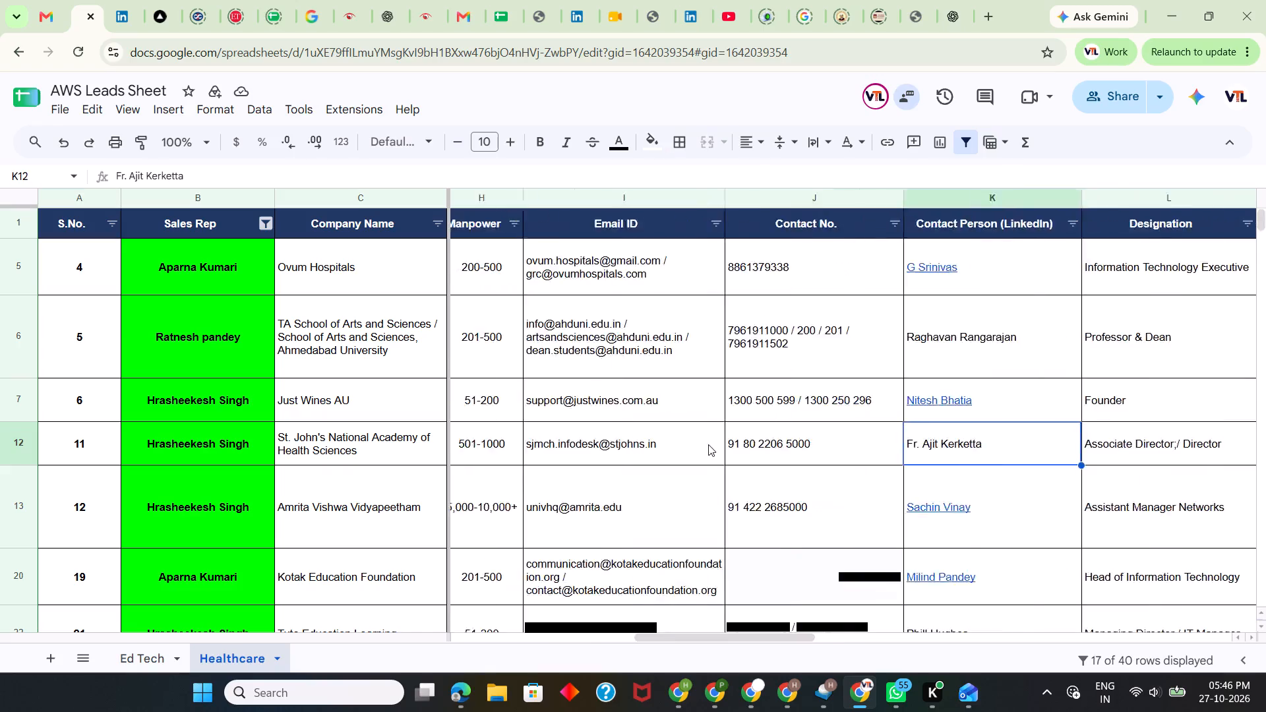
scroll(708, 444, right, 8)
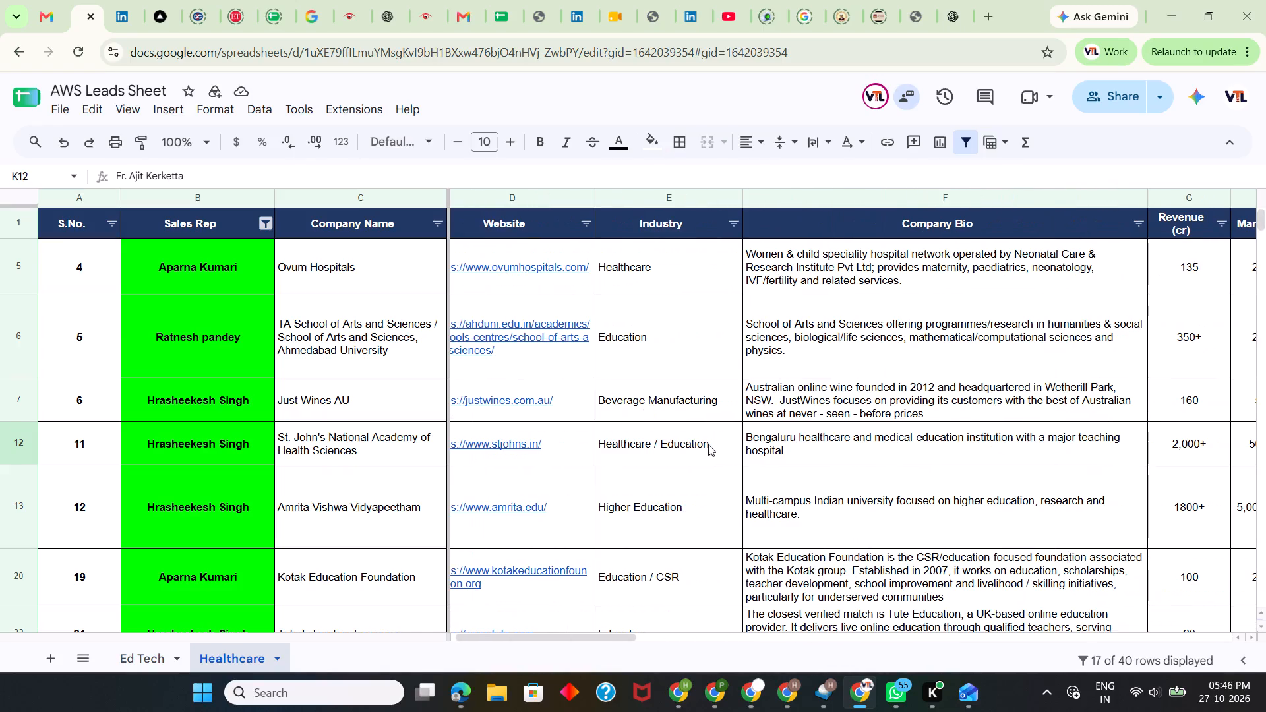
scroll(708, 444, left, 6)
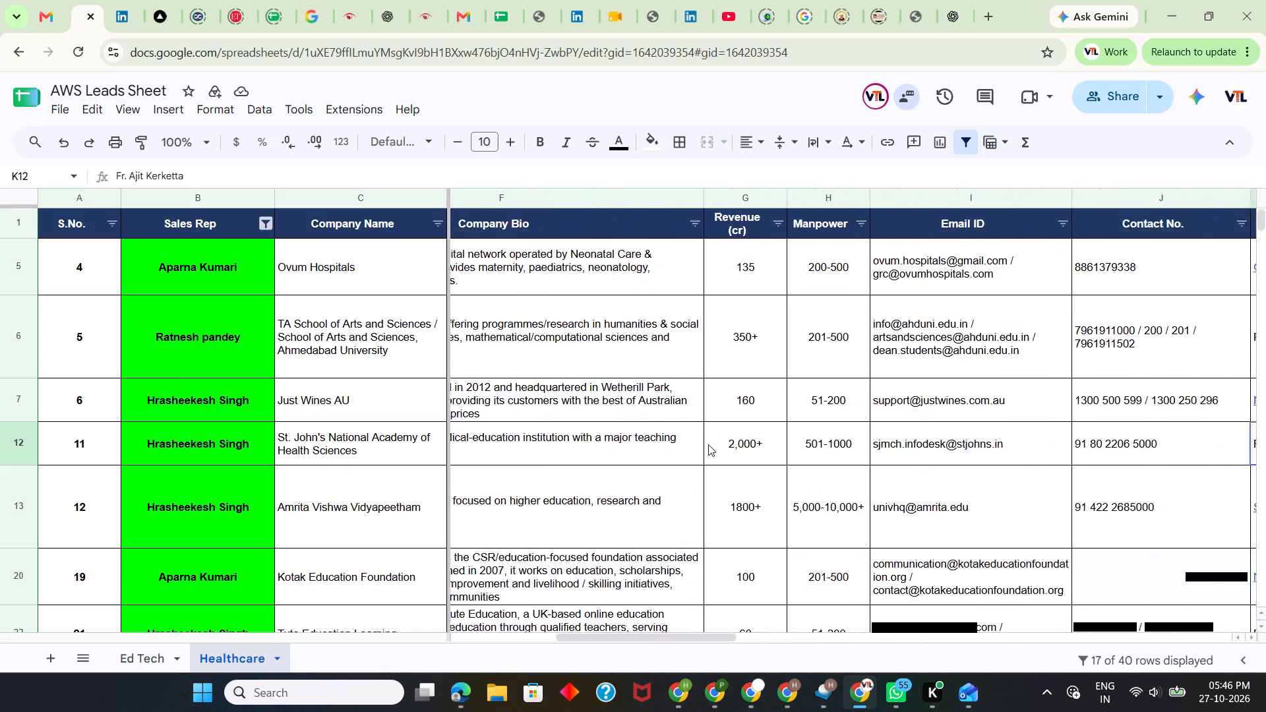
scroll(708, 444, left, 3)
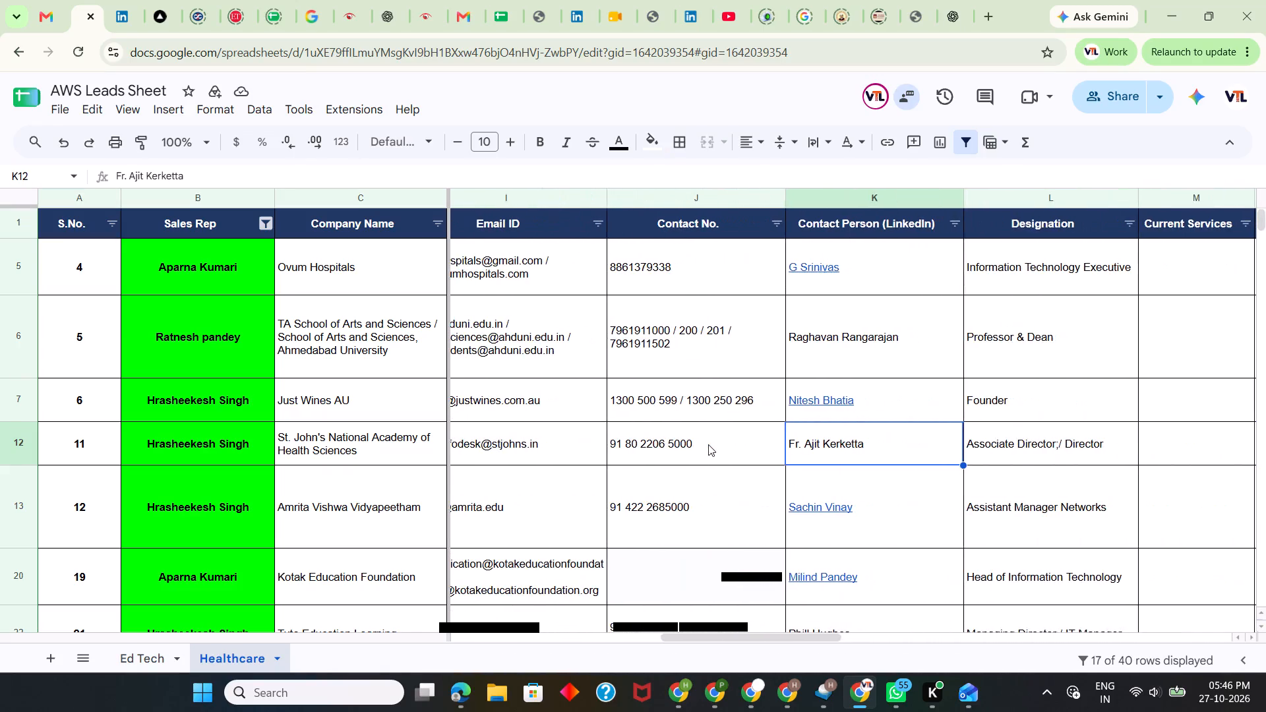
scroll(708, 444, left, 7)
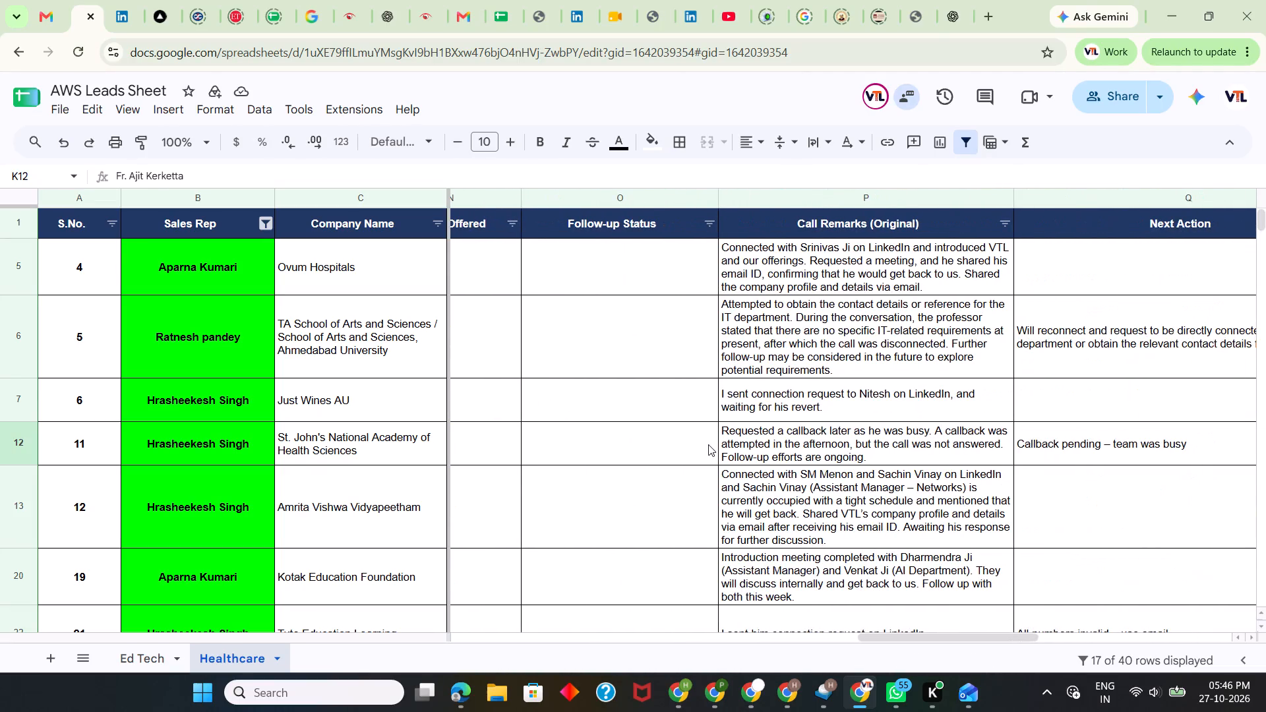
scroll(708, 444, right, 8)
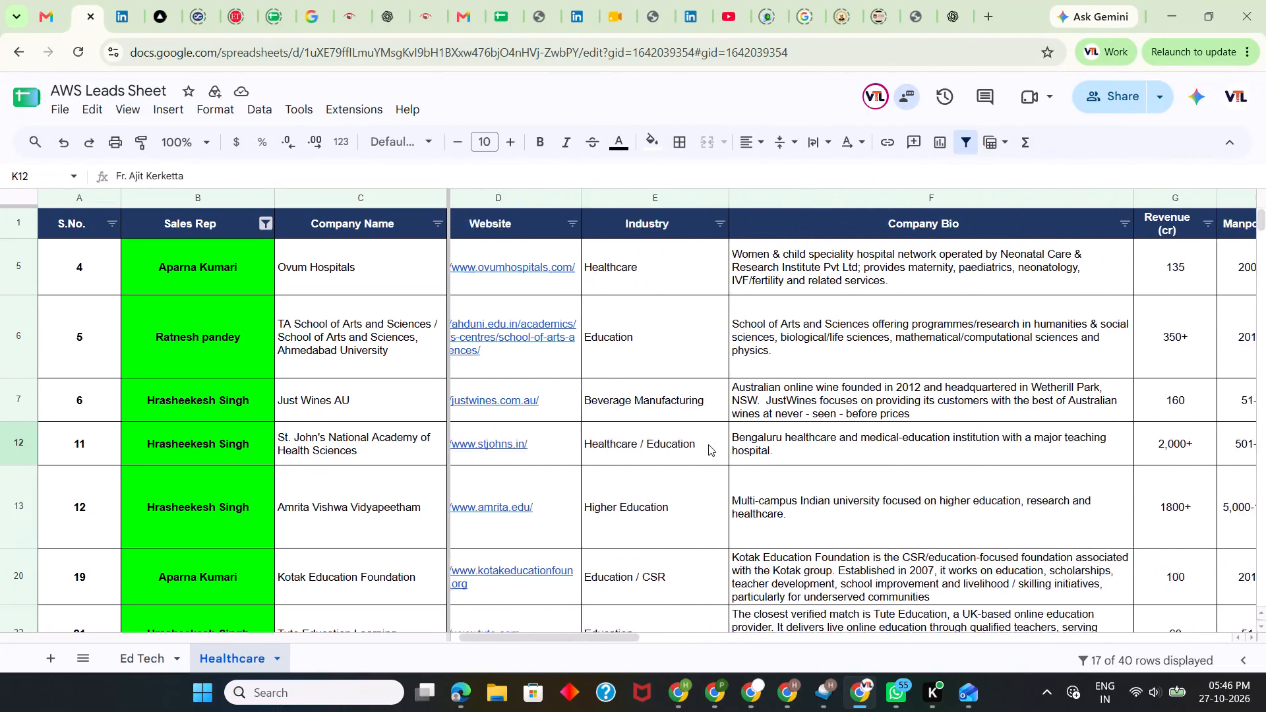
scroll(708, 444, right, 1)
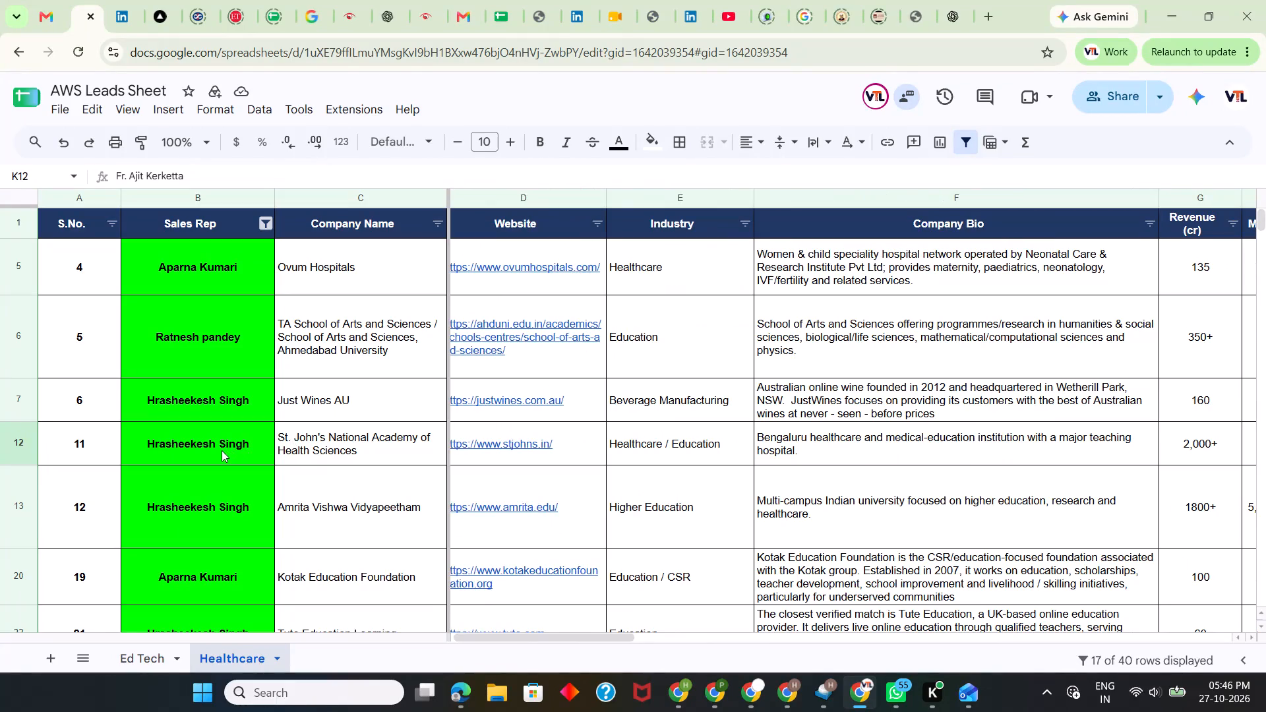
Copy the St. John's National Academy and Amrita Vishwa Vidyapeetham rows, Sales Rep through Call Remarks, and paste them at C411 in Daily Sales Call Data.
click(222, 450)
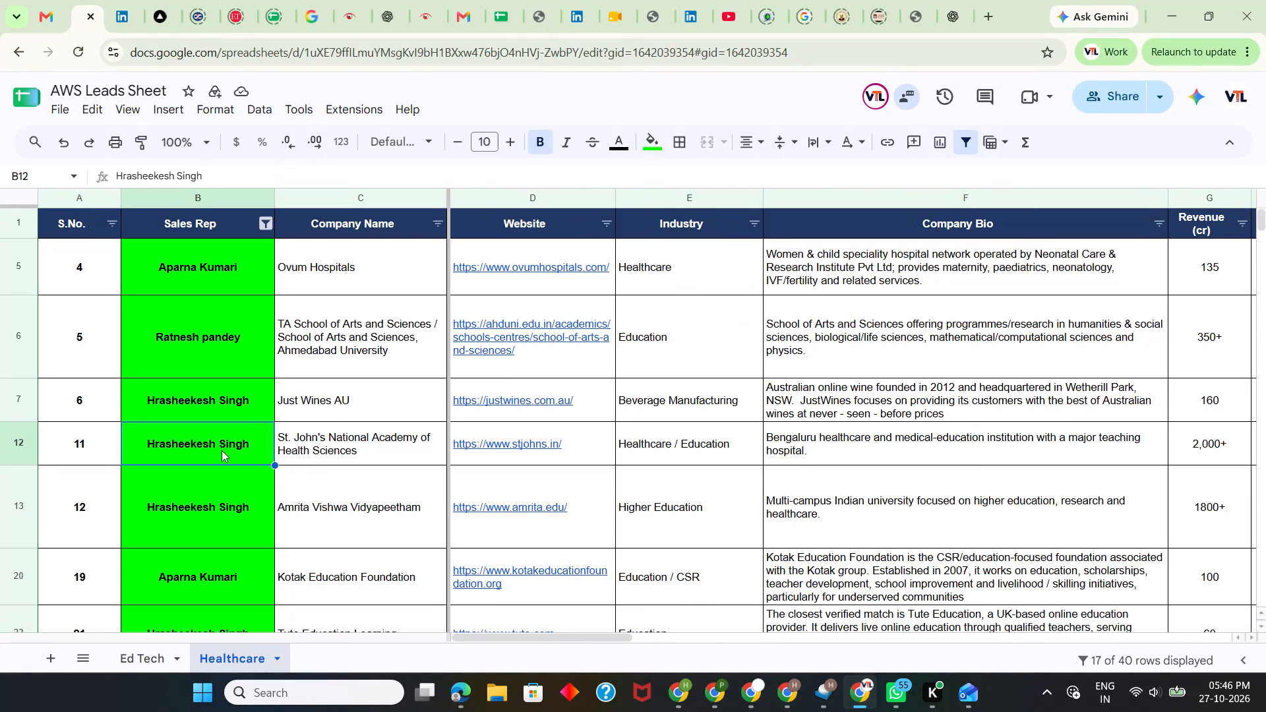
key(shift+Down)
key(shift+Right)
key(shift+Right)
key(shift+Right)
key(shift+Right)
key(shift+Right)
key(shift+Right)
key(shift+Right)
key(shift+Right)
key(shift+Right)
key(shift+Right)
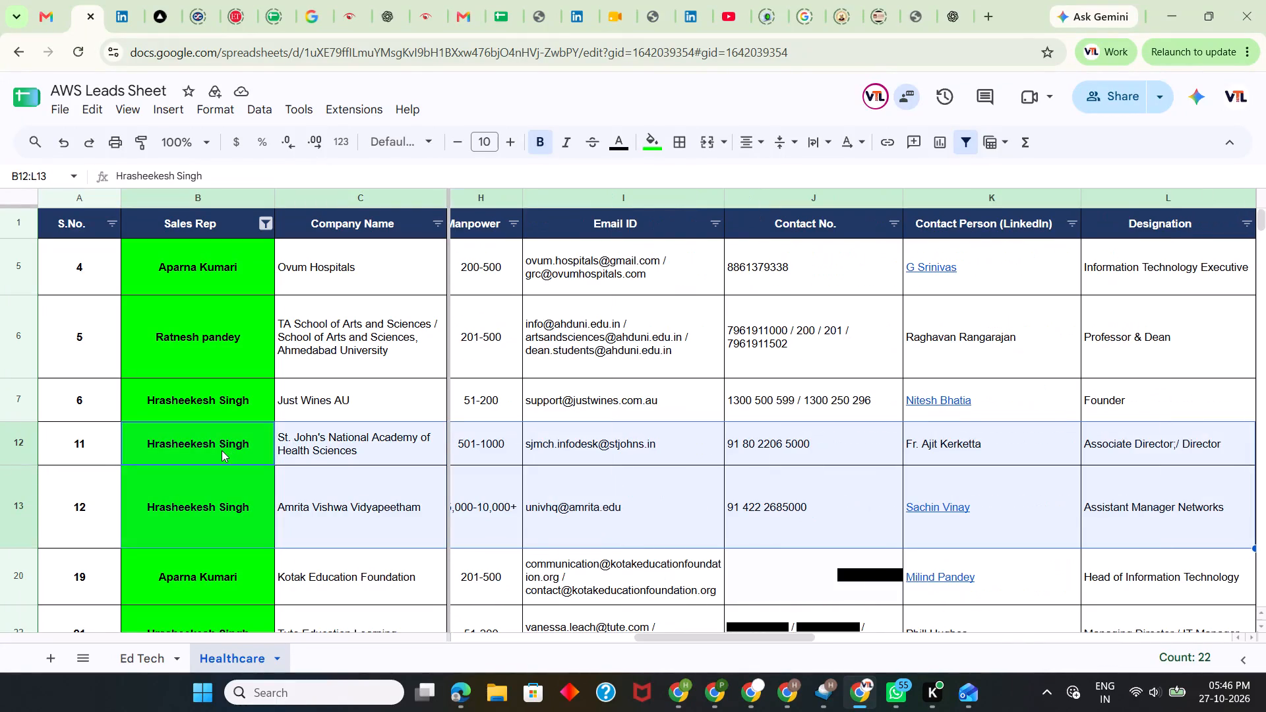
key(shift+Right)
key(shift+Right)
key(shift+Right)
key(shift+Right)
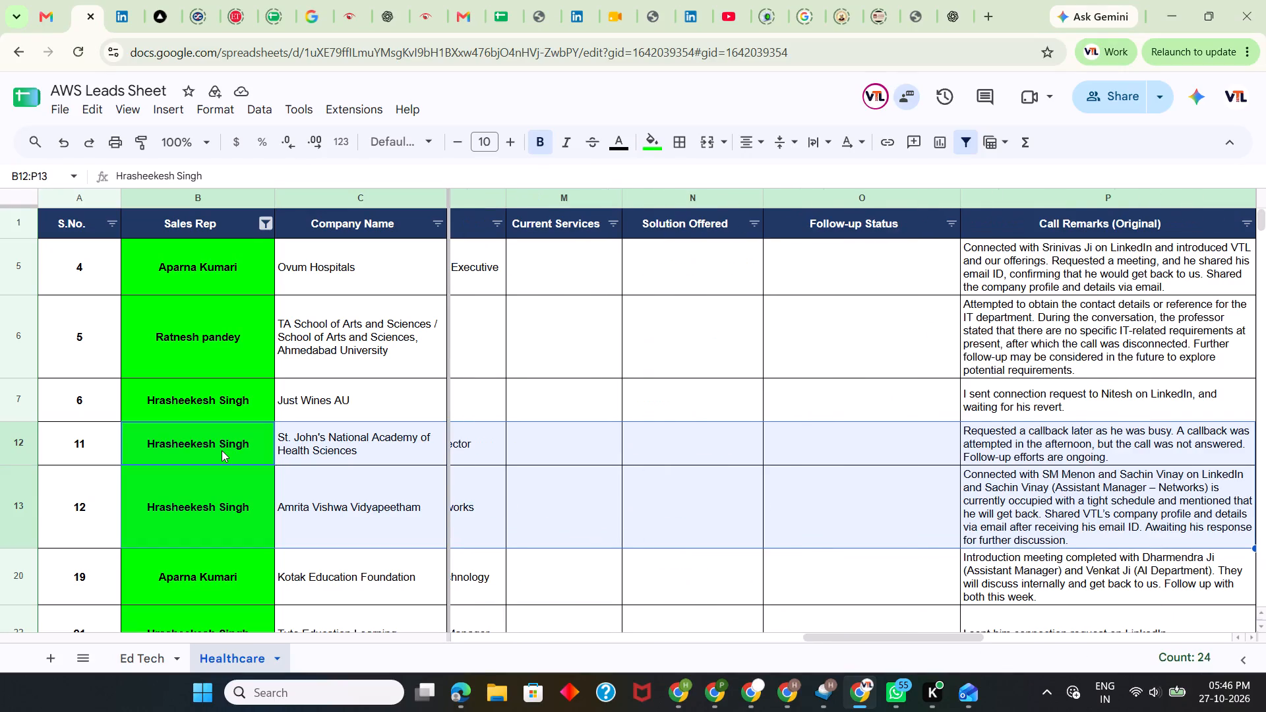
key(ctrl+c)
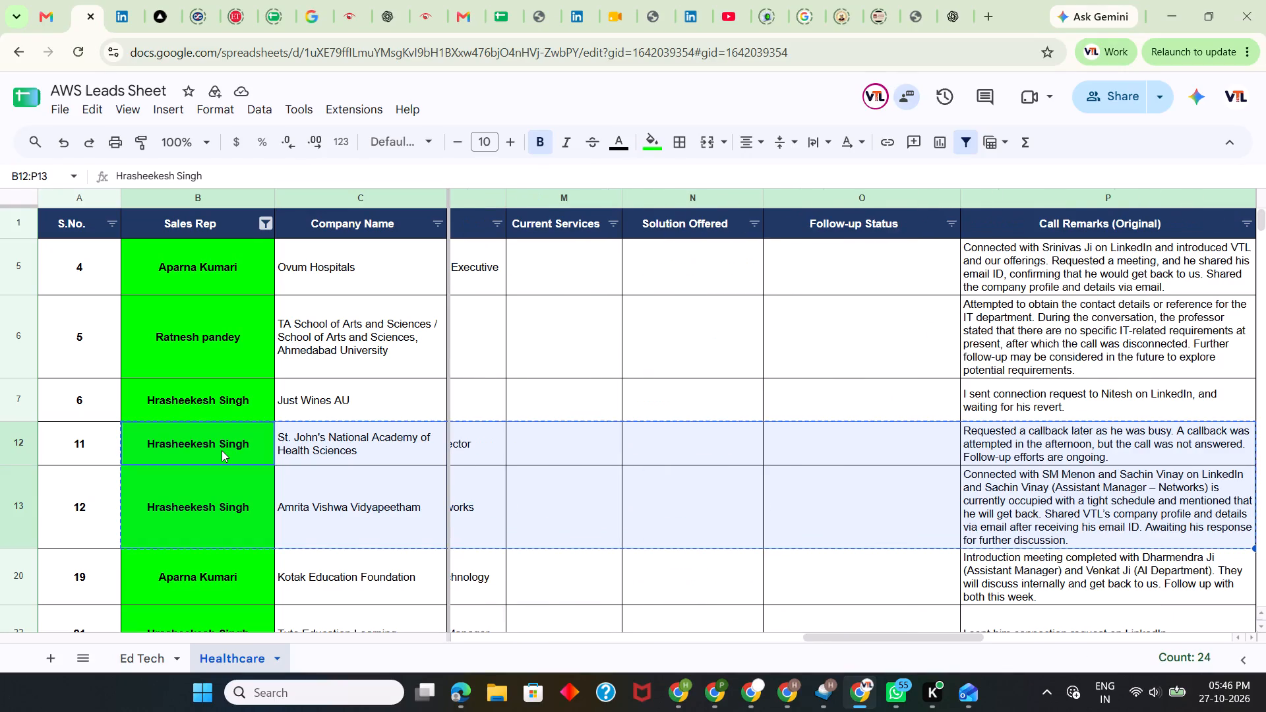
scroll(222, 450, right, 10)
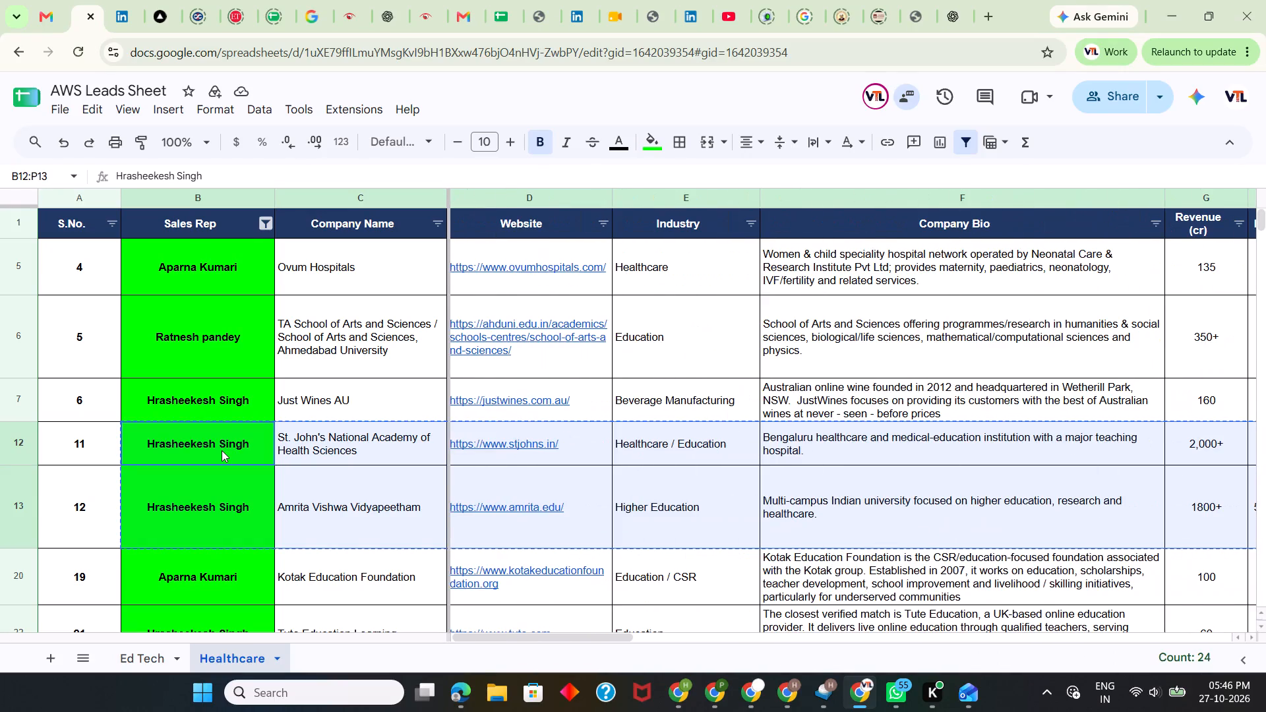
click(679, 468)
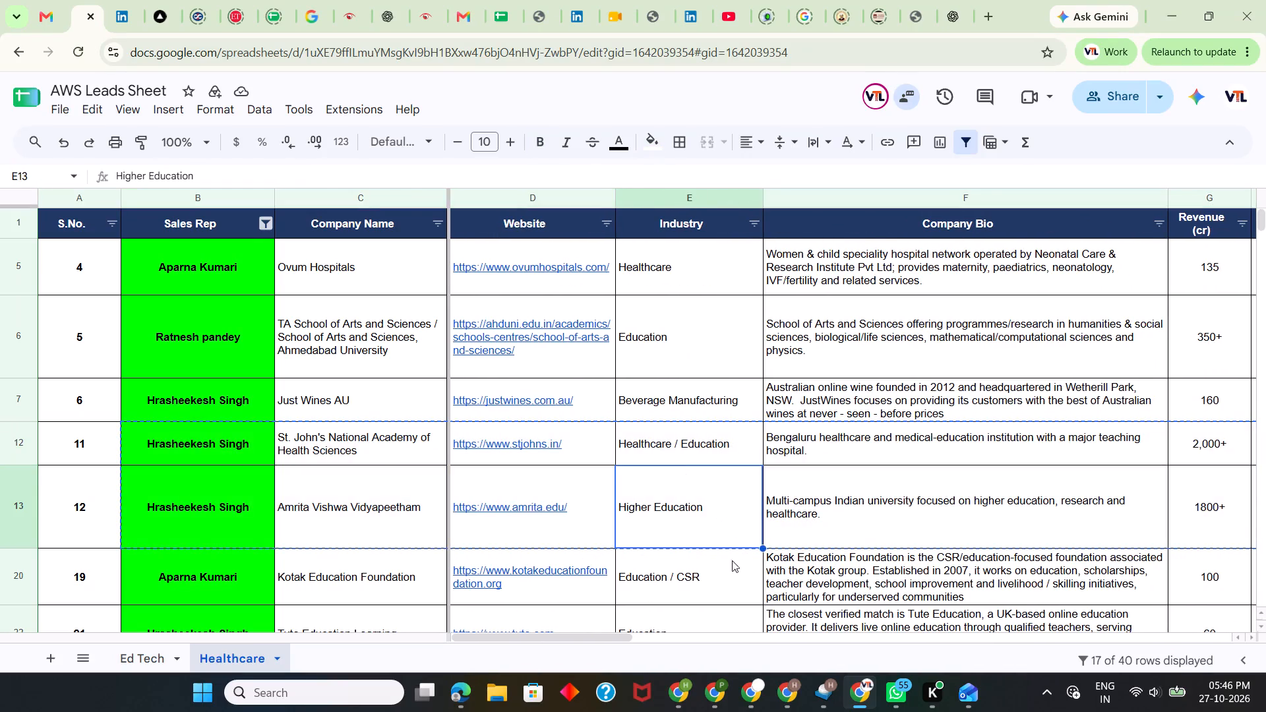
click(777, 697)
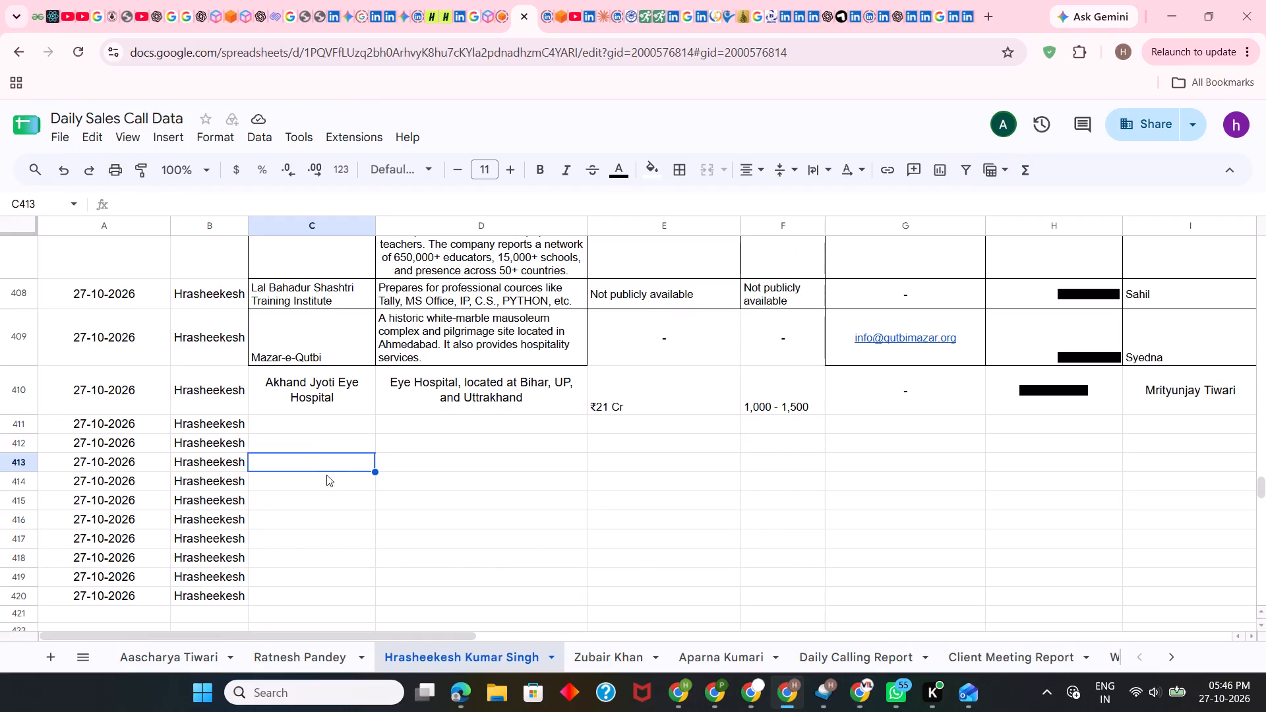
click(323, 426)
key(ctrl+v)
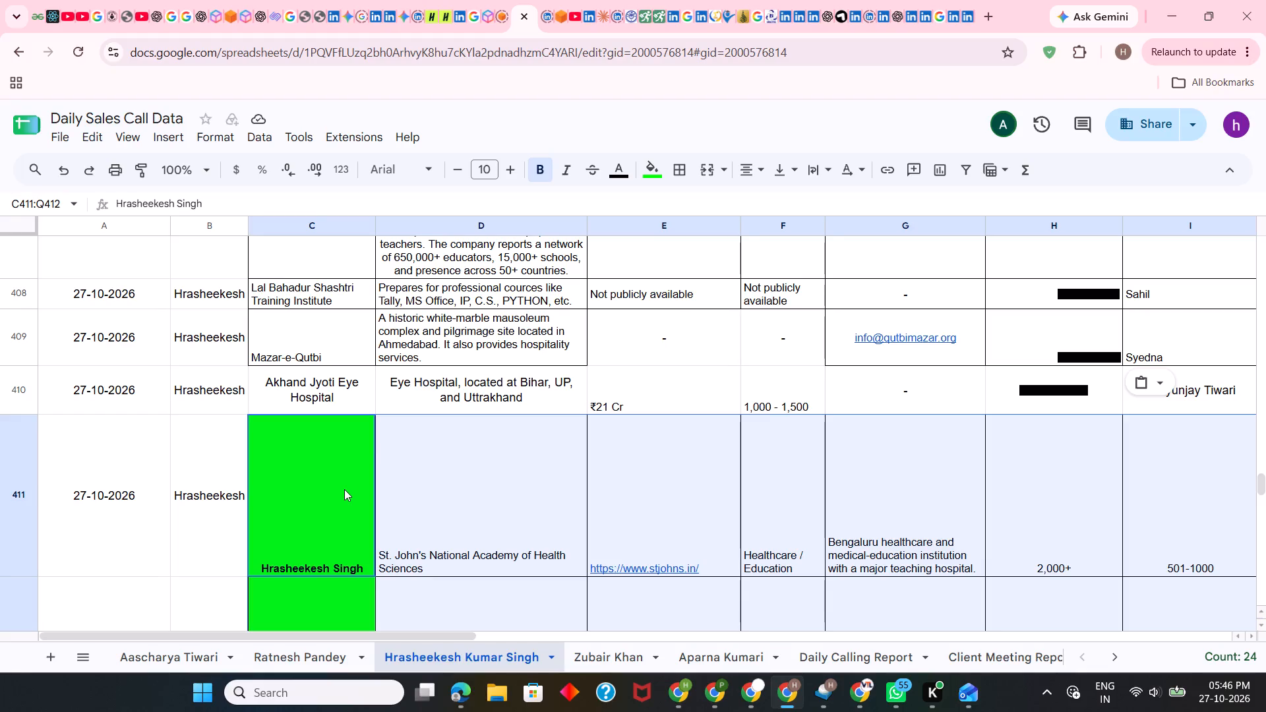
Clear the pasted sales rep names from C411:C412 and move the company names from D411:D412 into their place.
click(344, 489)
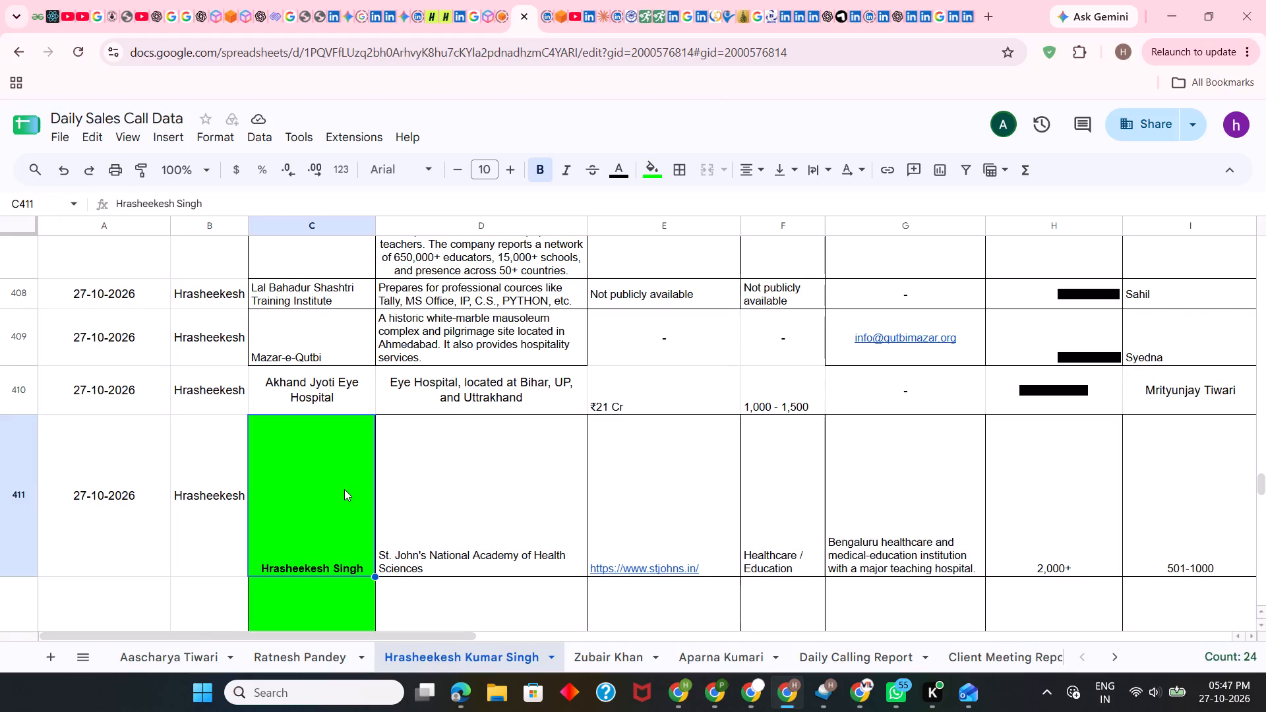
key(shift+Down)
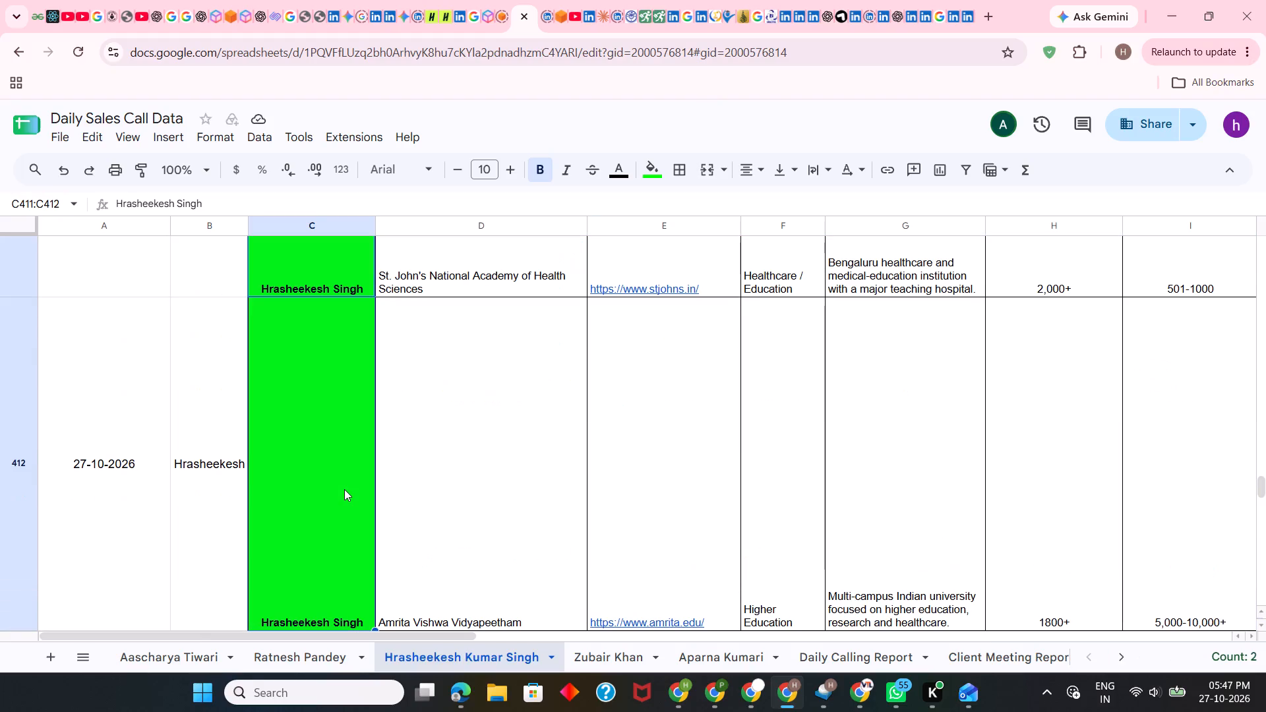
key(BackSpace)
key(BackSpace)
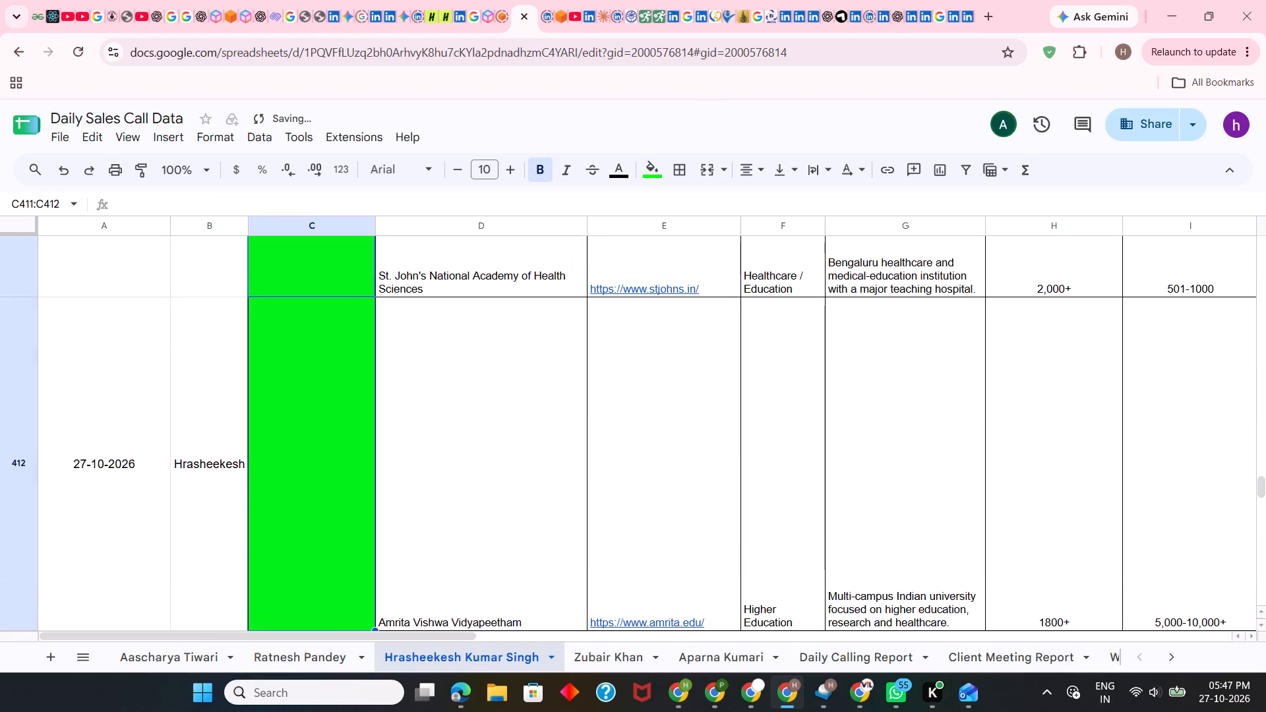
key(BackSpace)
key(BackSpace)
click(491, 292)
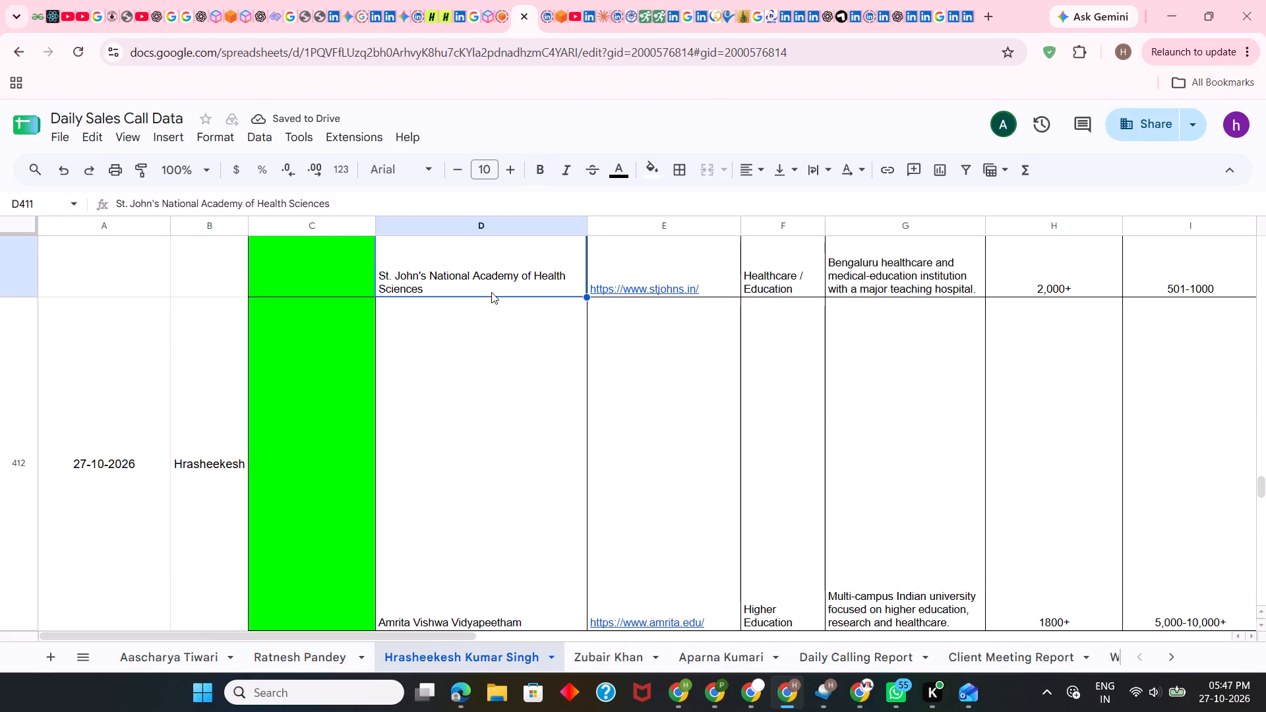
key(shift+Down)
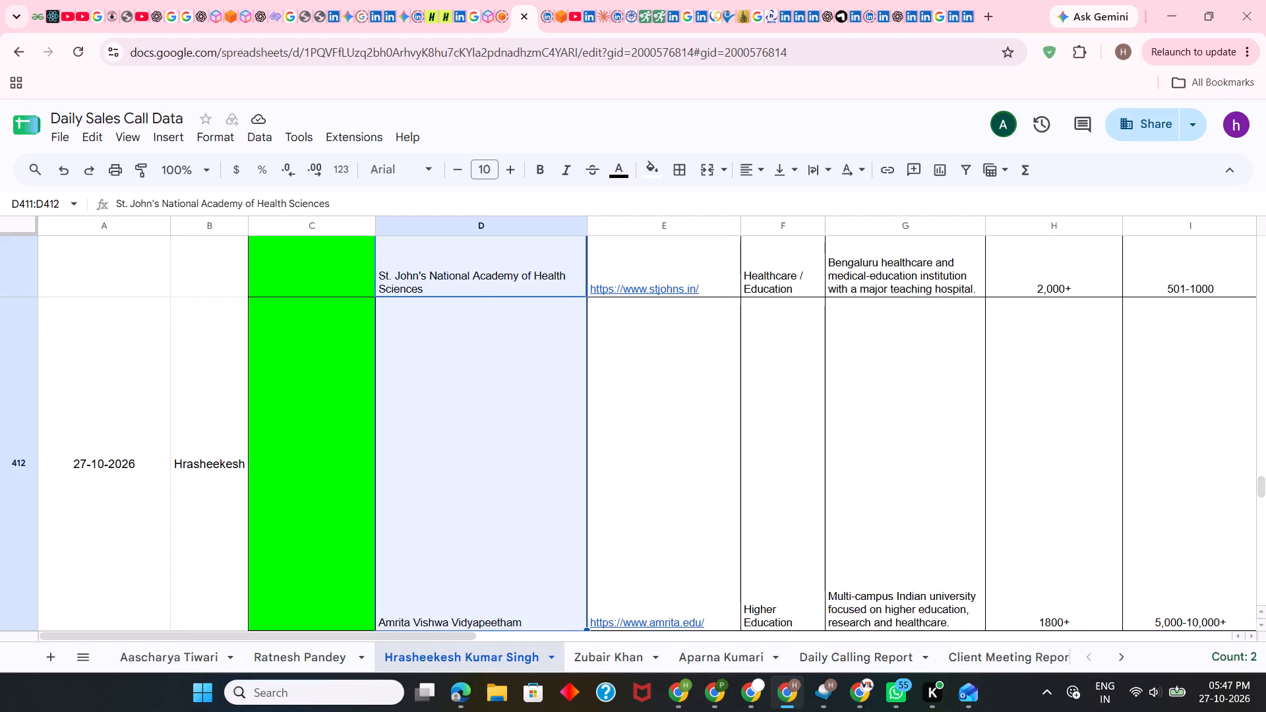
drag(375, 267, 332, 269)
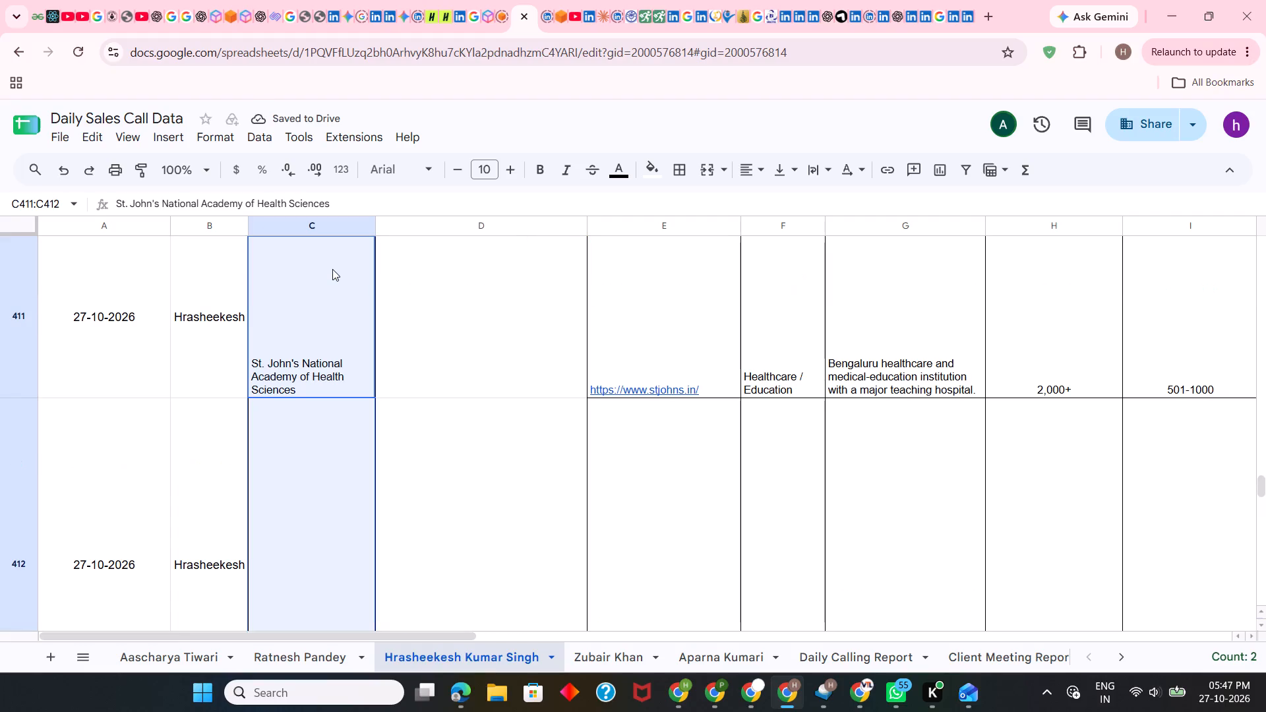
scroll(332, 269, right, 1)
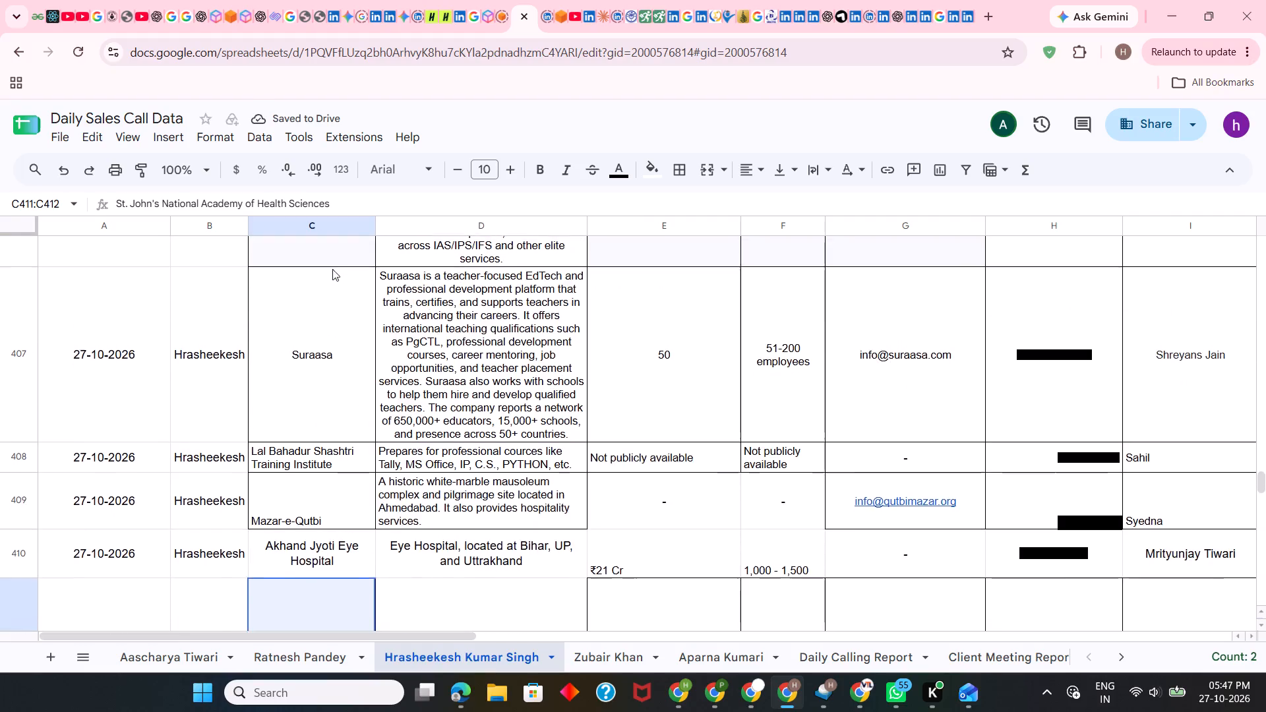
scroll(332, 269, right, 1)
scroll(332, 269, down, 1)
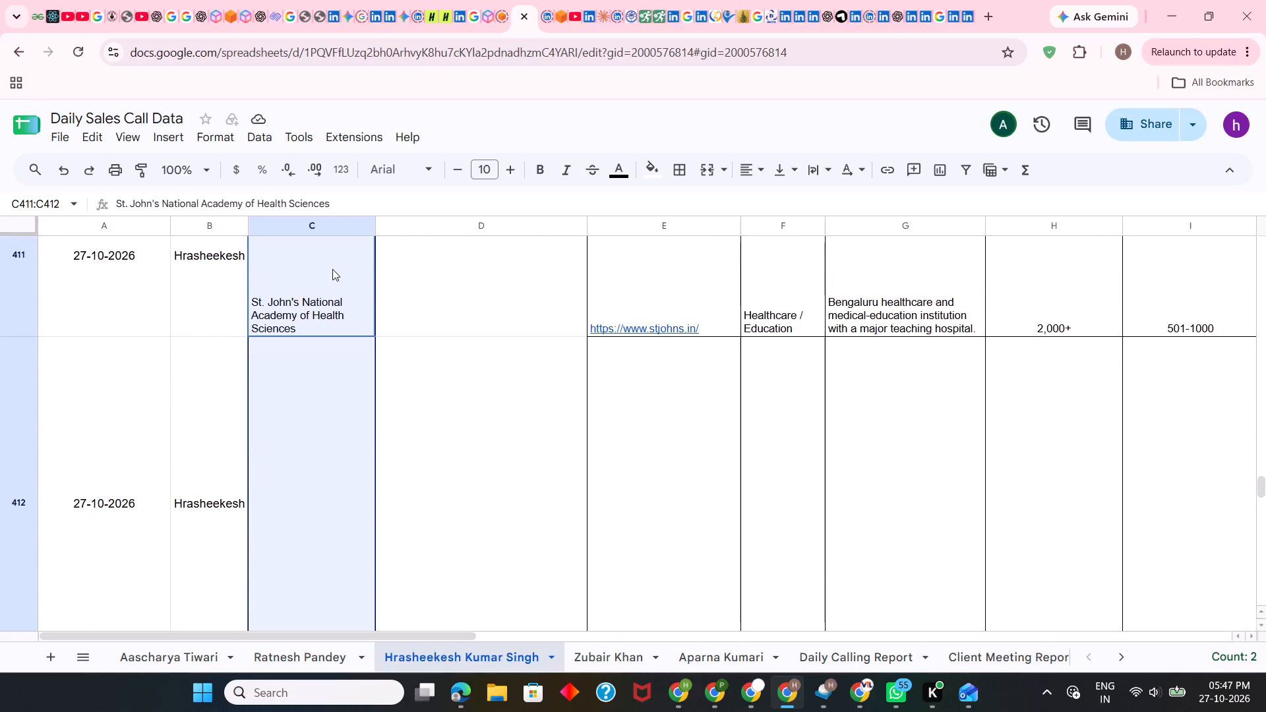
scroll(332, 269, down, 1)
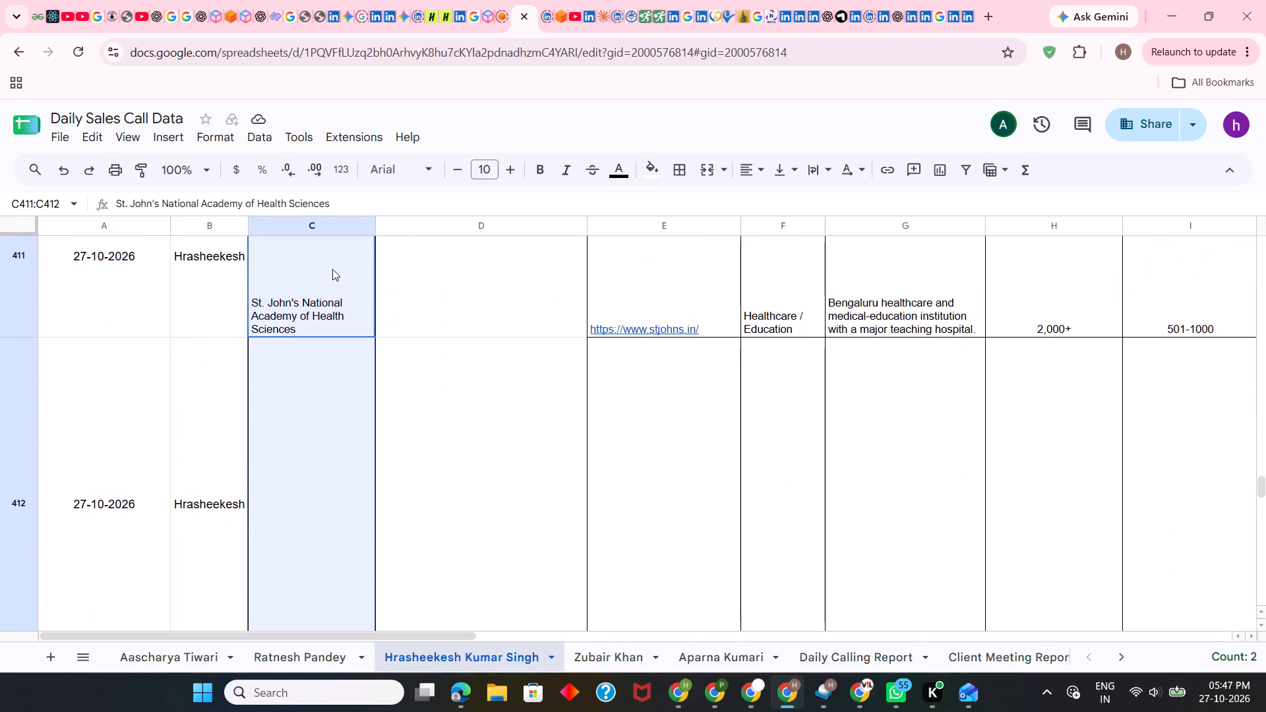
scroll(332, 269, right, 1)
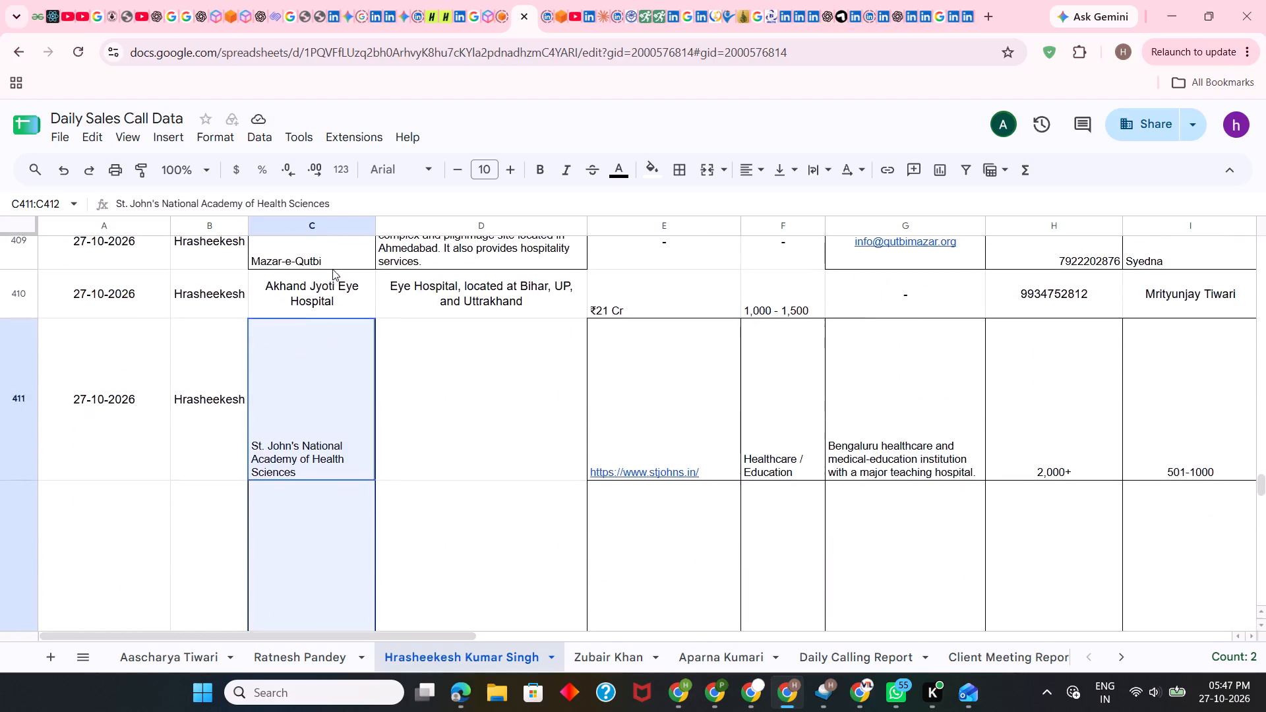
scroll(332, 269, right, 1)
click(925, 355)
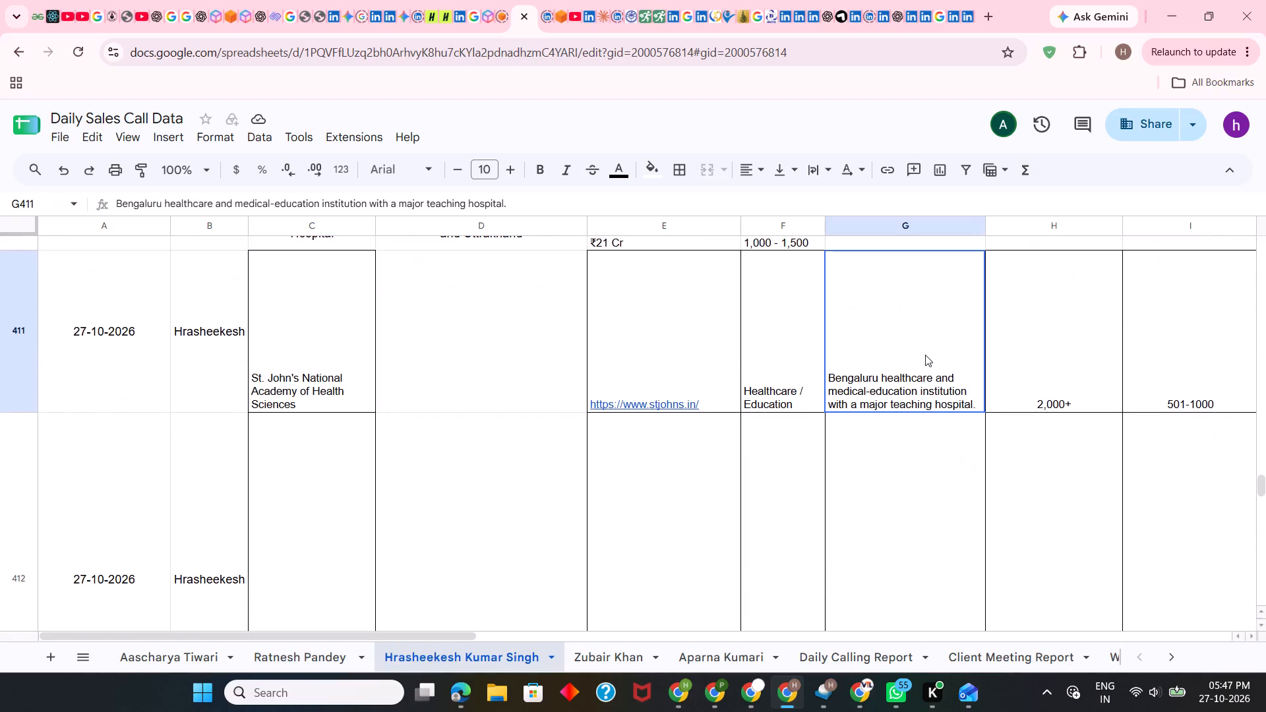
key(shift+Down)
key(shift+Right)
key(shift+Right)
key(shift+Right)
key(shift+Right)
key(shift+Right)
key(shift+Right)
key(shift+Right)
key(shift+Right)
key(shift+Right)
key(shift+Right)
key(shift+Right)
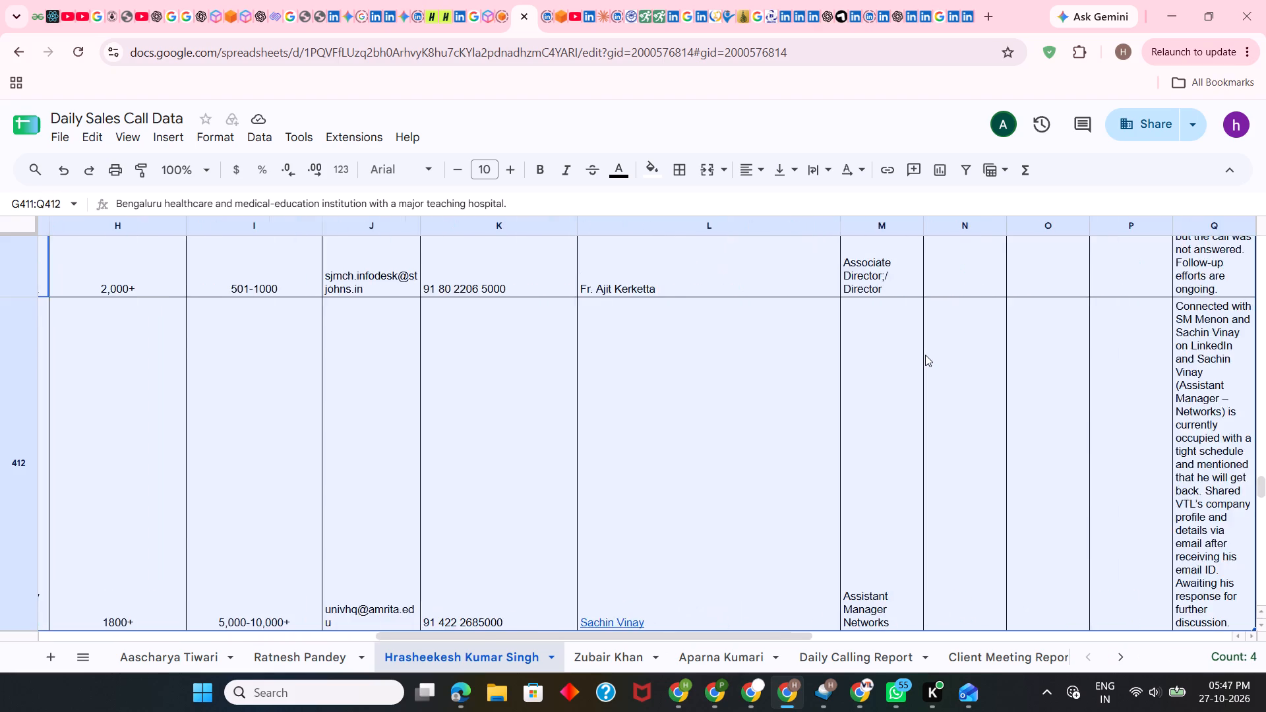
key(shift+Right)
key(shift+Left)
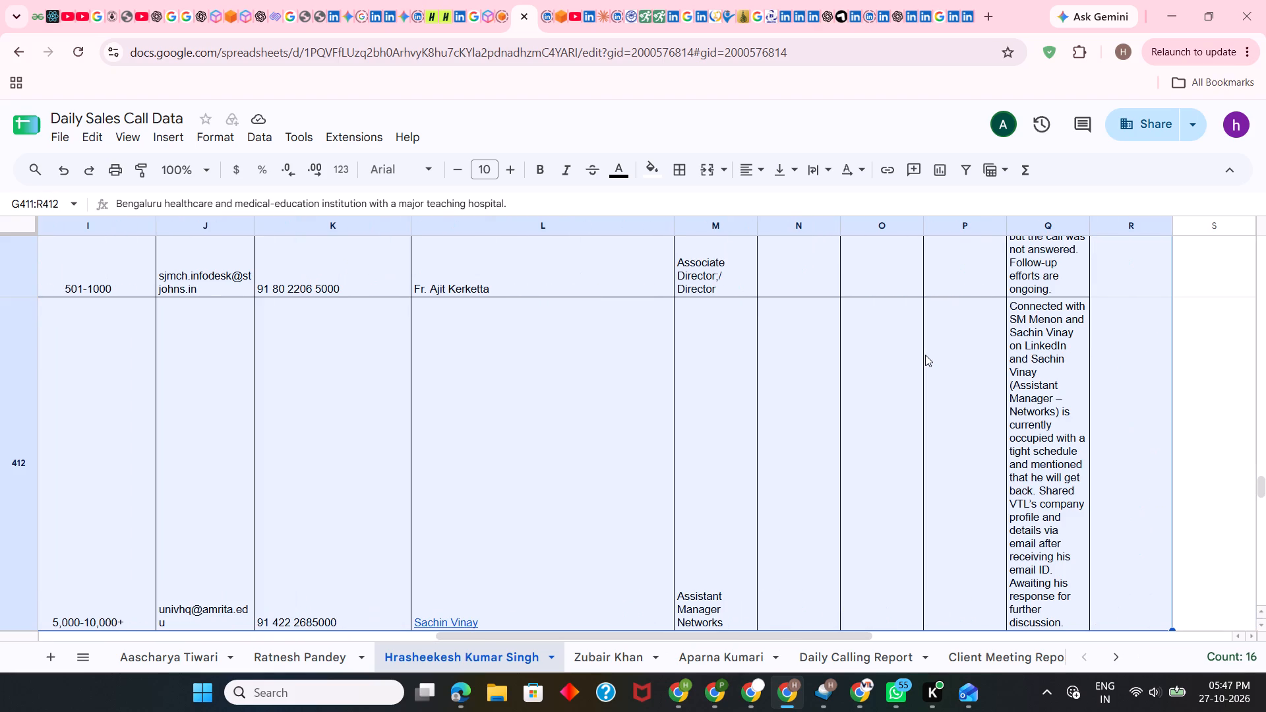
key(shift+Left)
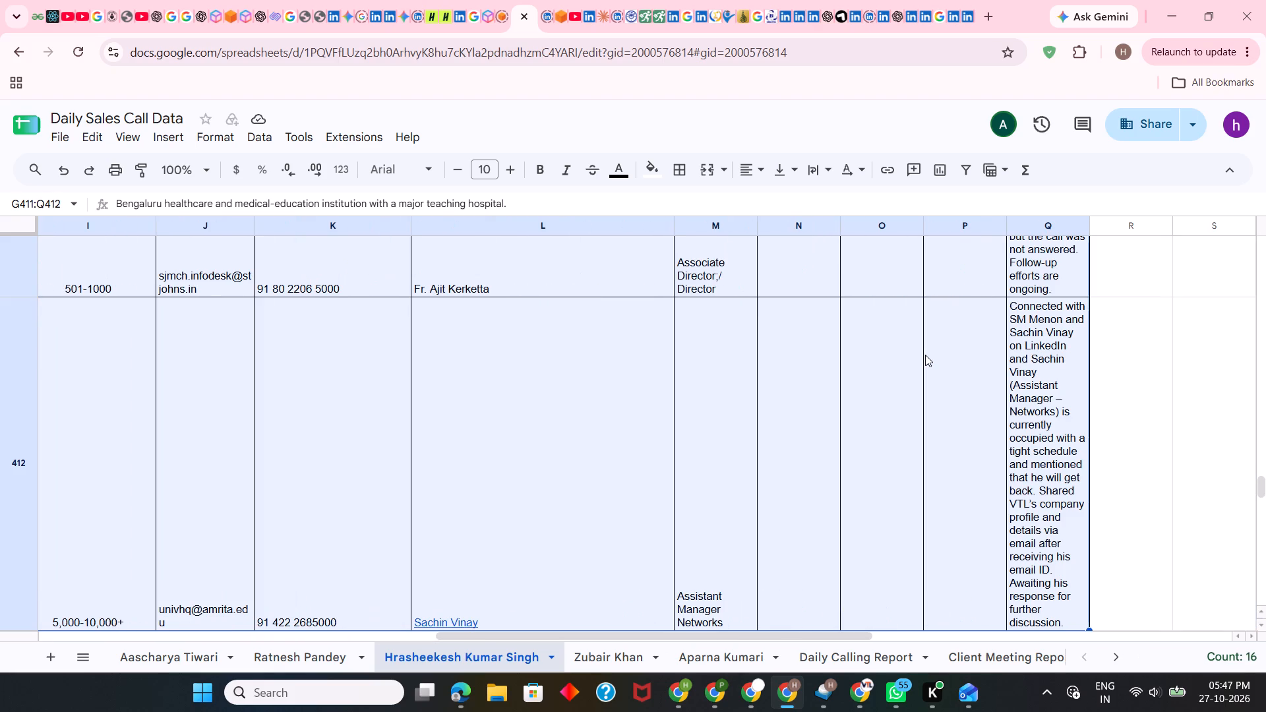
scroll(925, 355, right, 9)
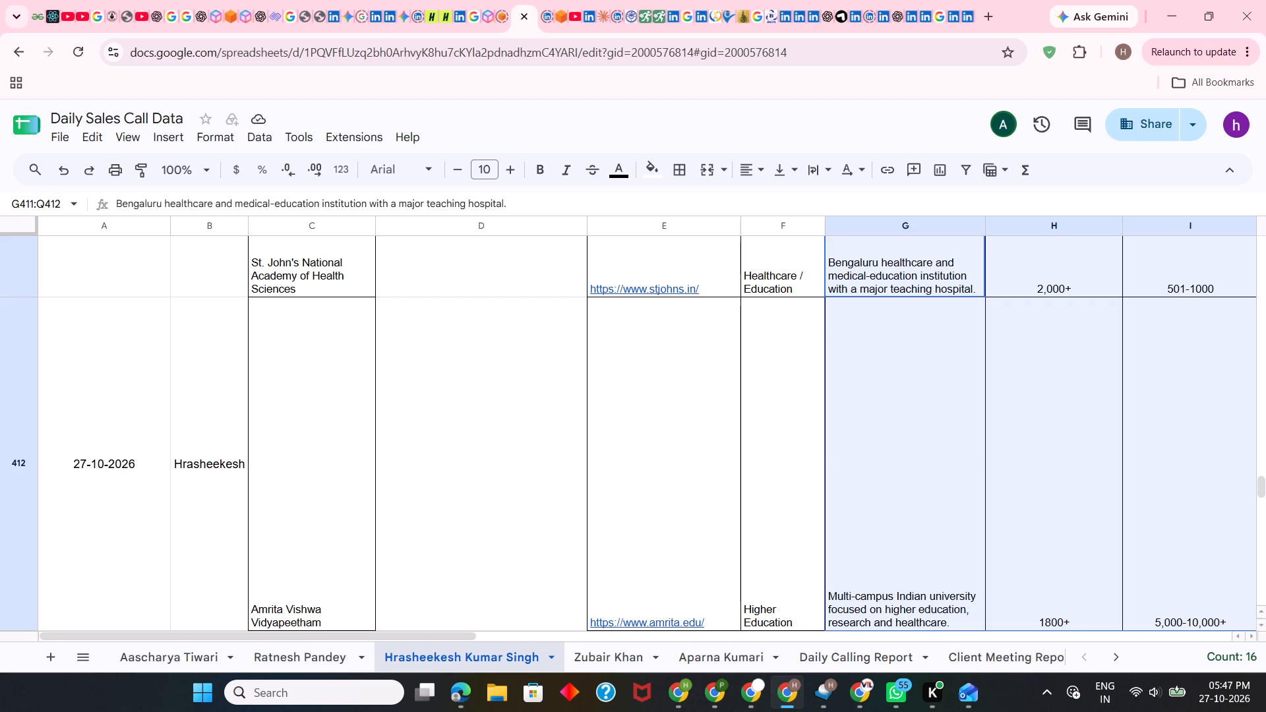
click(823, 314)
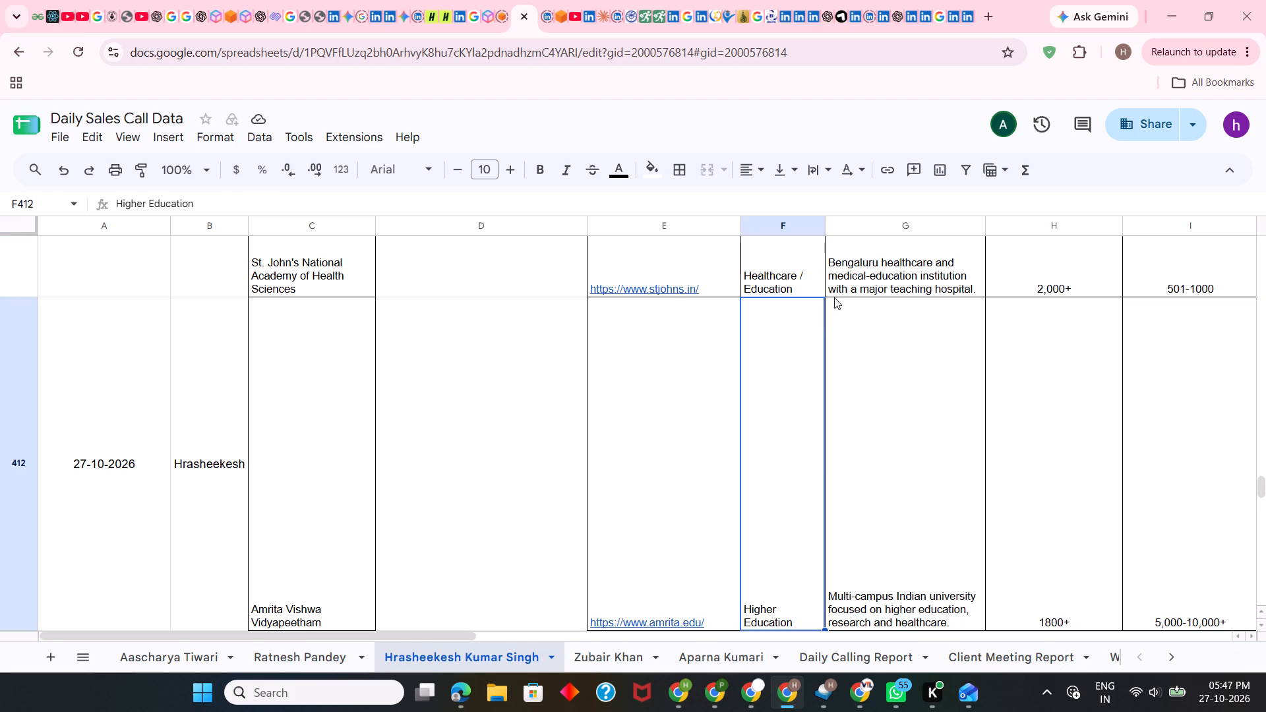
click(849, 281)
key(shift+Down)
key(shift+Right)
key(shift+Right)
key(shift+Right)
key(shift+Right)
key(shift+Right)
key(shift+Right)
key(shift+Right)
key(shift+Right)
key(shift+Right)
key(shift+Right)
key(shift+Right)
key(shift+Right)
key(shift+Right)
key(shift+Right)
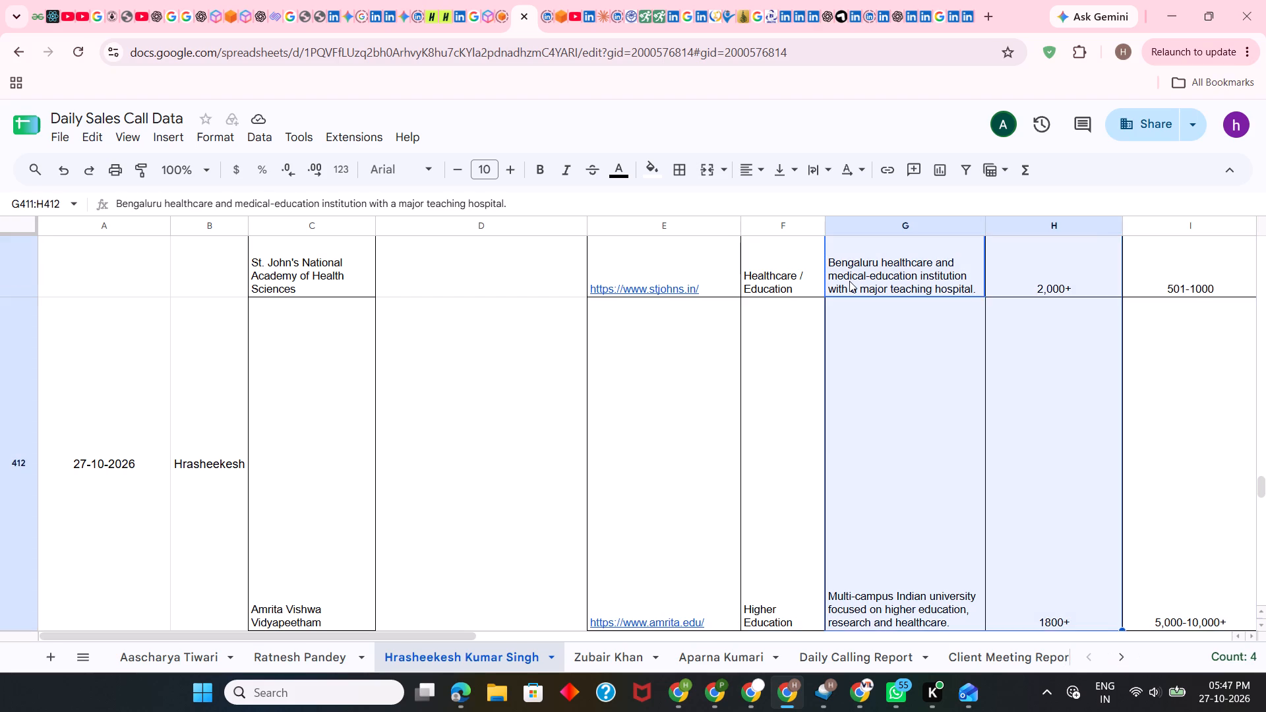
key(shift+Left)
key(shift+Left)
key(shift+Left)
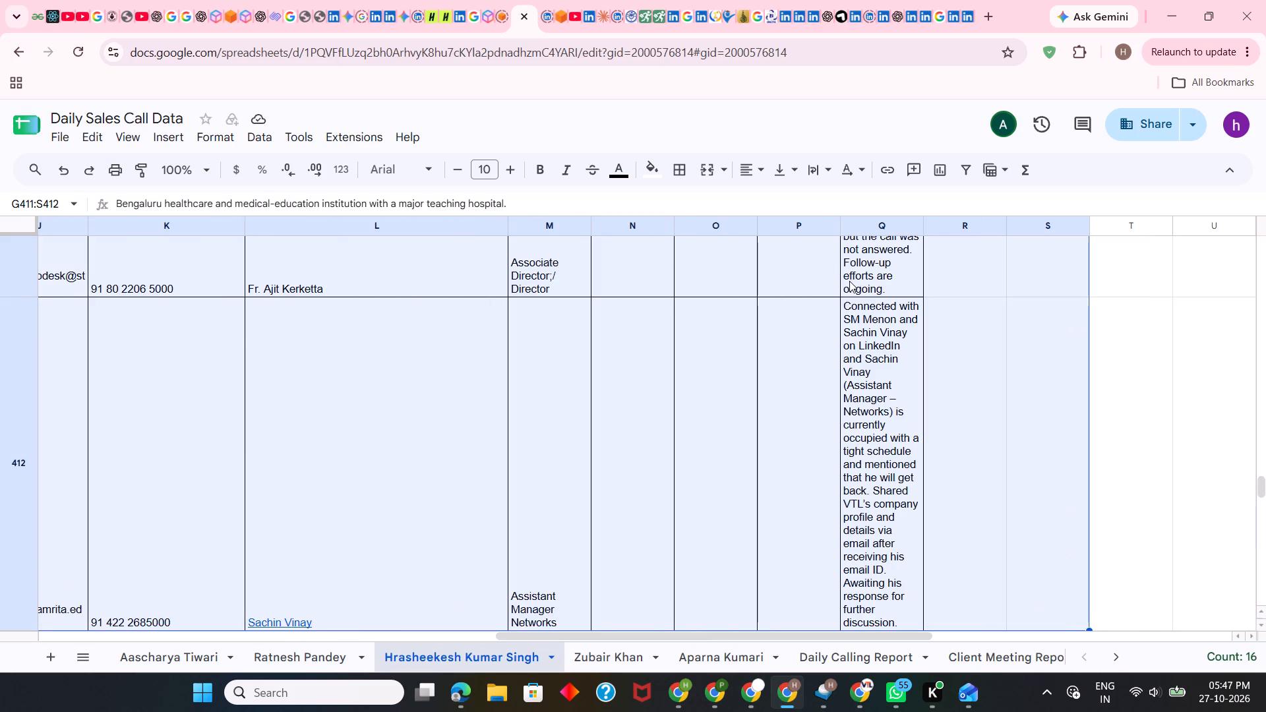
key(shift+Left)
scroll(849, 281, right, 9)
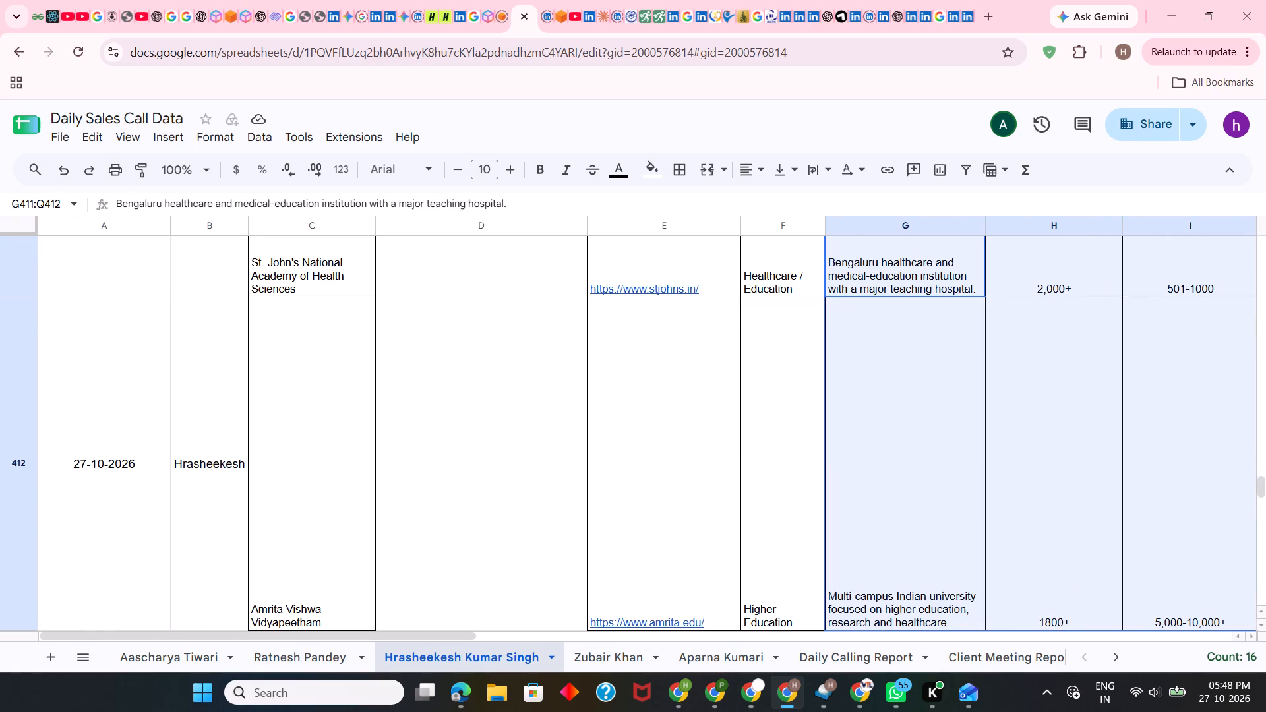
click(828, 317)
Move the St. John's and Amrita details in G411:Q412, description through call remarks, so that they start at D411.
click(853, 279)
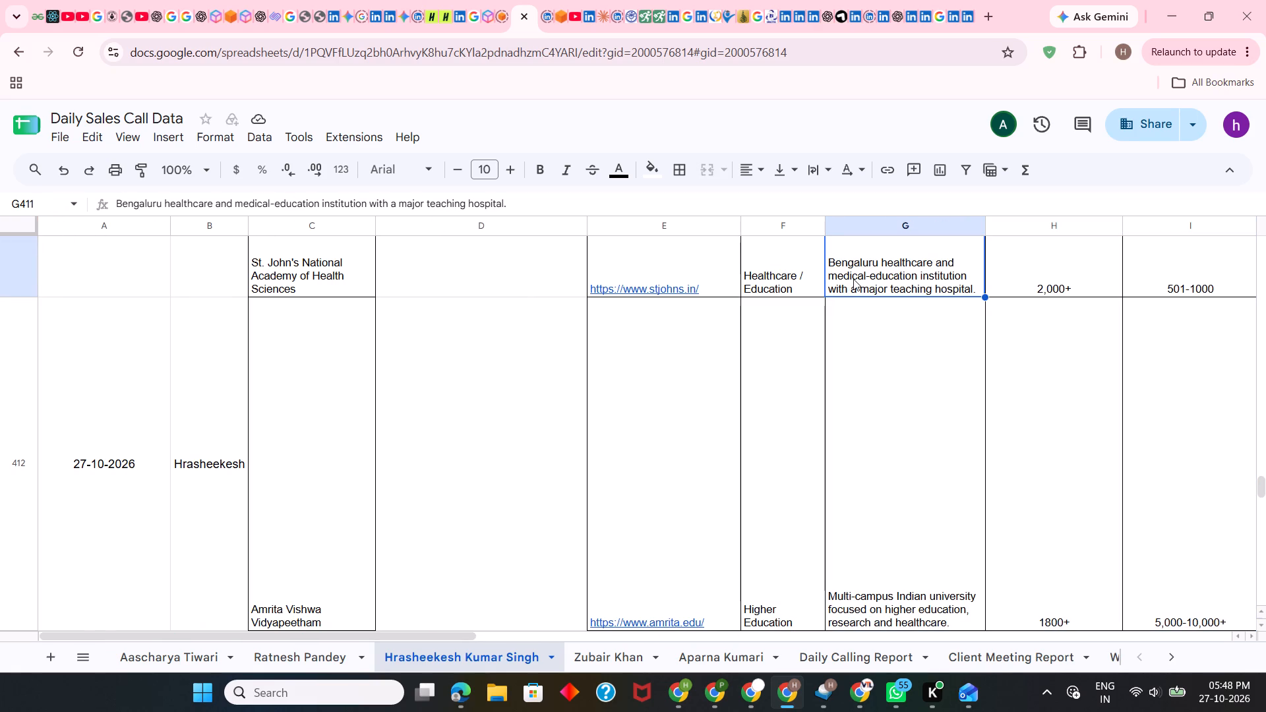
key(shift+Down)
key(shift+Right)
key(shift+Right)
key(shift+Right)
key(shift+Right)
key(shift+Right)
key(shift+Right)
key(shift+Right)
key(shift+Right)
key(shift+Right)
key(shift+Right)
key(shift+Right)
key(shift+Right)
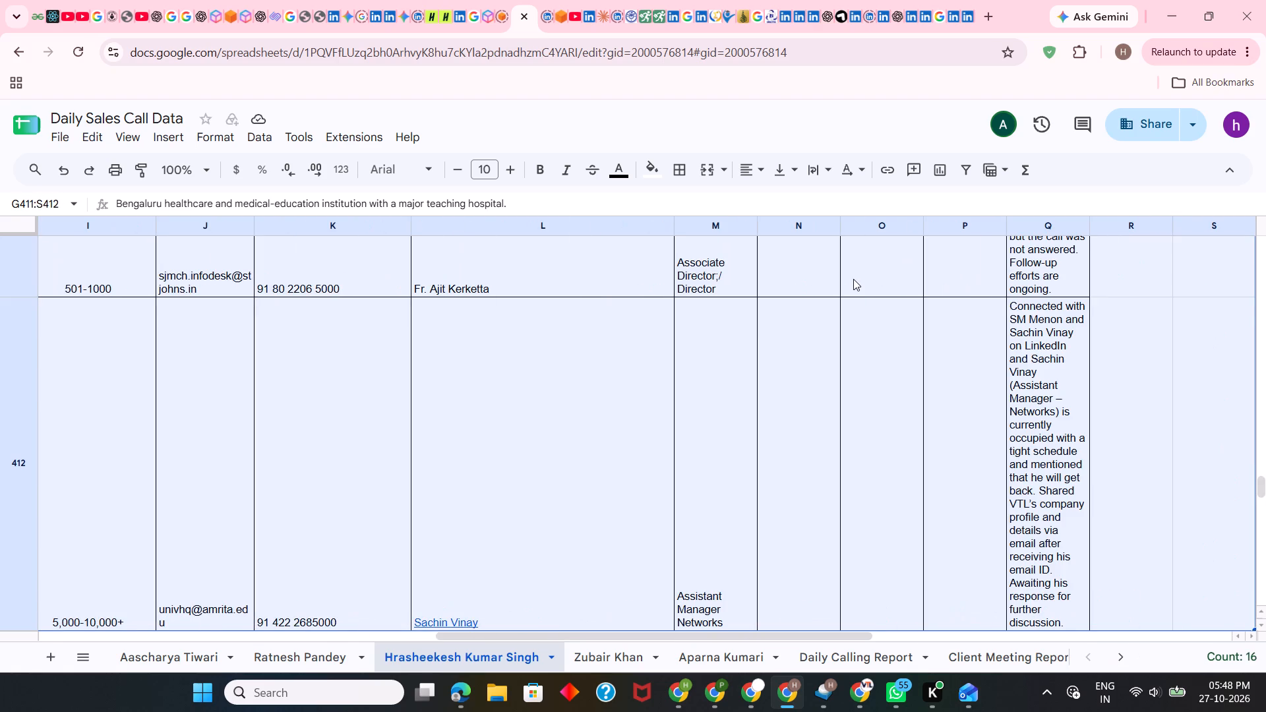
key(shift+Left)
key(shift+Left)
key(shift+Left)
key(shift+Right)
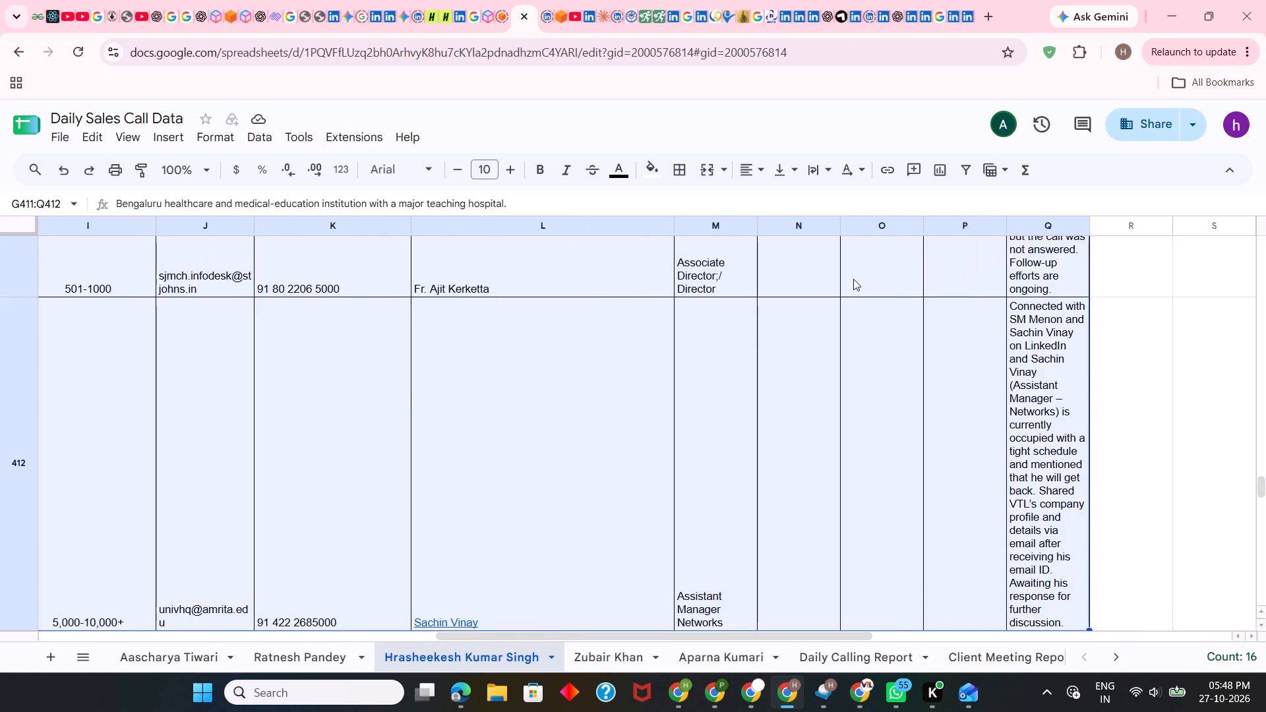
scroll(853, 279, right, 10)
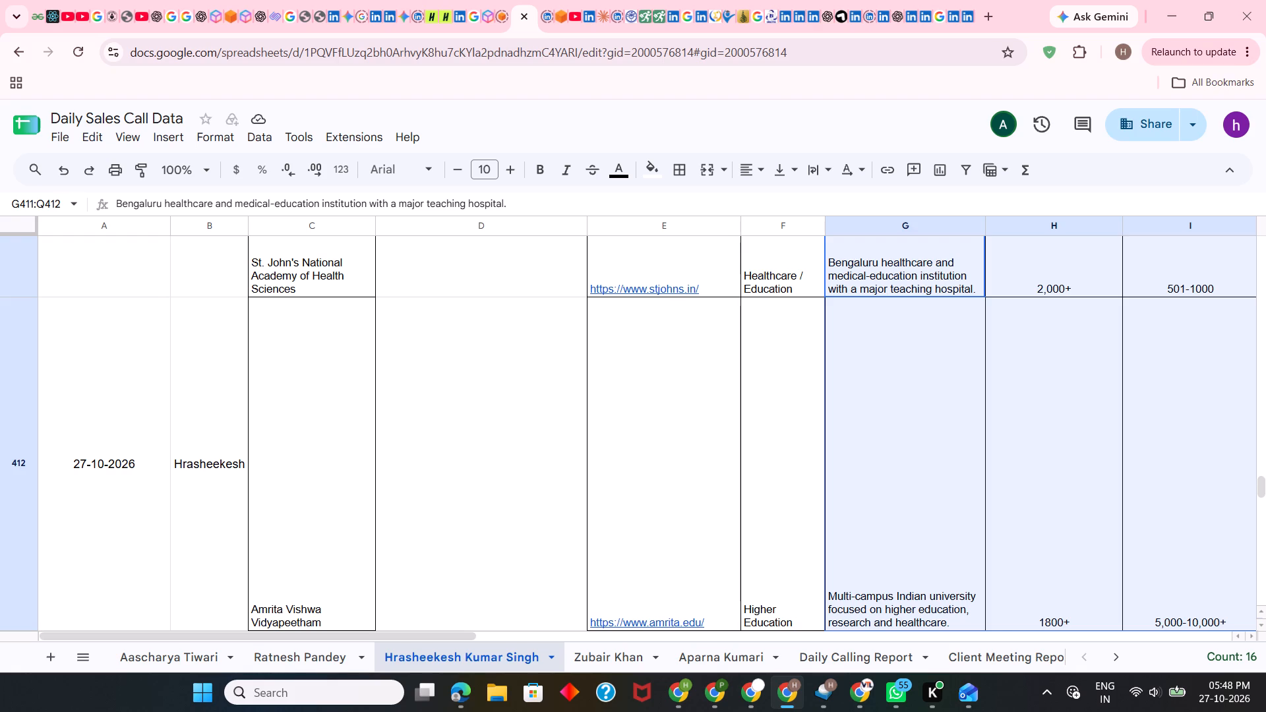
drag(825, 341, 664, 349)
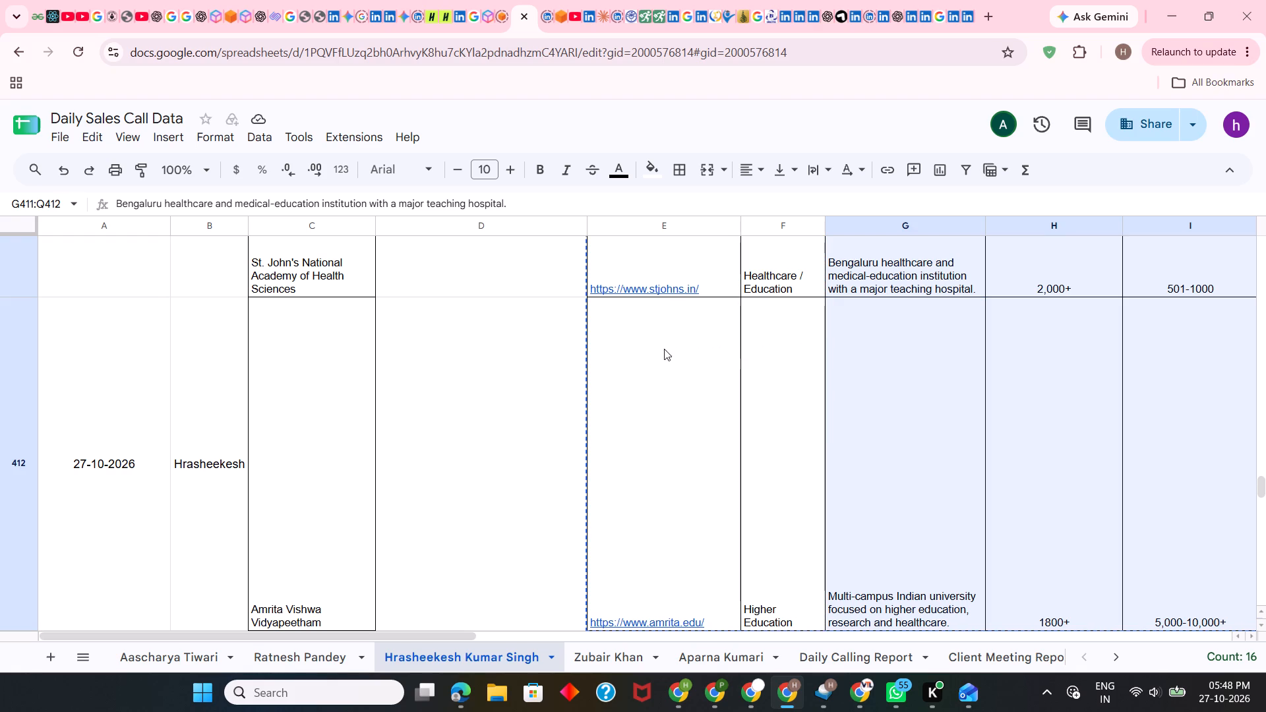
drag(664, 349, 560, 353)
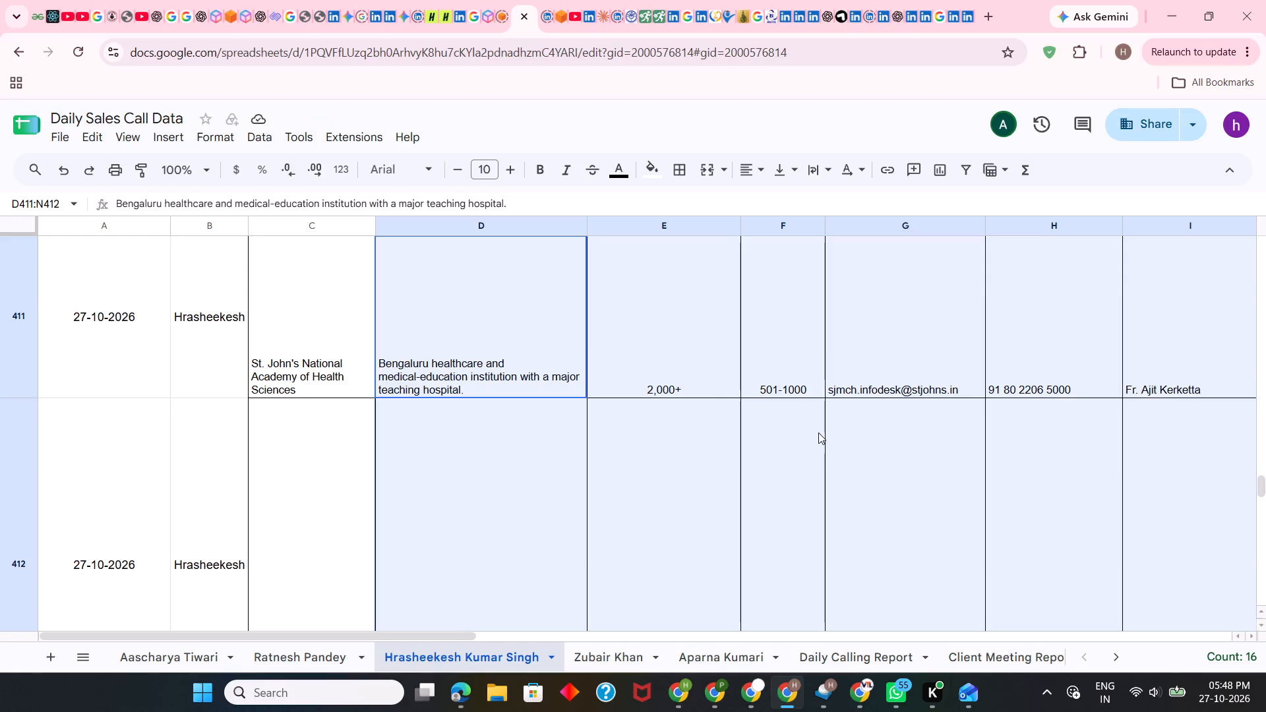
Fill the dashes from J410:K410 down through J411:K412 for the St. John's and Amrita rows.
scroll(990, 417, right, 1)
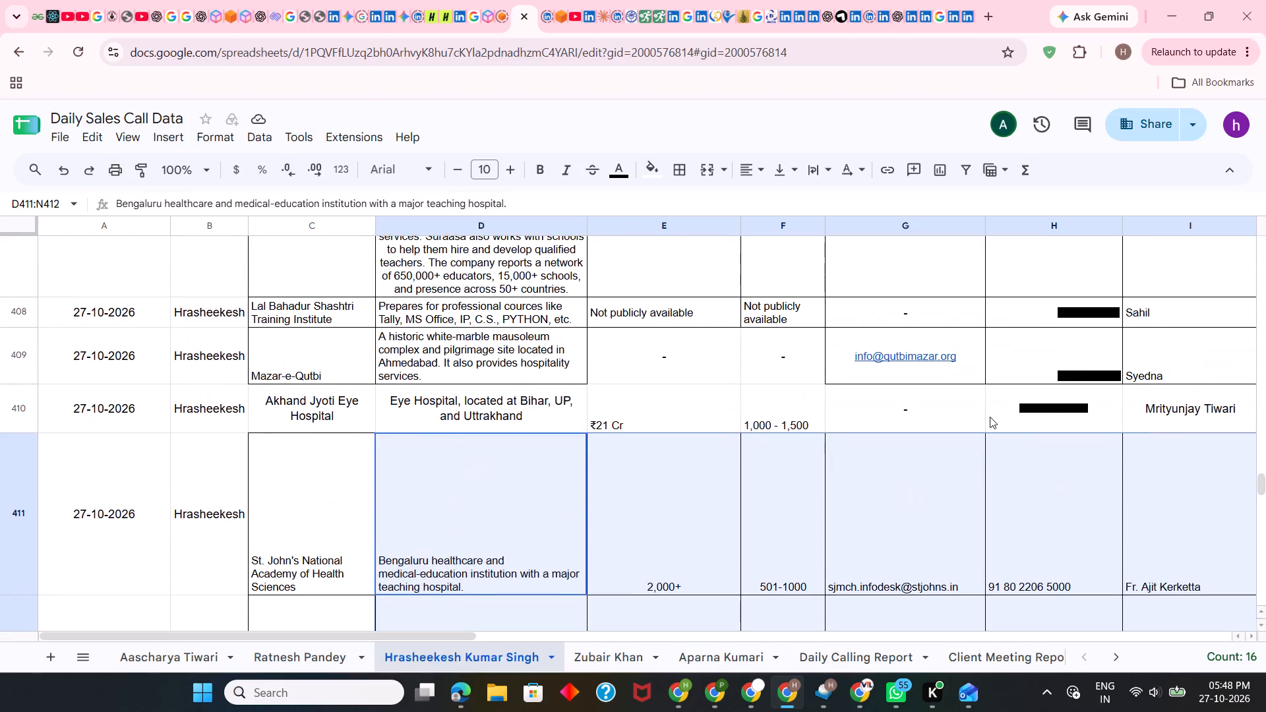
scroll(990, 417, right, 1)
scroll(990, 417, left, 5)
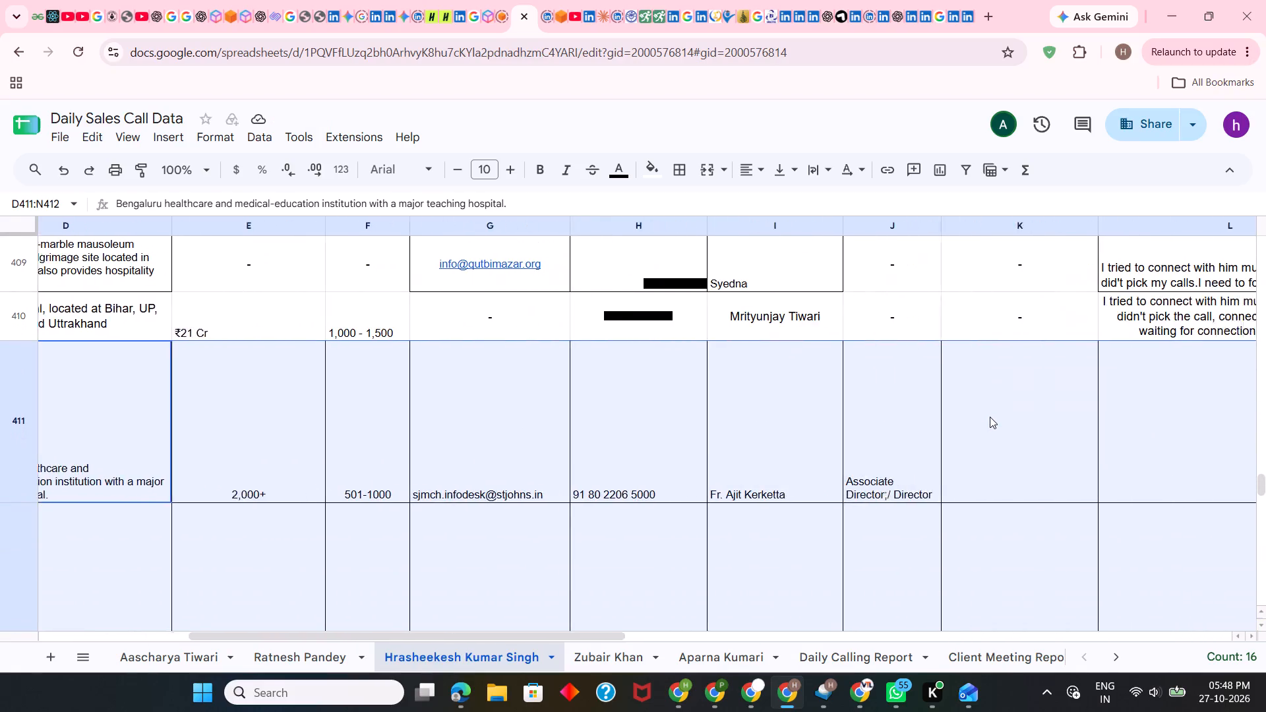
click(859, 320)
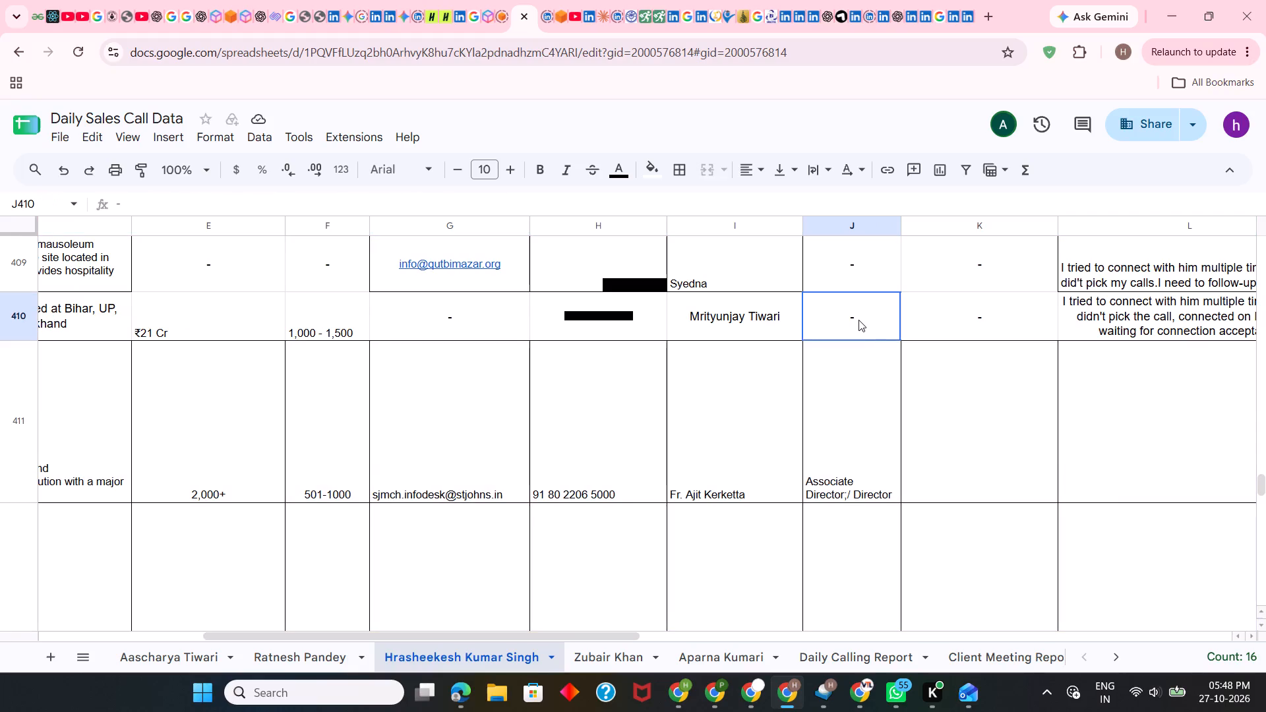
key(shift+Right)
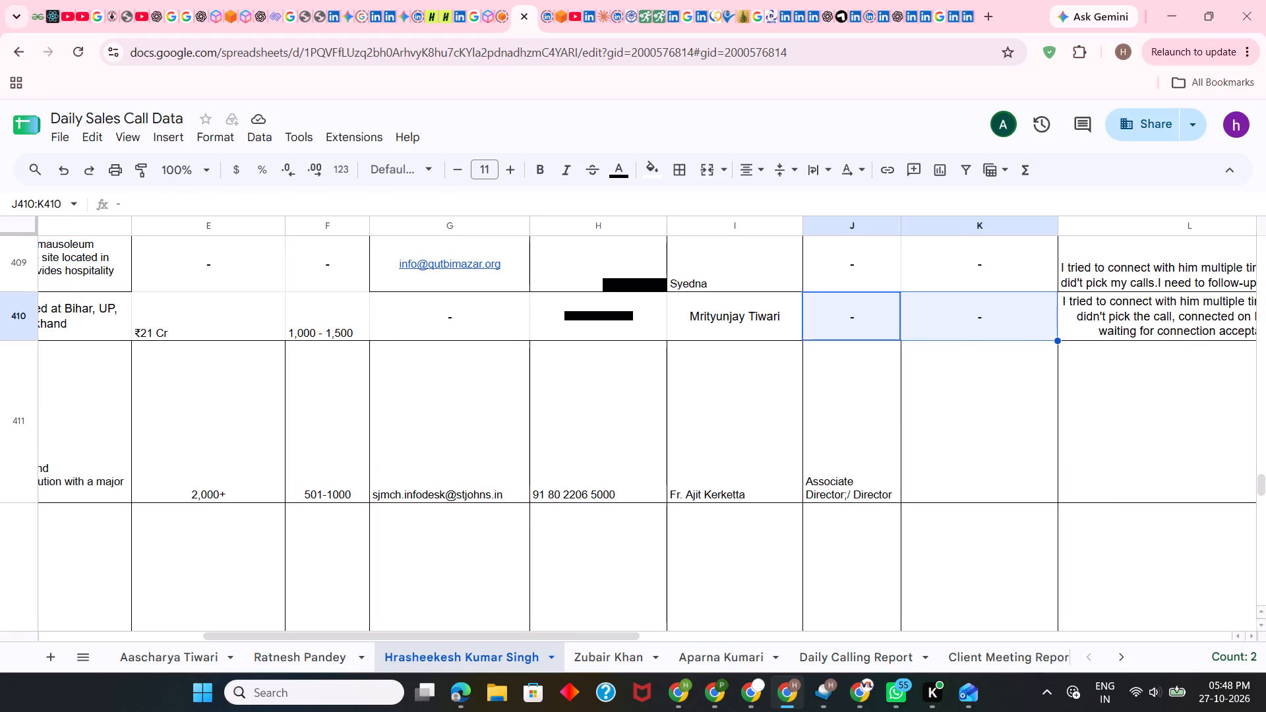
drag(1058, 338, 1046, 525)
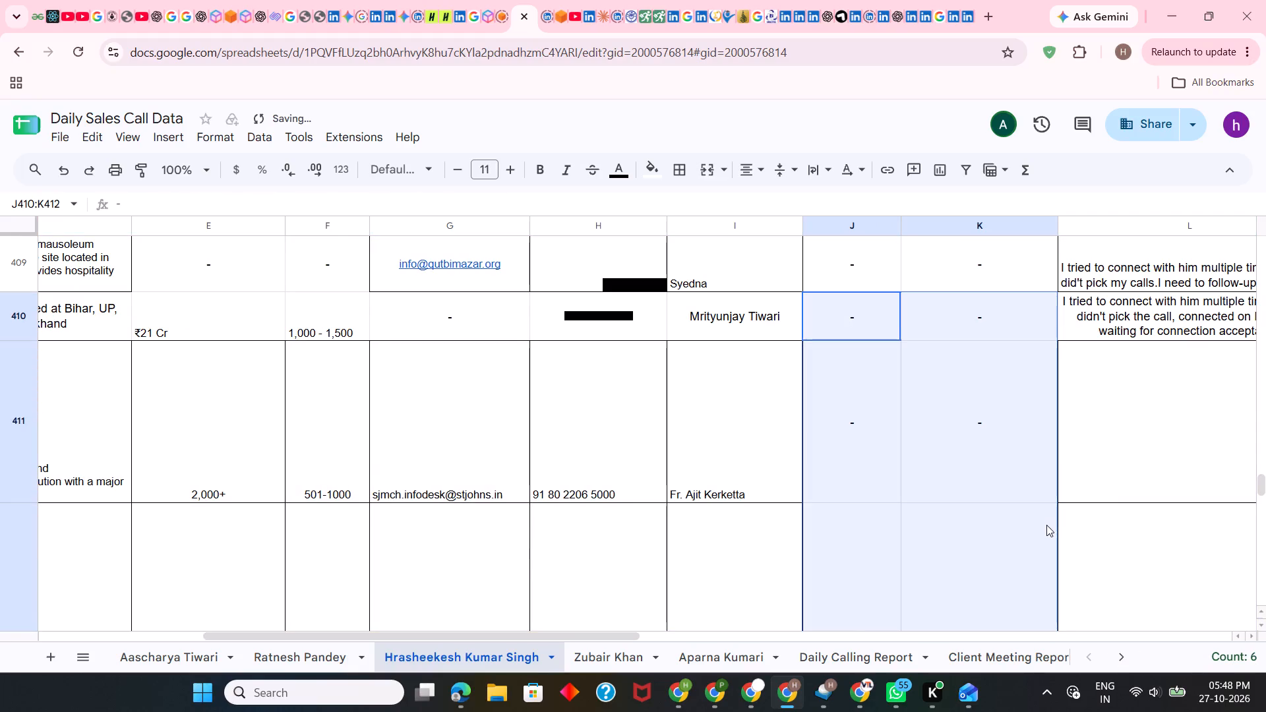
Move the call remarks for St. John's and Amrita from N411:N412 to L411:L412.
scroll(1046, 525, down, 2)
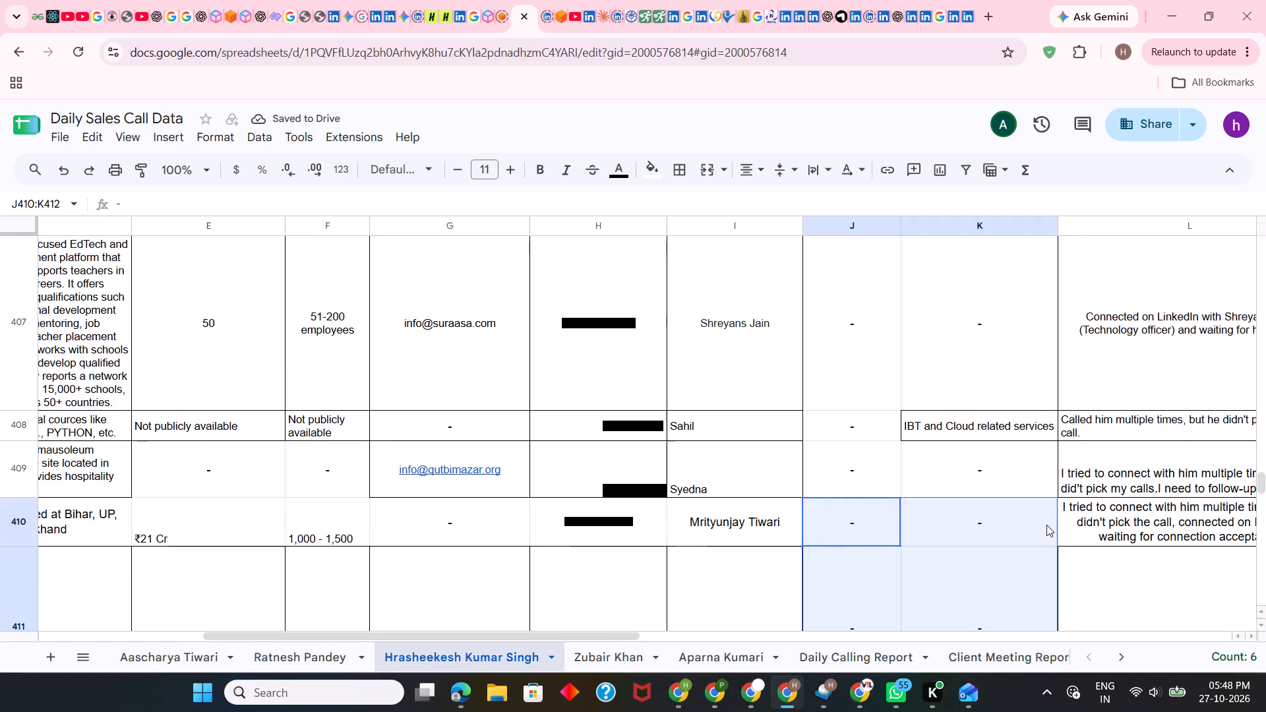
scroll(1046, 525, down, 3)
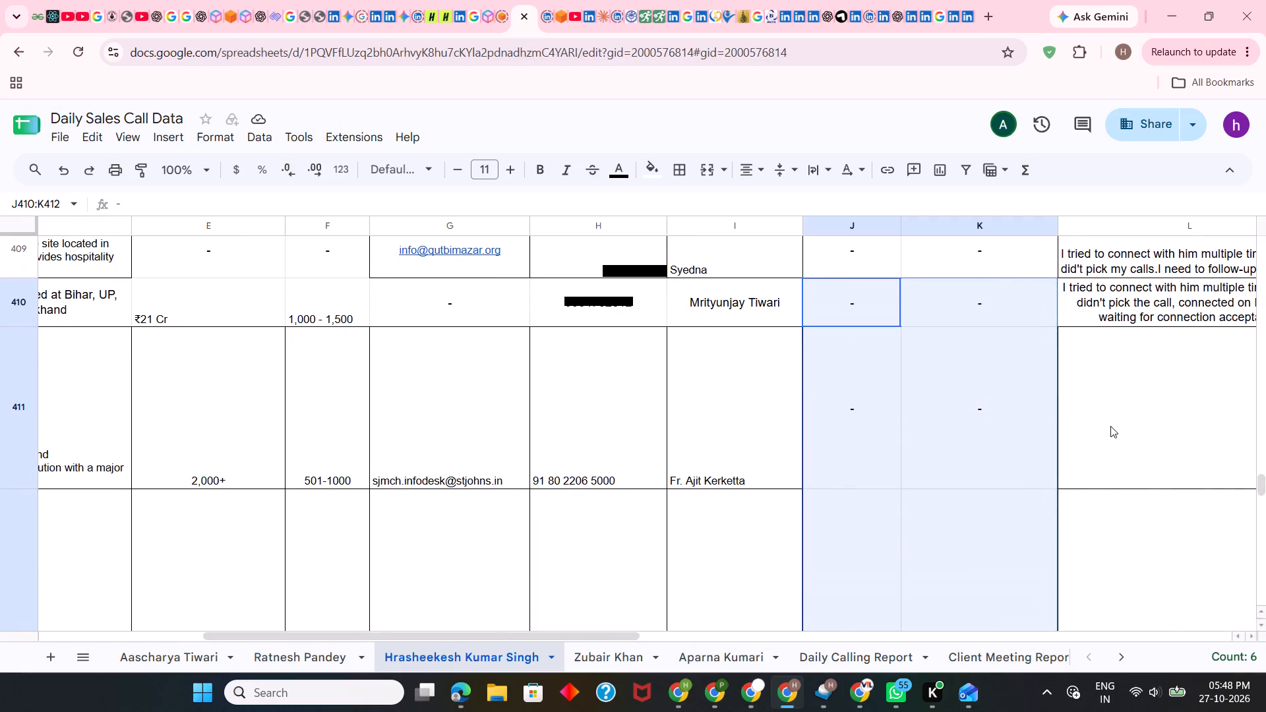
scroll(1110, 426, left, 4)
click(1079, 421)
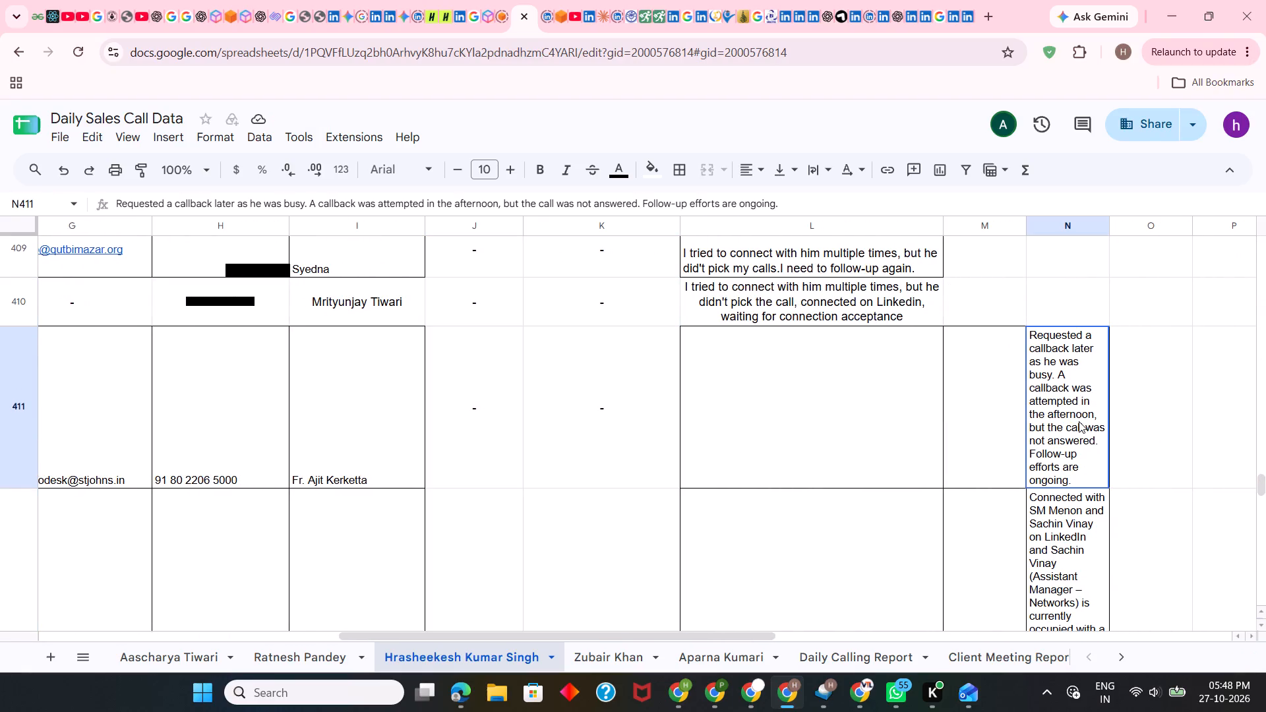
key(shift+Down)
key(ctrl+x)
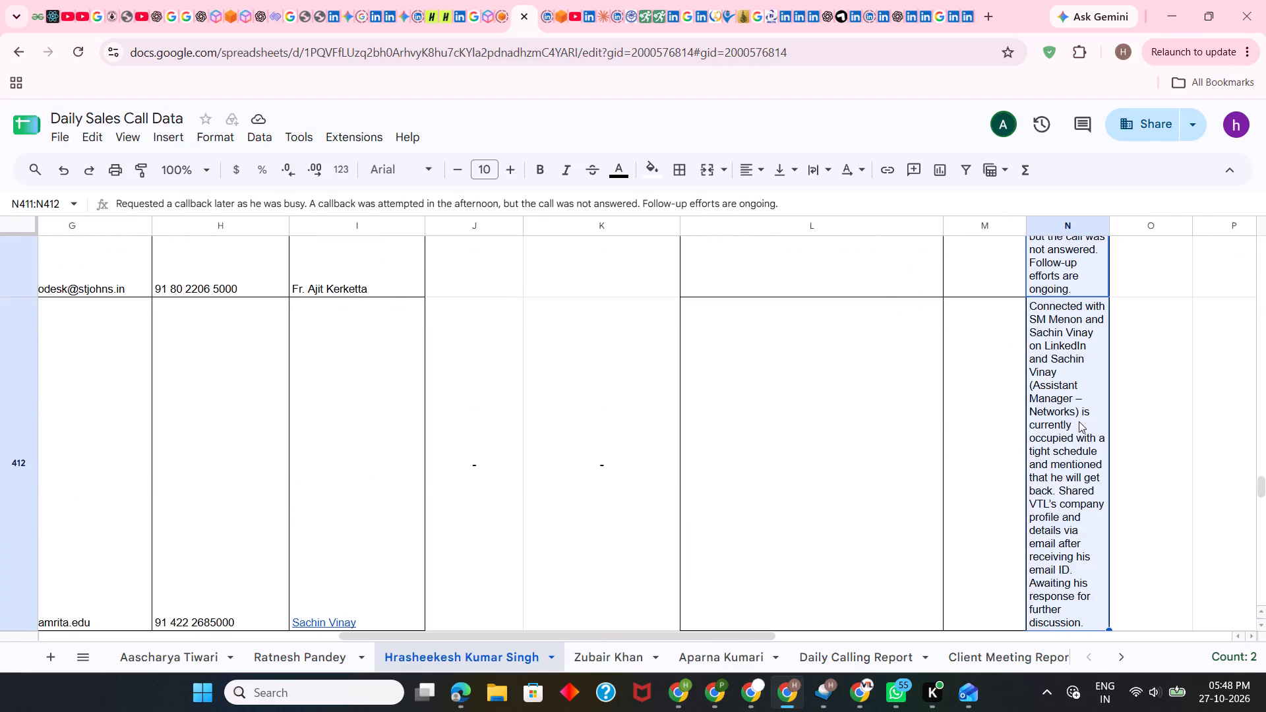
click(865, 278)
key(ctrl+v)
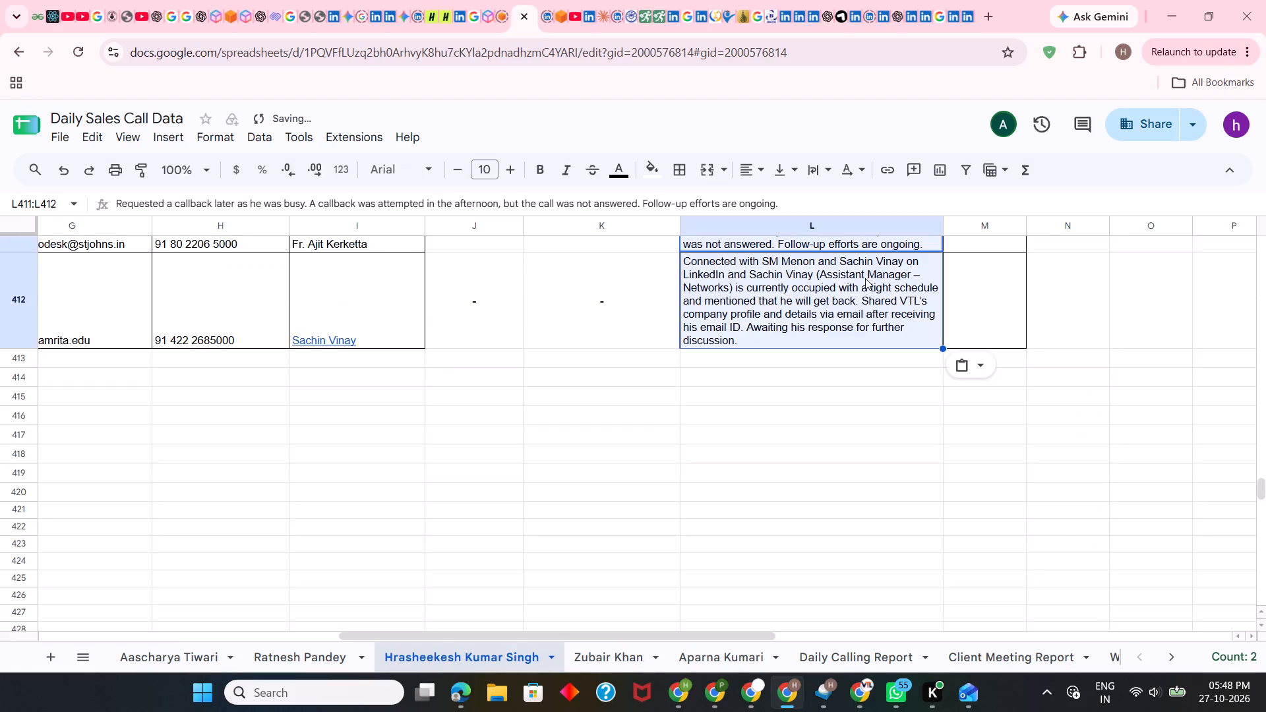
Examine the St. John's and Amrita rows for column alignment and check the remaining 27-10-2026 rows below them.
scroll(865, 278, up, 4)
scroll(961, 527, down, 1)
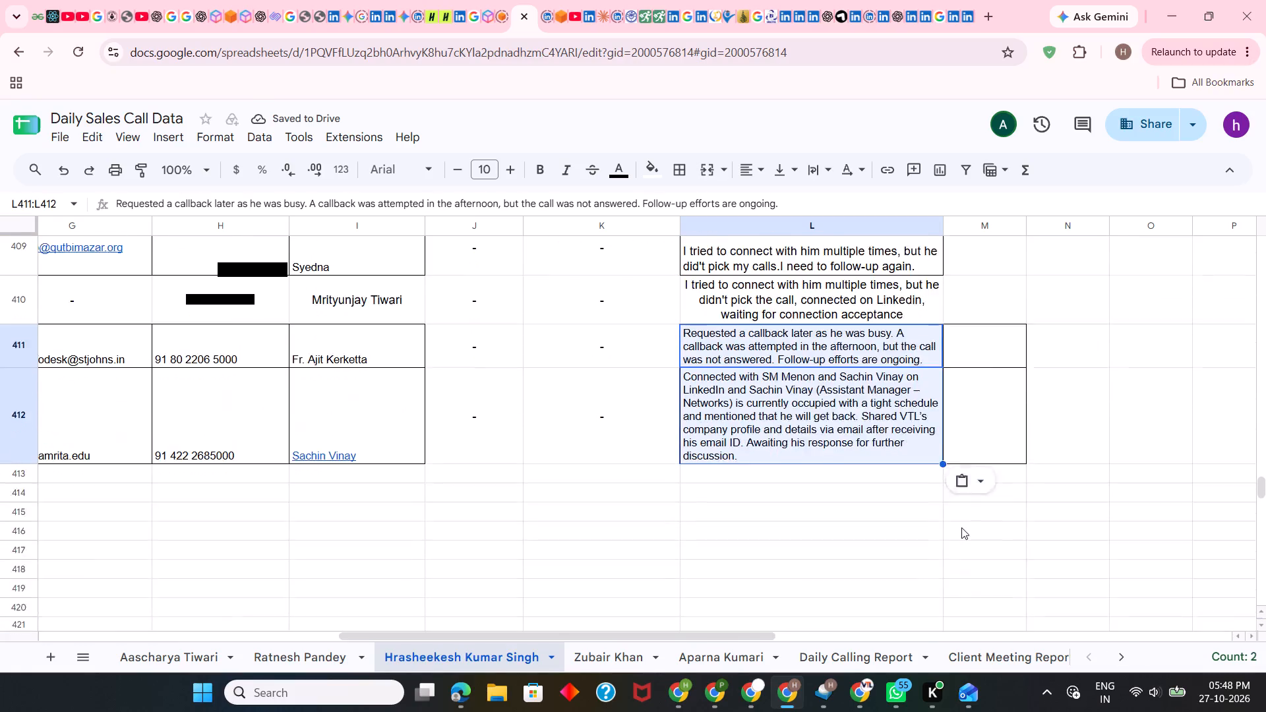
scroll(961, 527, down, 1)
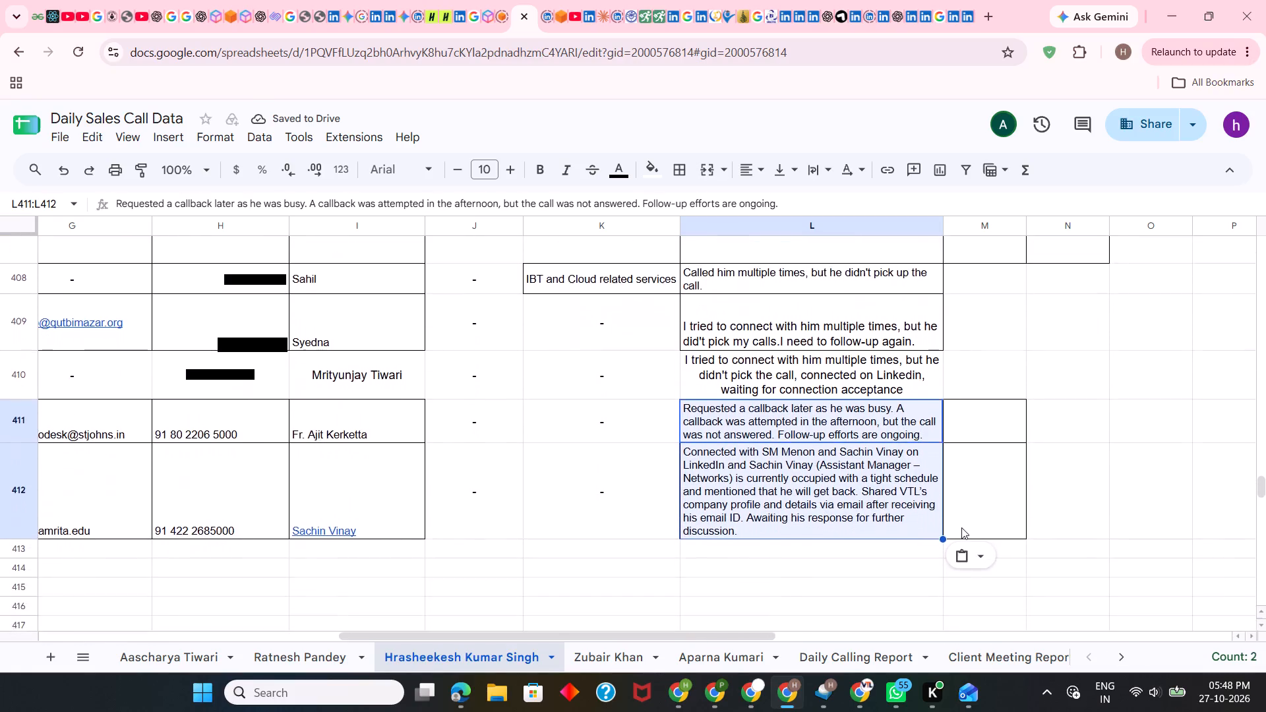
scroll(961, 527, down, 1)
scroll(961, 527, right, 6)
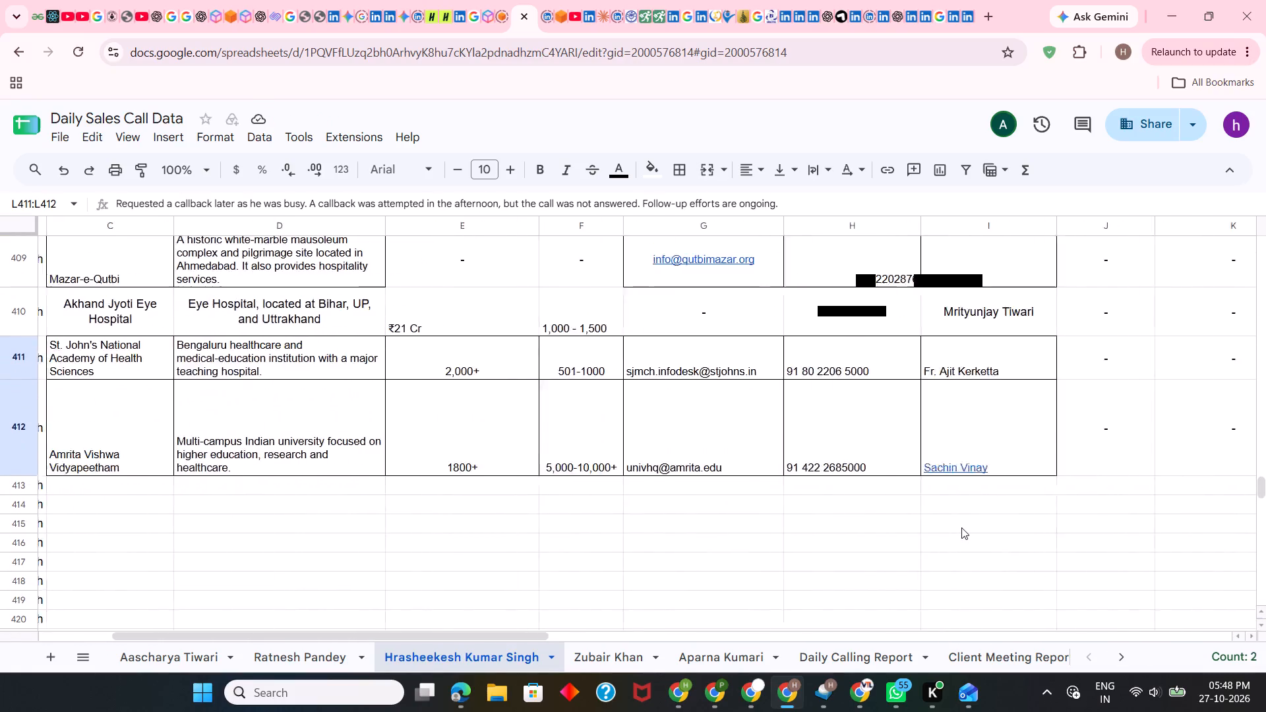
scroll(961, 527, right, 4)
scroll(961, 527, left, 7)
scroll(961, 527, right, 7)
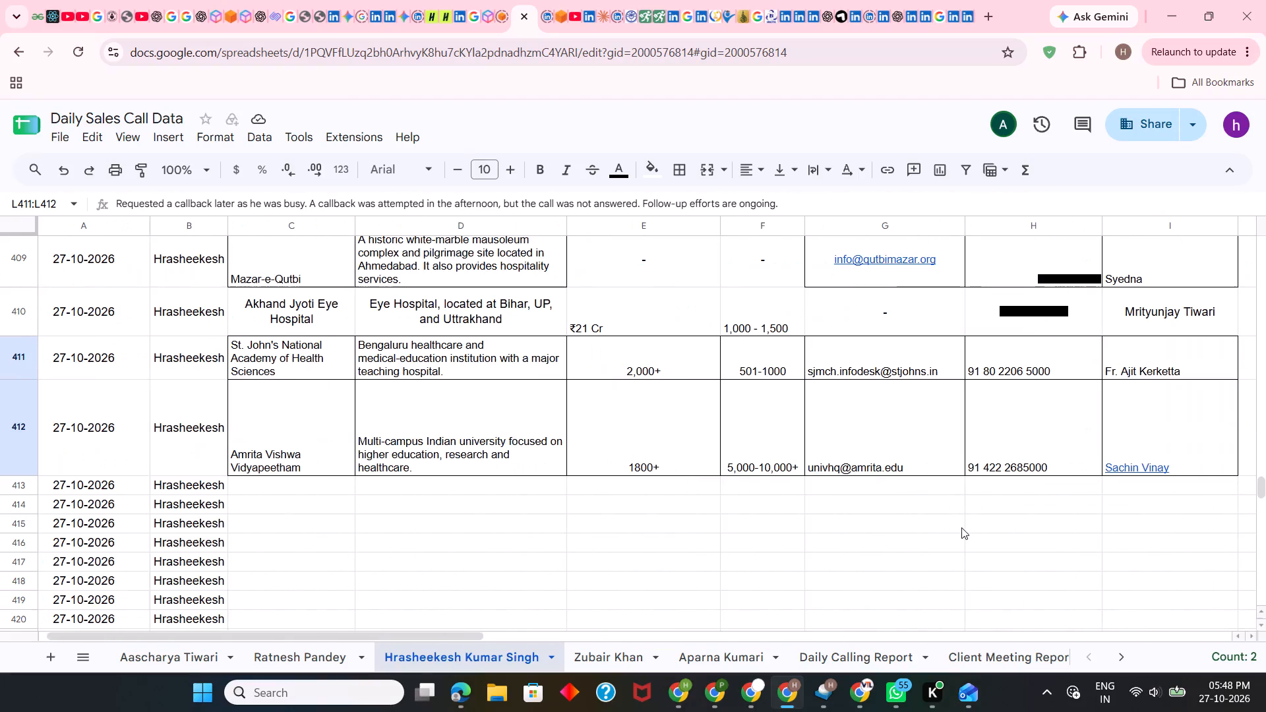
scroll(961, 527, down, 1)
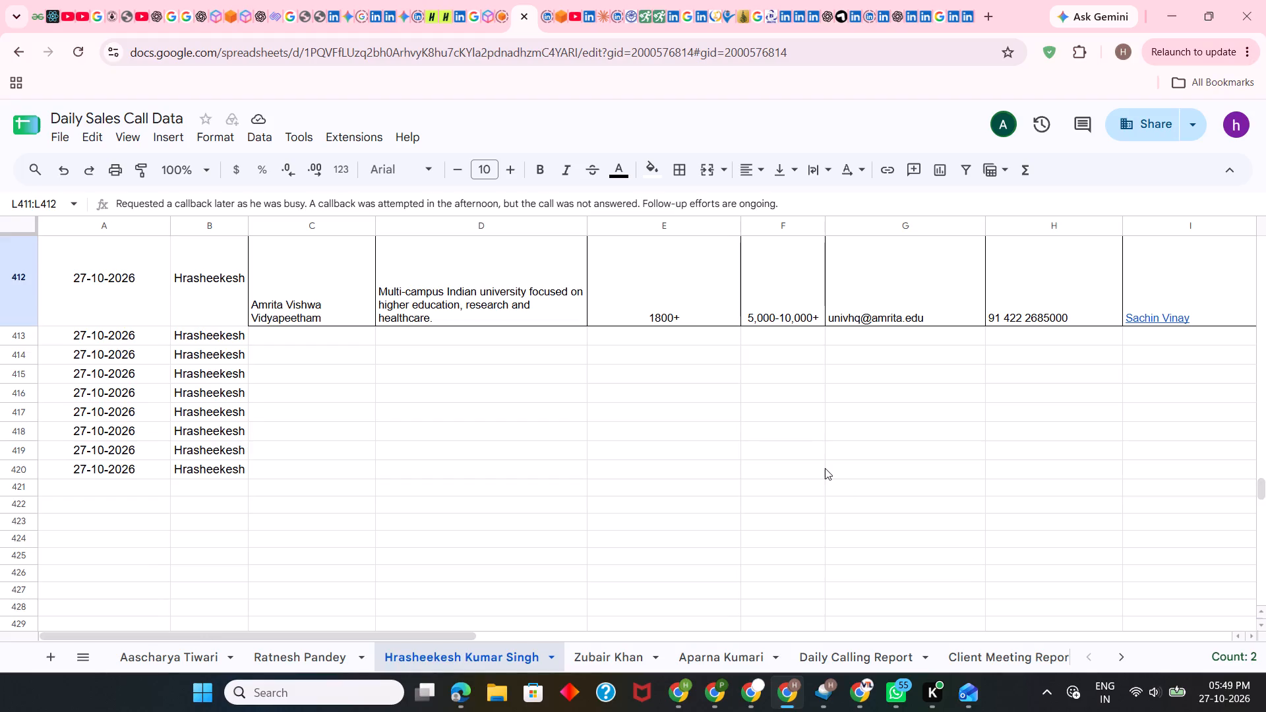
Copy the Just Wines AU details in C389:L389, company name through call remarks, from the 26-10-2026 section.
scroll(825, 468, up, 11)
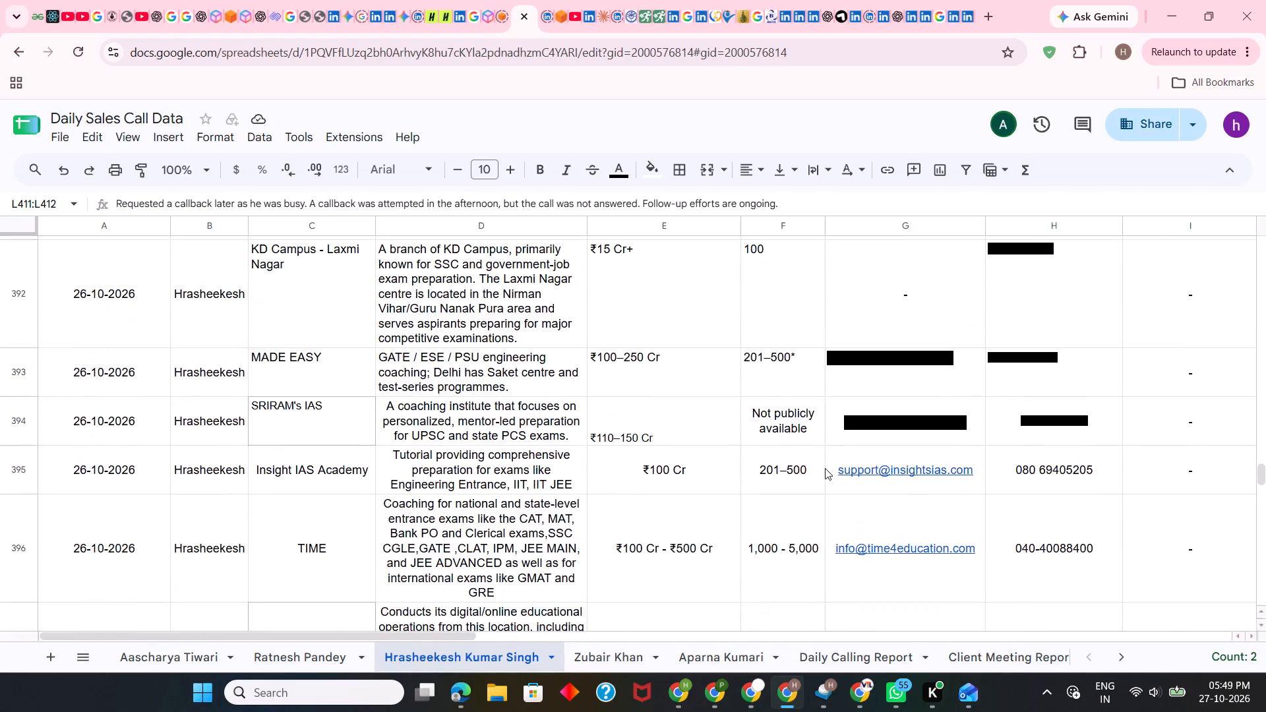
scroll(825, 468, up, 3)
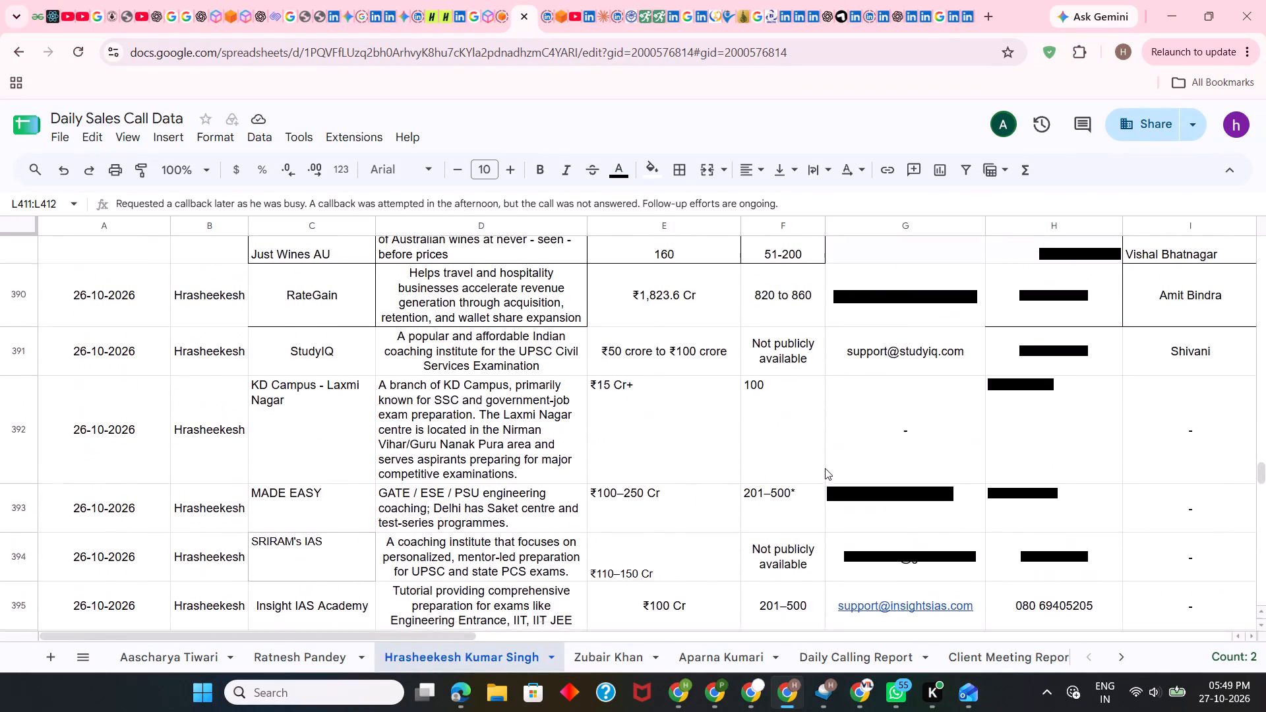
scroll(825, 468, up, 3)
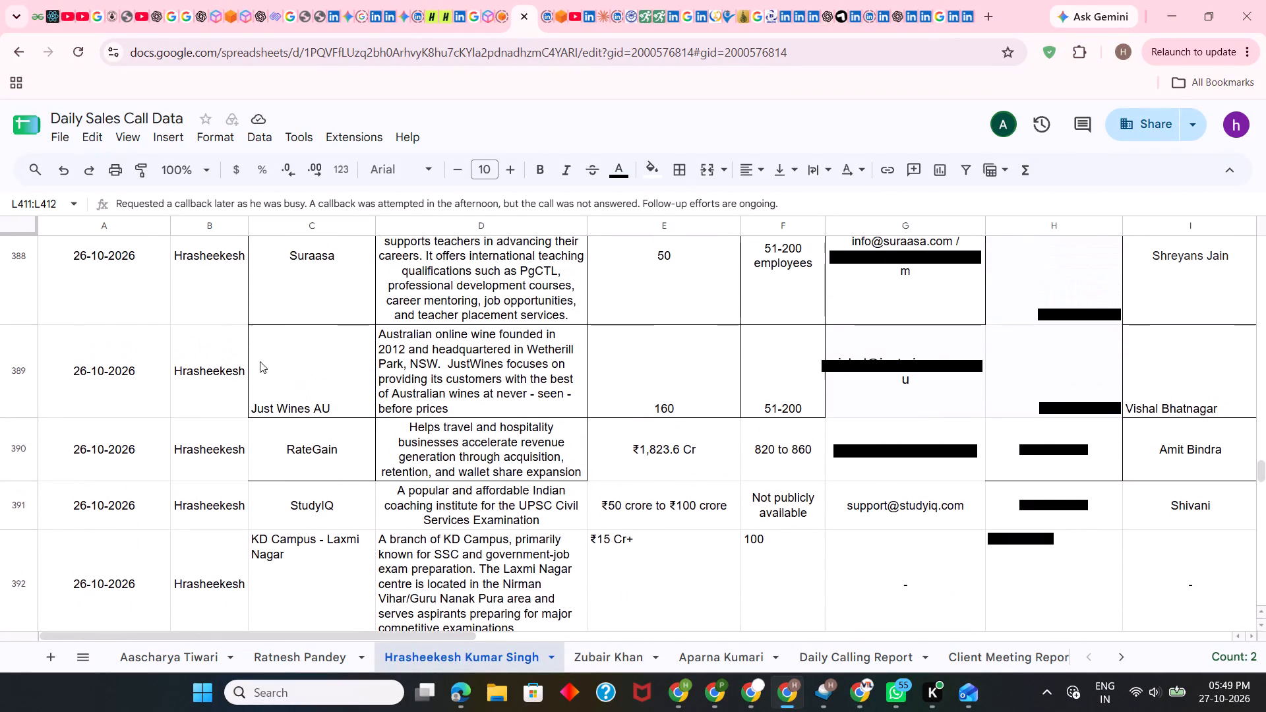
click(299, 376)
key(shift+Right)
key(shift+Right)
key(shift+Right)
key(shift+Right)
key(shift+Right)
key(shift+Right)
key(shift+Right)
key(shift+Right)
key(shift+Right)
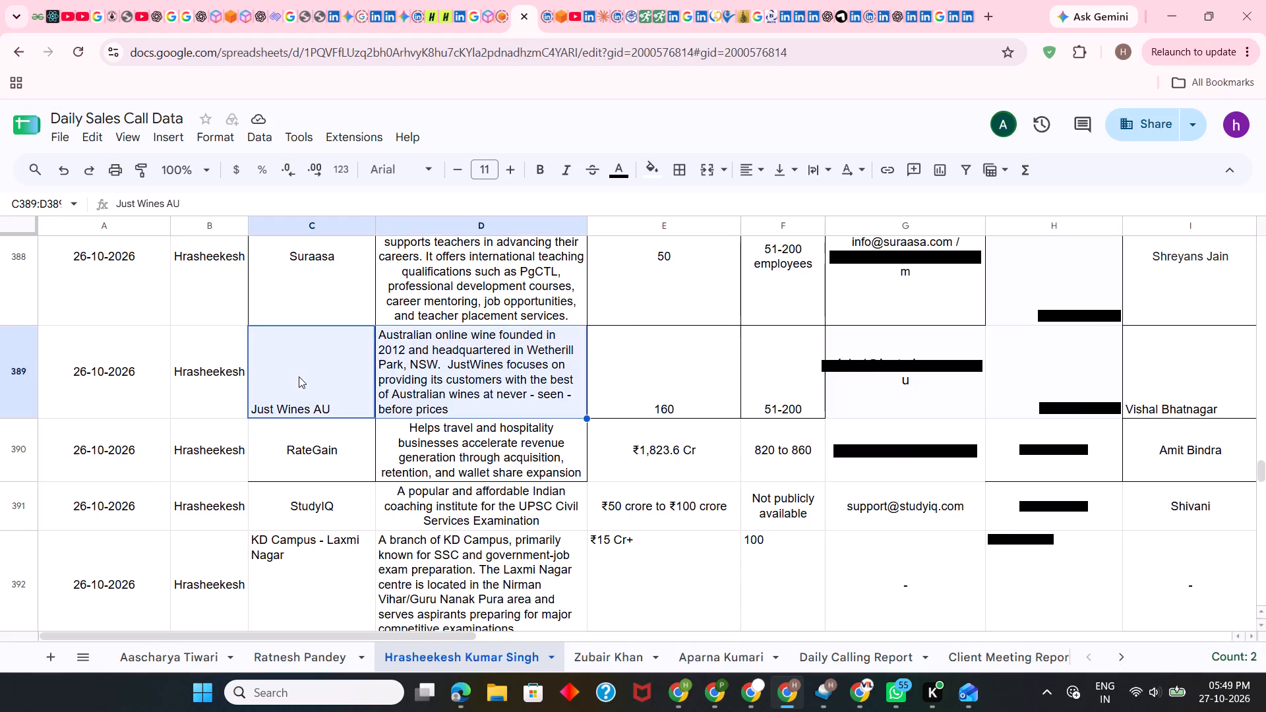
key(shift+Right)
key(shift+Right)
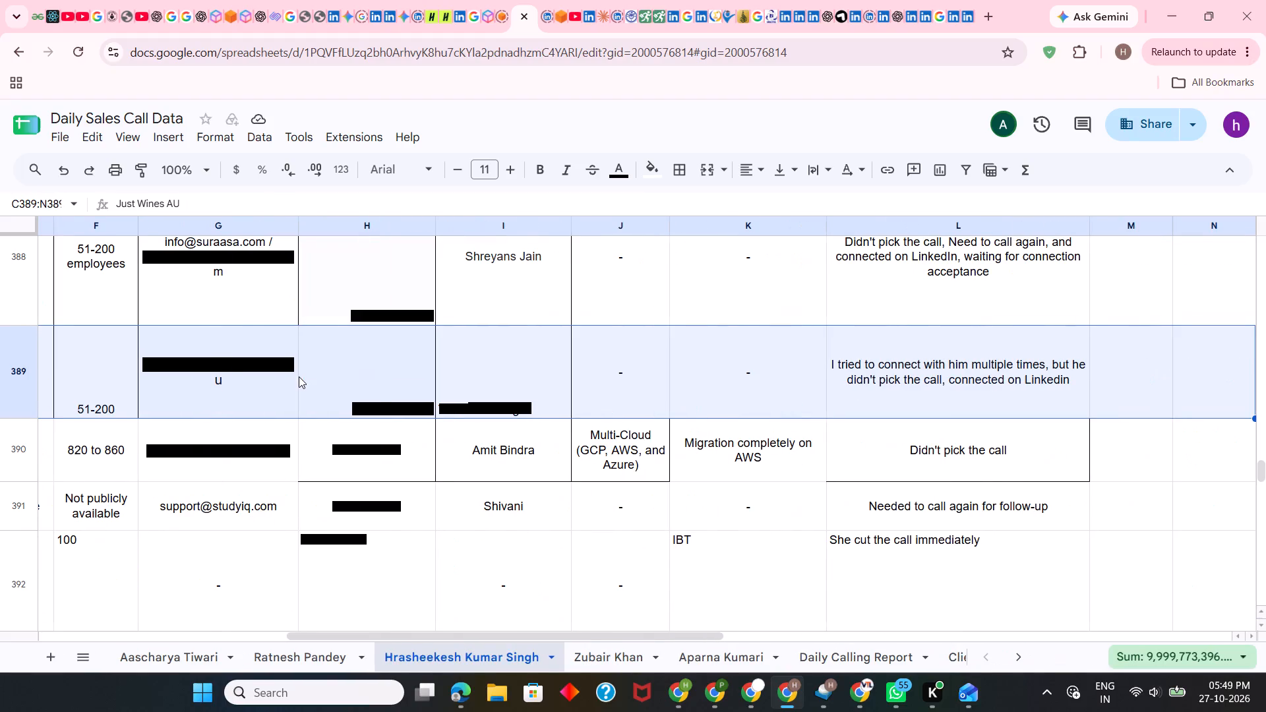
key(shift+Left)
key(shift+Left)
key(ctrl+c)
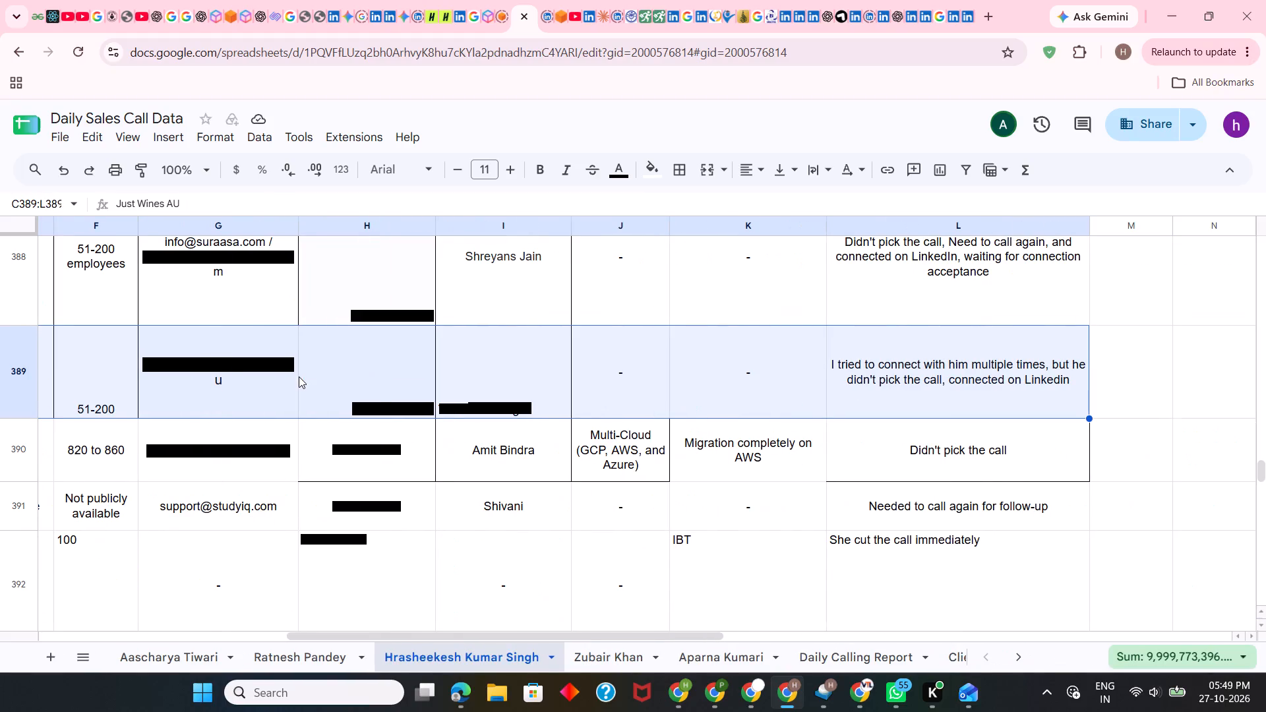
Reduce the font size of the Just Wines AU email and contact number in G389 and H389 to 11.
scroll(299, 376, right, 1)
click(299, 376)
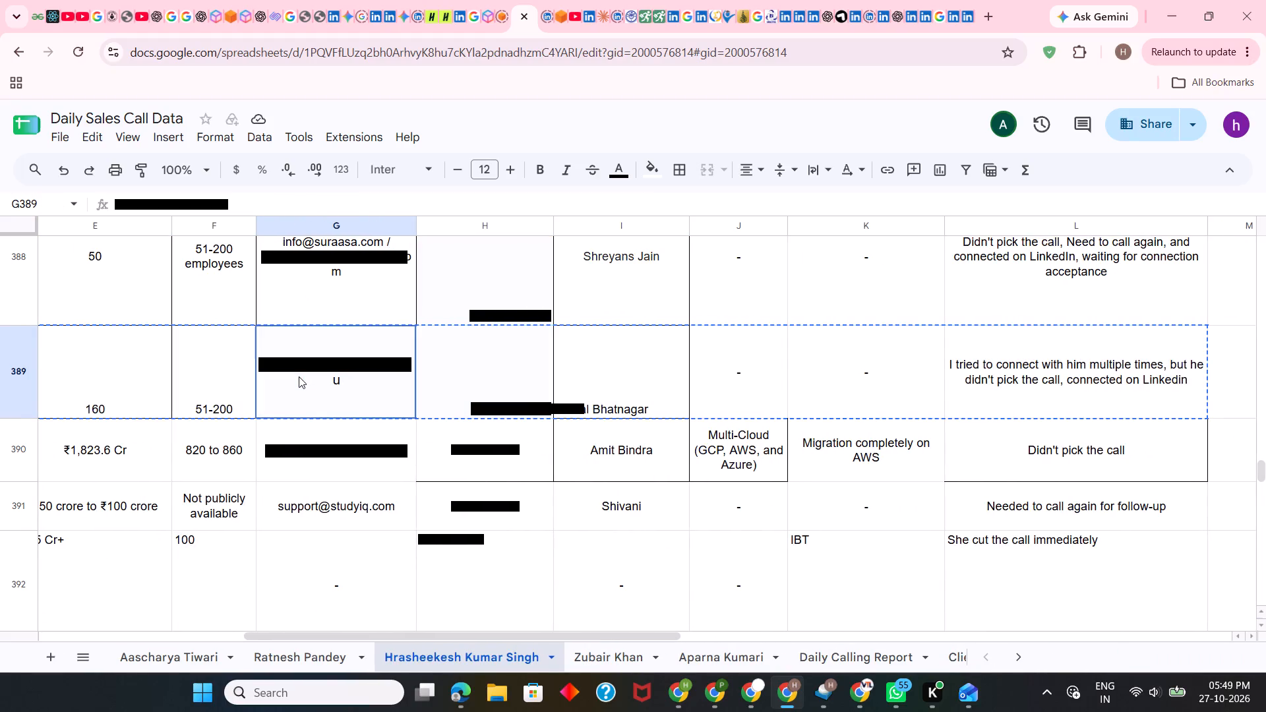
click(460, 173)
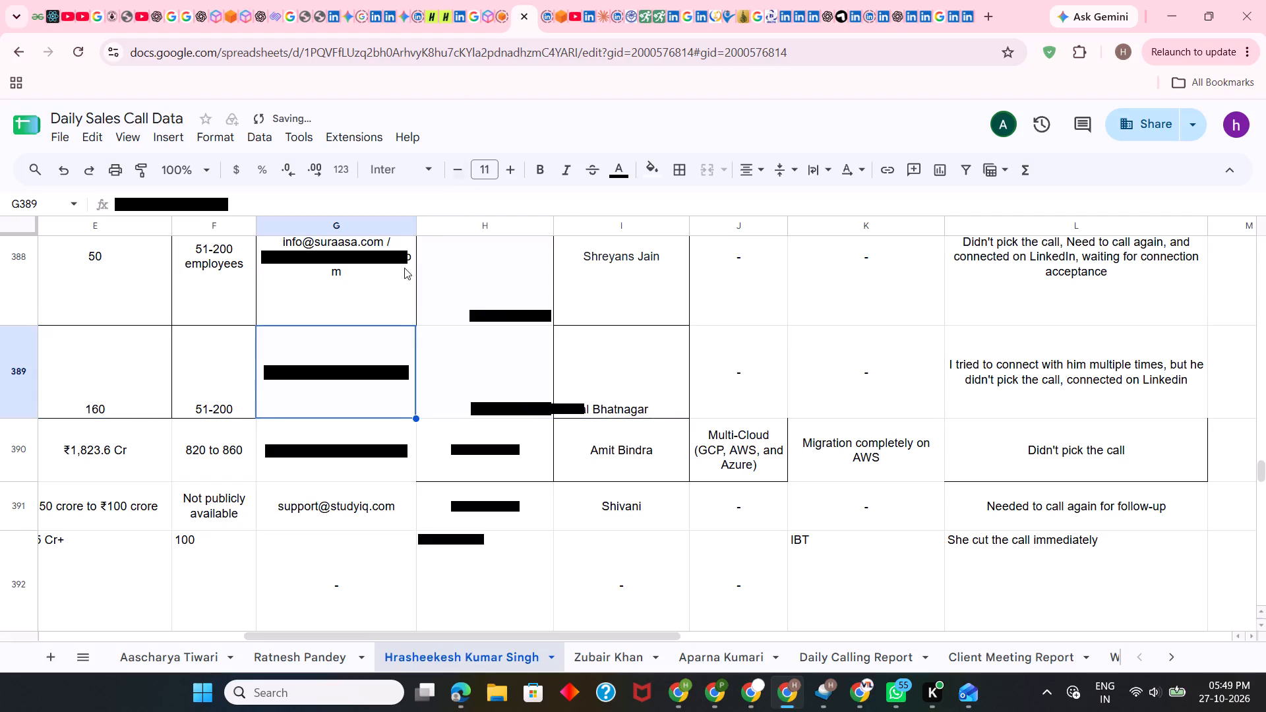
scroll(342, 385, right, 6)
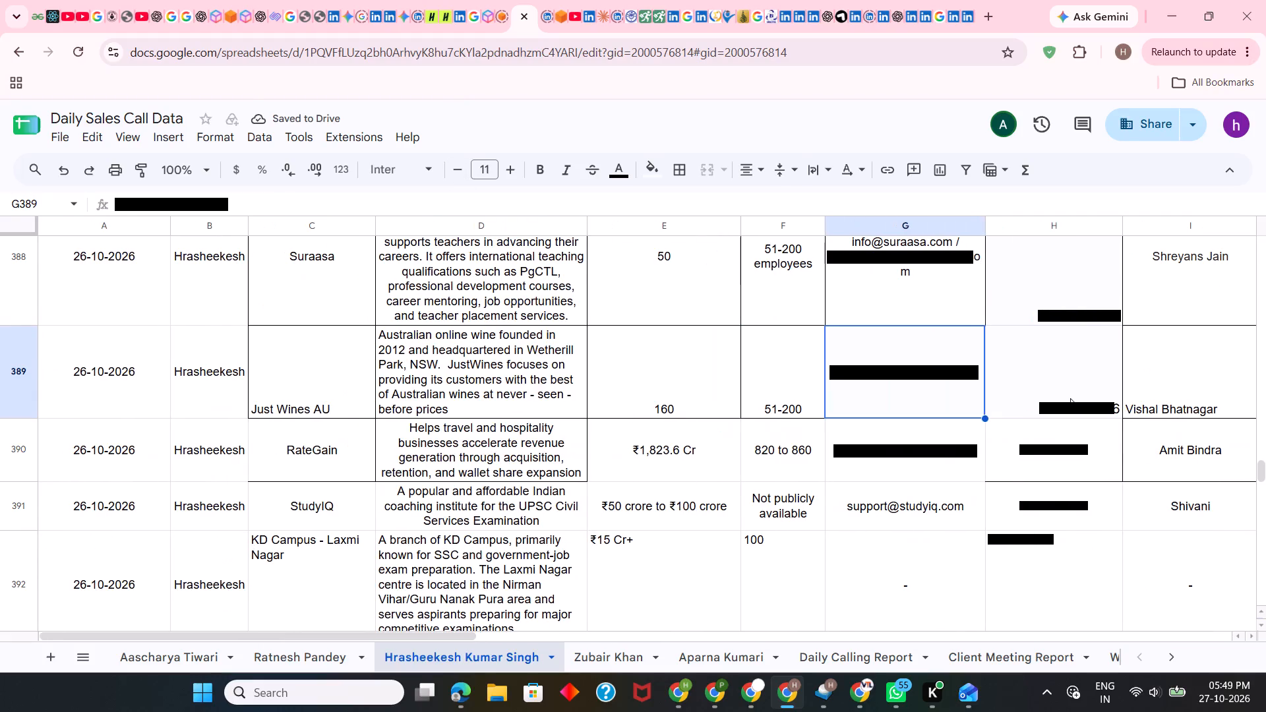
click(1070, 398)
click(459, 177)
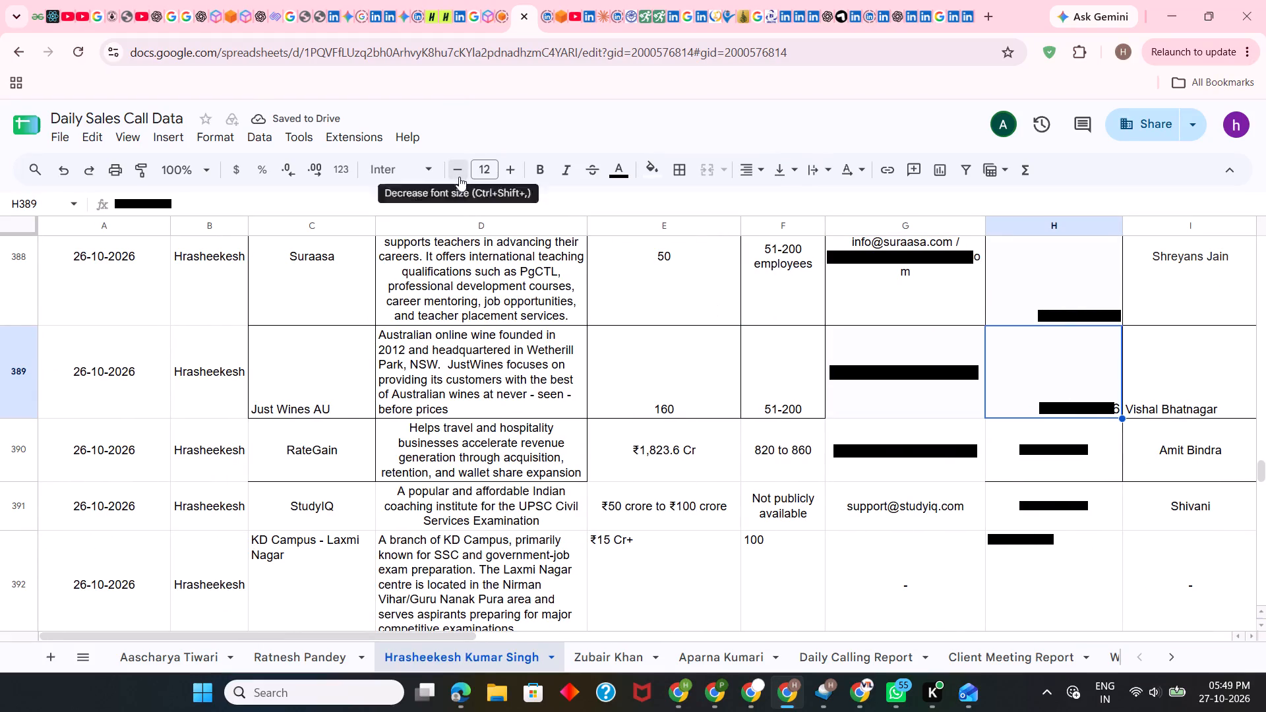
key(Right)
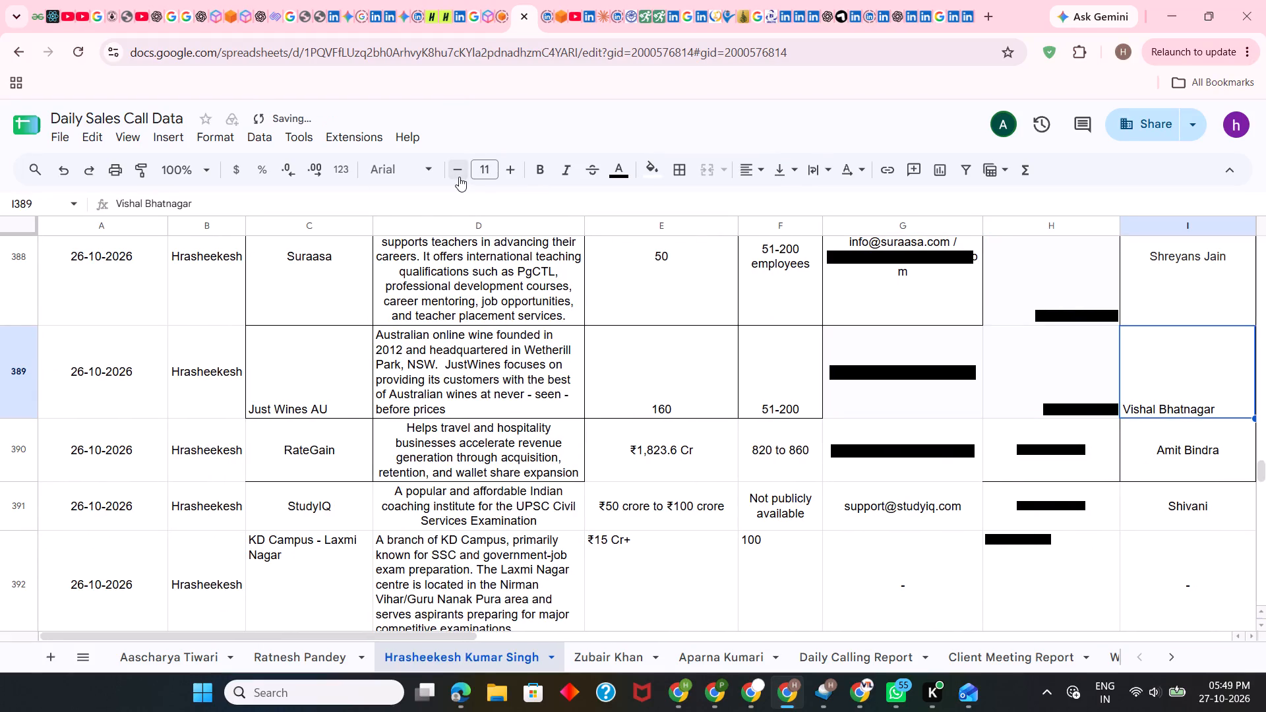
Copy the Just Wines AU details from C389:L389 into the first empty 27-10-2026 row, starting at C413.
click(285, 399)
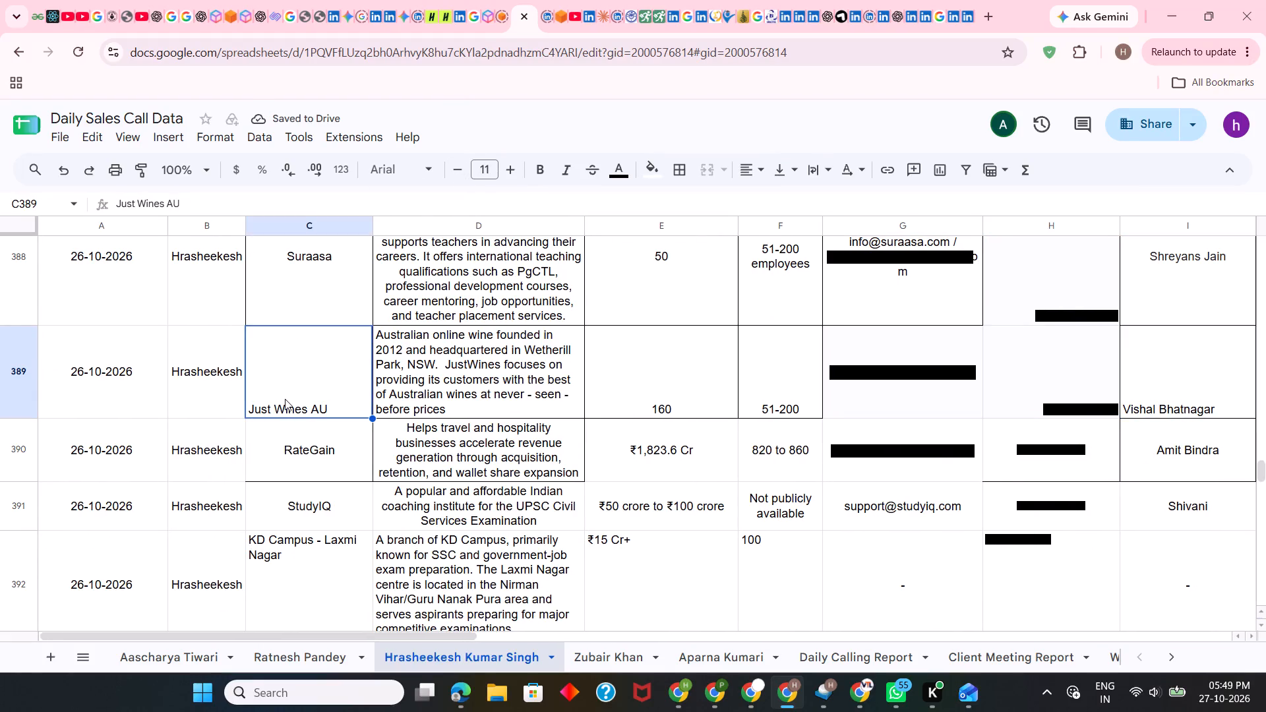
key(shift+Right)
key(shift+Right)
key(shift+Right)
key(shift+Right)
key(shift+Right)
key(shift+Right)
key(shift+Right)
key(shift+Right)
key(shift+Right)
key(shift+Right)
key(shift+Right)
key(shift+Left)
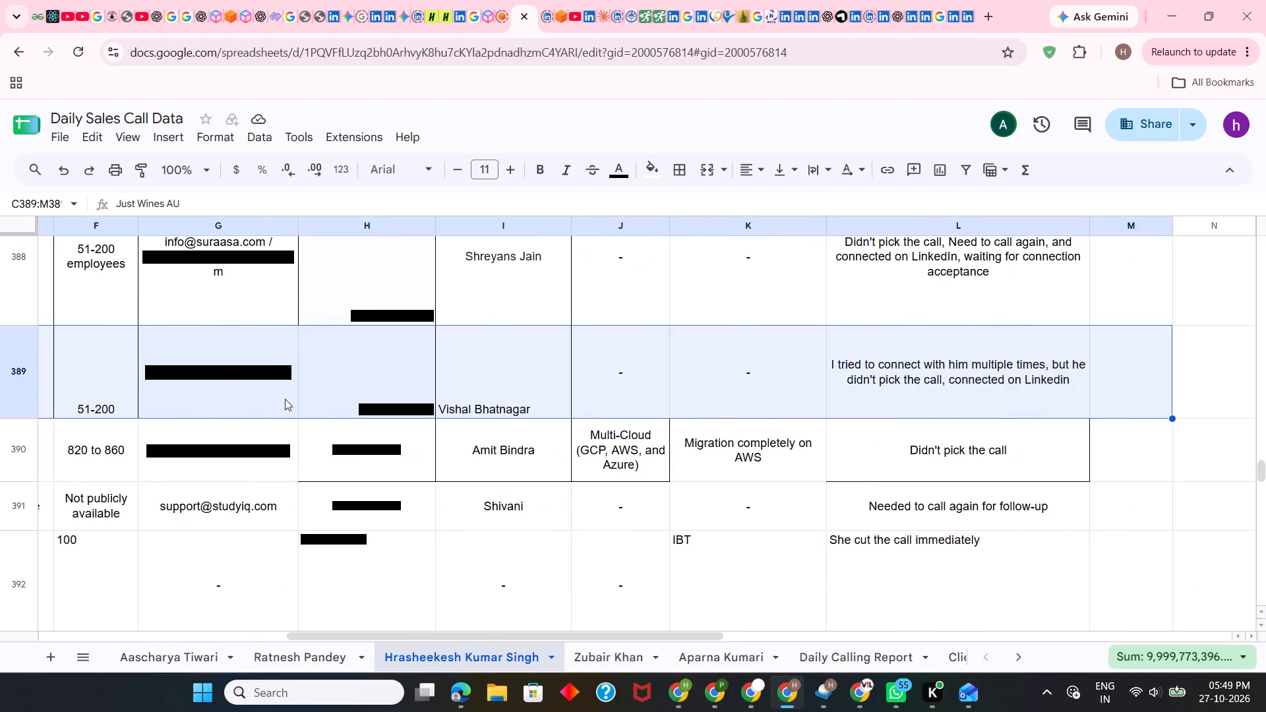
key(shift+Left)
key(ctrl+c)
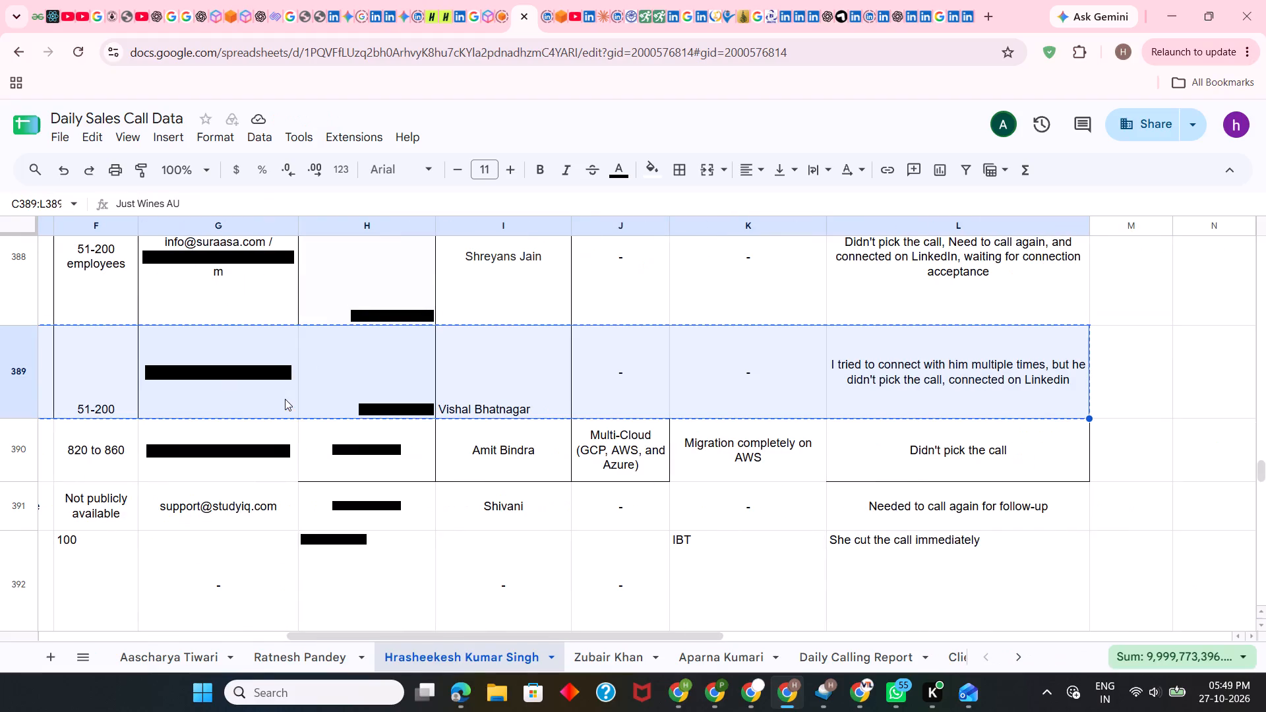
scroll(285, 399, right, 10)
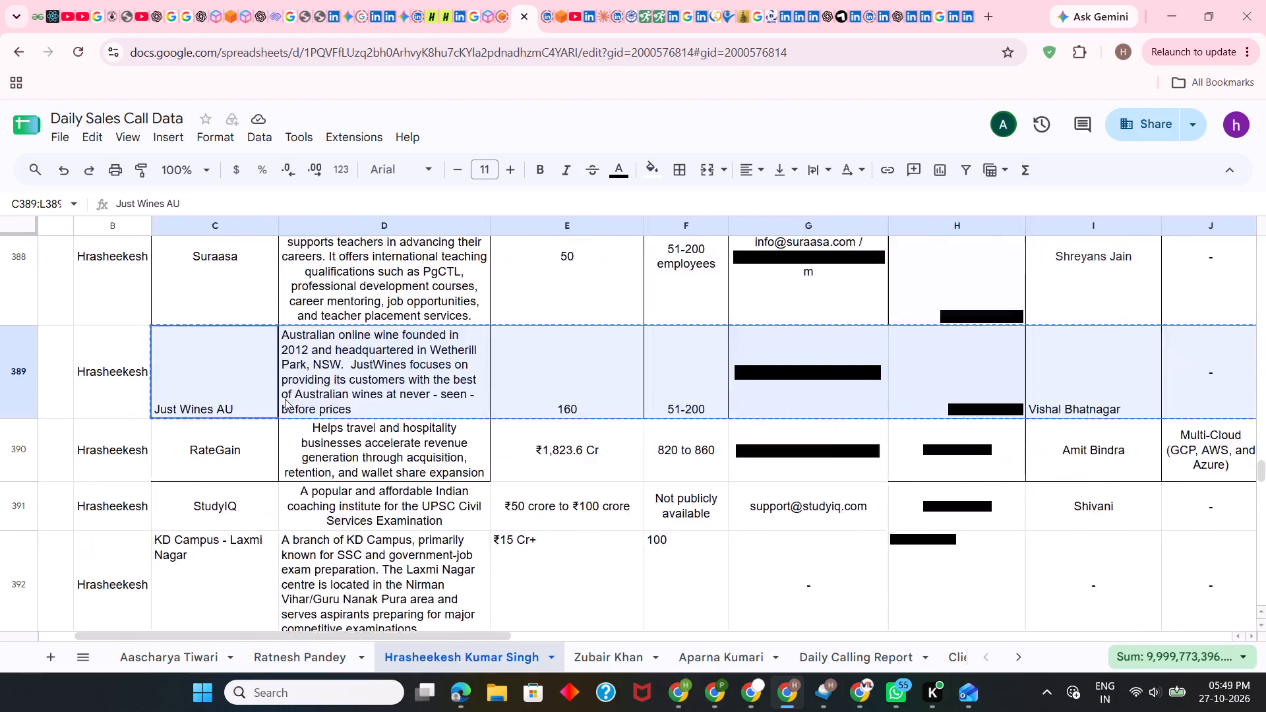
scroll(285, 399, down, 6)
scroll(285, 399, up, 5)
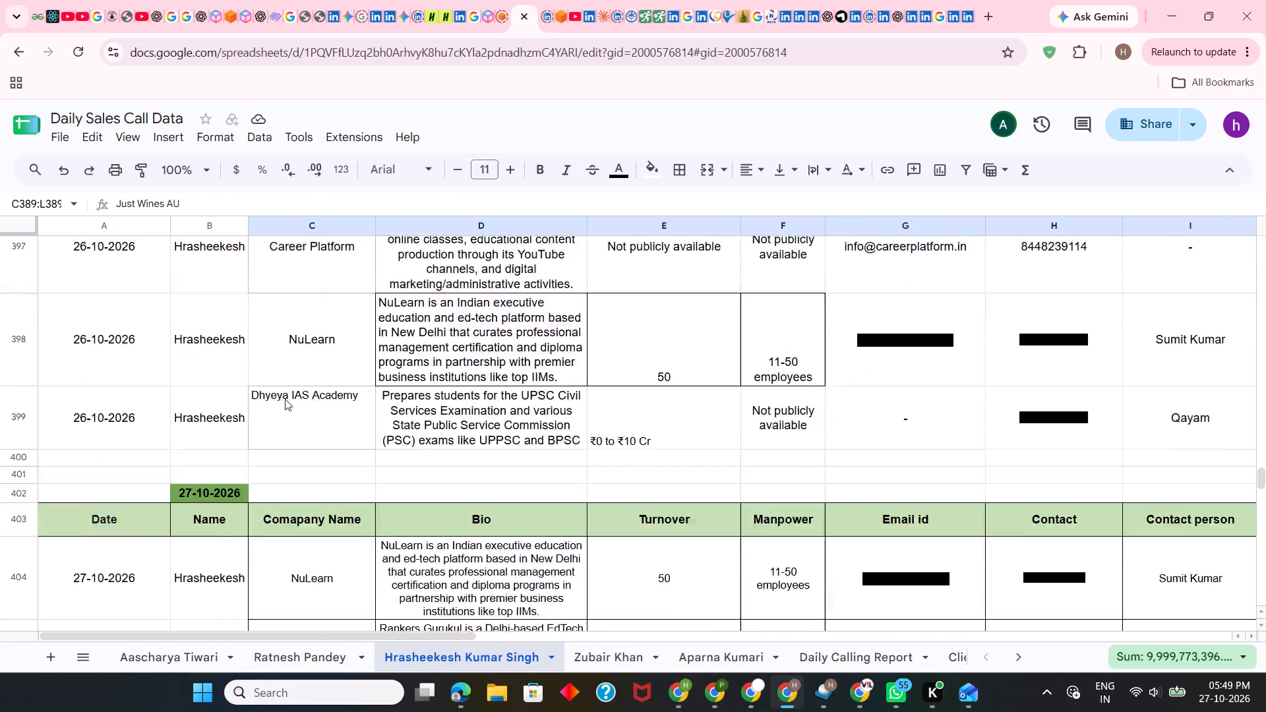
scroll(285, 399, up, 2)
scroll(285, 399, down, 11)
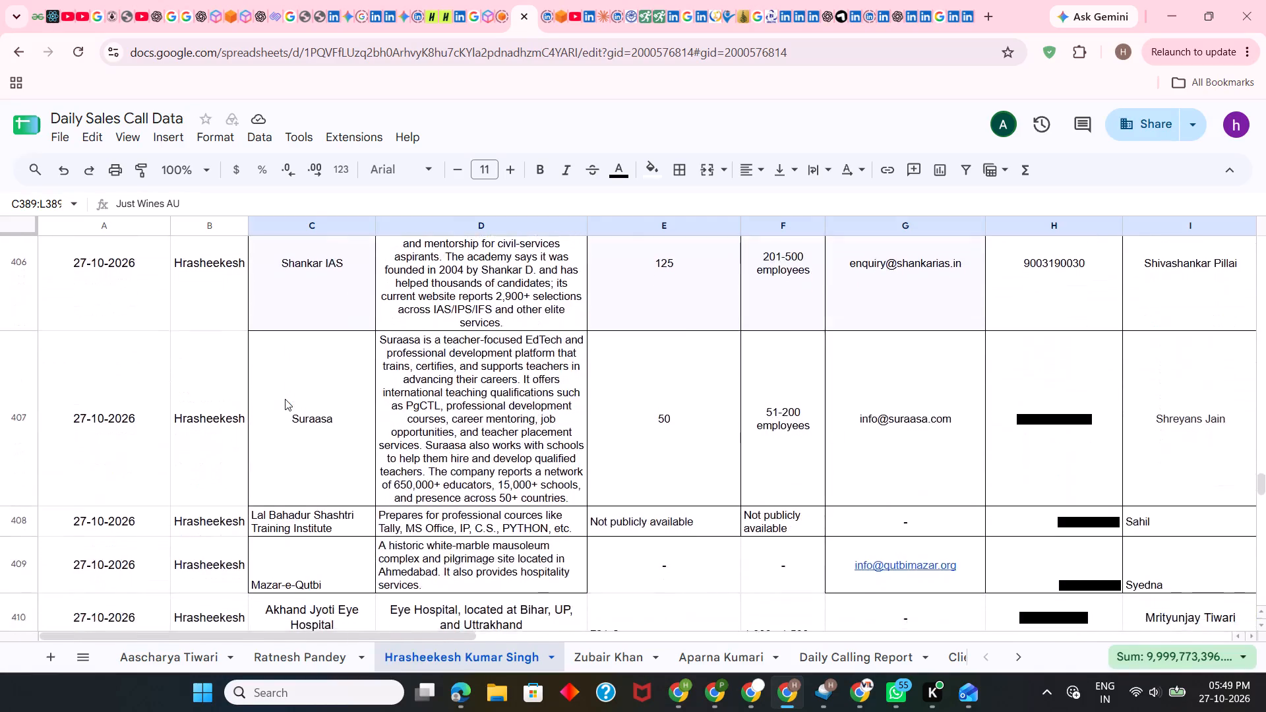
scroll(285, 399, down, 1)
scroll(285, 399, up, 6)
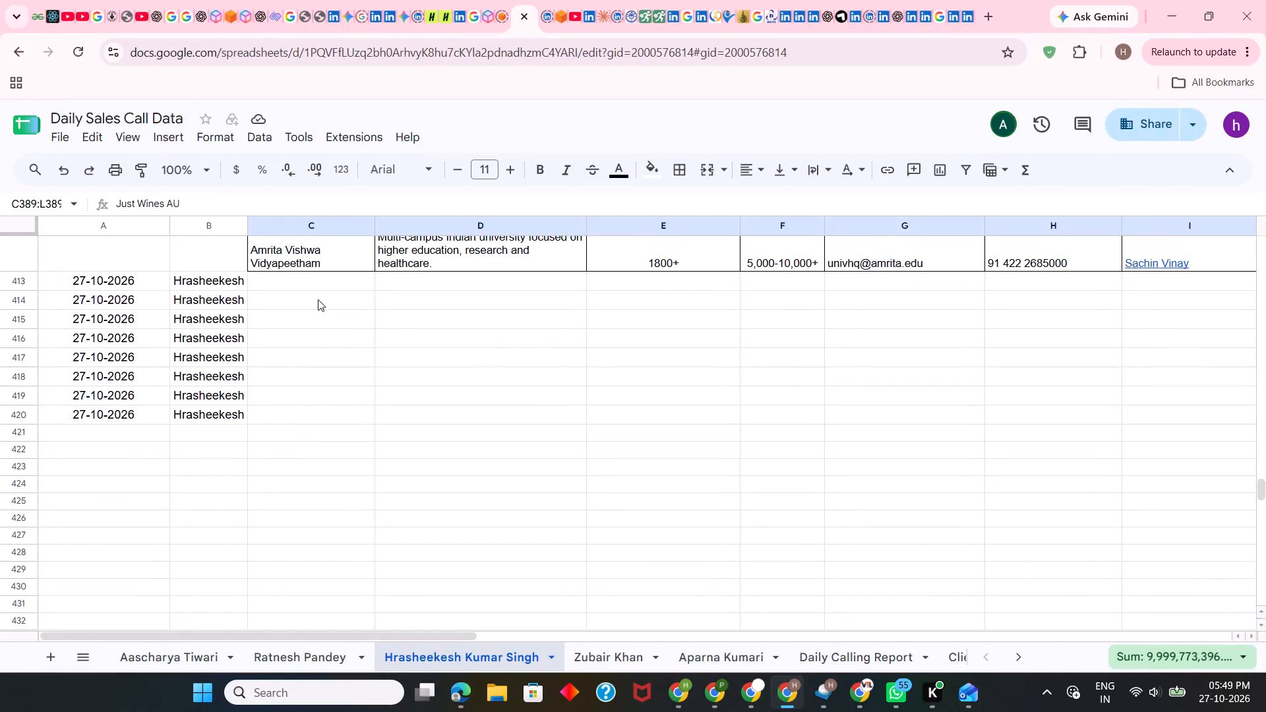
click(331, 278)
key(ctrl+v)
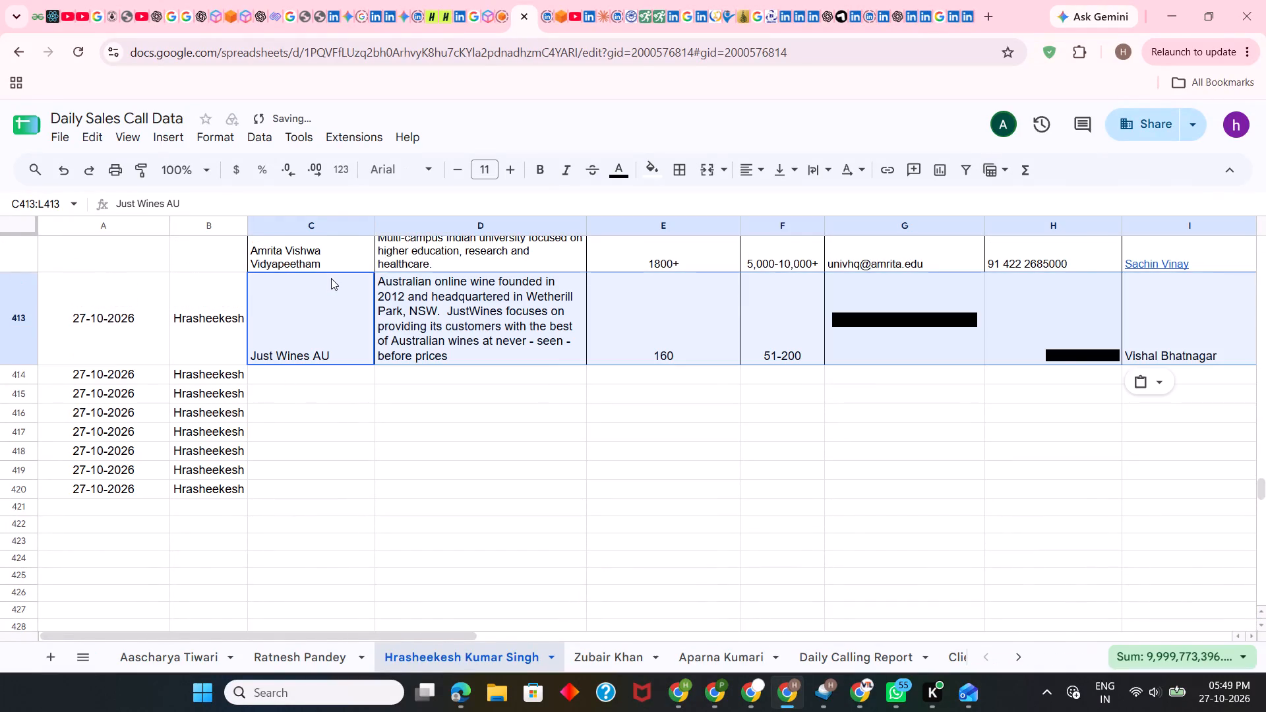
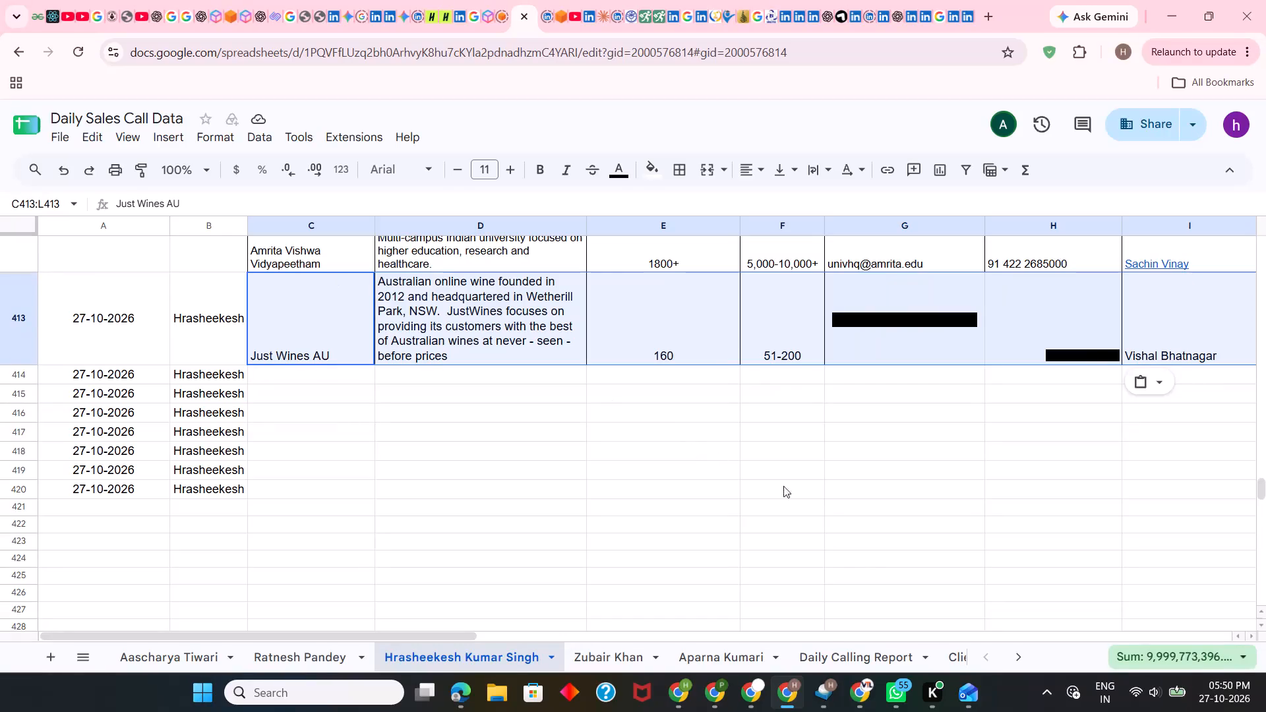
click(859, 699)
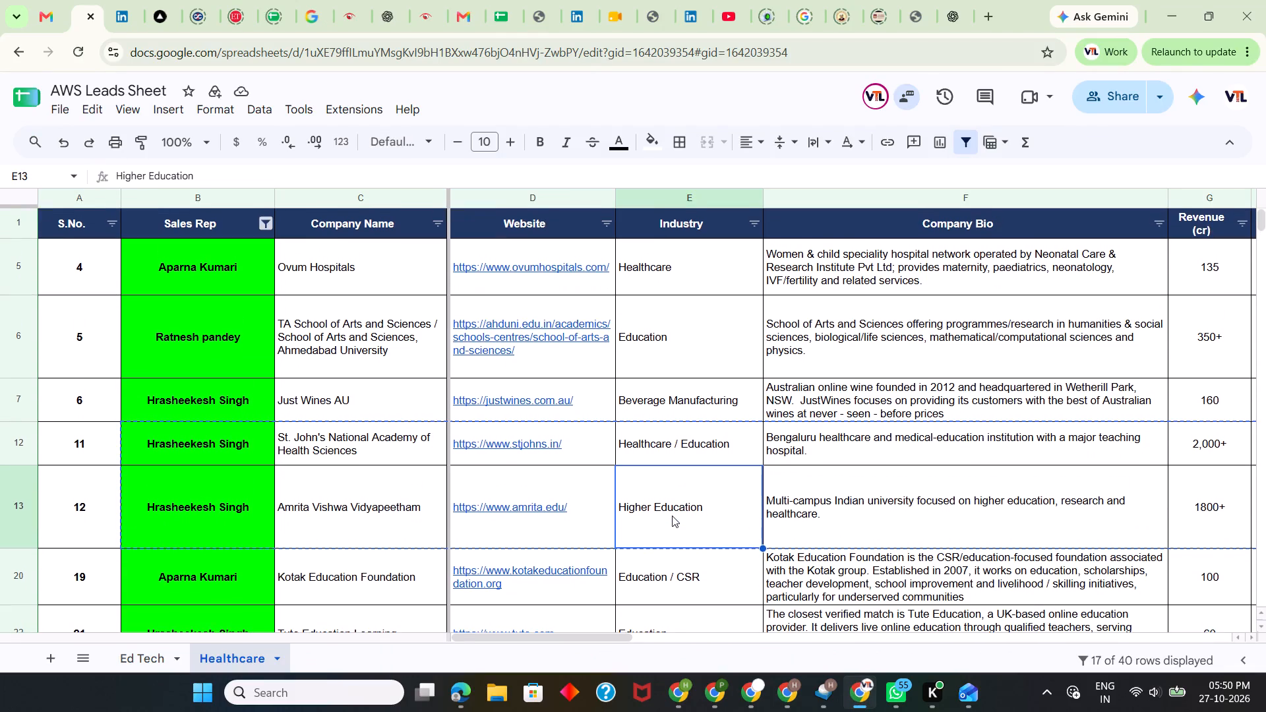
scroll(672, 516, down, 3)
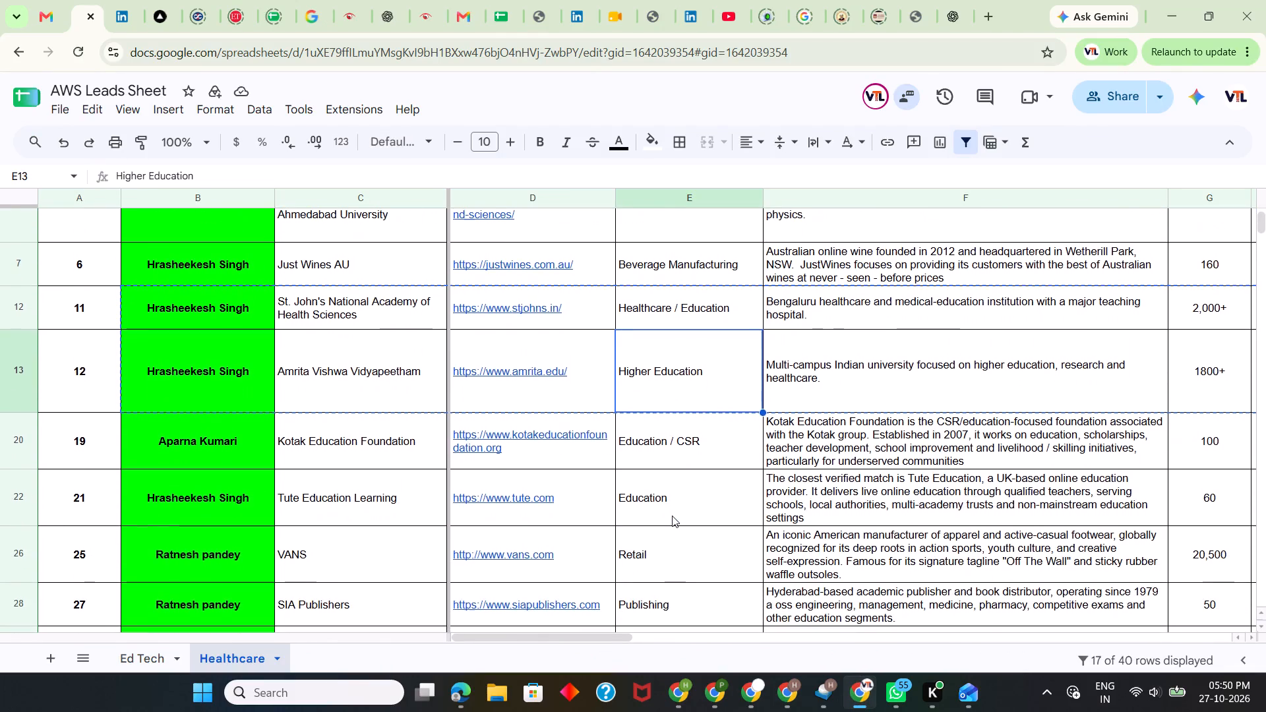
scroll(672, 516, left, 10)
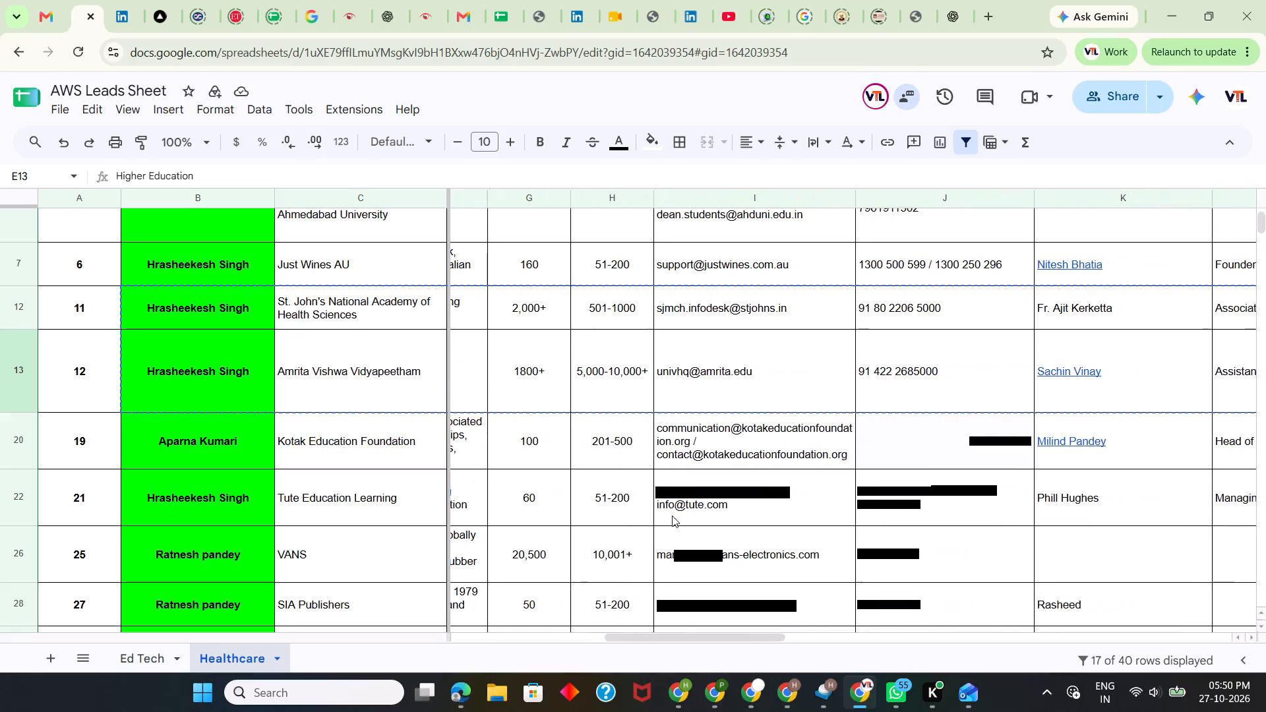
scroll(672, 516, left, 3)
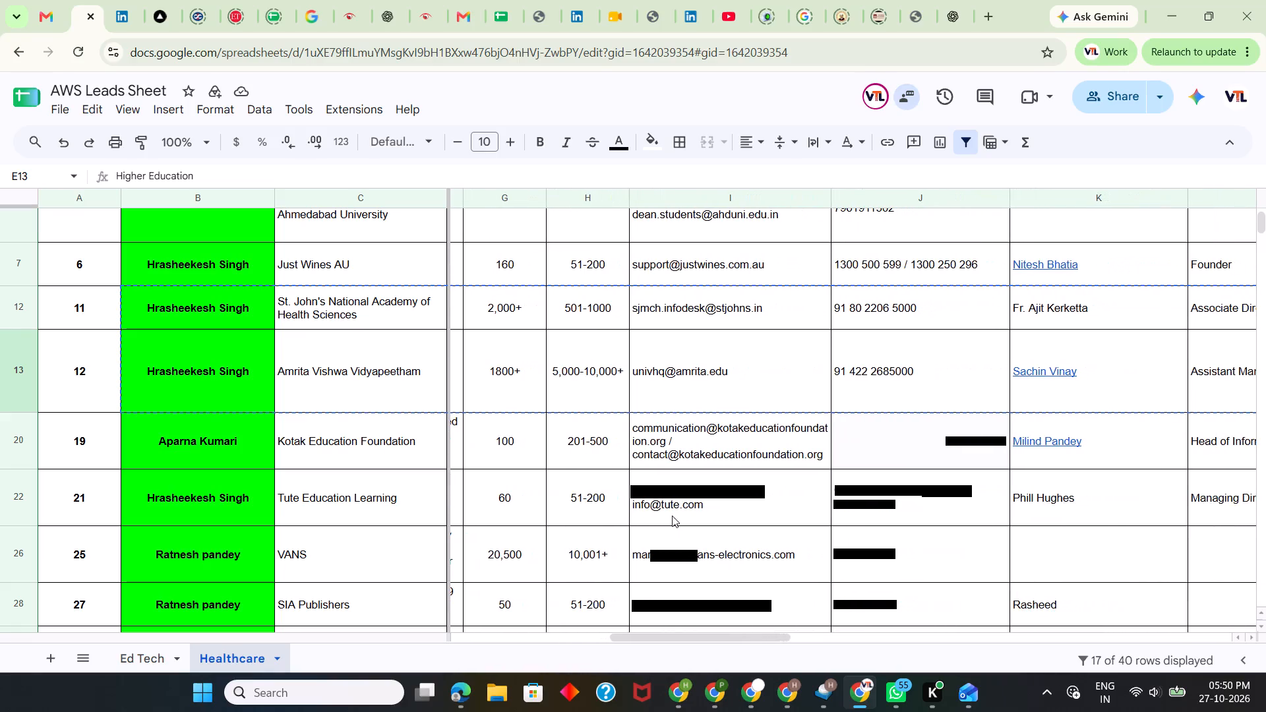
scroll(672, 516, left, 5)
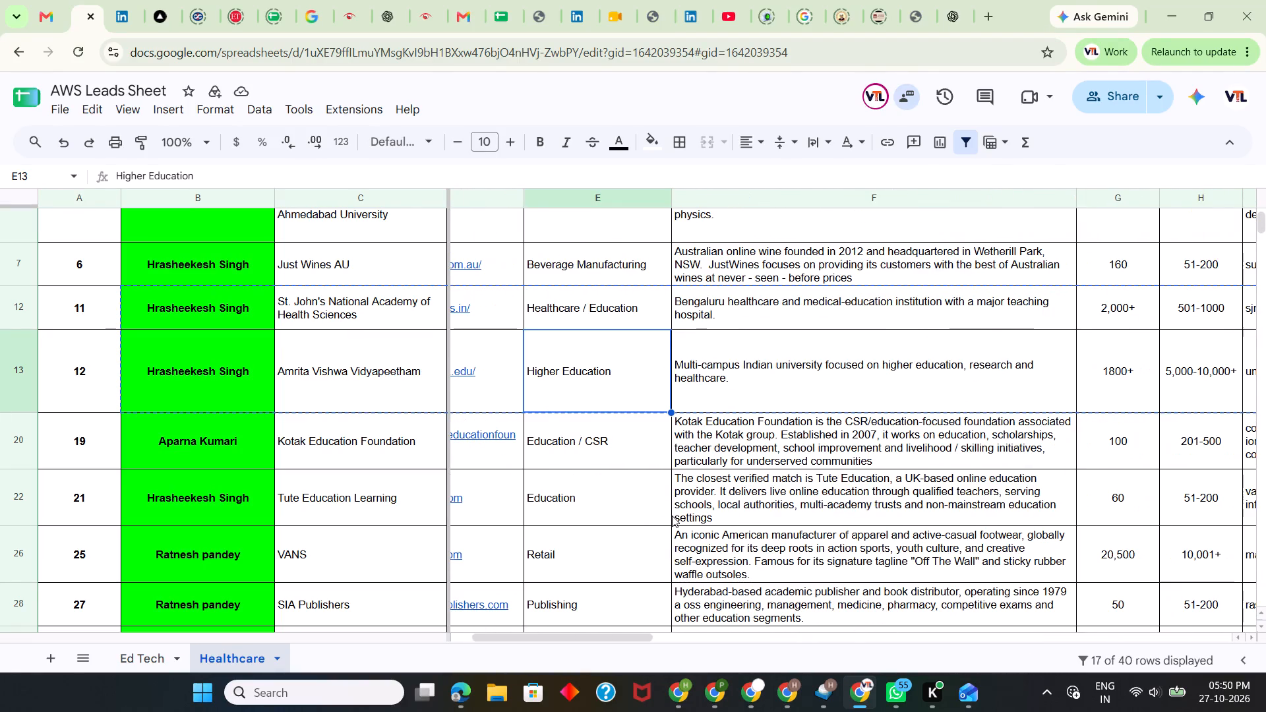
scroll(672, 516, down, 3)
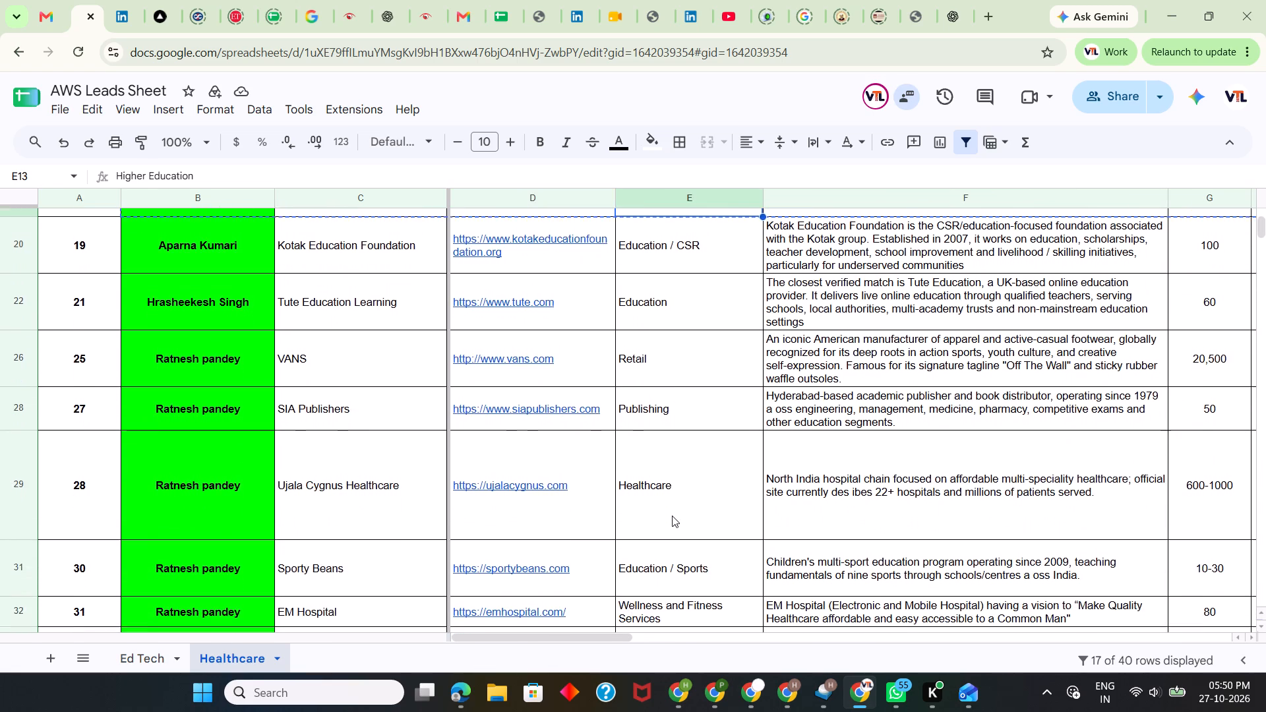
scroll(672, 516, down, 4)
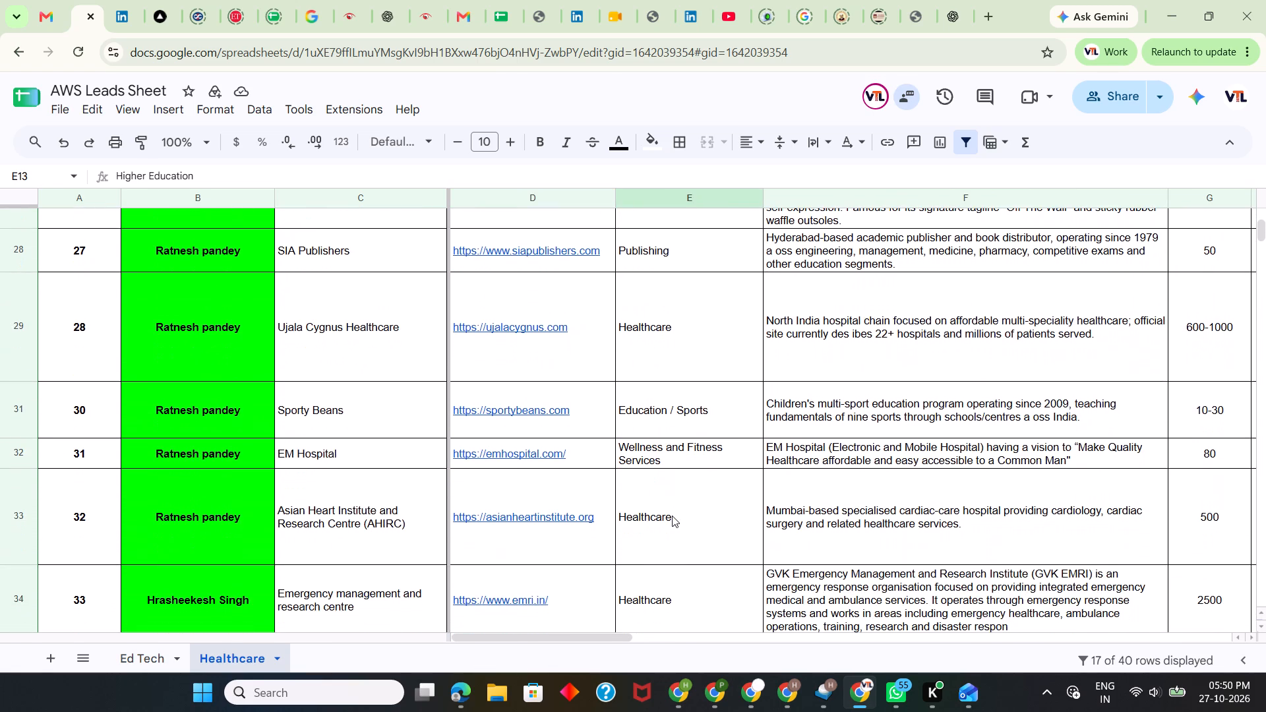
scroll(672, 516, down, 2)
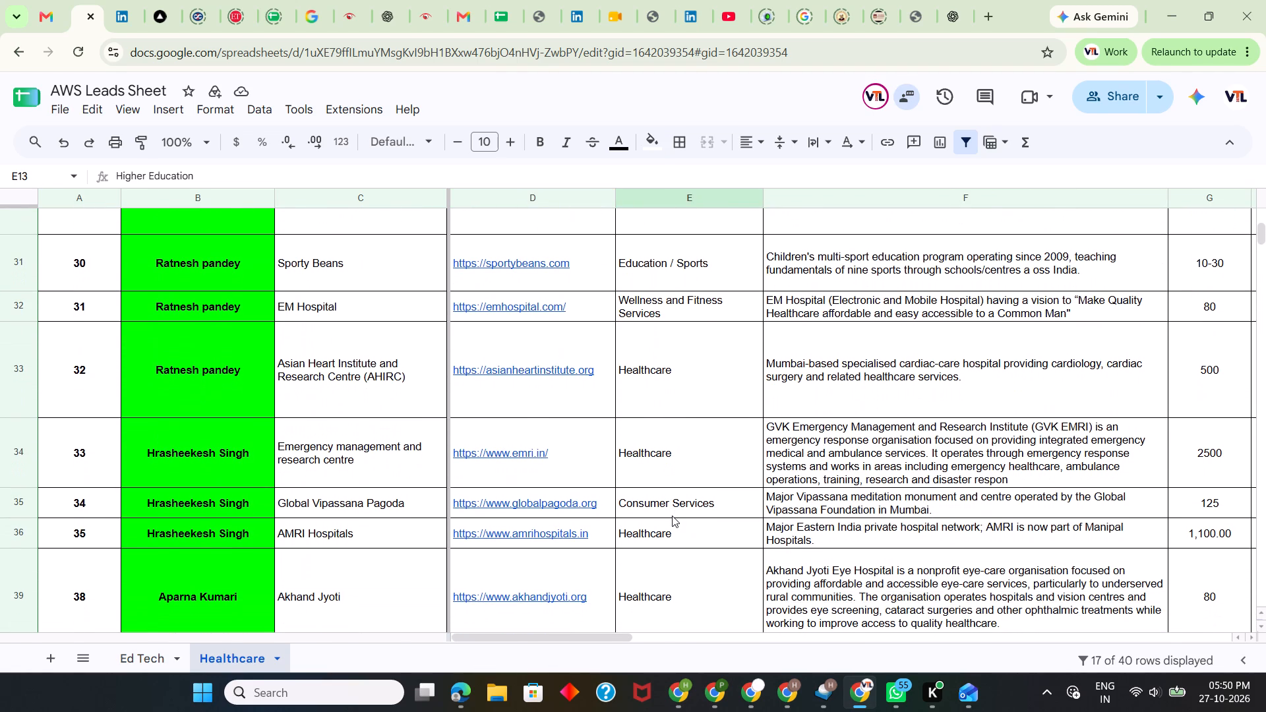
scroll(672, 516, left, 5)
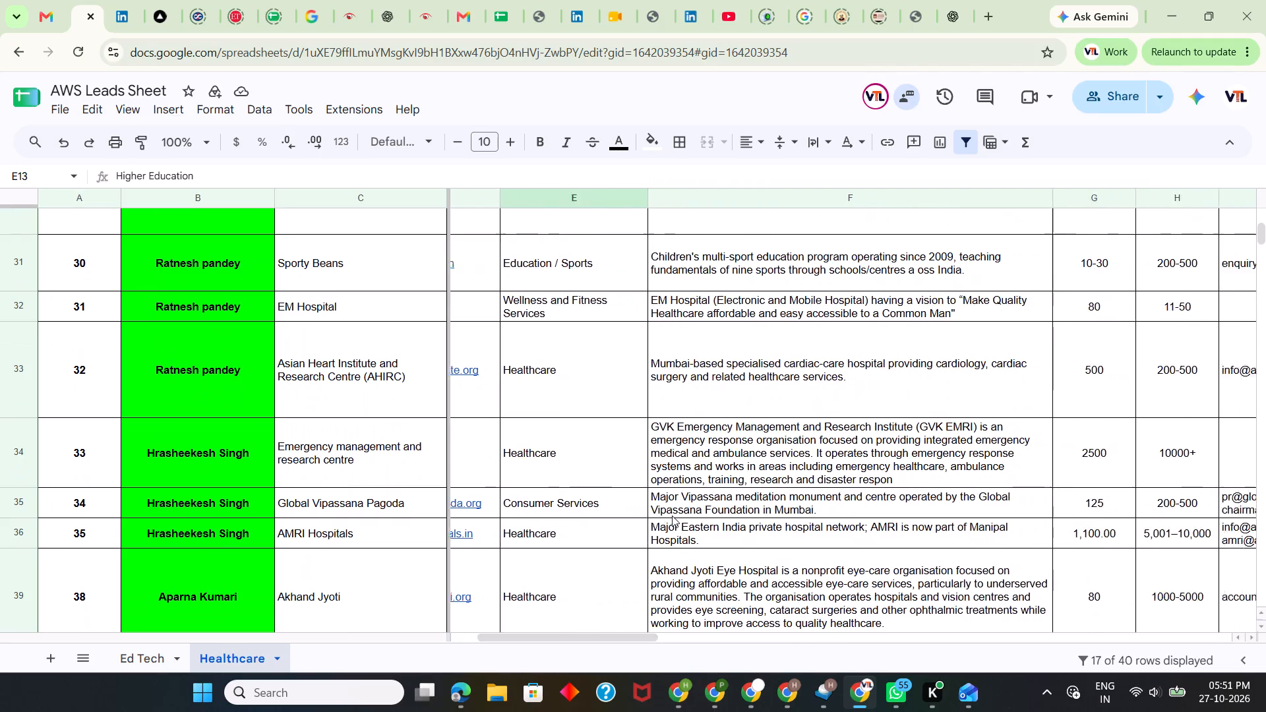
scroll(672, 516, left, 2)
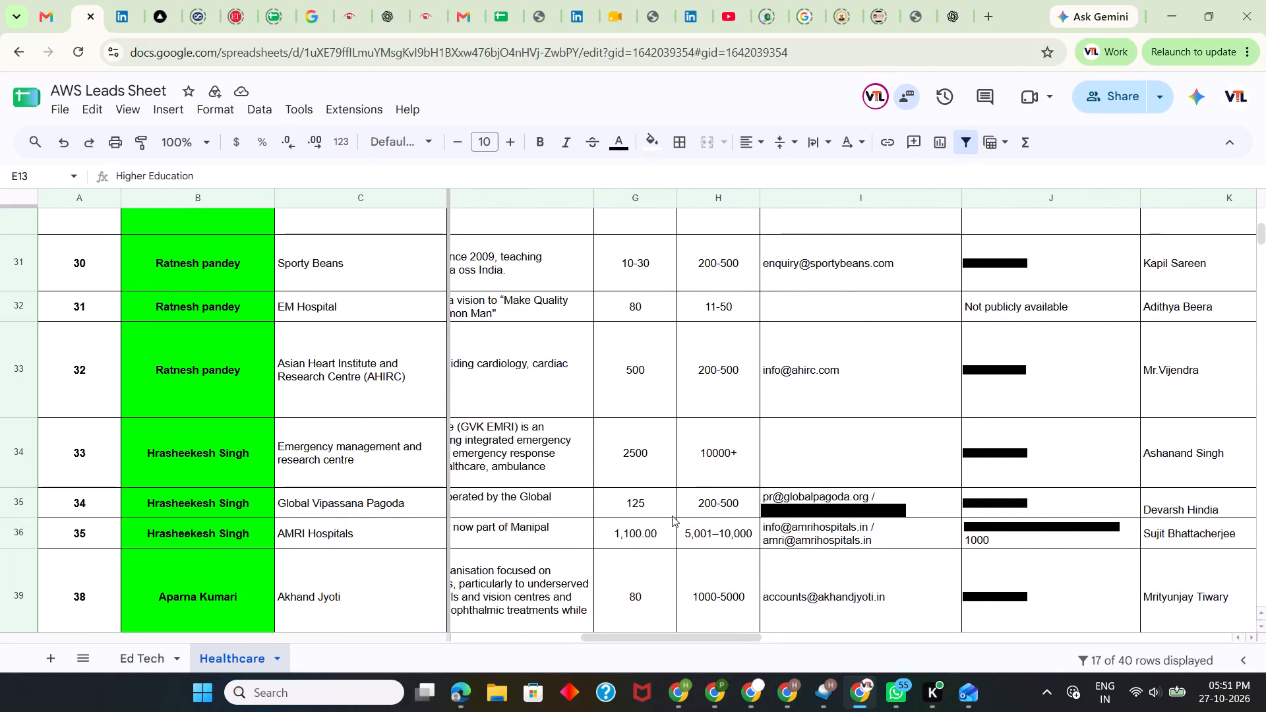
scroll(672, 516, left, 7)
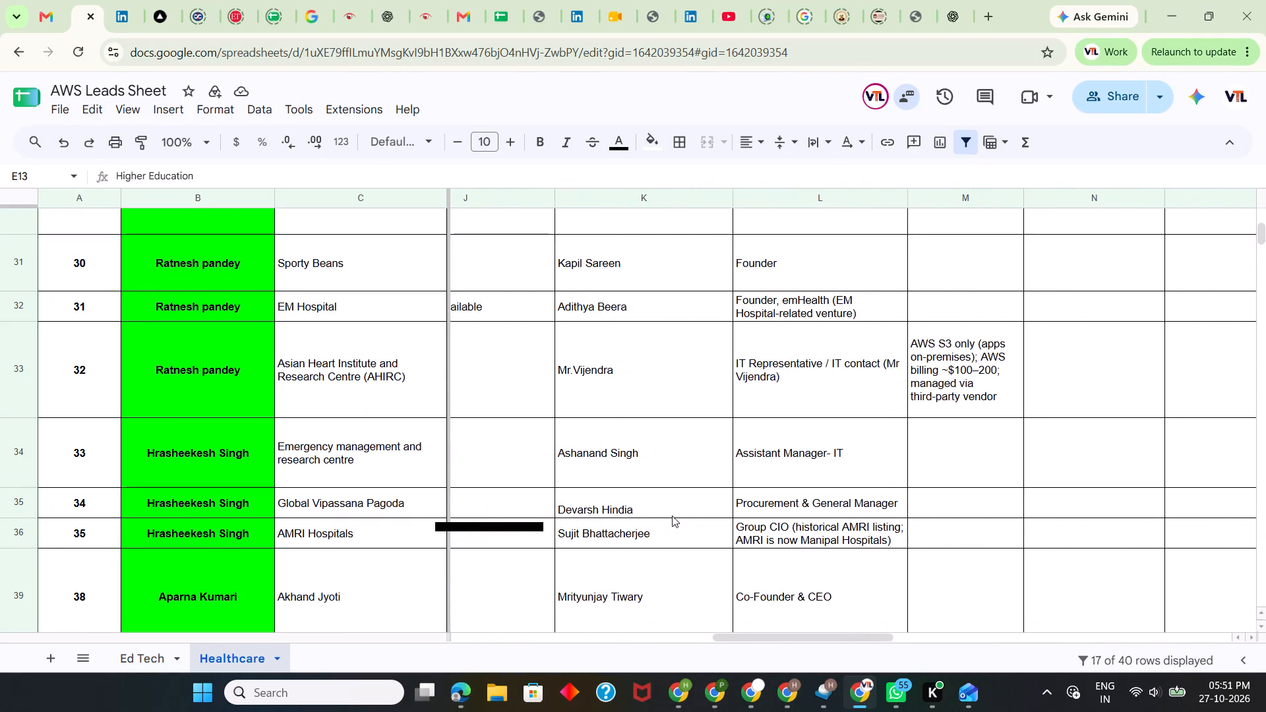
scroll(672, 516, right, 9)
Select the Emergency management and research centre lead's company name in C34 of the Healthcare sheet.
click(386, 450)
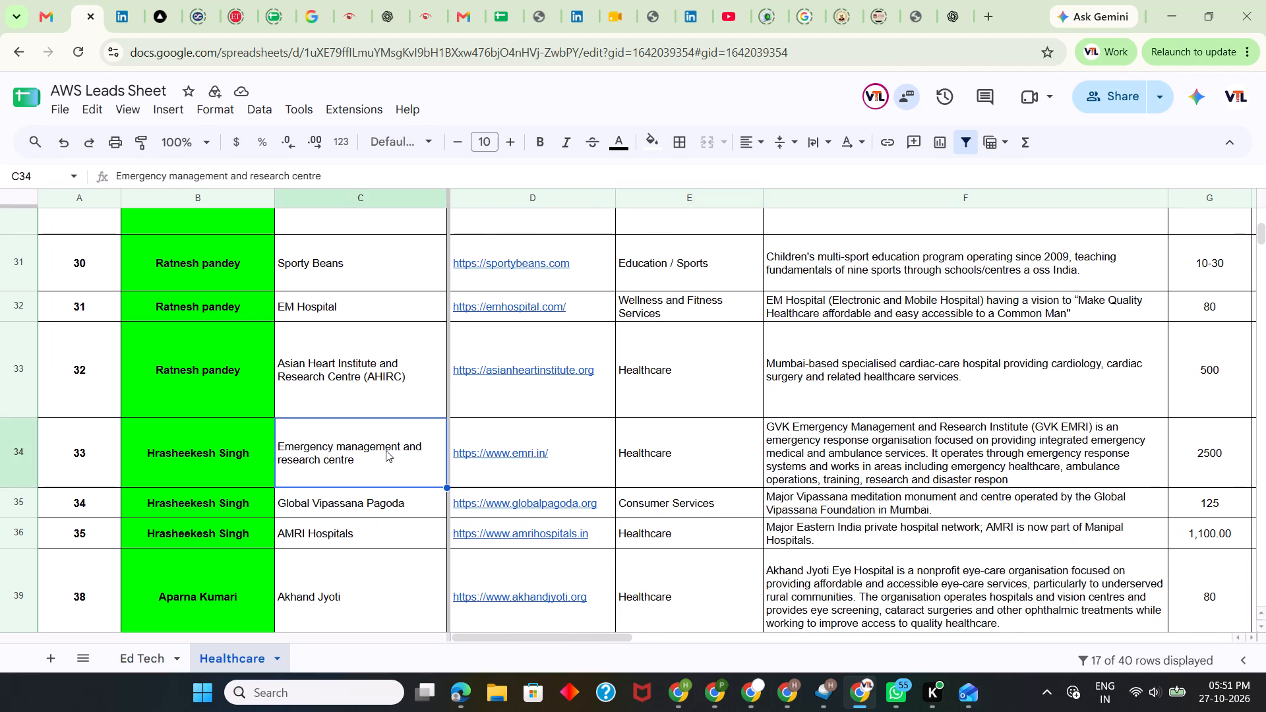
key(shift+Down)
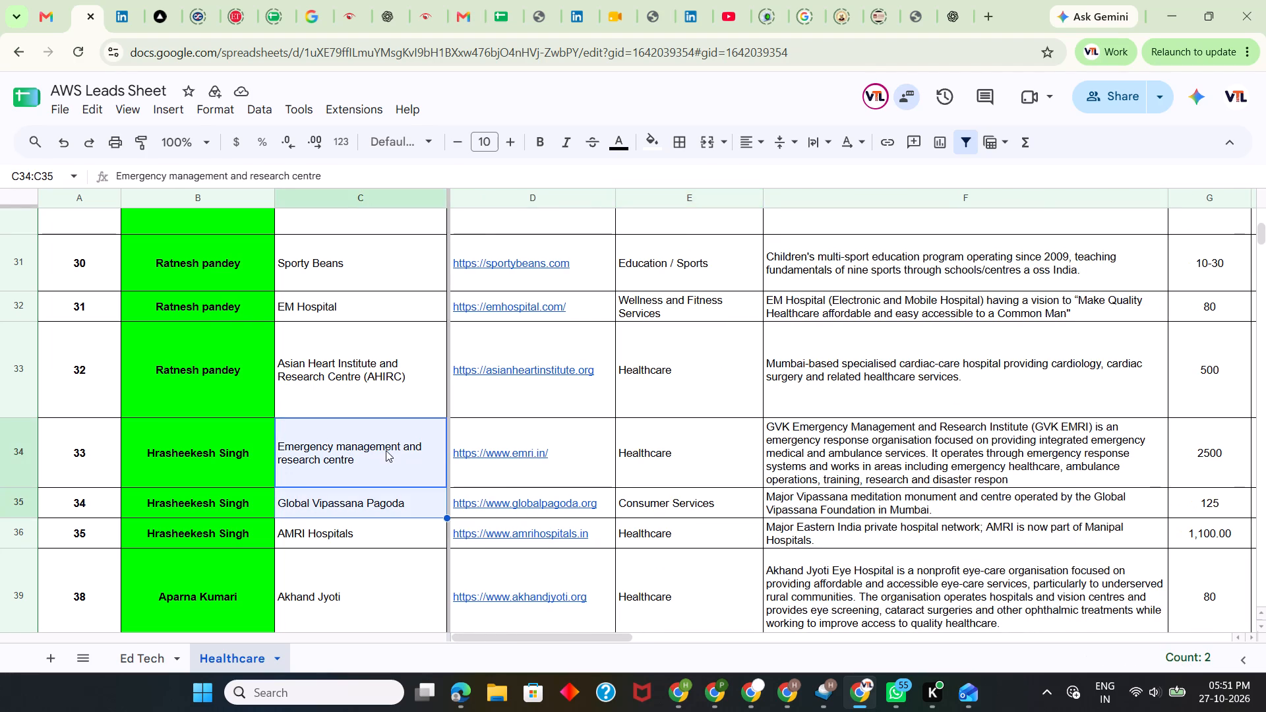
click(386, 450)
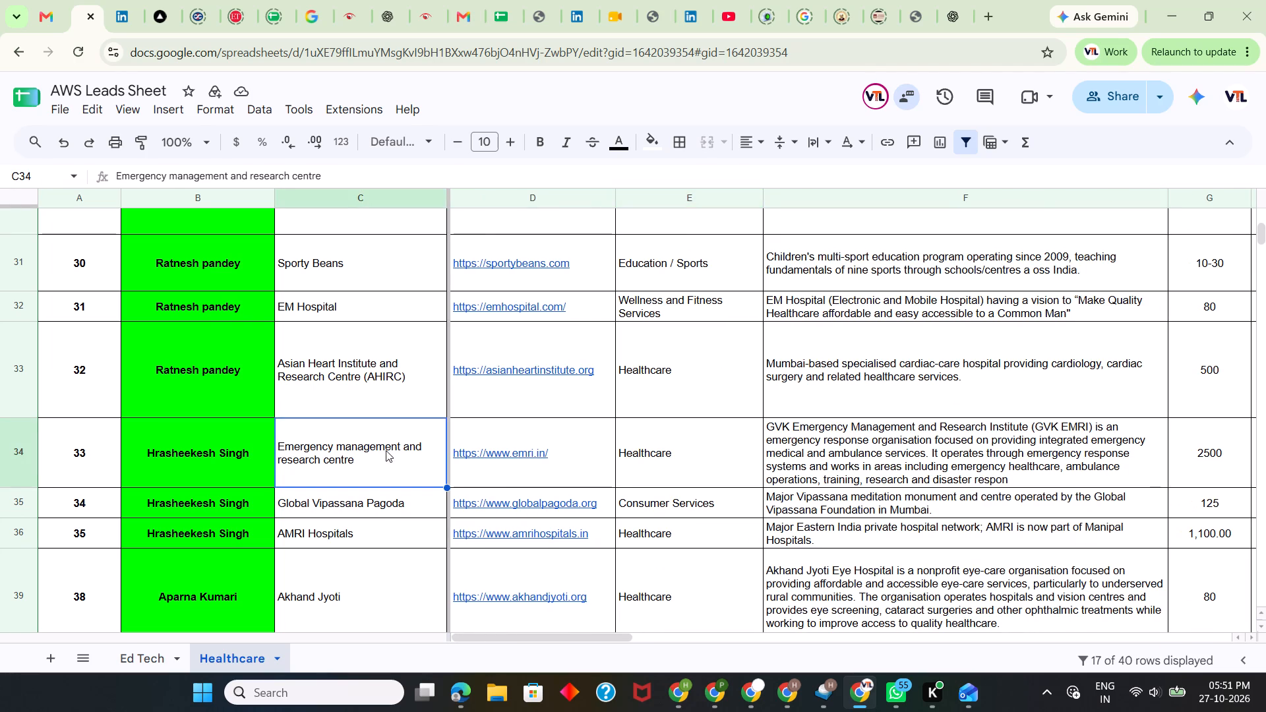
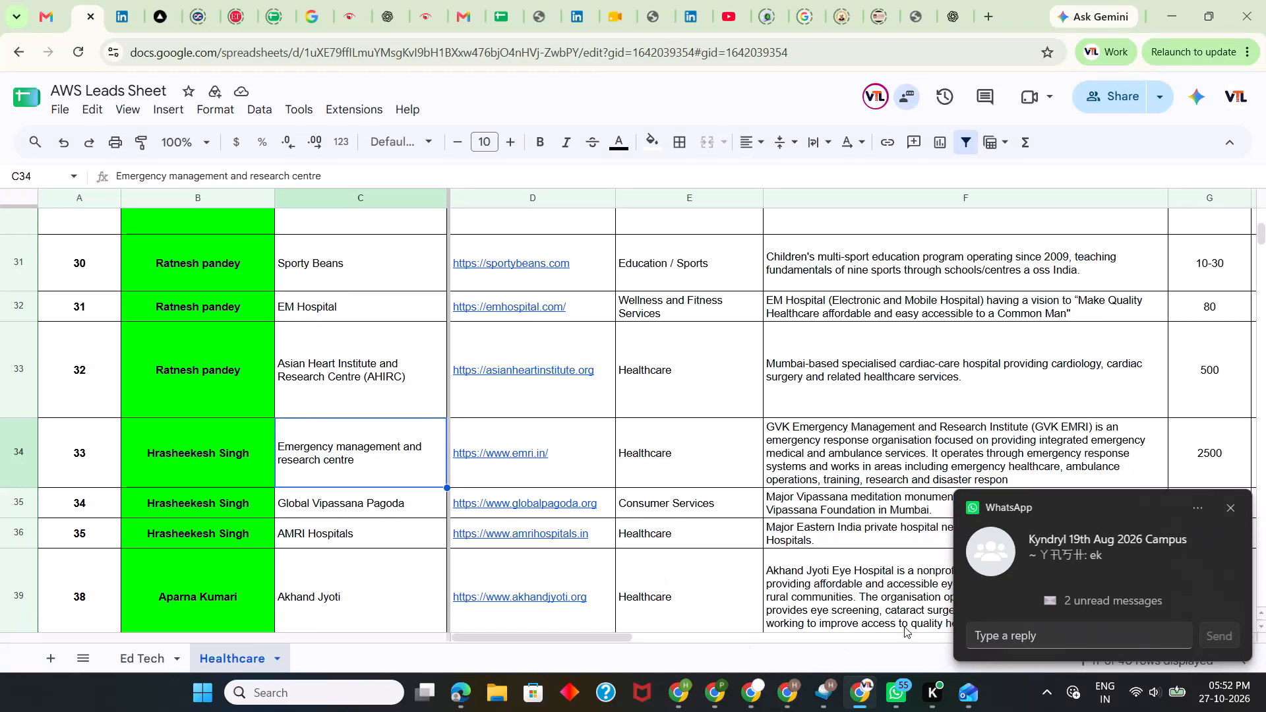
Dismiss the WhatsApp message notification covering part of the Healthcare sheet.
click(1229, 505)
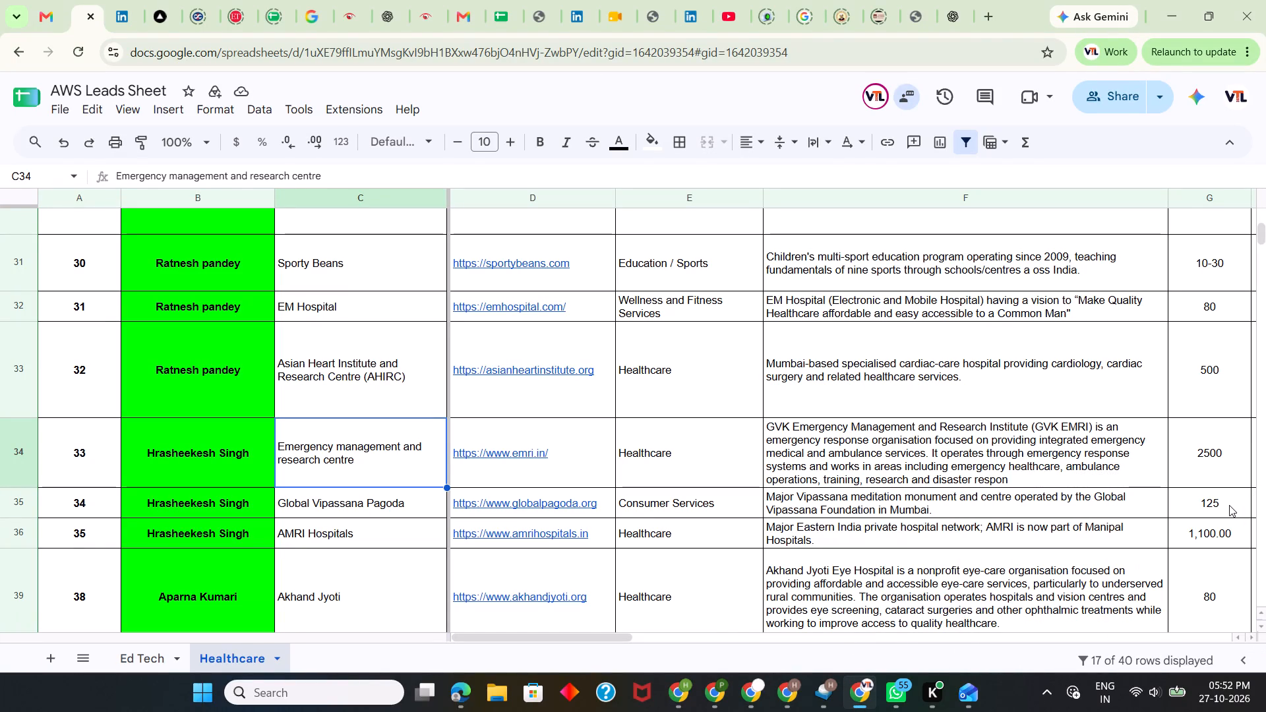
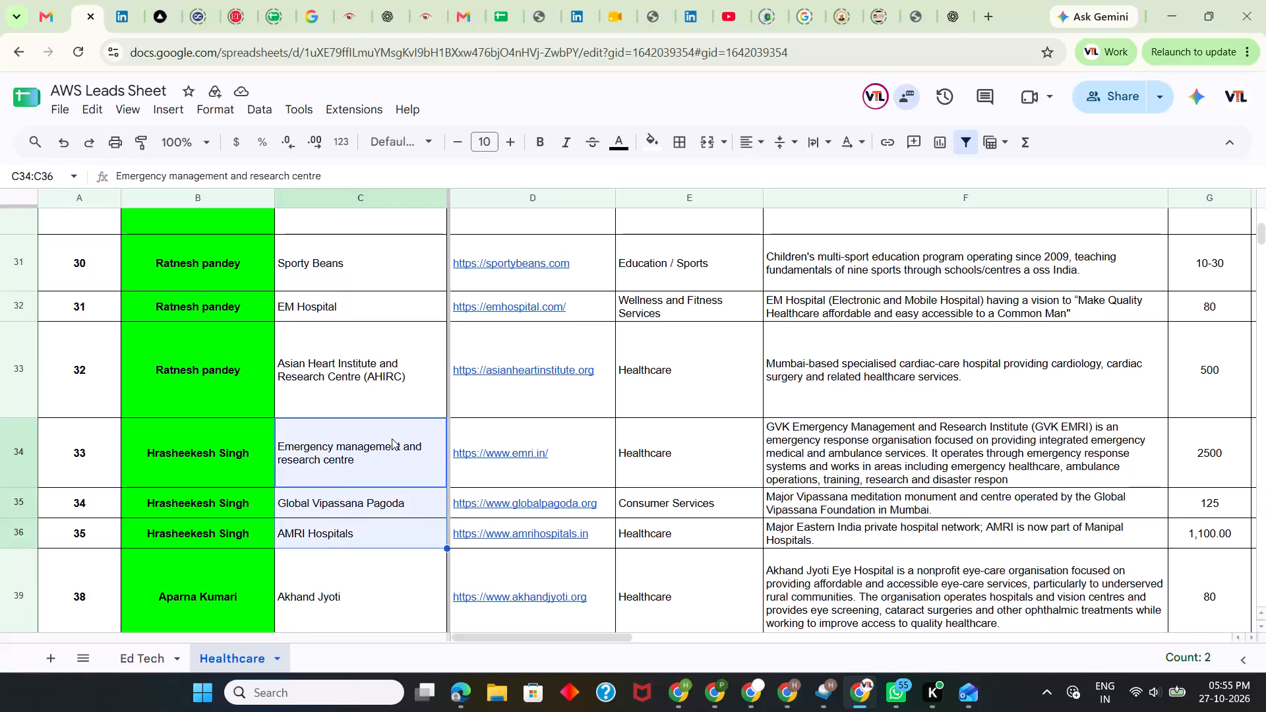
key(shift+Right)
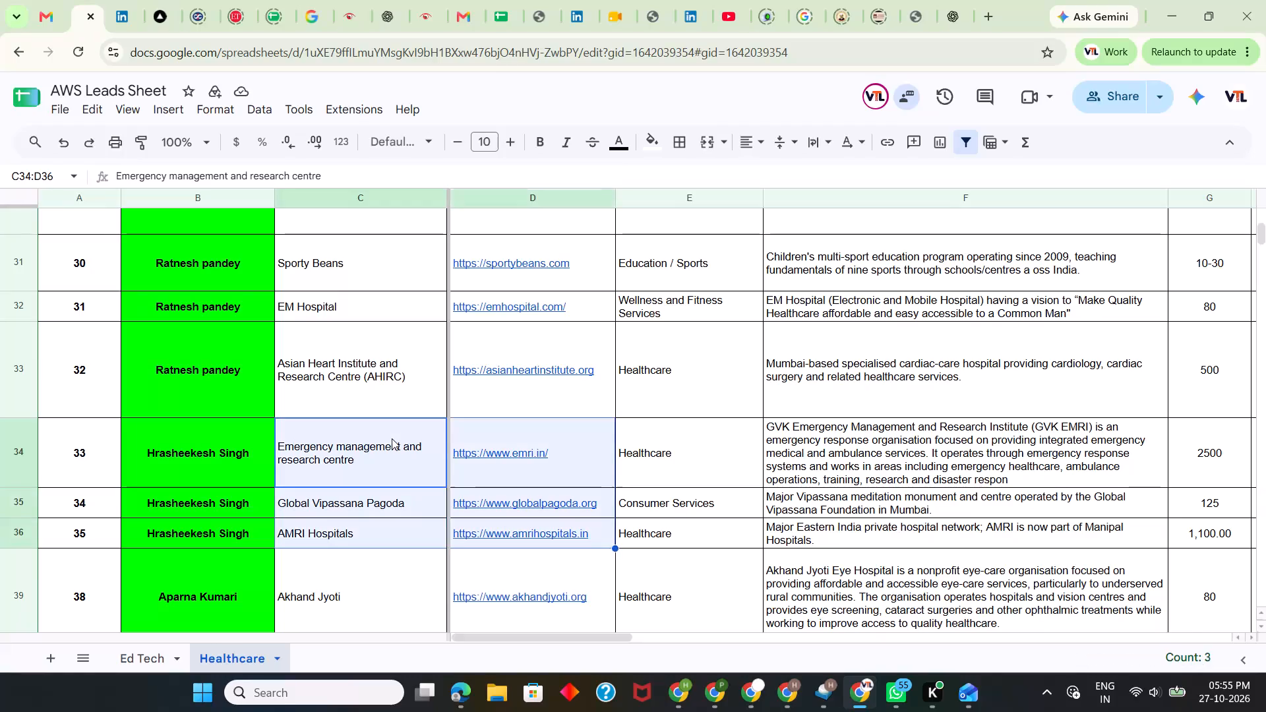
key(shift+Right)
key(shift+Right)
key(shift+Right)
key(shift+Right)
key(shift+Right)
key(shift+Right)
key(shift+Right)
key(shift+Right)
key(shift+Right)
key(shift+Right)
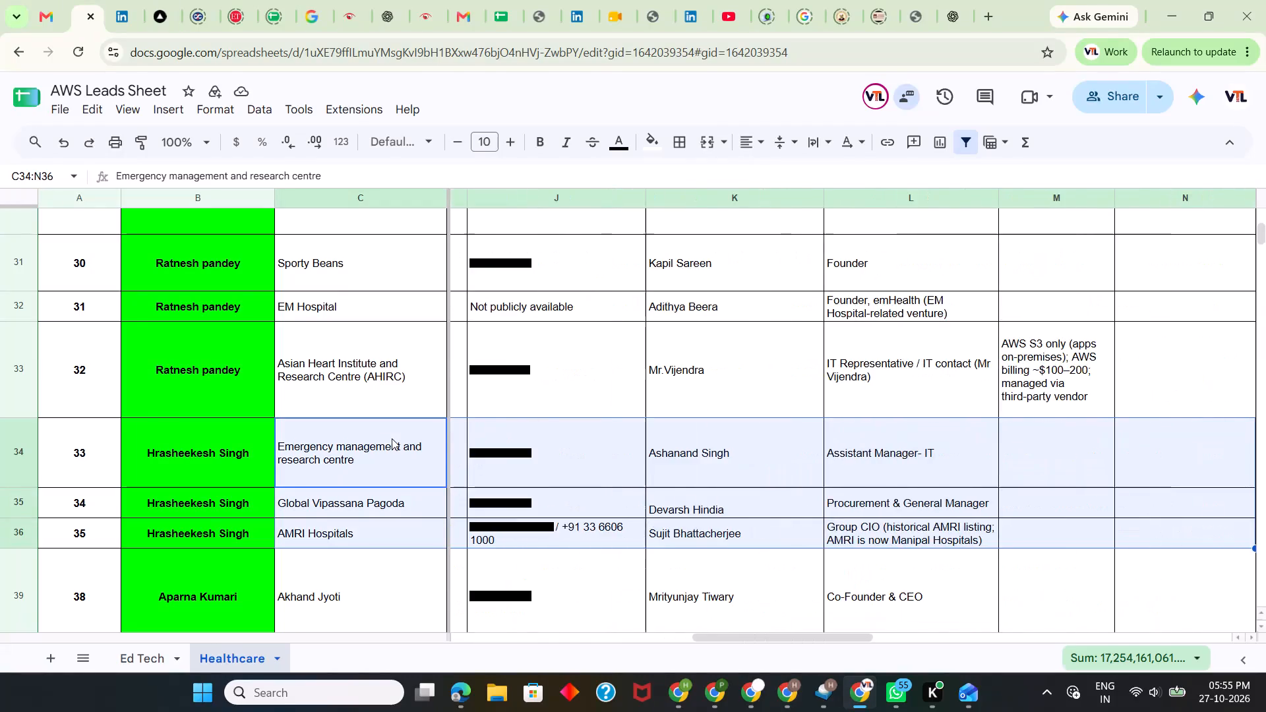
key(shift+Right)
key(shift+Right)
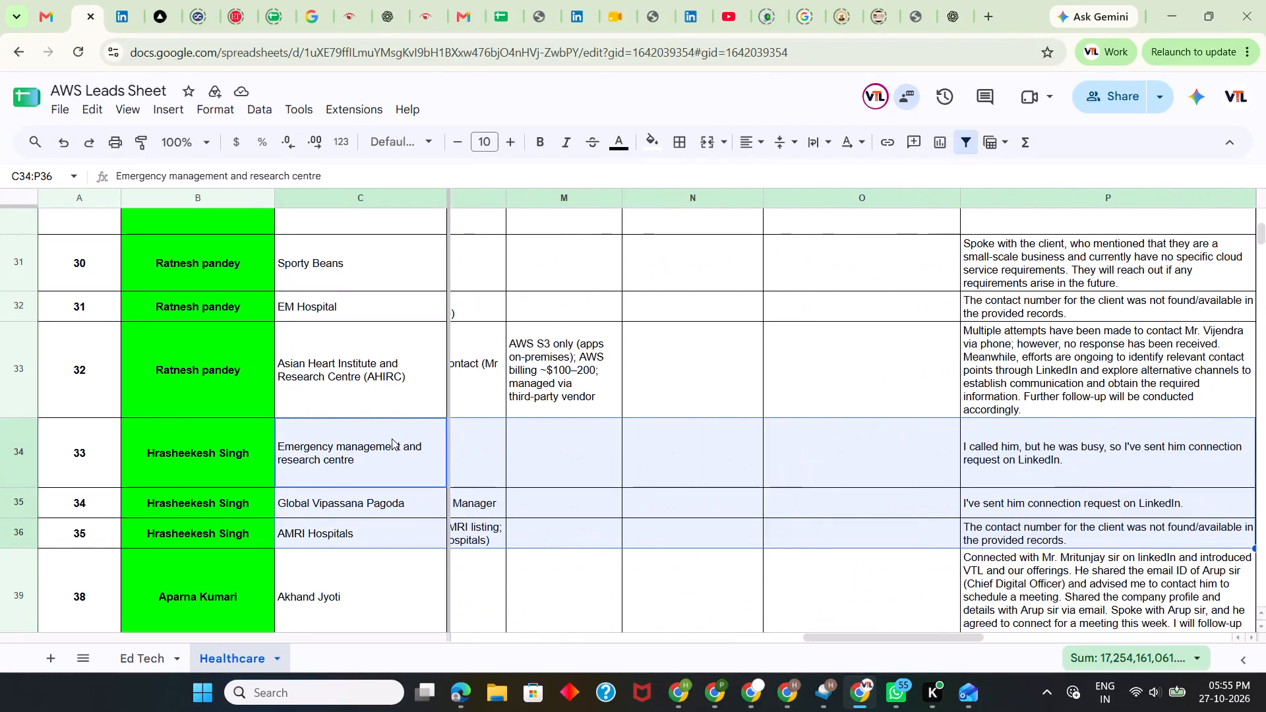
key(ctrl+c)
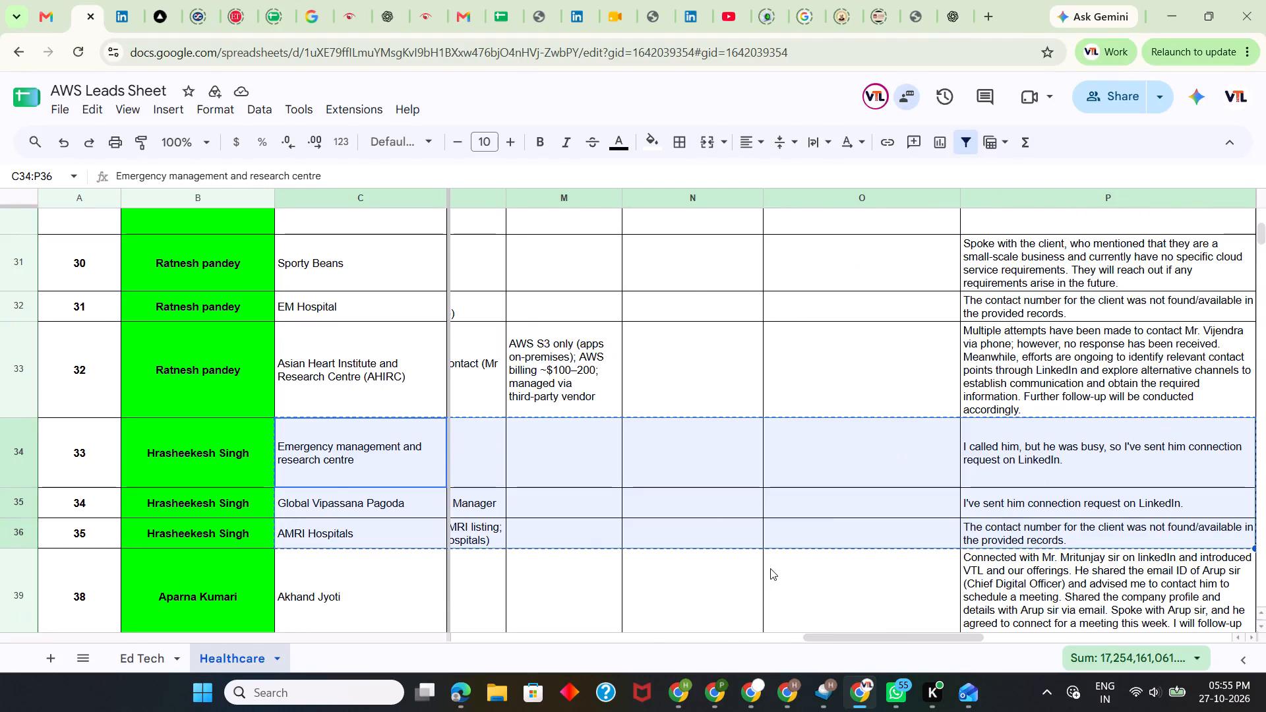
Switch to Daily Sales Call Data and paste the copied leads into Hrasheekesh's sheet starting at C414.
scroll(770, 568, right, 8)
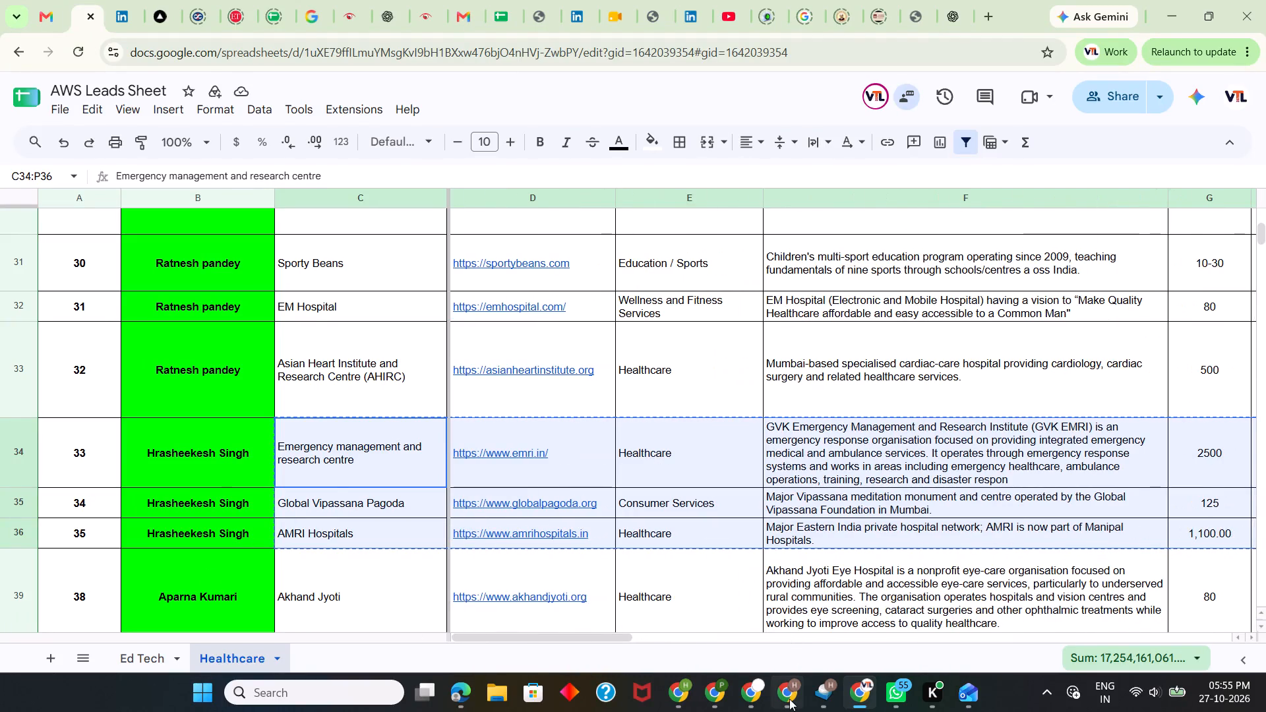
click(789, 699)
click(313, 370)
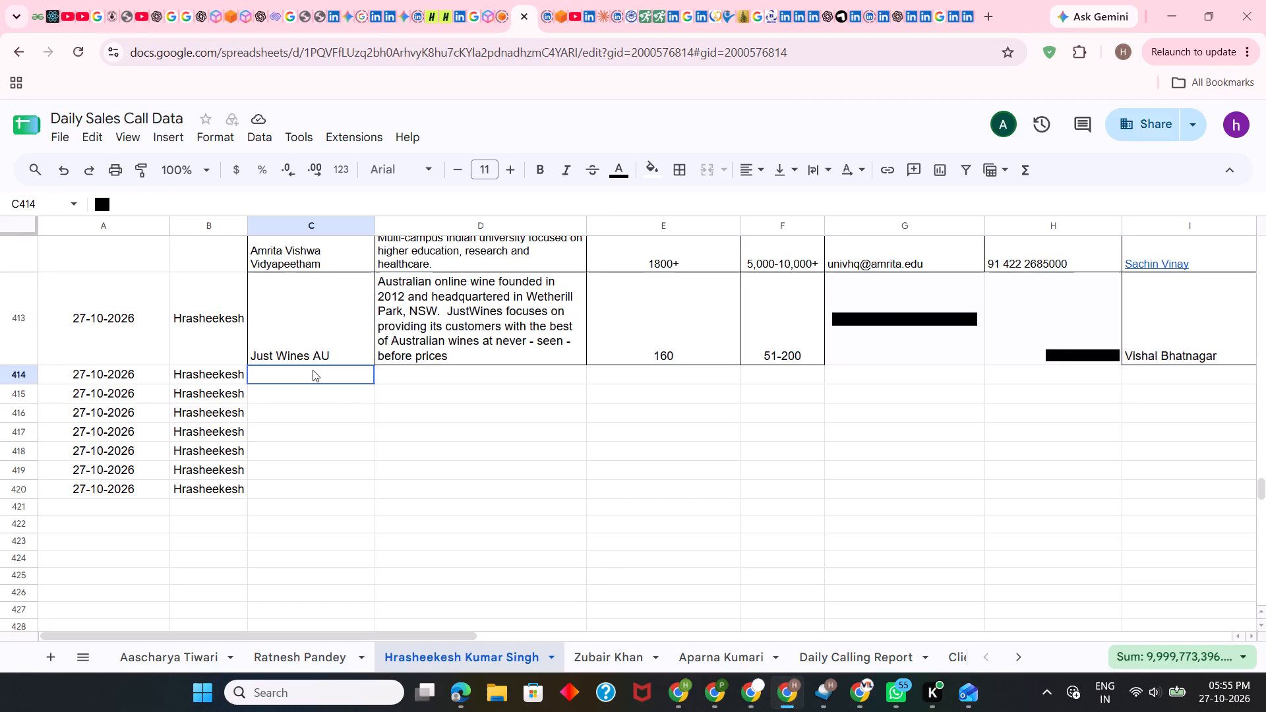
key(ctrl+v)
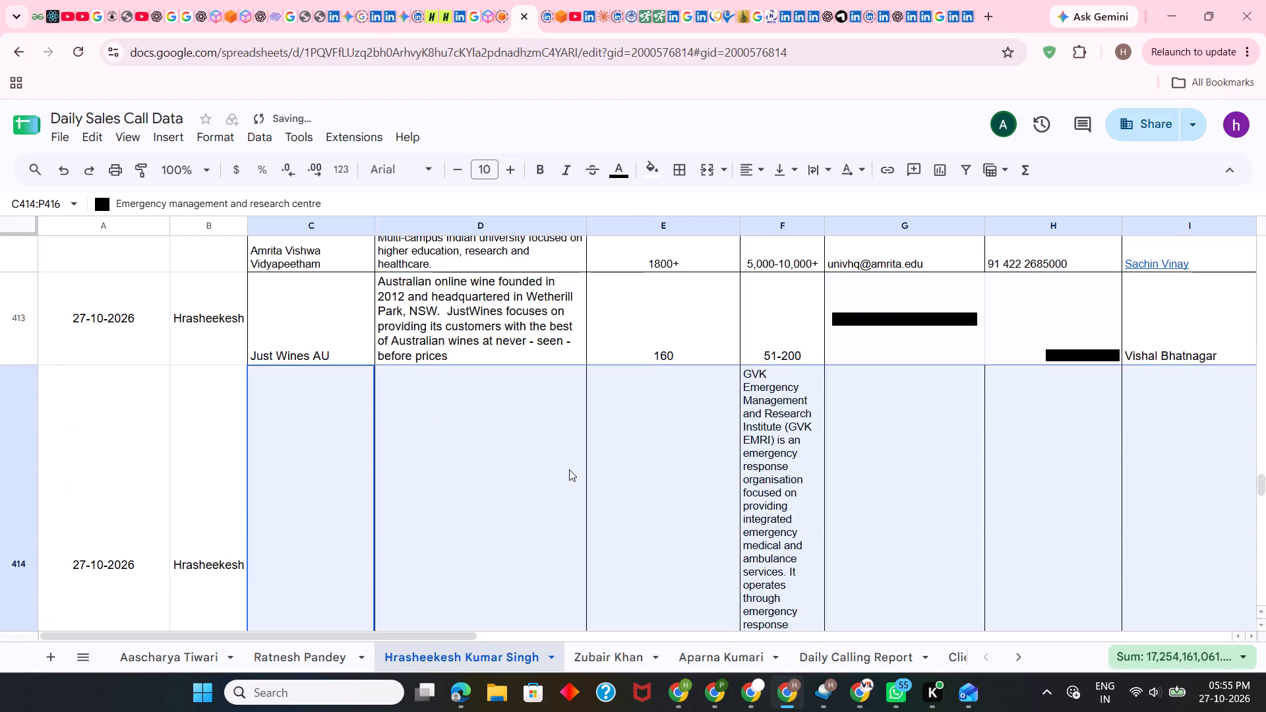
Move F414:P415 for the Emergency management and Global Vipassana Pagoda leads to start at D414, replacing the website and industry entries.
scroll(569, 469, down, 3)
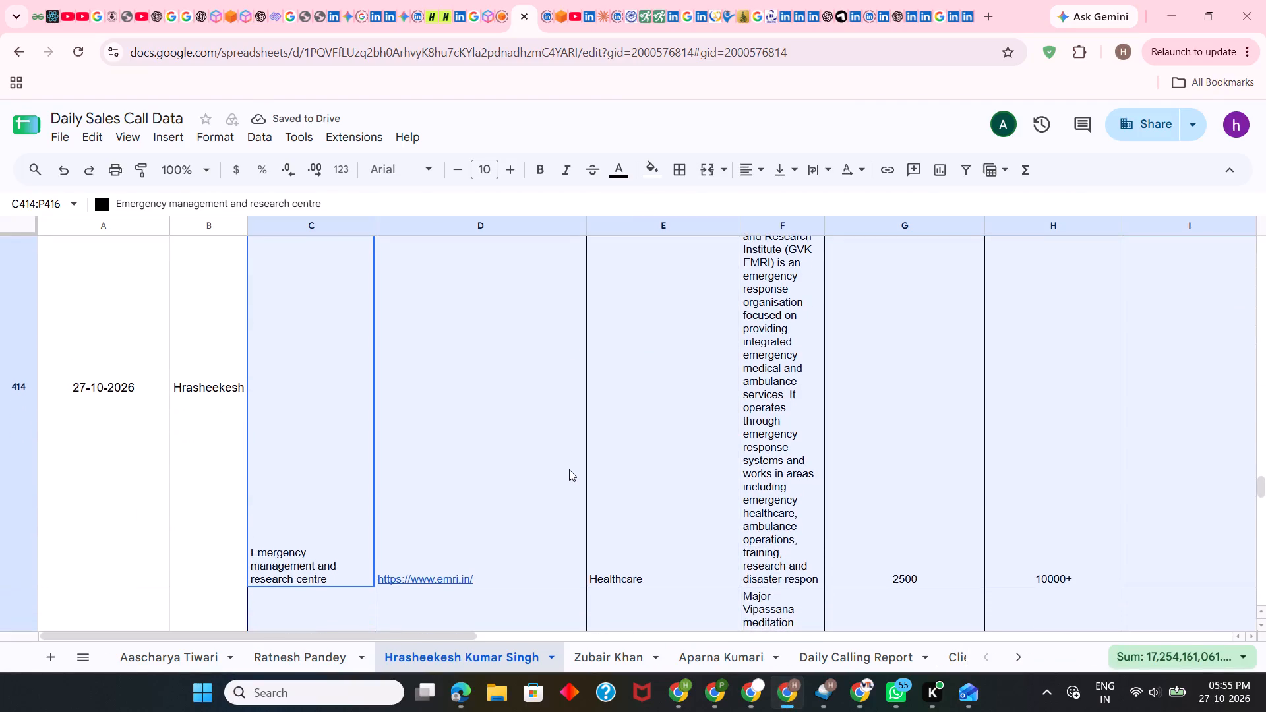
scroll(569, 469, down, 1)
click(787, 428)
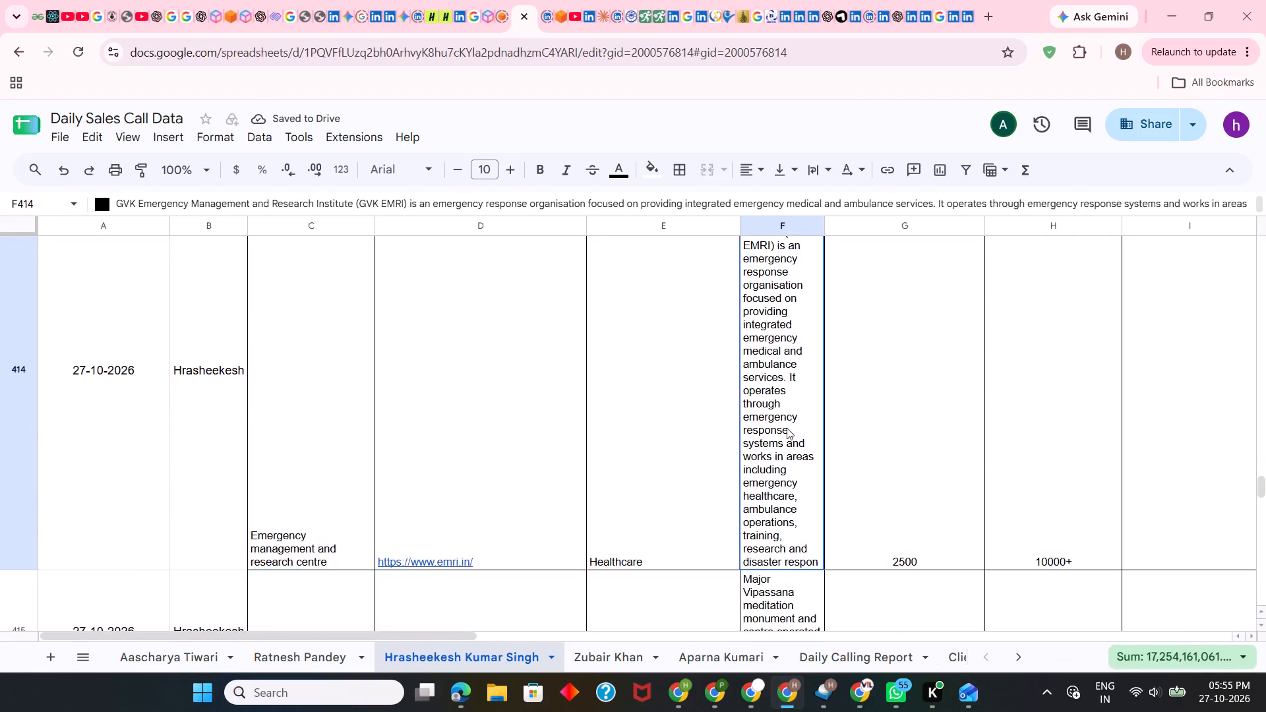
key(shift+Down)
key(shift+Right)
key(shift+Right)
key(shift+Right)
key(shift+Right)
key(shift+Right)
key(shift+Right)
key(shift+Right)
key(shift+Right)
key(shift+Right)
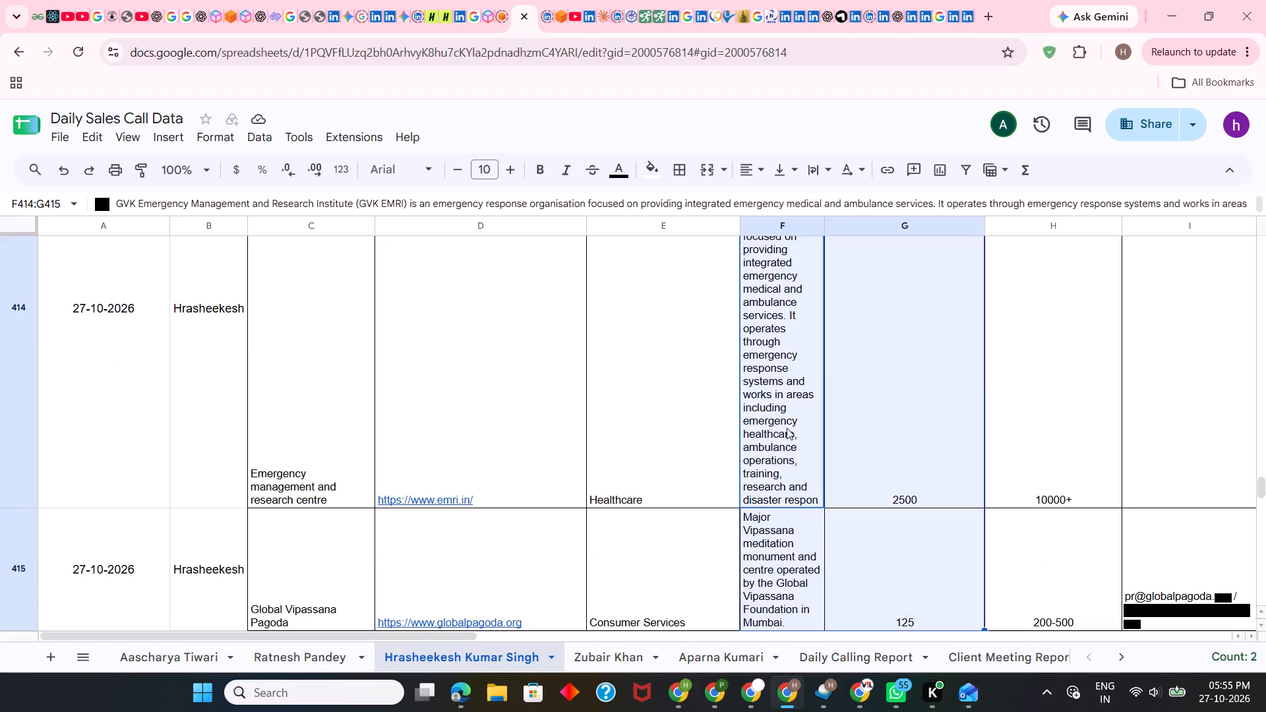
key(shift+Right)
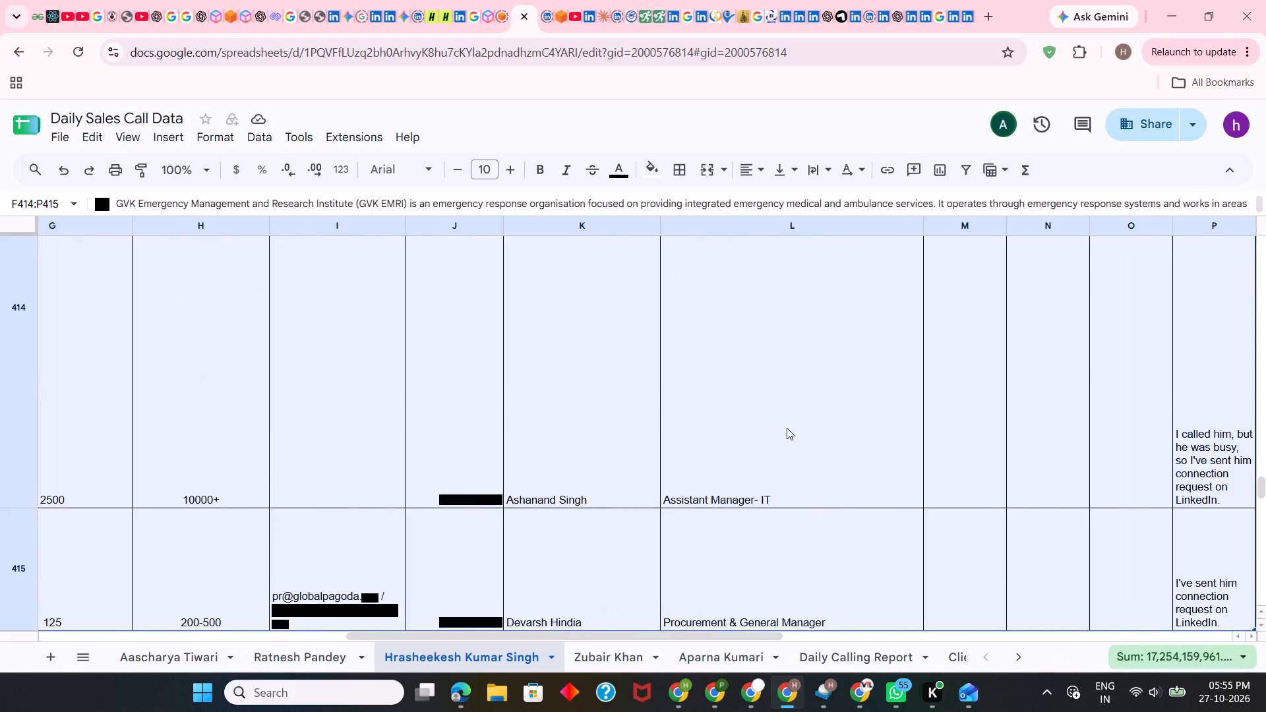
scroll(787, 428, right, 4)
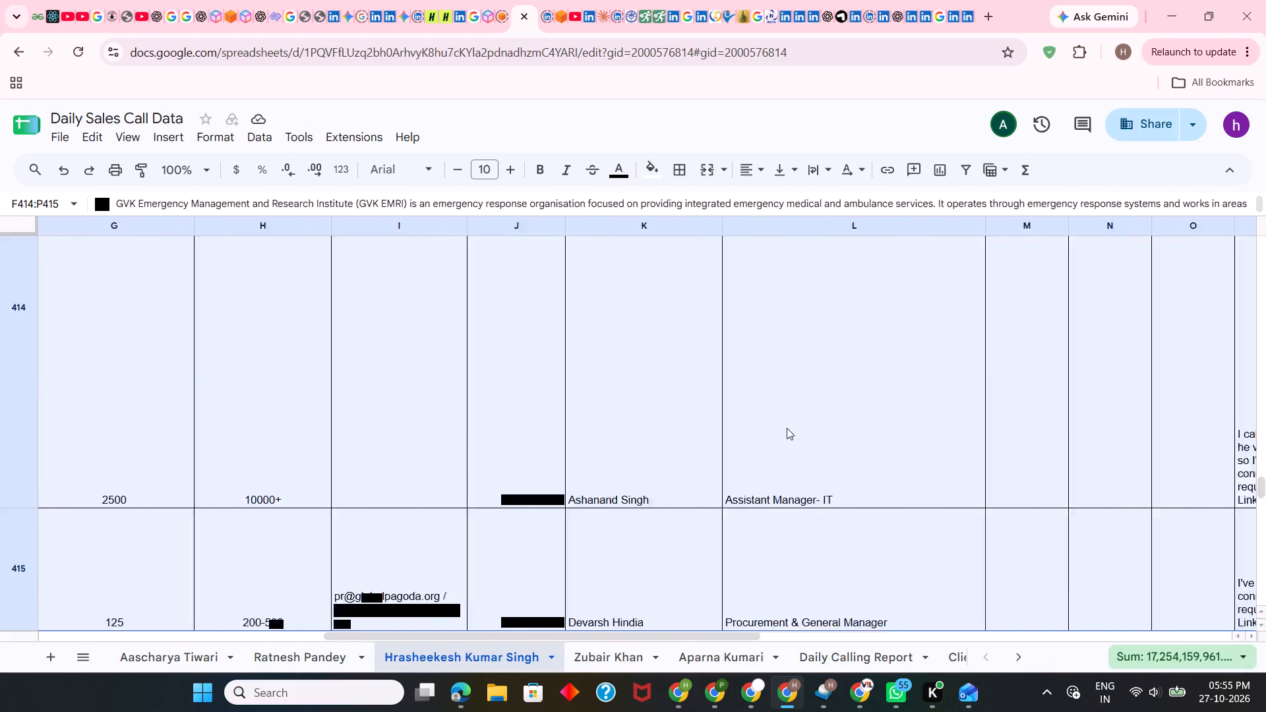
scroll(787, 428, right, 3)
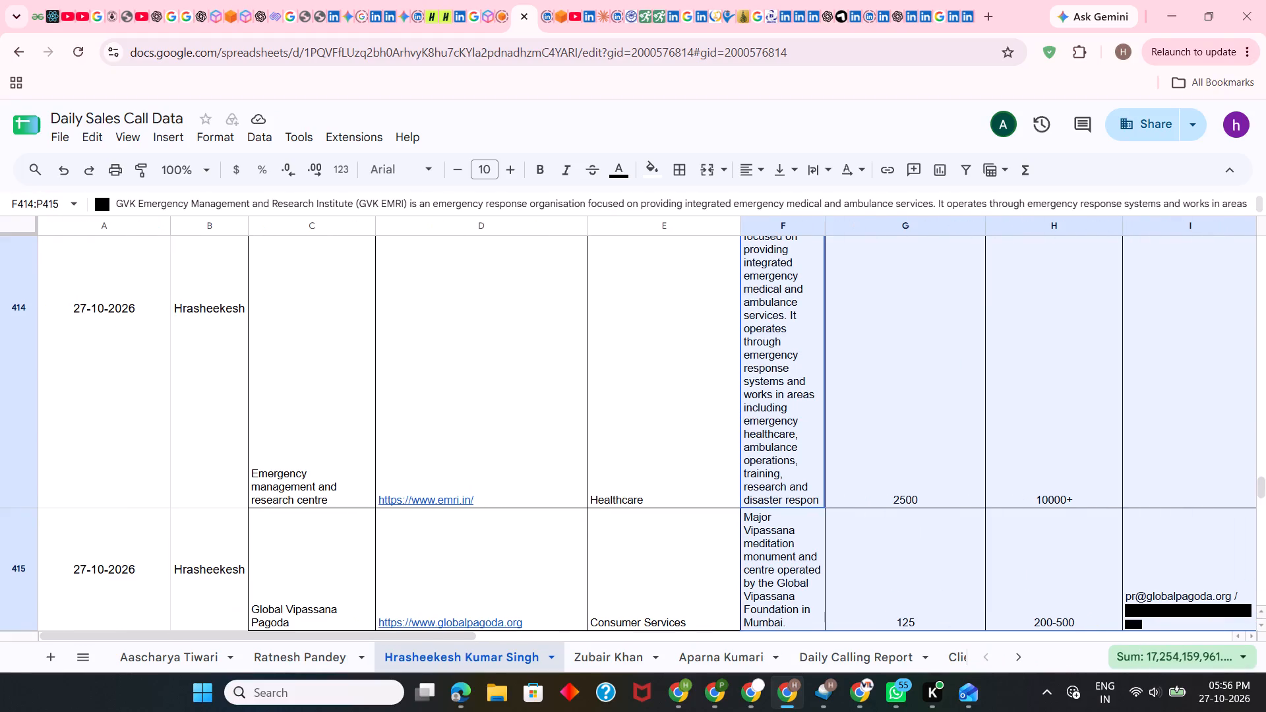
drag(739, 400, 710, 401)
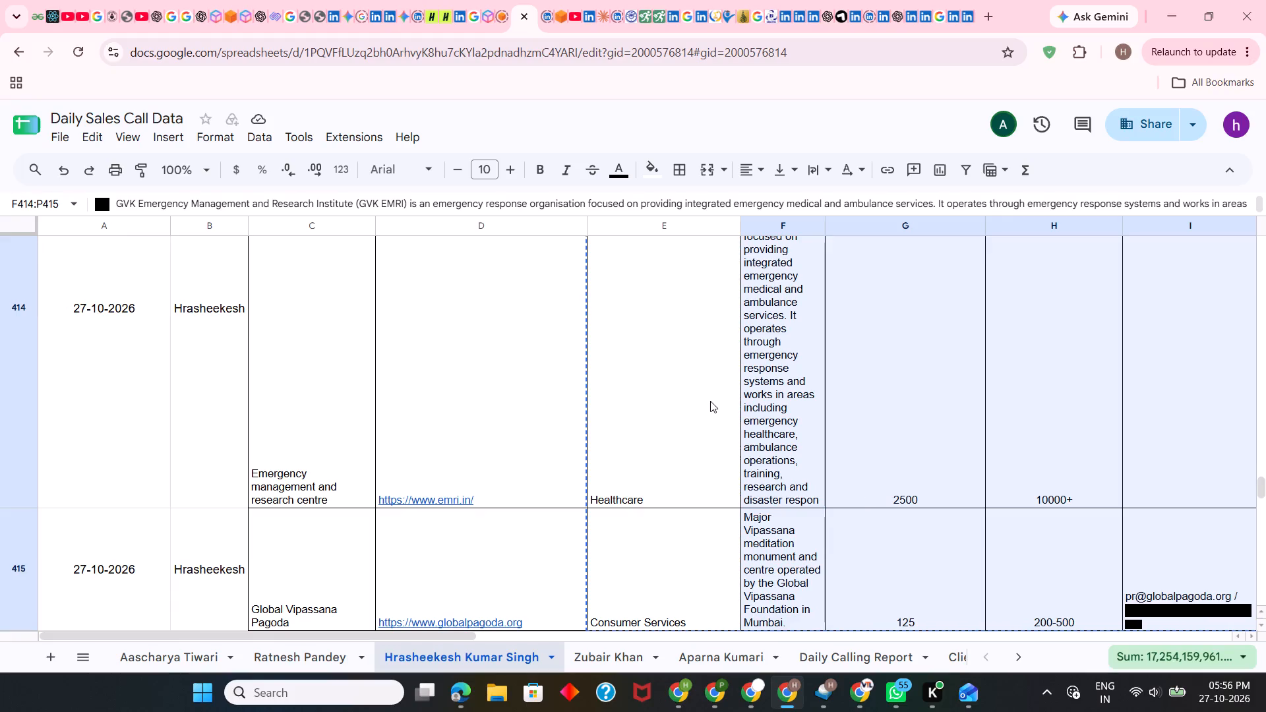
drag(710, 401, 537, 423)
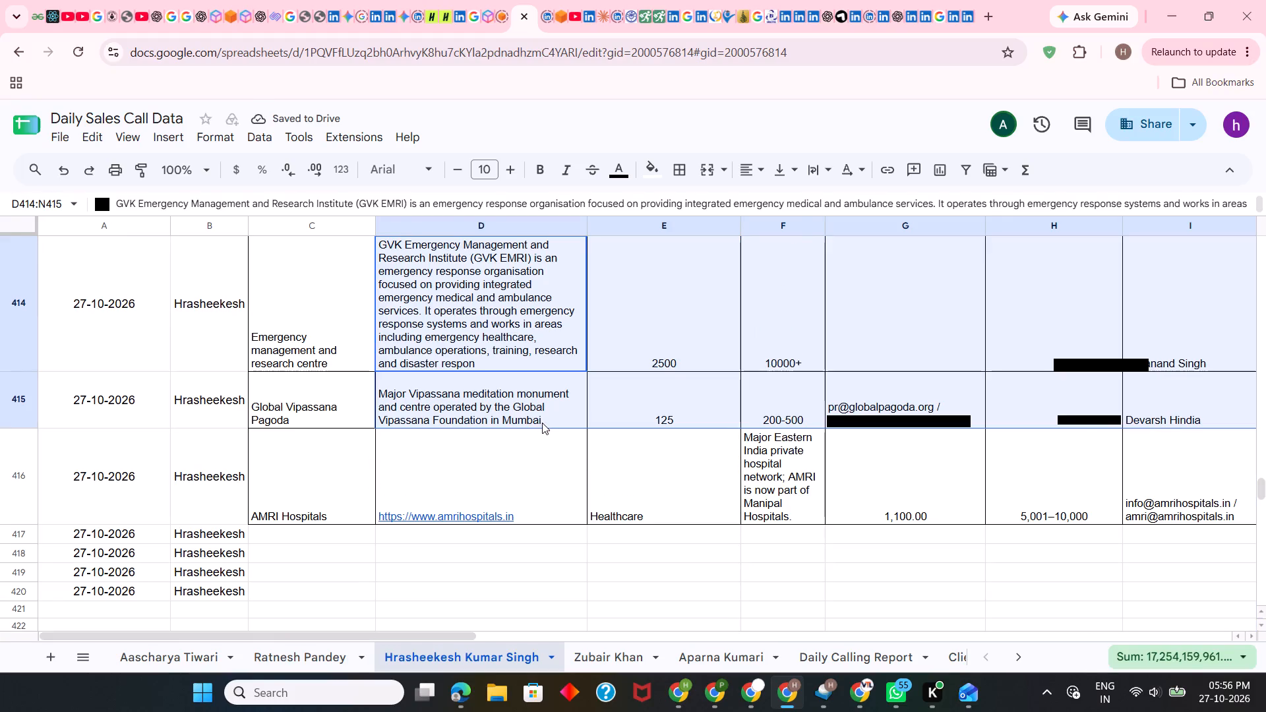
Move the AMRI Hospitals details in F416:P416 to start at D416, matching the two rows above.
click(768, 443)
key(shift+Right)
key(shift+Right)
key(shift+Right)
key(shift+Right)
key(shift+Right)
key(shift+Right)
key(shift+Right)
key(shift+Right)
key(shift+Right)
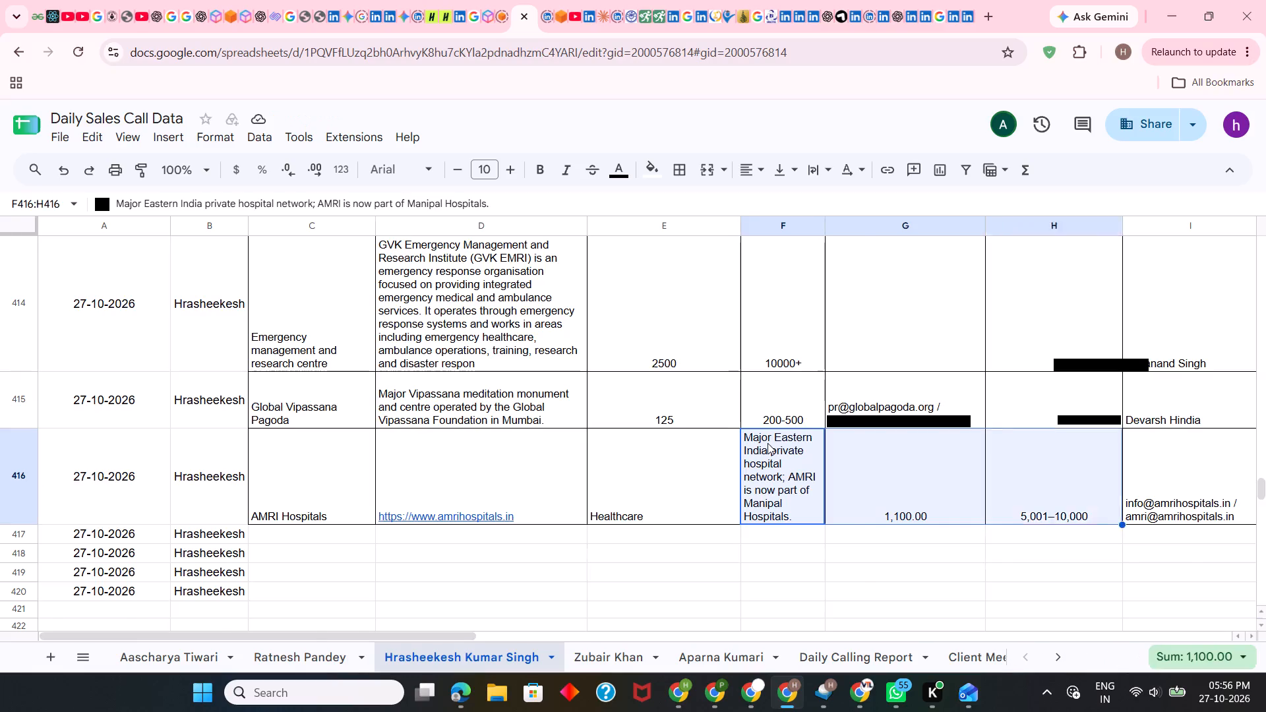
key(shift+Right)
key(shift+Right)
key(shift+Right)
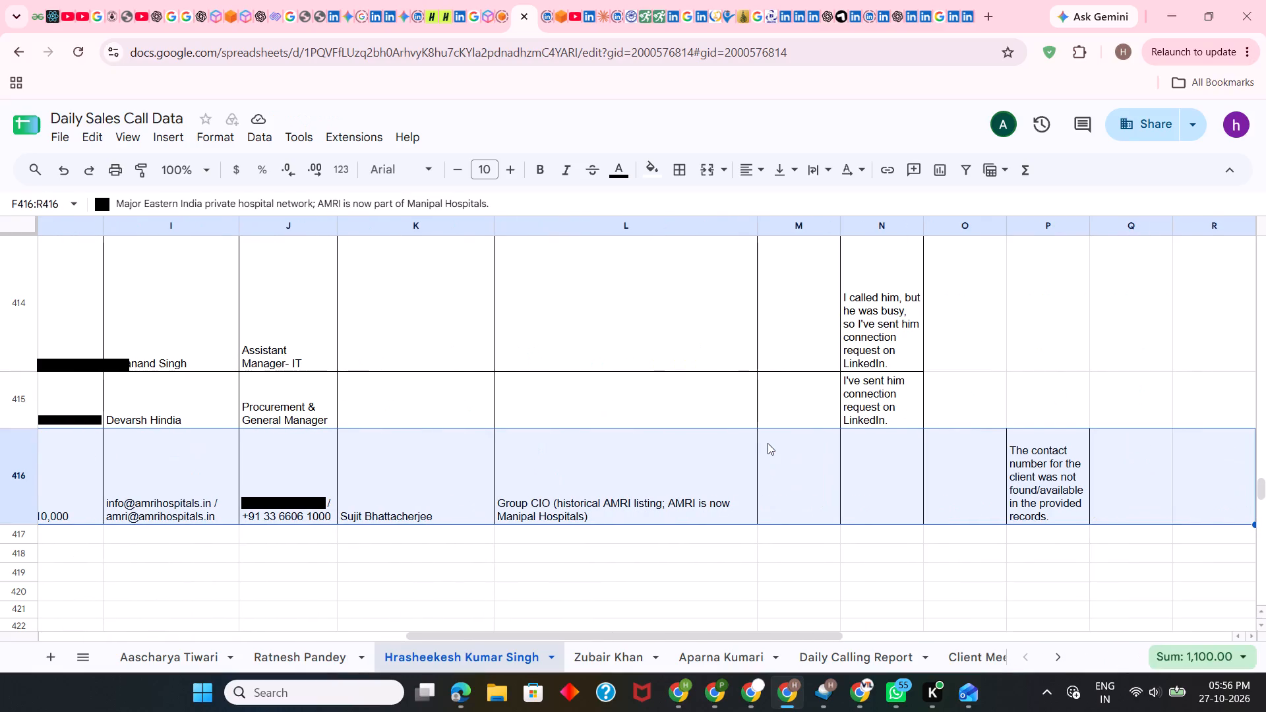
key(shift+Left)
key(shift+Left)
key(shift+Left)
key(shift+Right)
scroll(768, 443, right, 4)
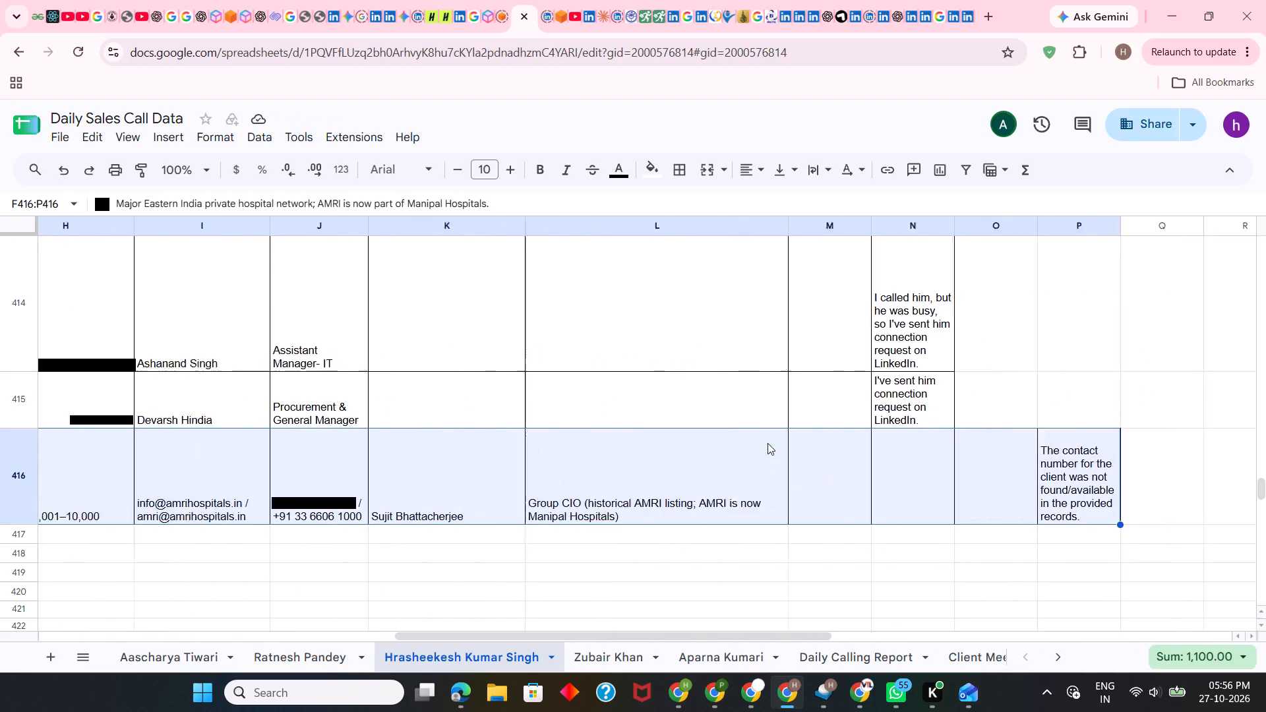
Move the AMRI Hospitals details in F416:P416 to start at D416, replacing the website and industry entries.
scroll(768, 443, right, 5)
scroll(768, 443, left, 8)
scroll(768, 443, right, 11)
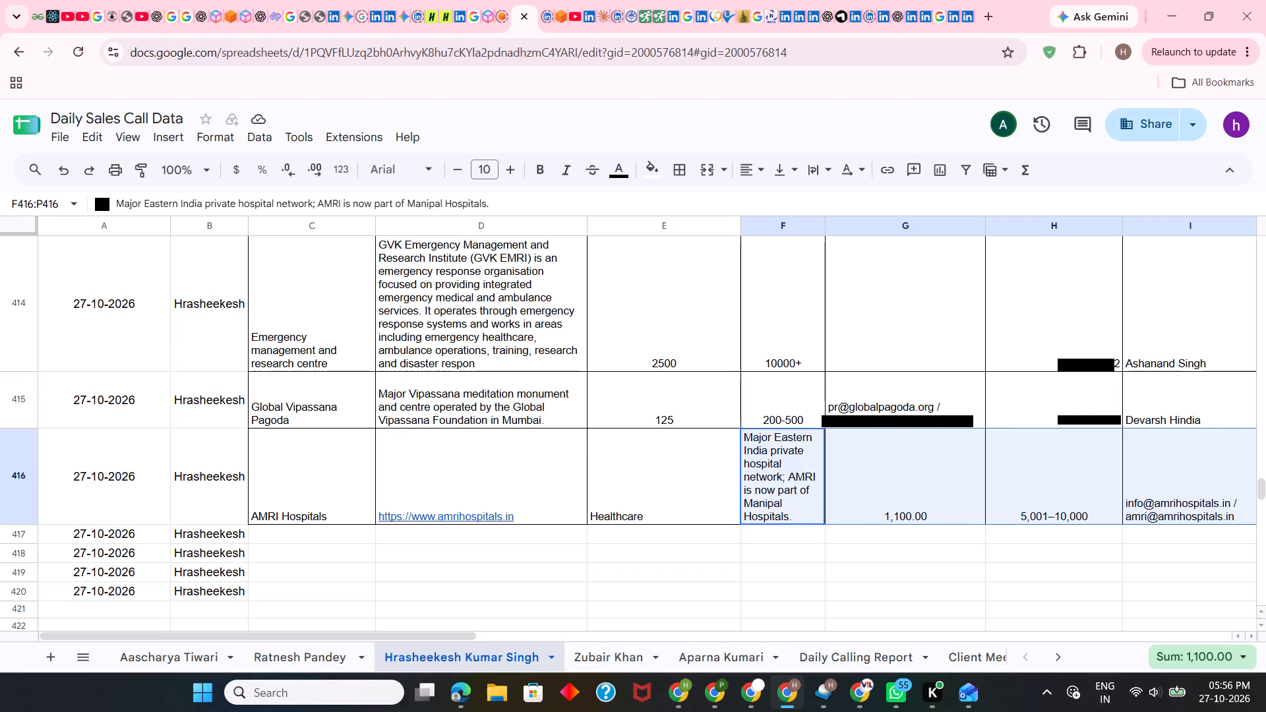
drag(741, 465, 549, 477)
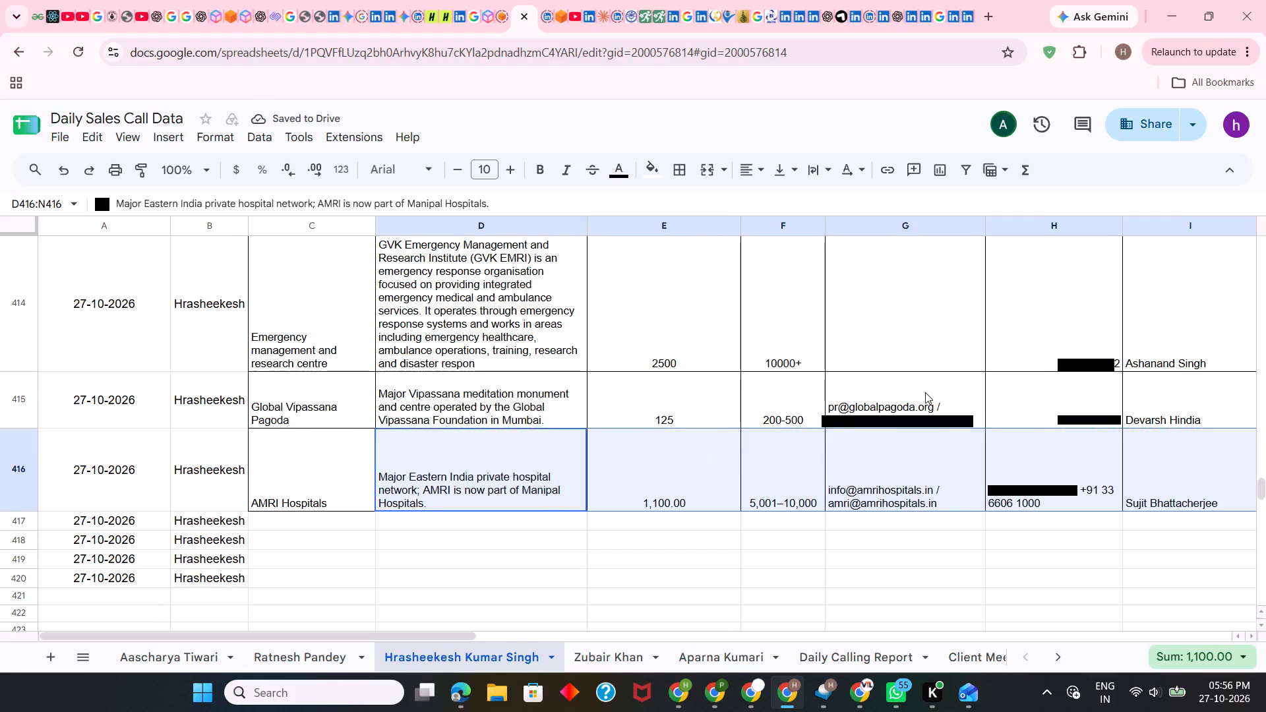
Delete the slash and second email address from the Global Vipassana Pagoda entry in G415, keeping only the first.
scroll(925, 392, left, 1)
scroll(790, 426, left, 1)
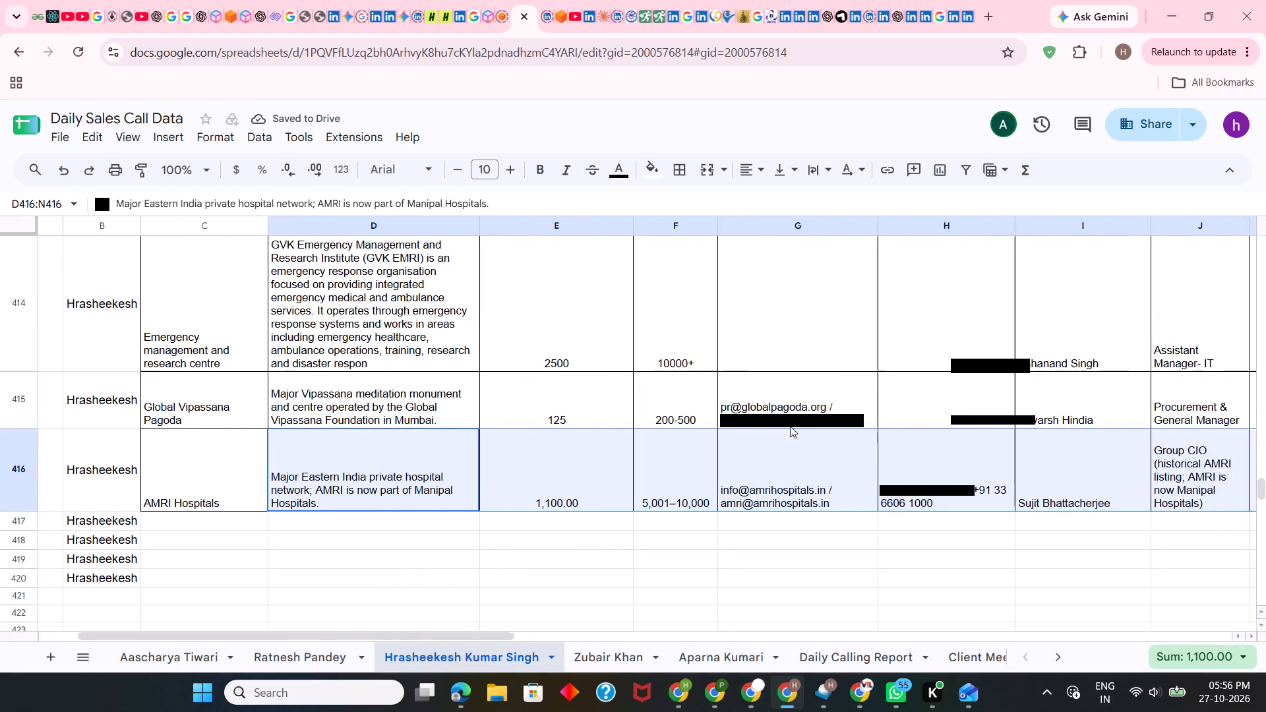
scroll(790, 426, left, 1)
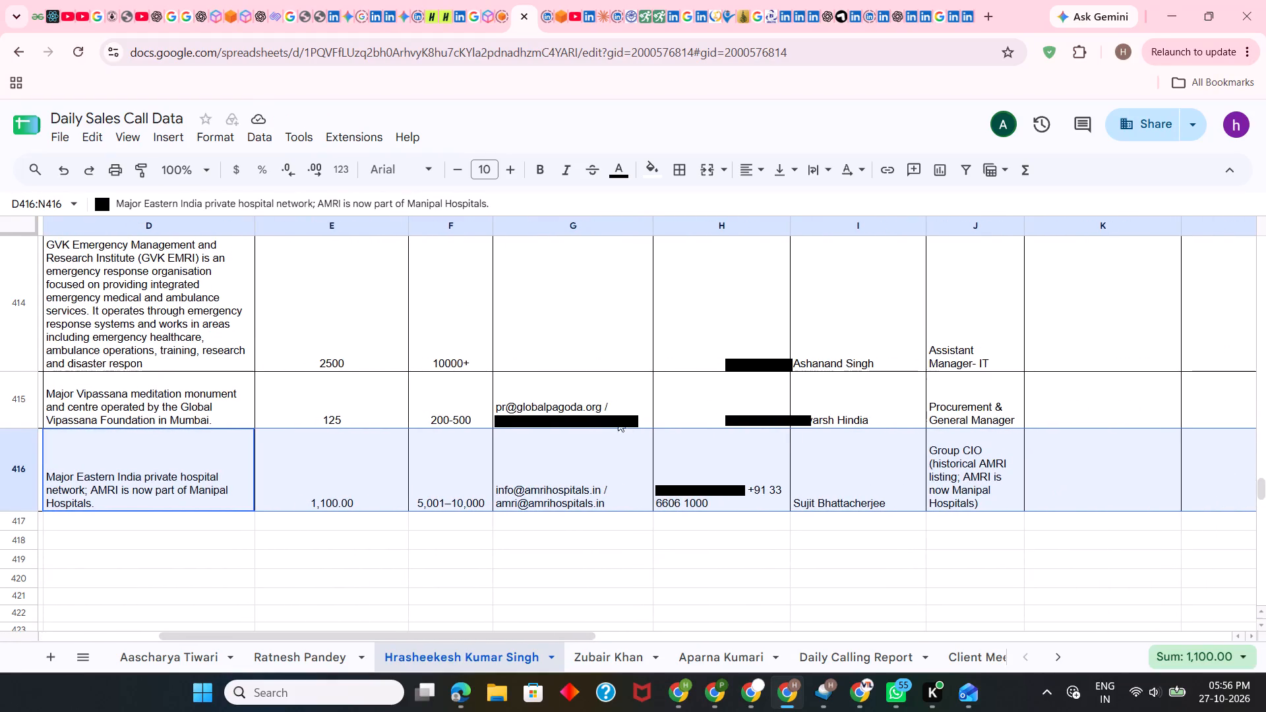
double_click(574, 408)
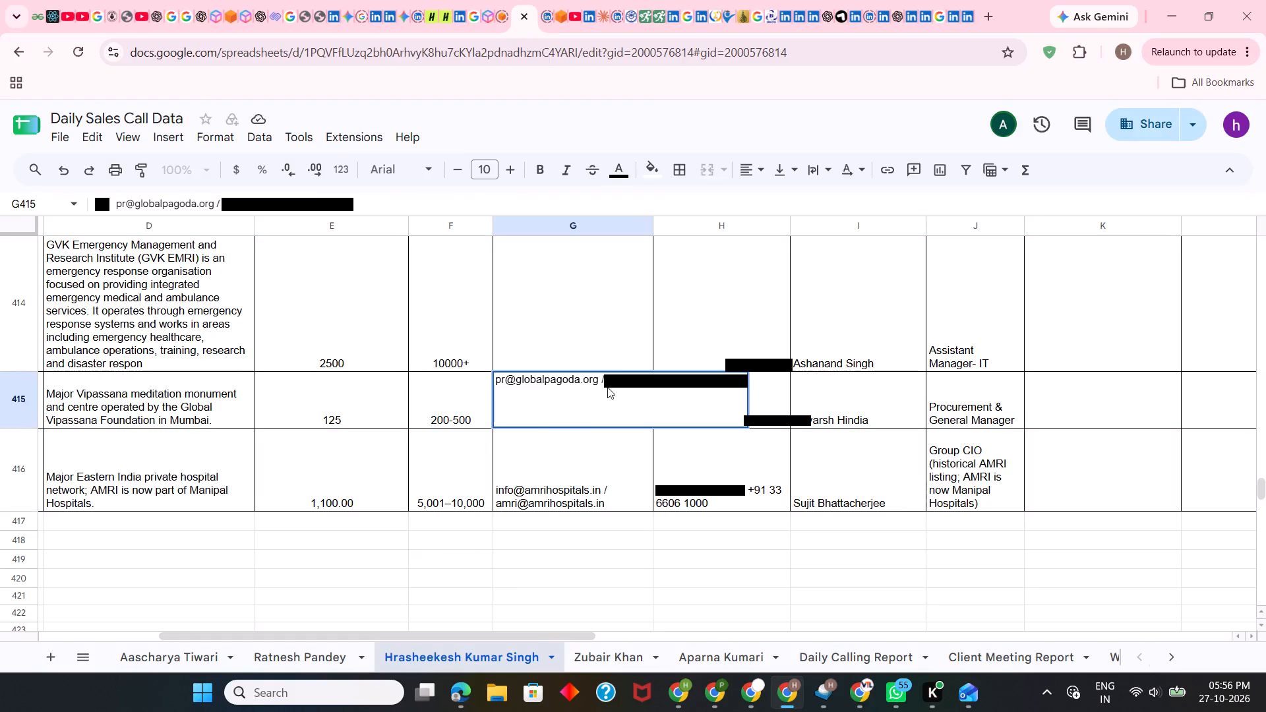
drag(600, 380, 719, 363)
drag(719, 363, 745, 364)
key(BackSpace)
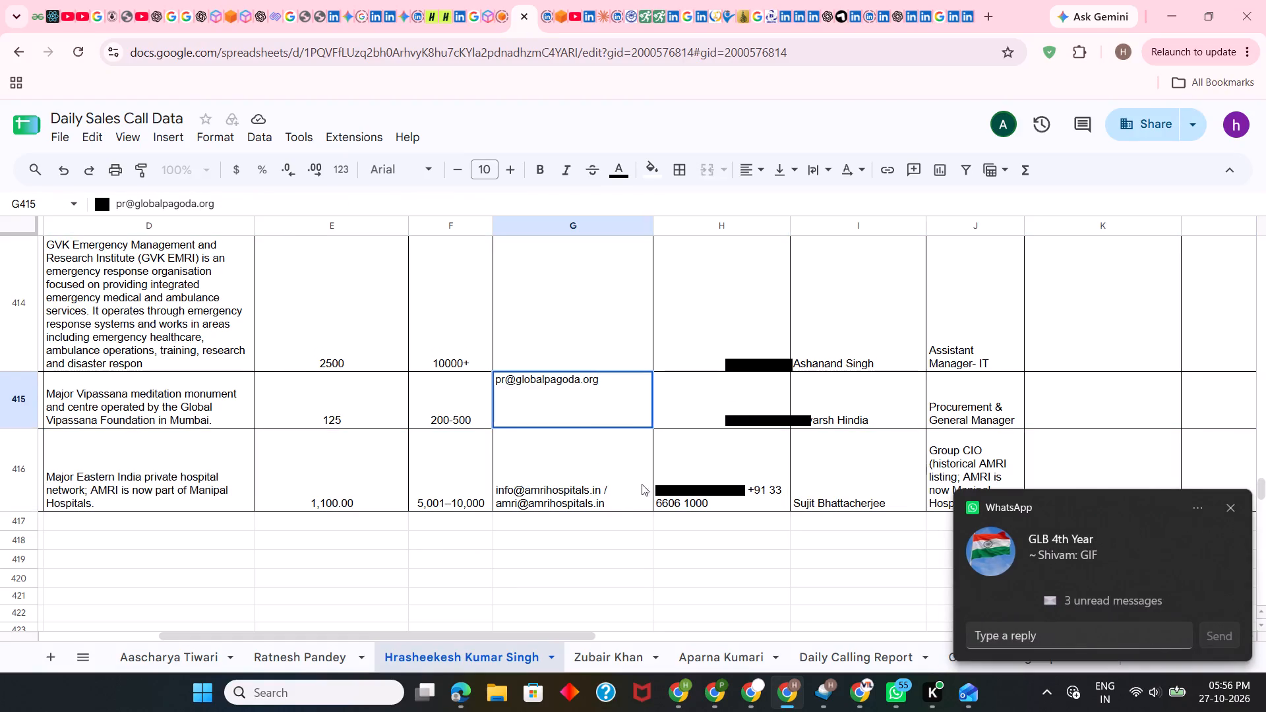
click(1228, 512)
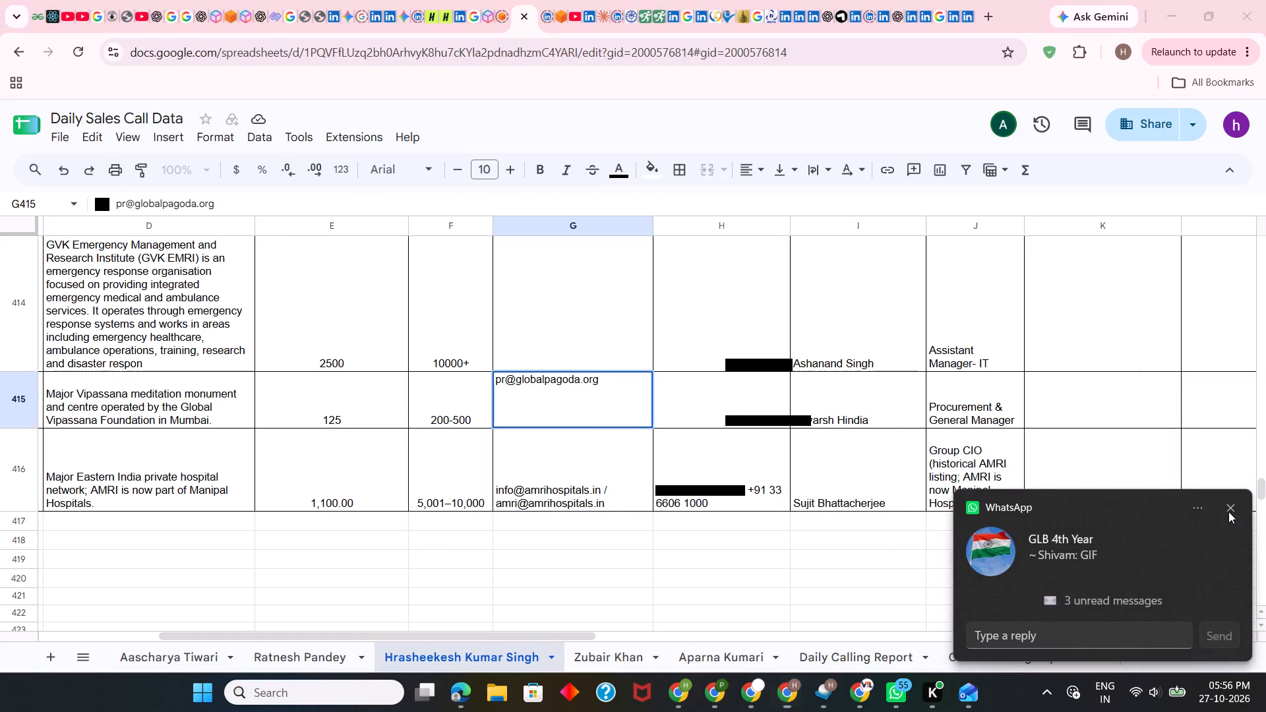
Delete the slash and second email address from the AMRI Hospitals entry in G416, keeping only the first.
double_click(578, 495)
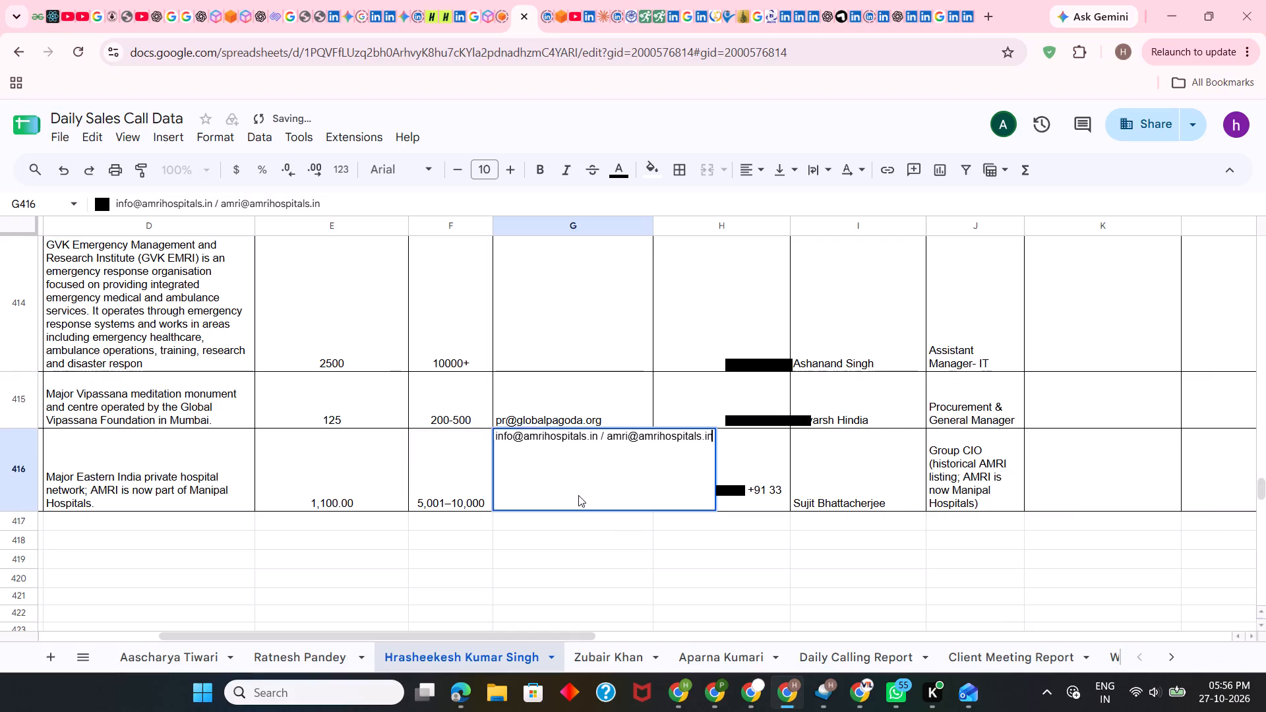
drag(599, 436, 745, 425)
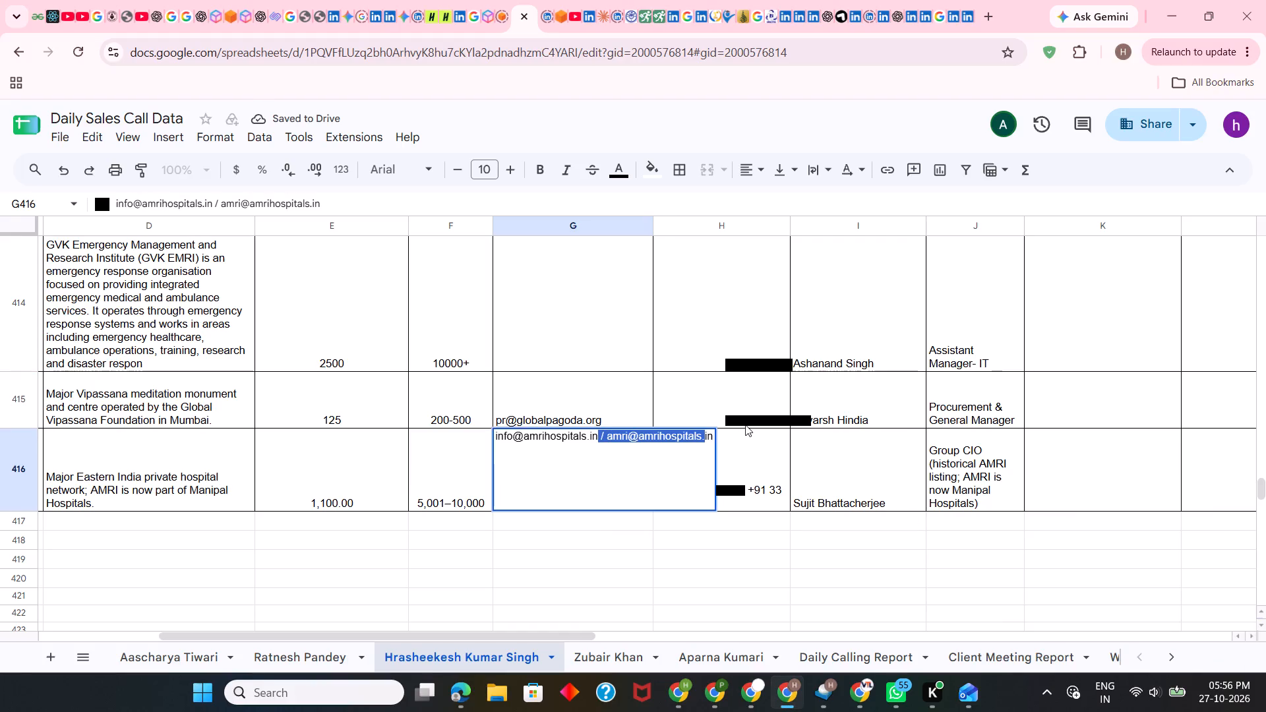
key(BackSpace)
key(Return)
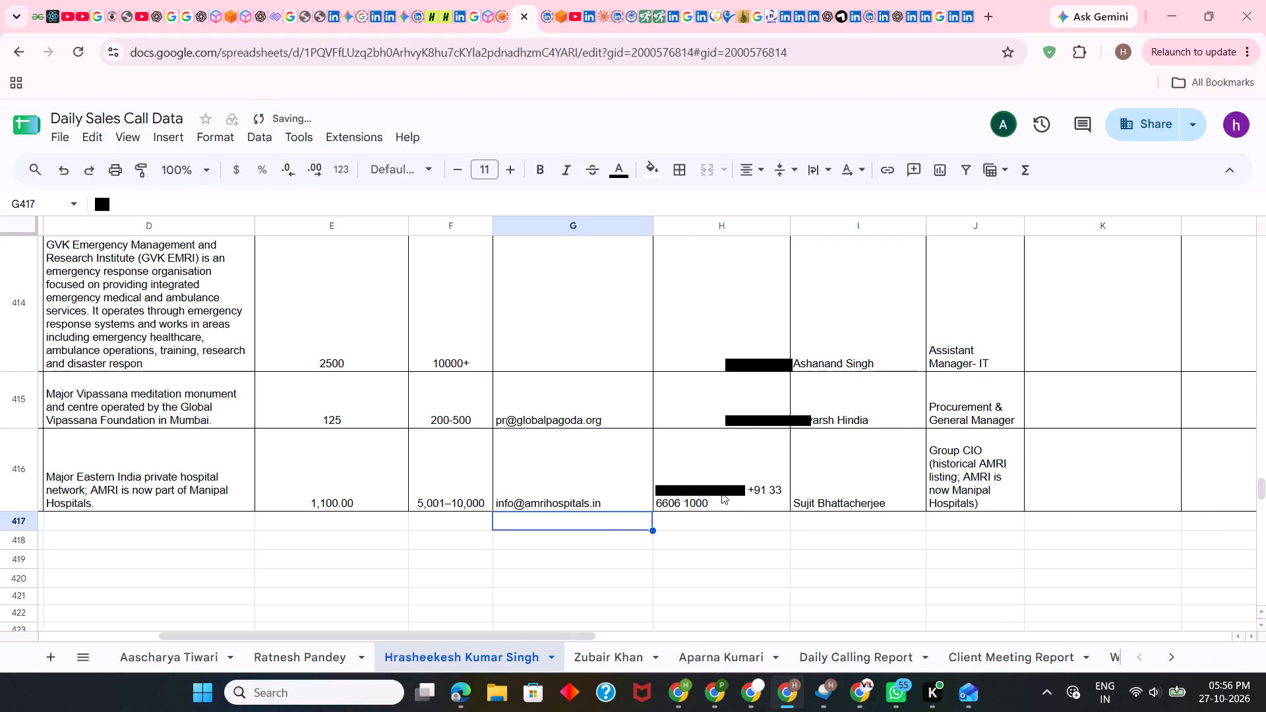
Delete the slash and second phone number from the AMRI Hospitals entry in H416, keeping only the first.
double_click(708, 492)
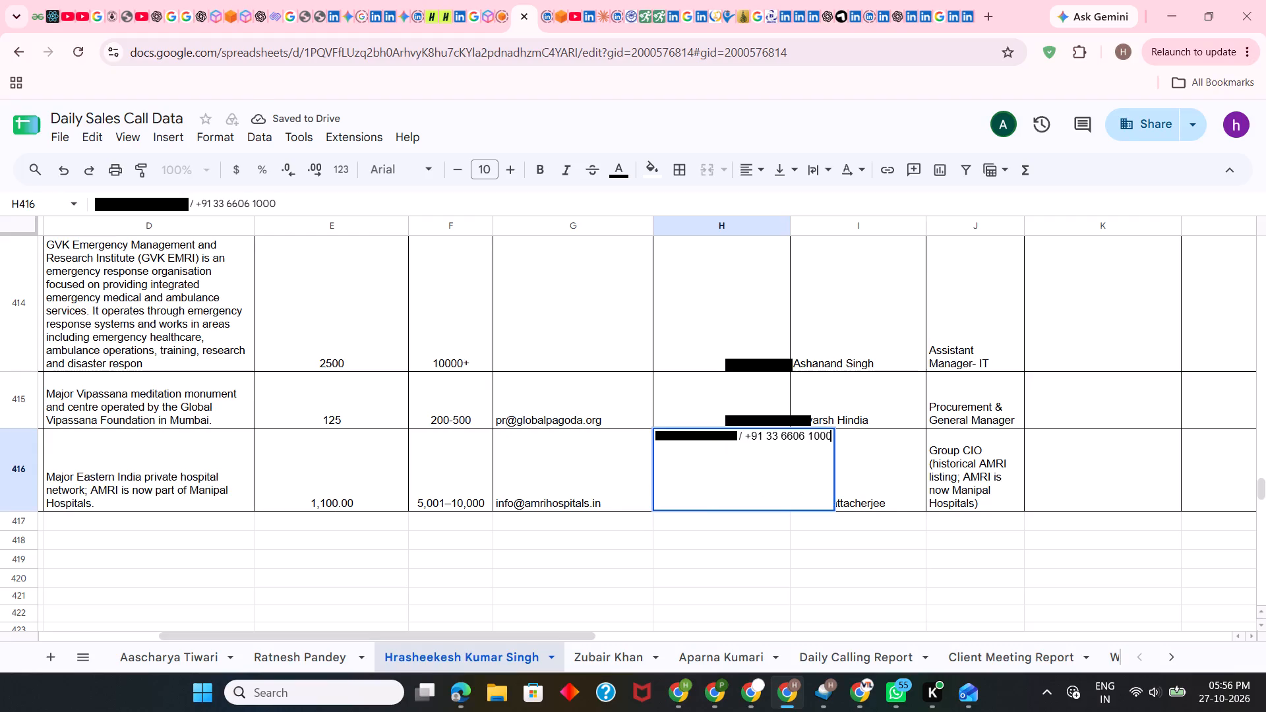
drag(737, 434, 839, 429)
key(BackSpace)
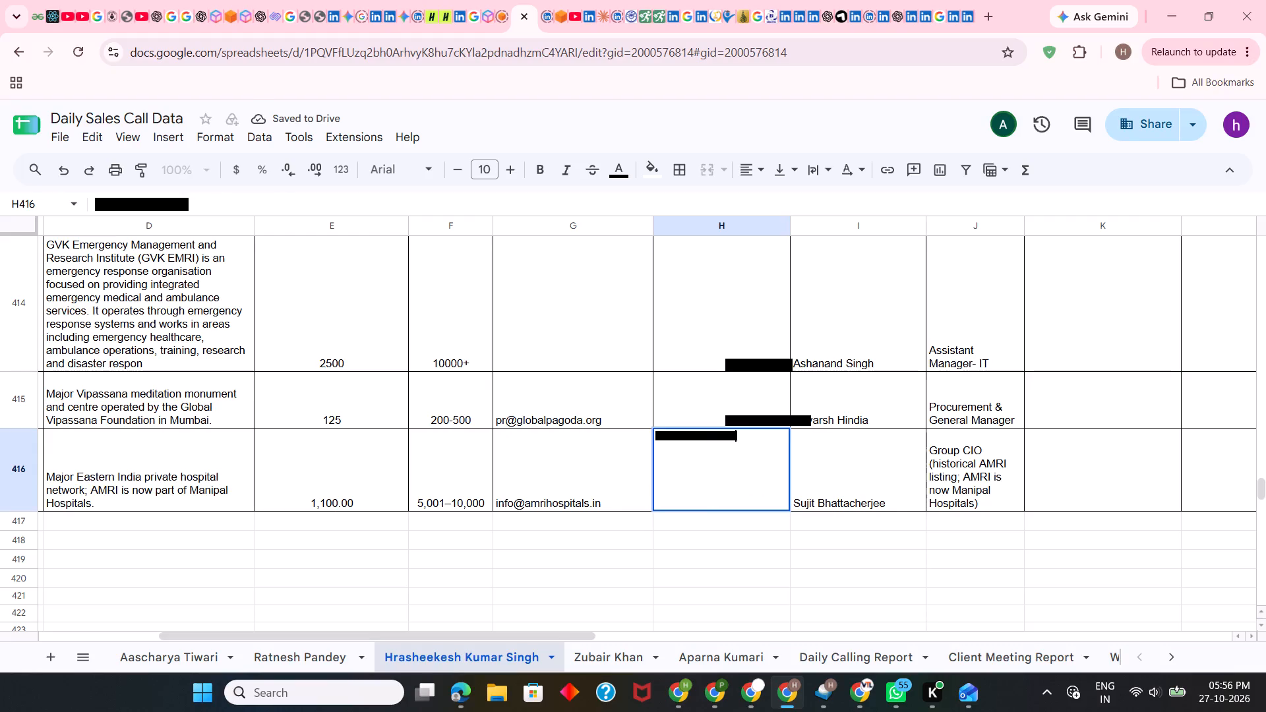
Strip the inner spaces and leading prefix from the remaining AMRI Hospitals phone number in H416, leaving plain digits.
key(Left)
key(Left)
key(Left)
key(Left)
key(BackSpace)
key(Left)
key(Left)
key(Left)
key(Left)
key(BackSpace)
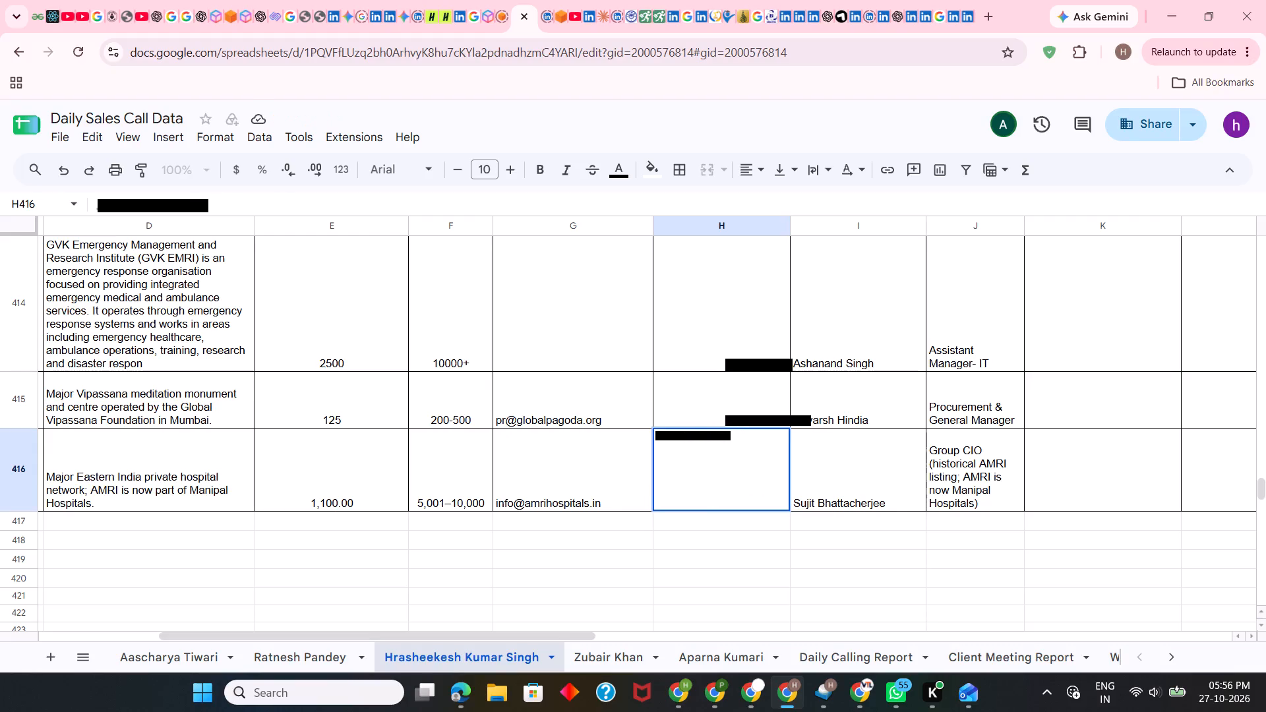
key(Left)
key(Left)
key(BackSpace)
key(BackSpace)
key(BackSpace)
key(BackSpace)
key(BackSpace)
key(BackSpace)
key(BackSpace)
key(BackSpace)
key(BackSpace)
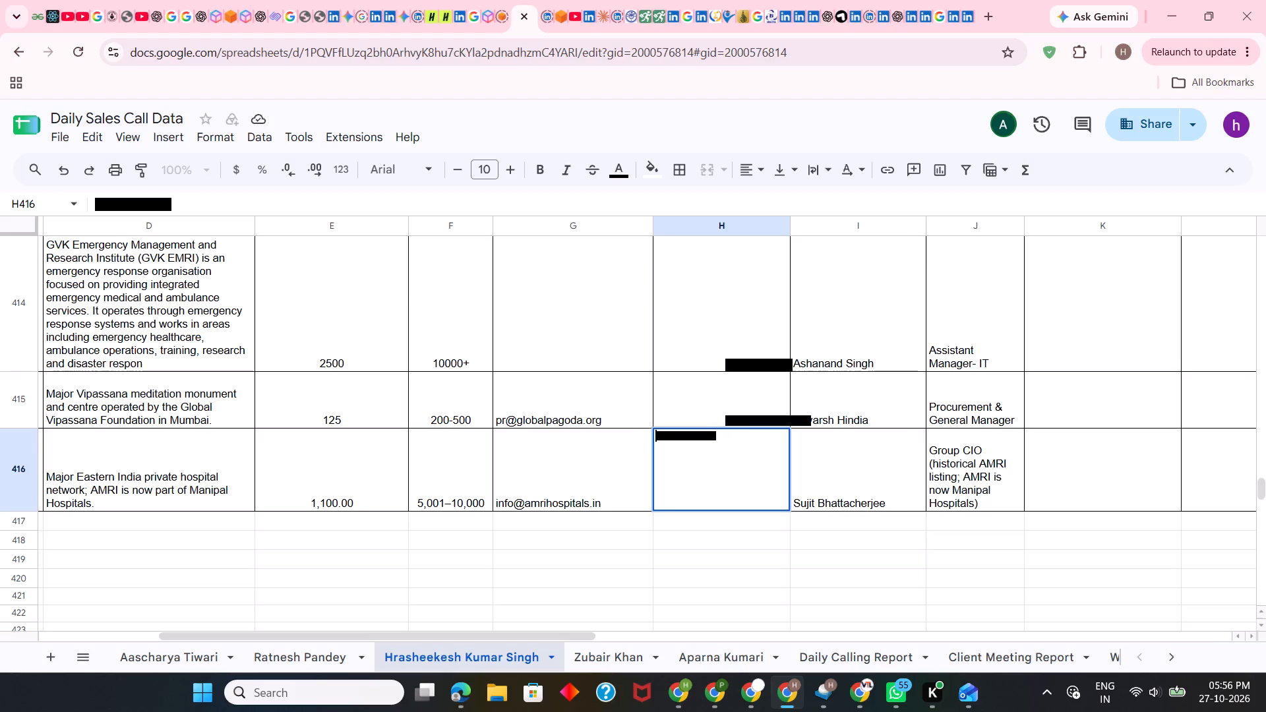
click(863, 475)
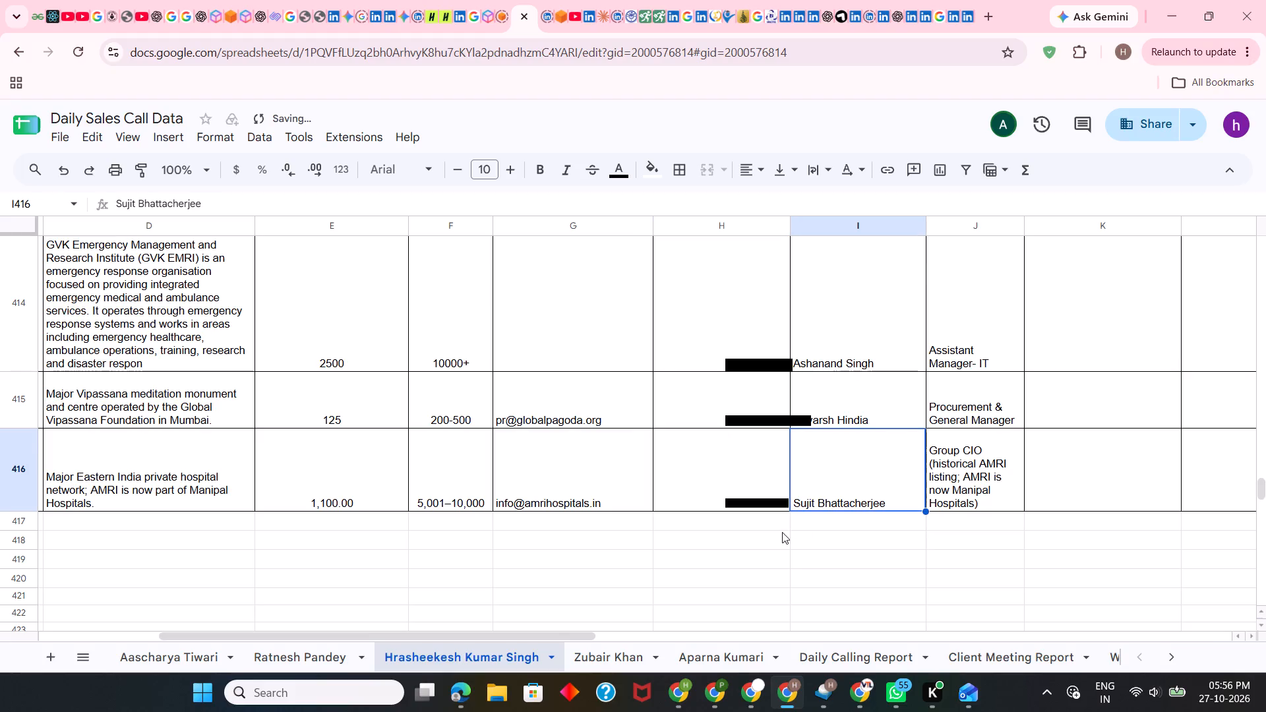
Copy the dash from J413 into the Email id cells G414 and G415.
click(771, 526)
click(771, 539)
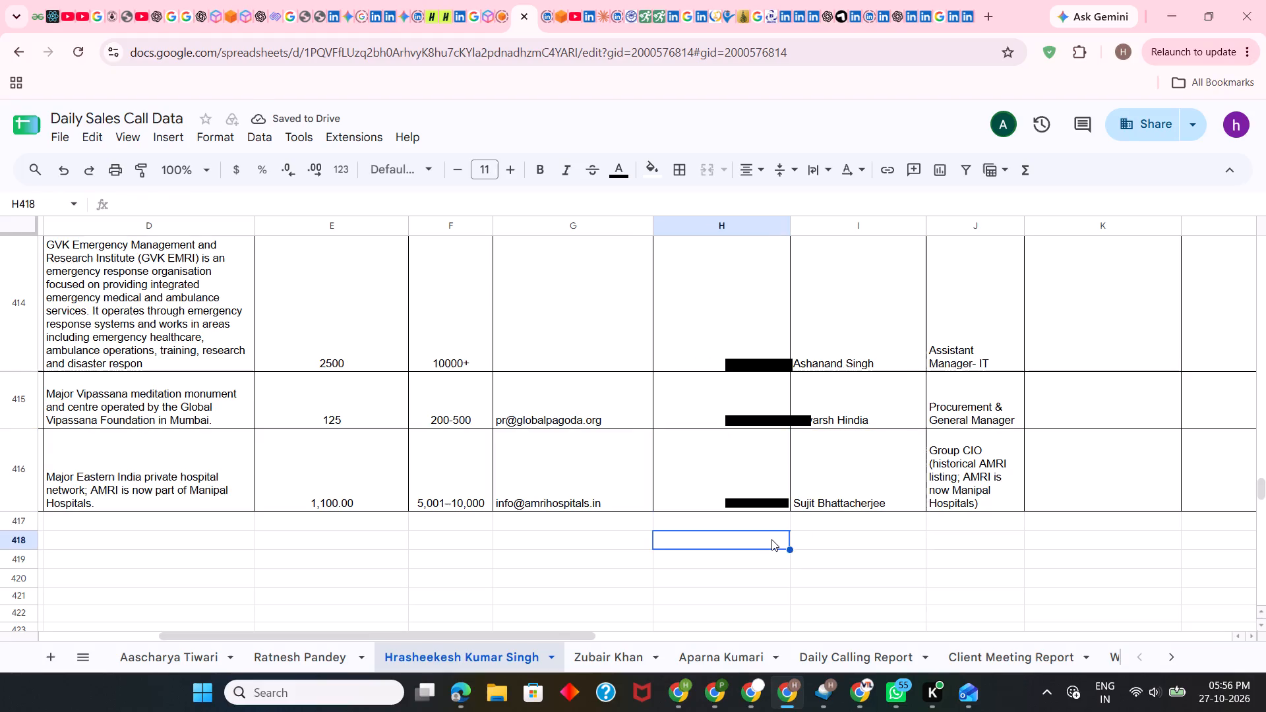
scroll(771, 539, right, 1)
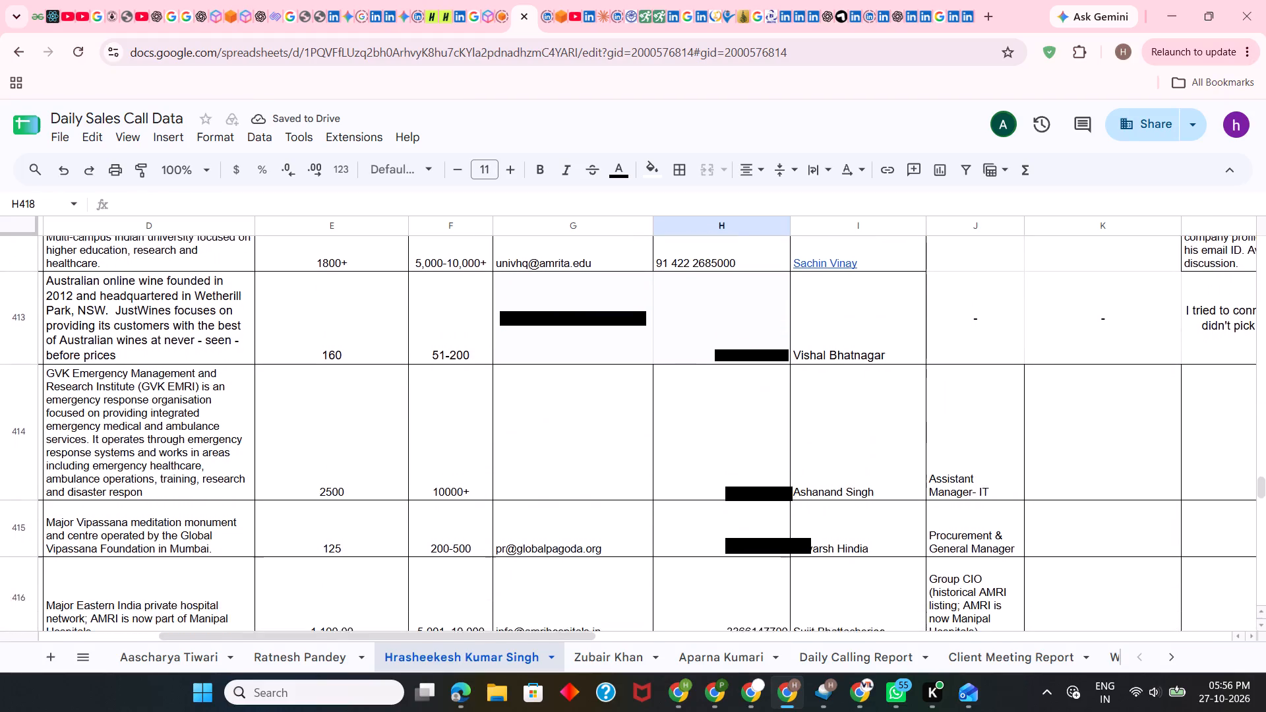
scroll(771, 539, right, 1)
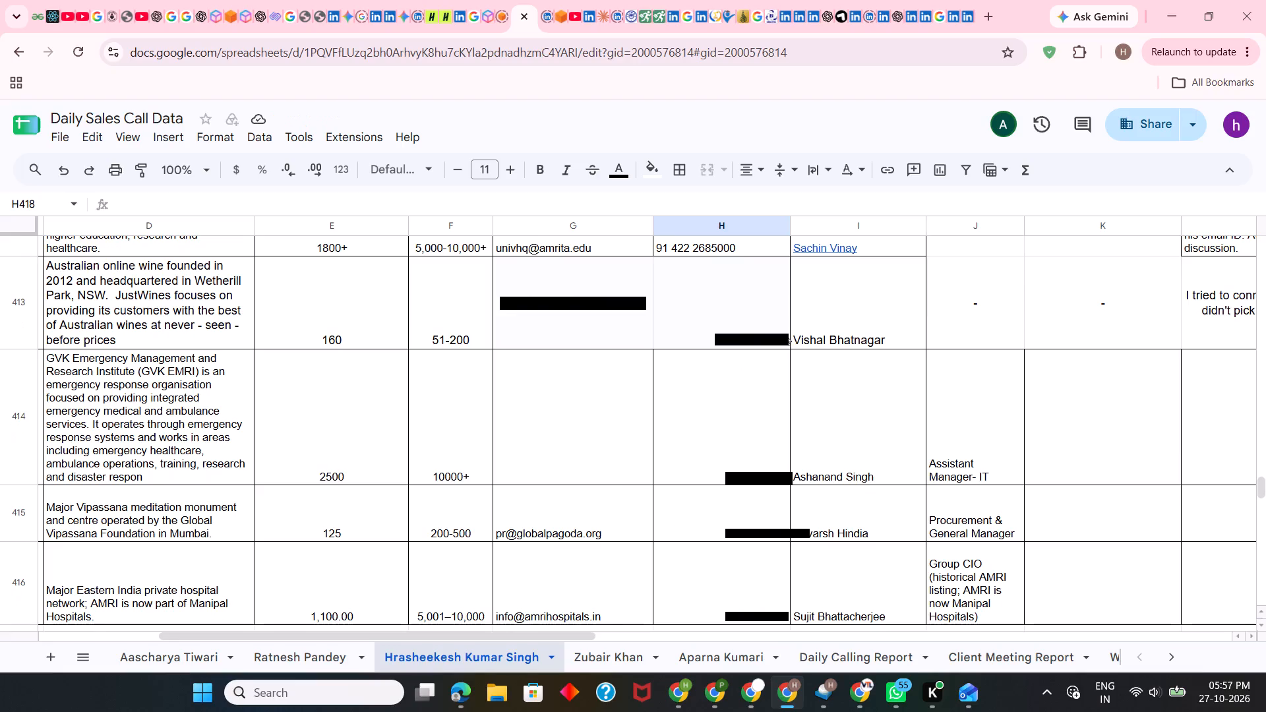
click(952, 308)
key(ctrl+c)
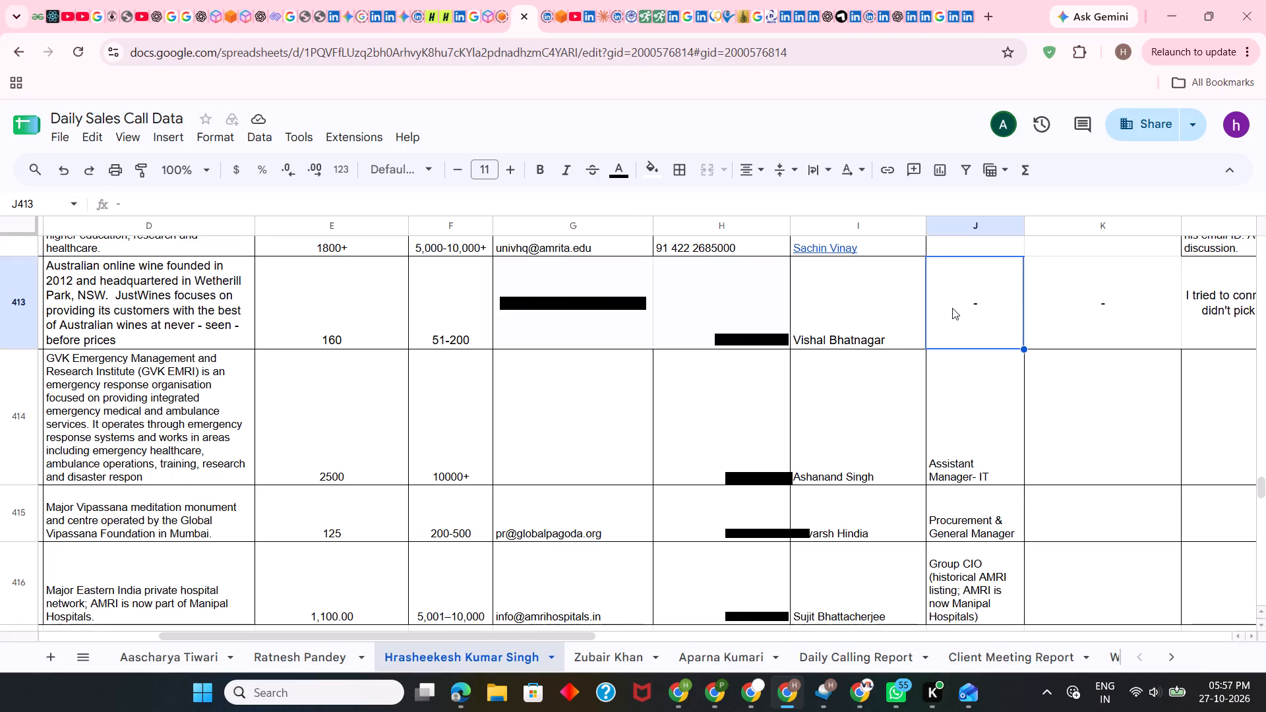
click(571, 445)
key(ctrl+v)
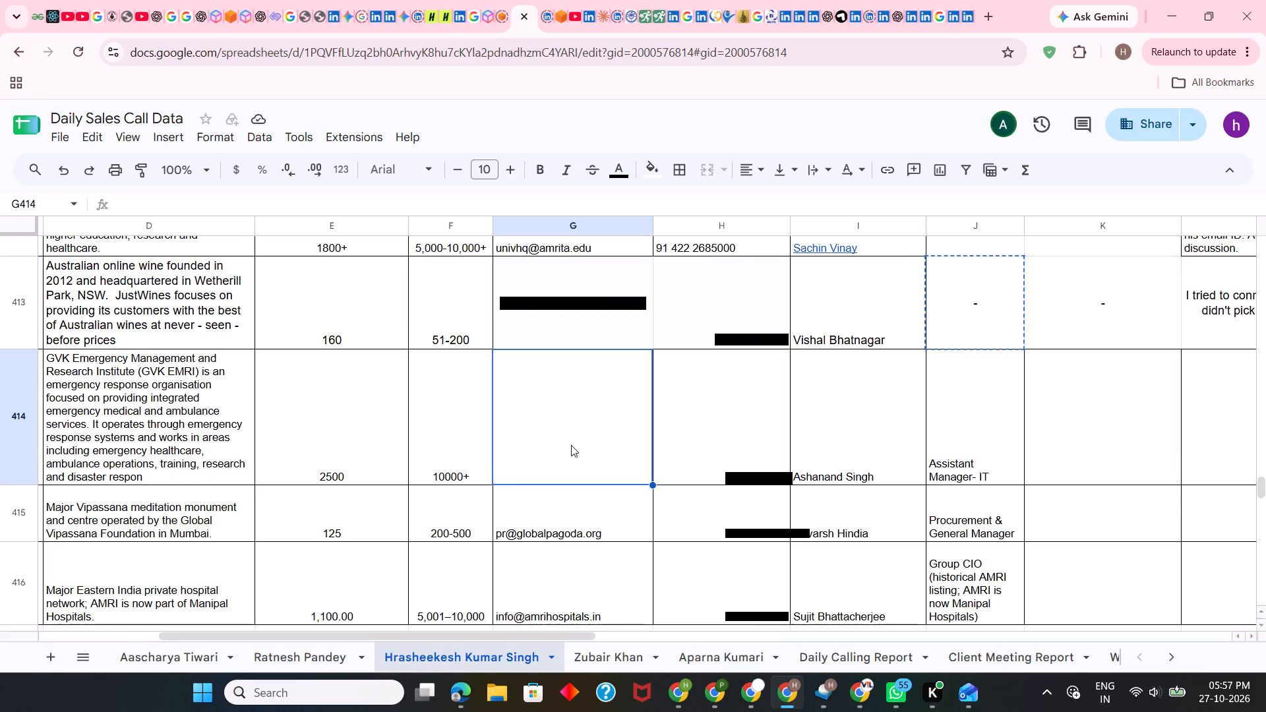
key(Down)
key(ctrl+v)
Fill the dashes in J413:K413 down through row 416 for the three new leads.
scroll(571, 445, down, 1)
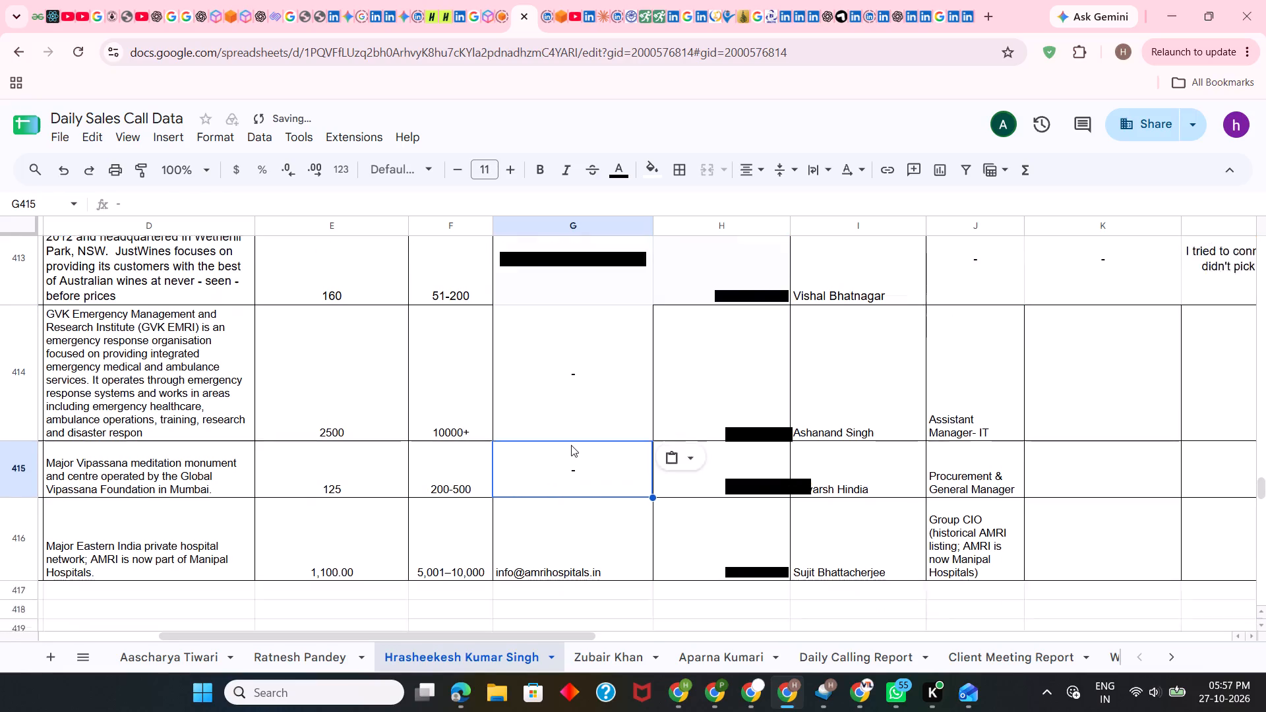
scroll(571, 445, down, 1)
scroll(1060, 318, up, 2)
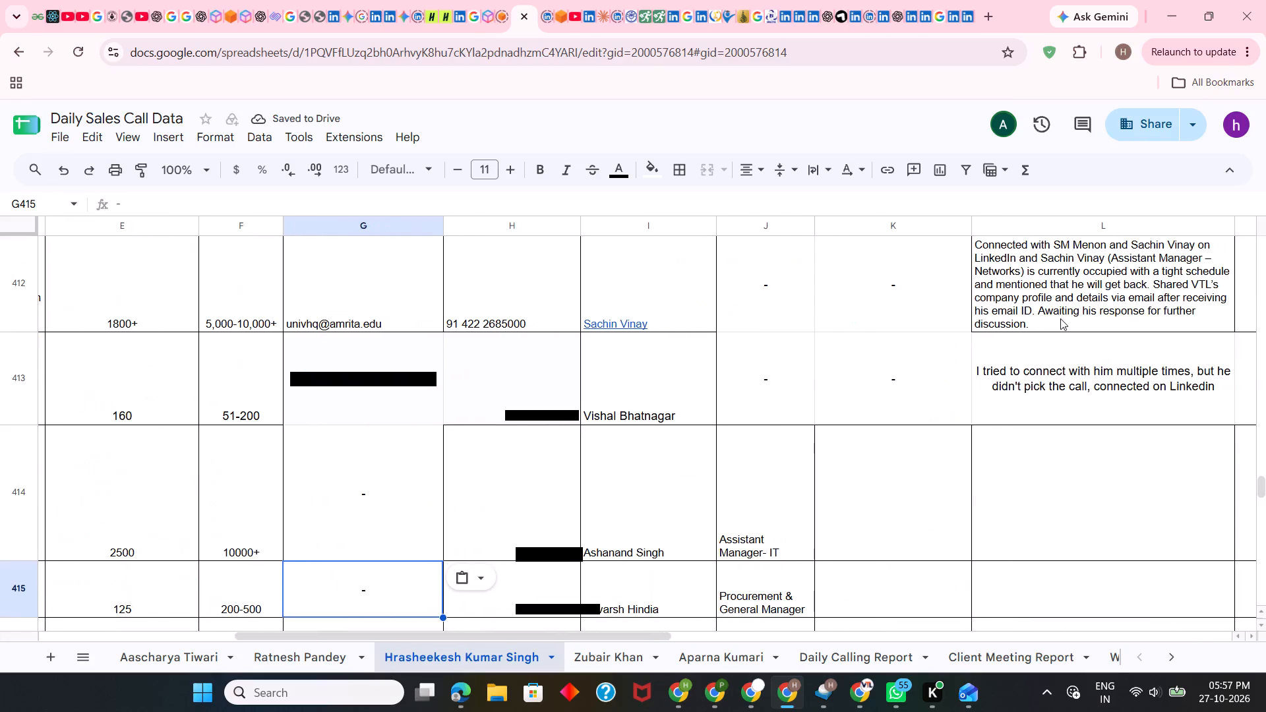
click(777, 384)
key(shift+Right)
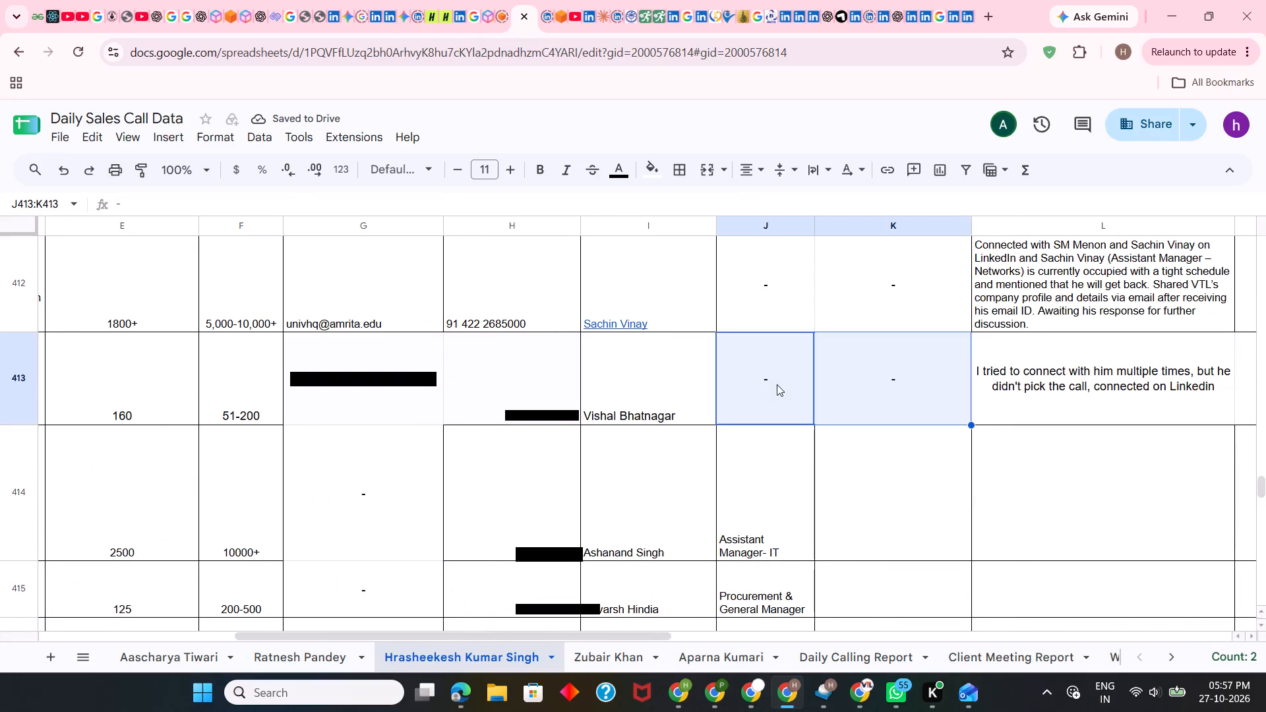
drag(973, 425, 973, 636)
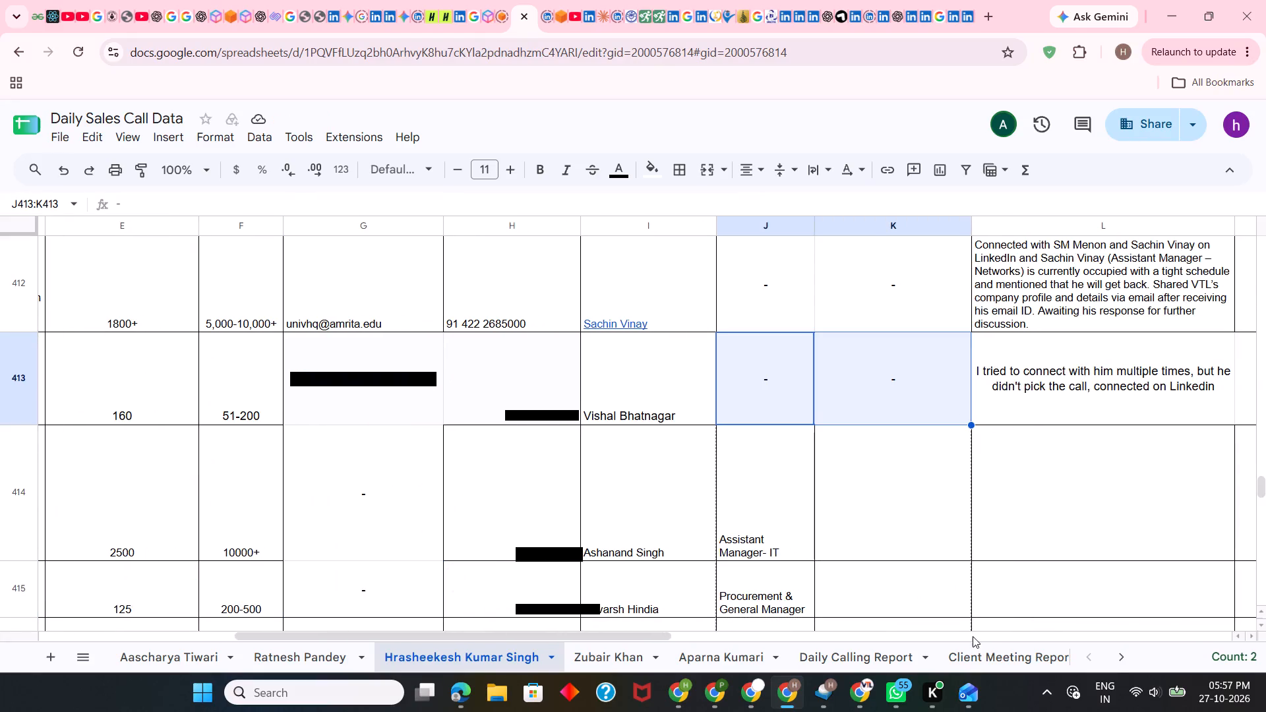
drag(973, 636, 967, 541)
Move the call remarks of the three new leads from N414:N416 to L414:L416.
scroll(967, 541, left, 5)
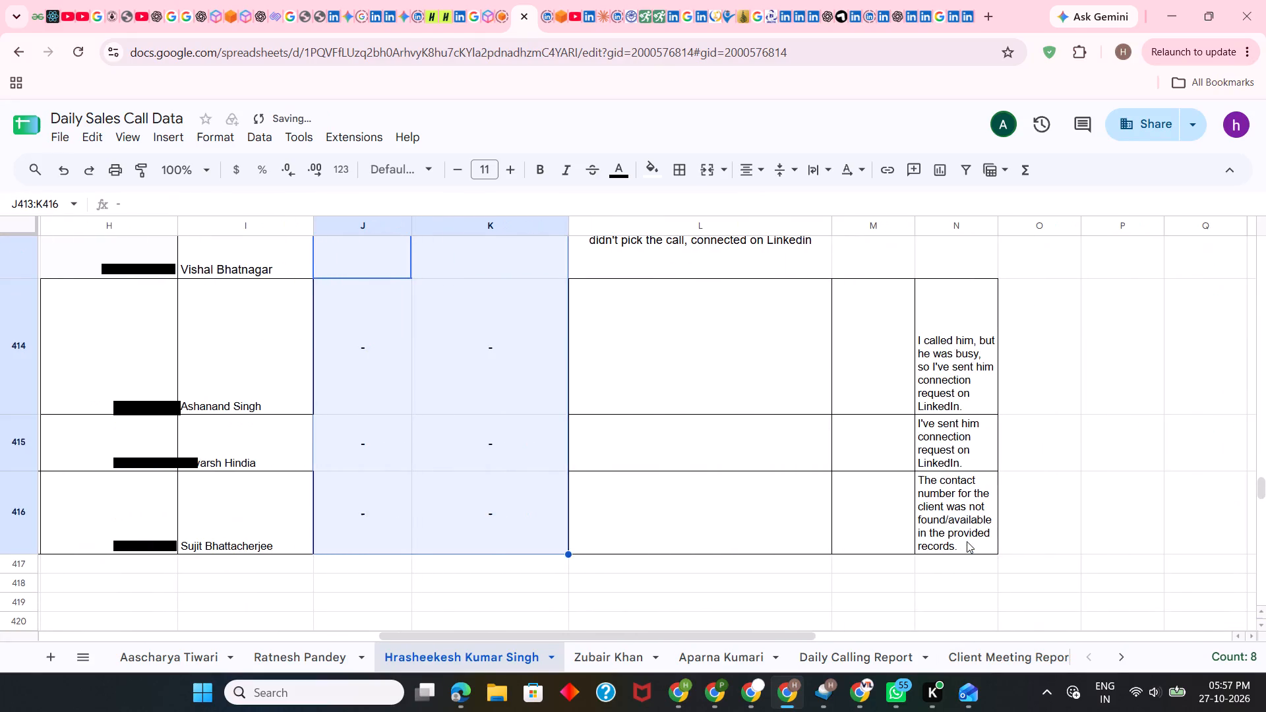
click(963, 389)
key(shift+Down)
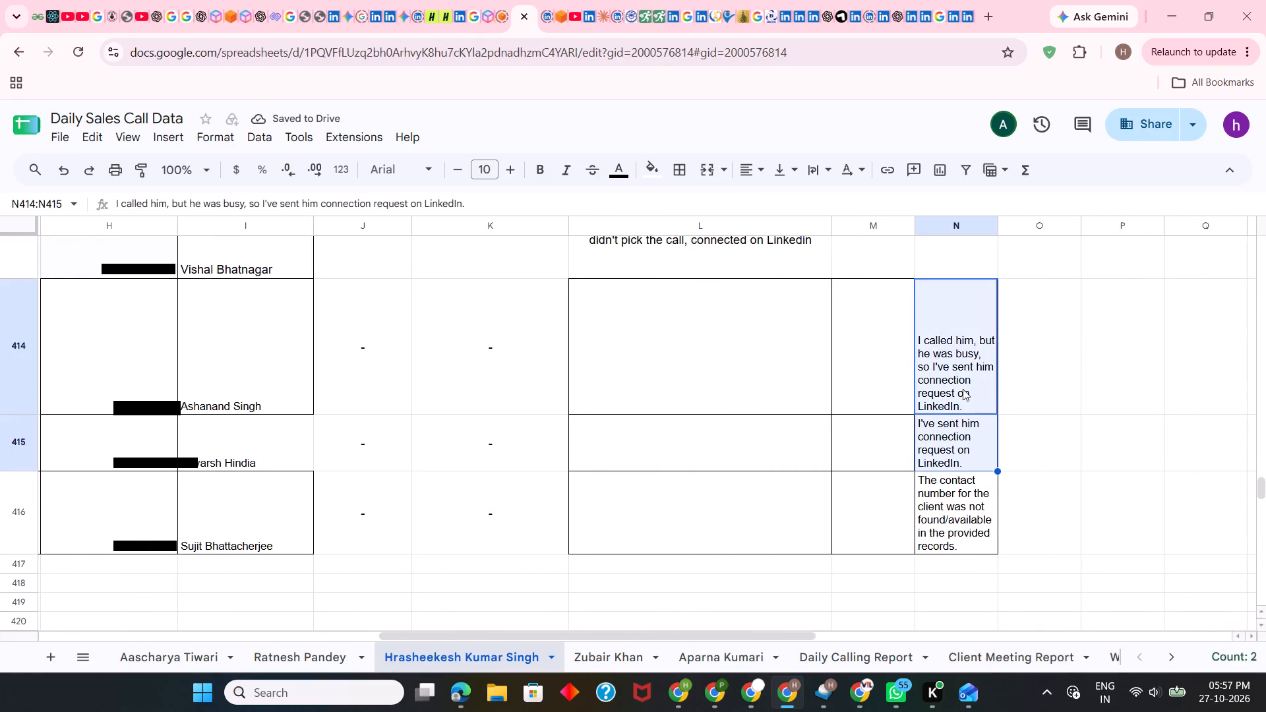
key(shift+Down)
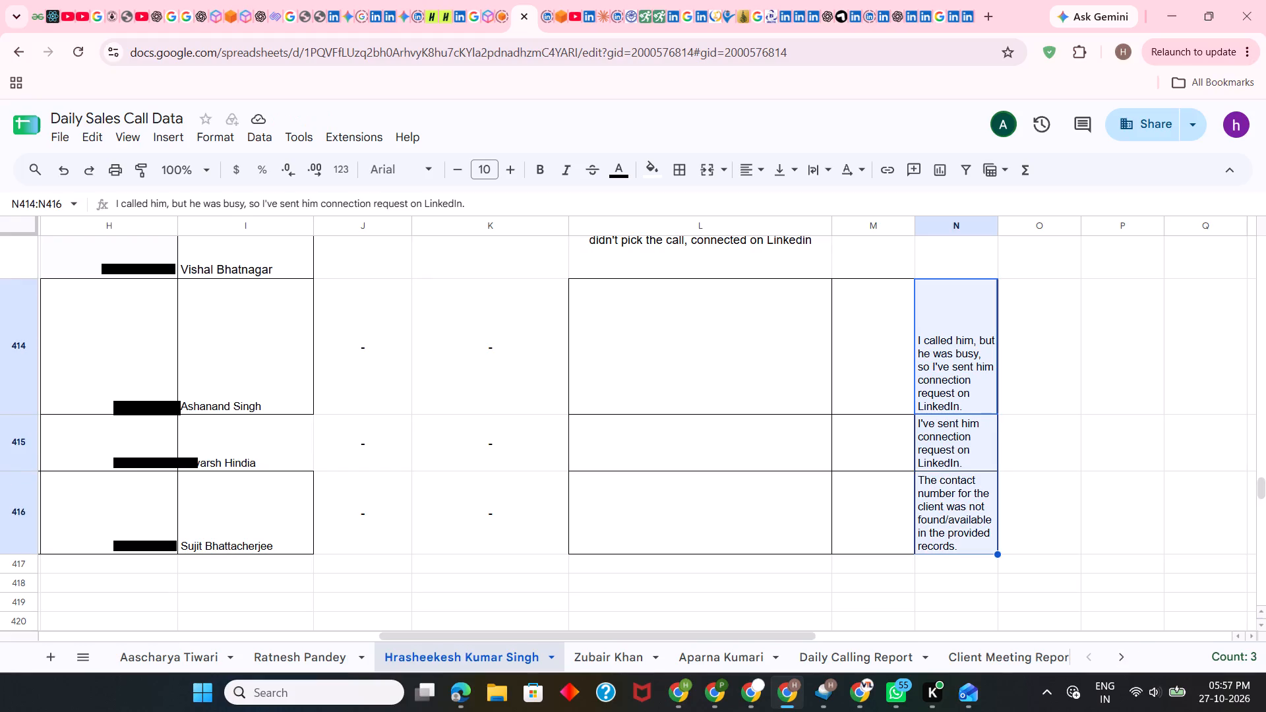
drag(915, 342, 773, 345)
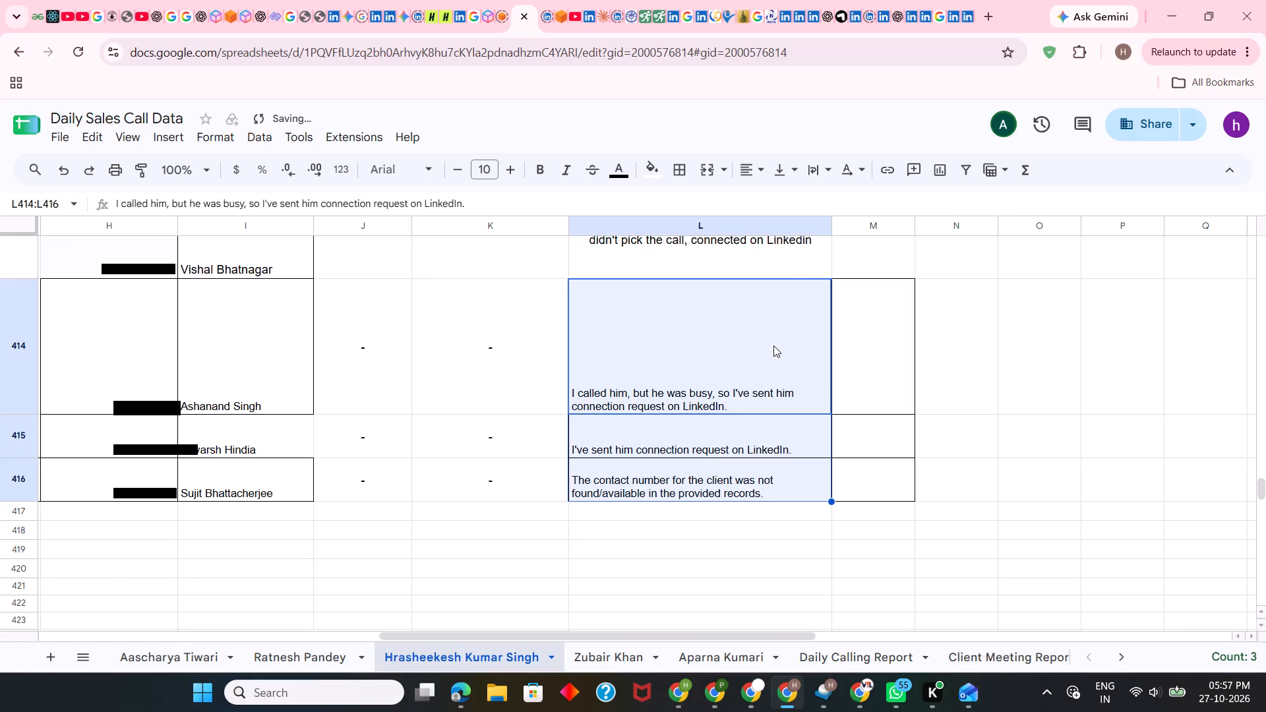
Examine the 27-10-2026 section from its header row down to the newly added leads for alignment and formatting.
scroll(773, 345, right, 13)
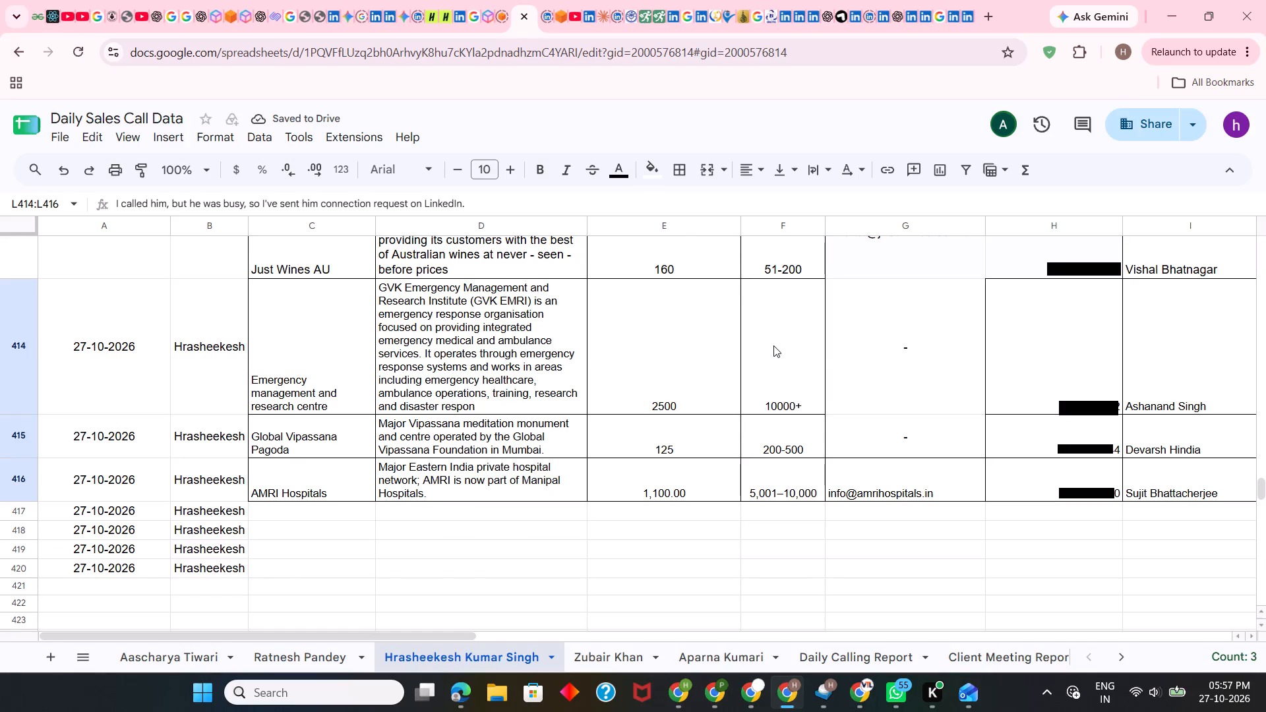
scroll(773, 345, up, 10)
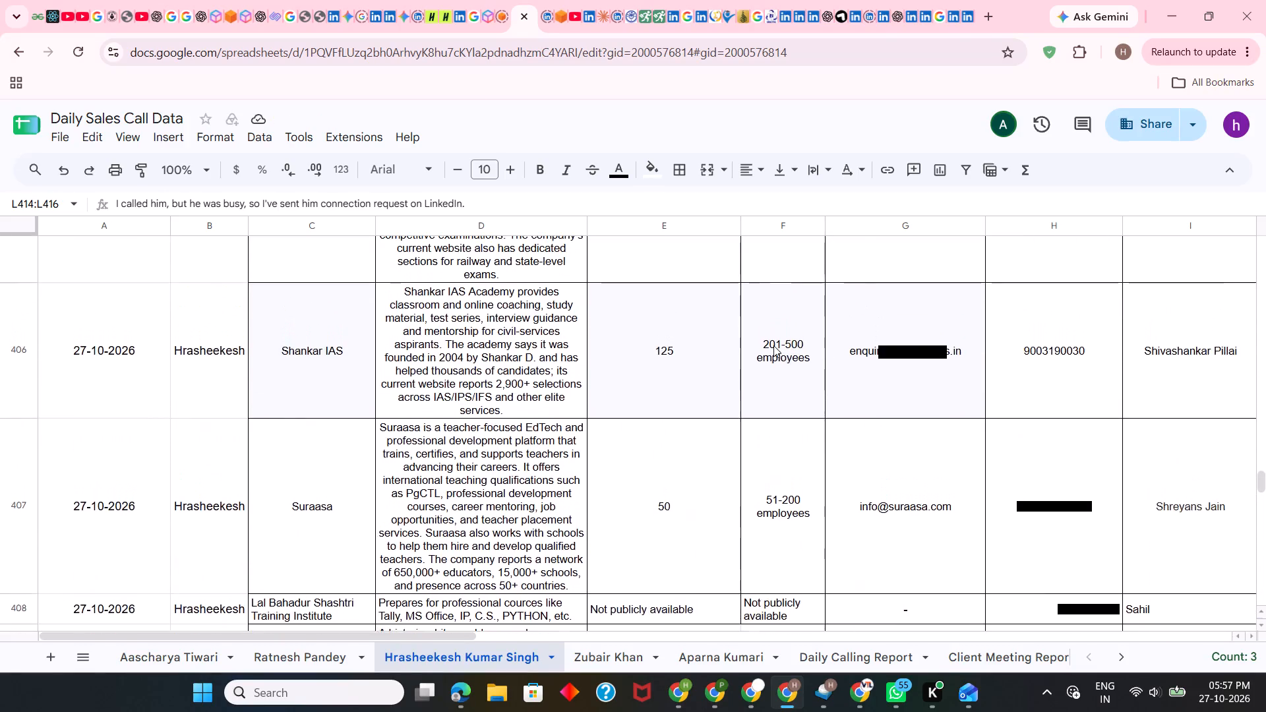
scroll(773, 345, up, 2)
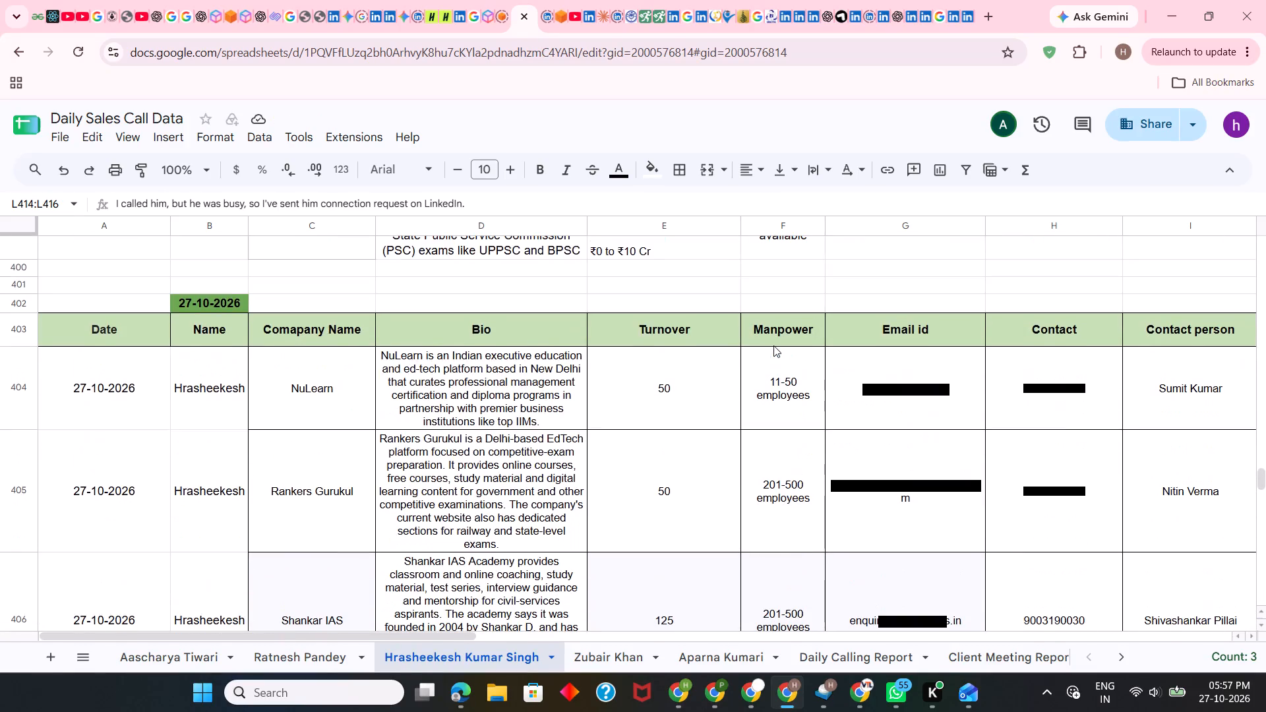
scroll(773, 345, down, 12)
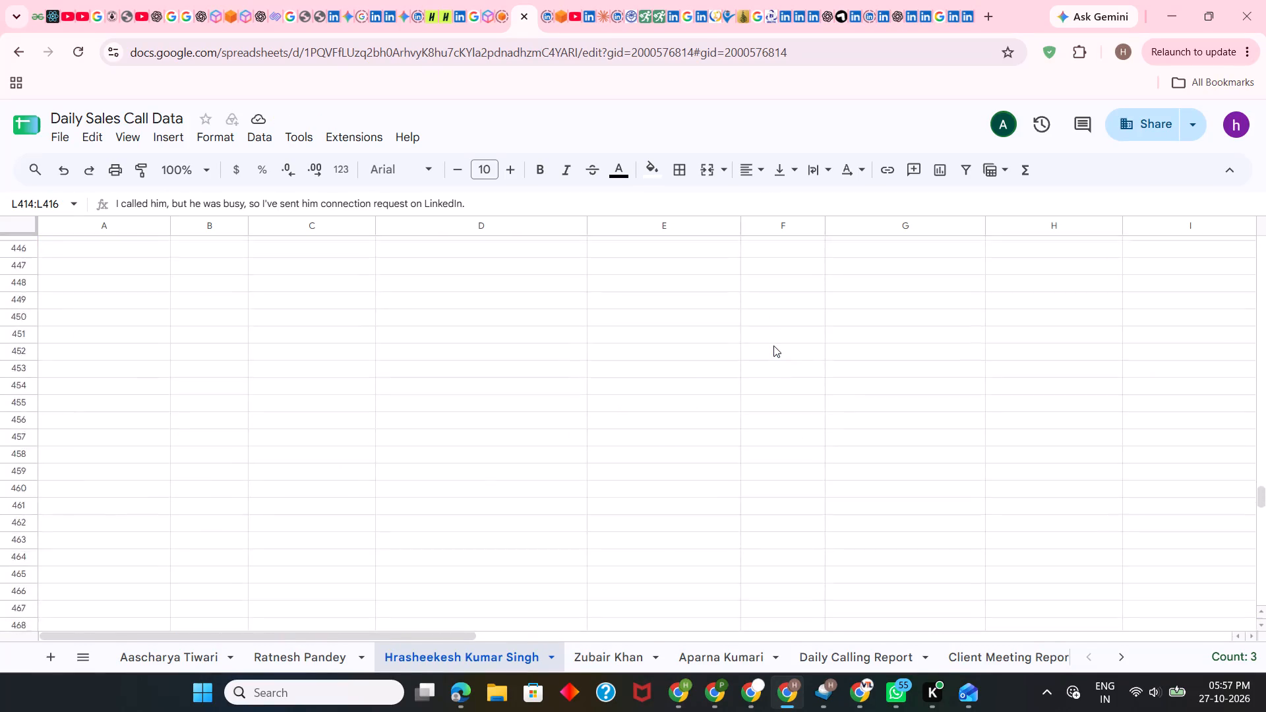
Look through the leads of the 26-10-2026 section for further entries to reuse in the 27-10-2026 section.
scroll(773, 345, up, 6)
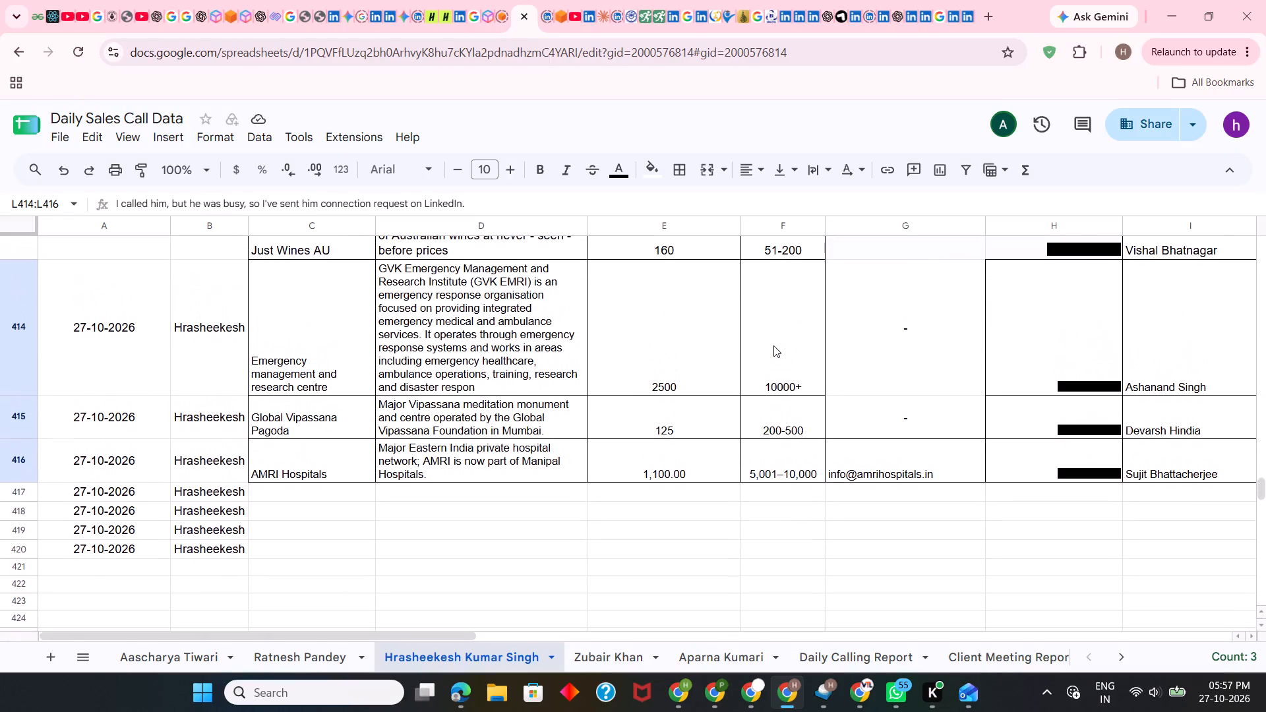
scroll(773, 345, up, 3)
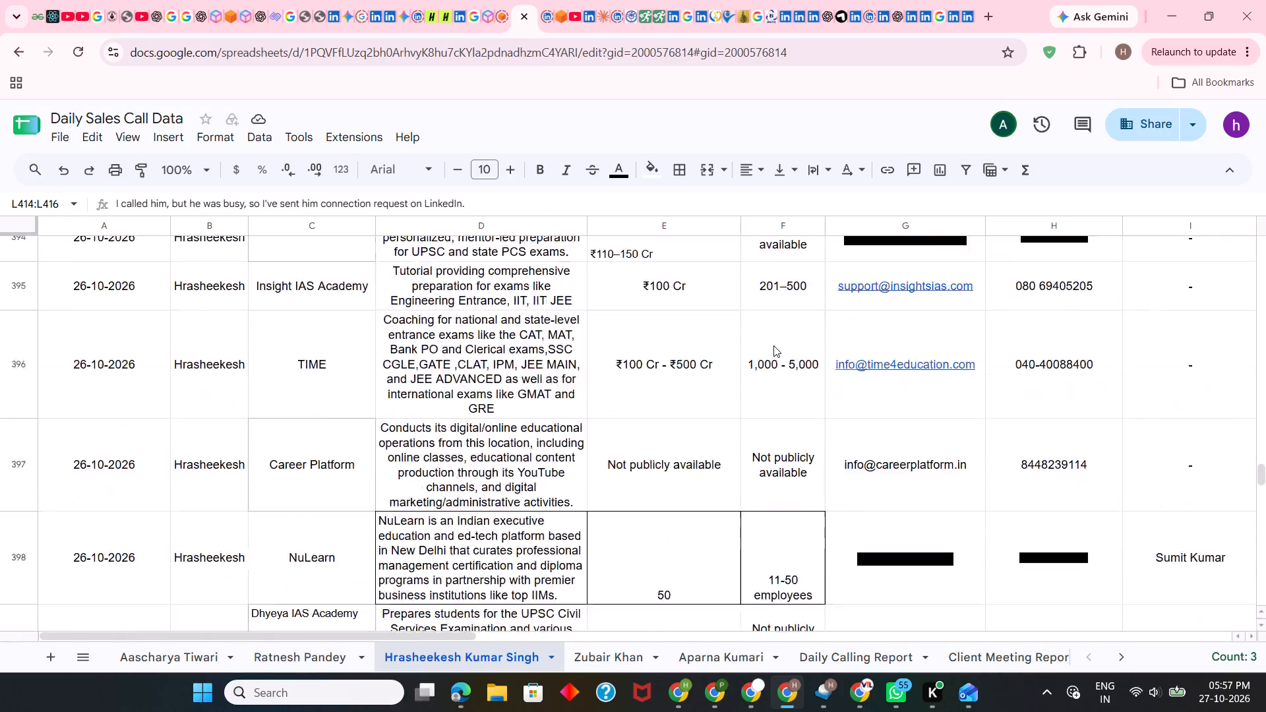
scroll(773, 345, up, 5)
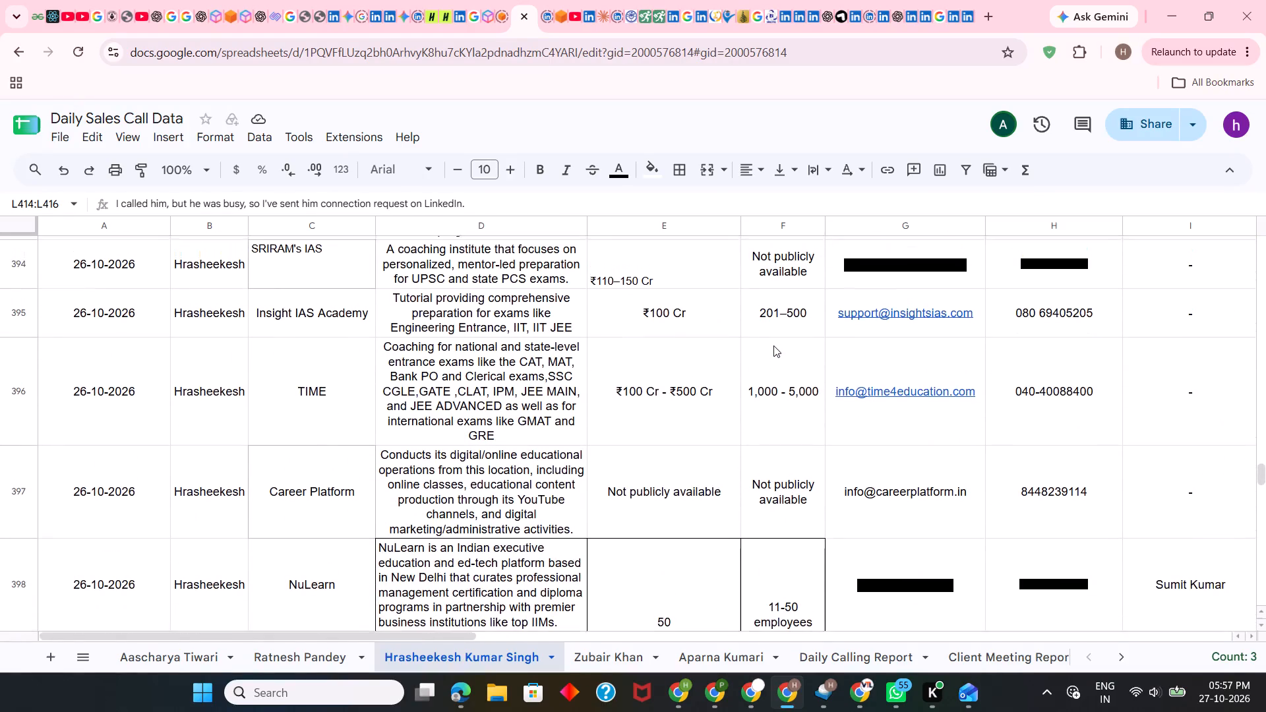
scroll(773, 345, up, 4)
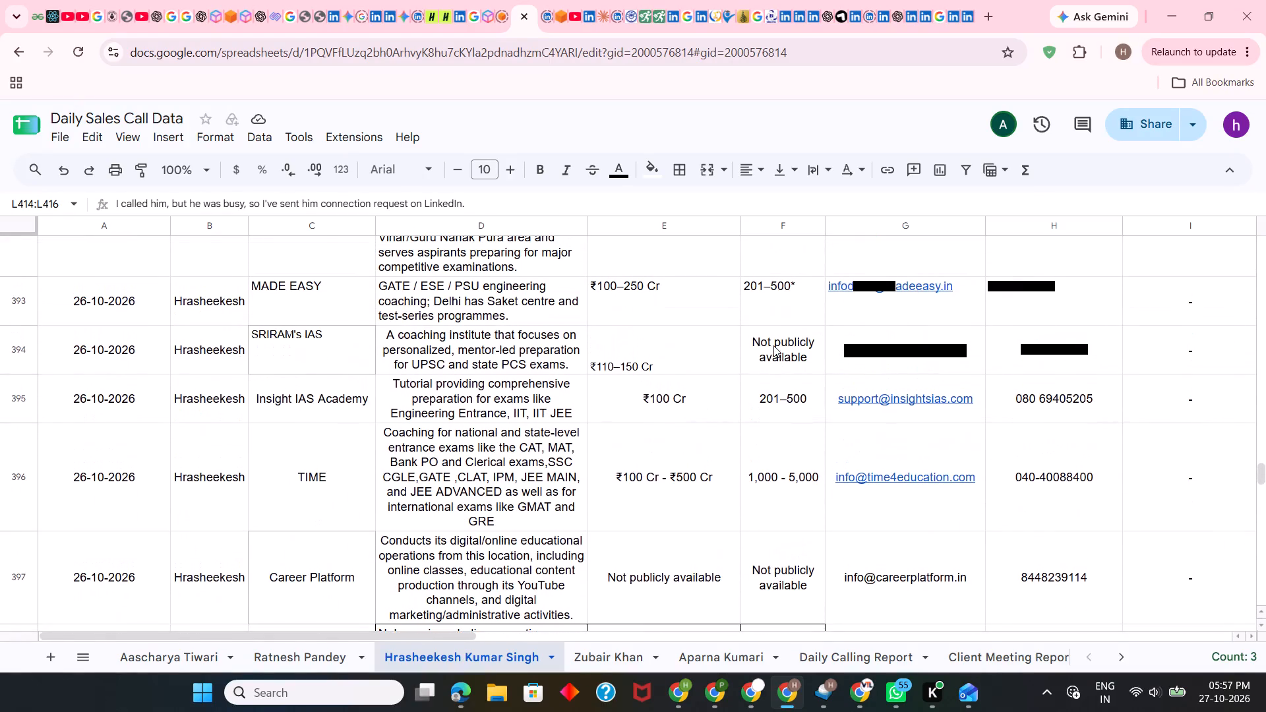
click(353, 397)
scroll(353, 397, up, 2)
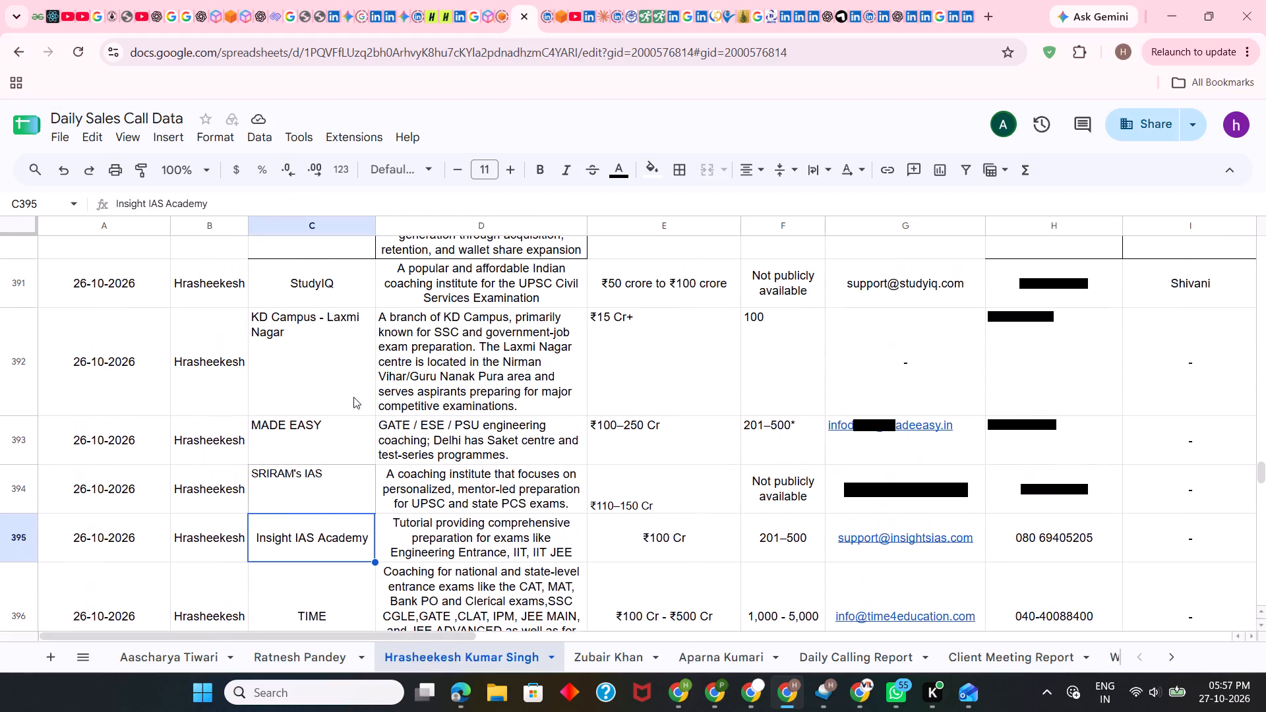
scroll(353, 397, up, 1)
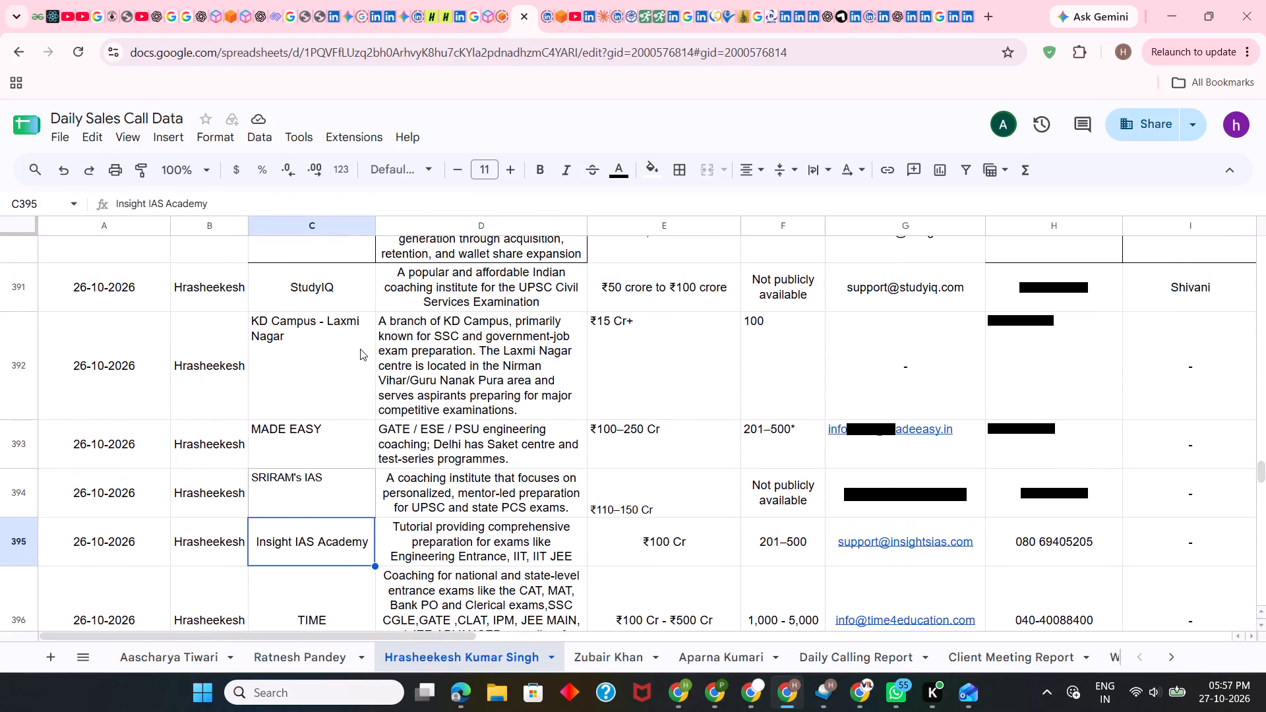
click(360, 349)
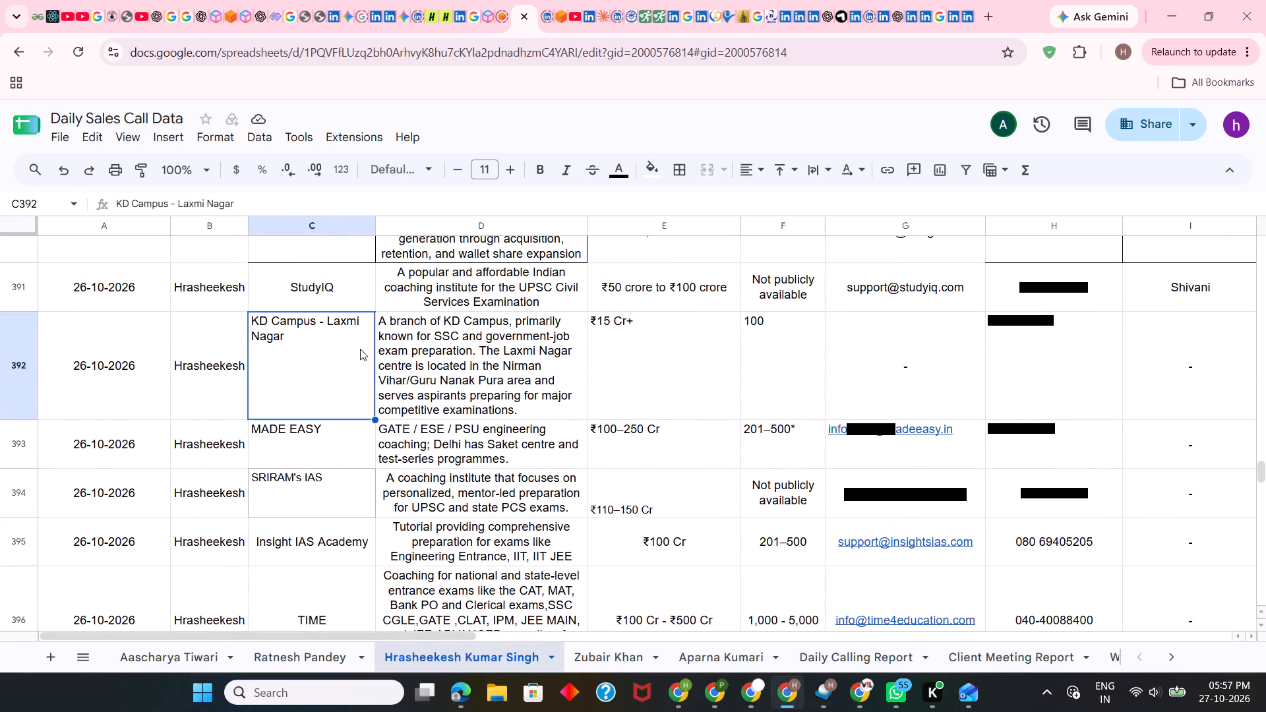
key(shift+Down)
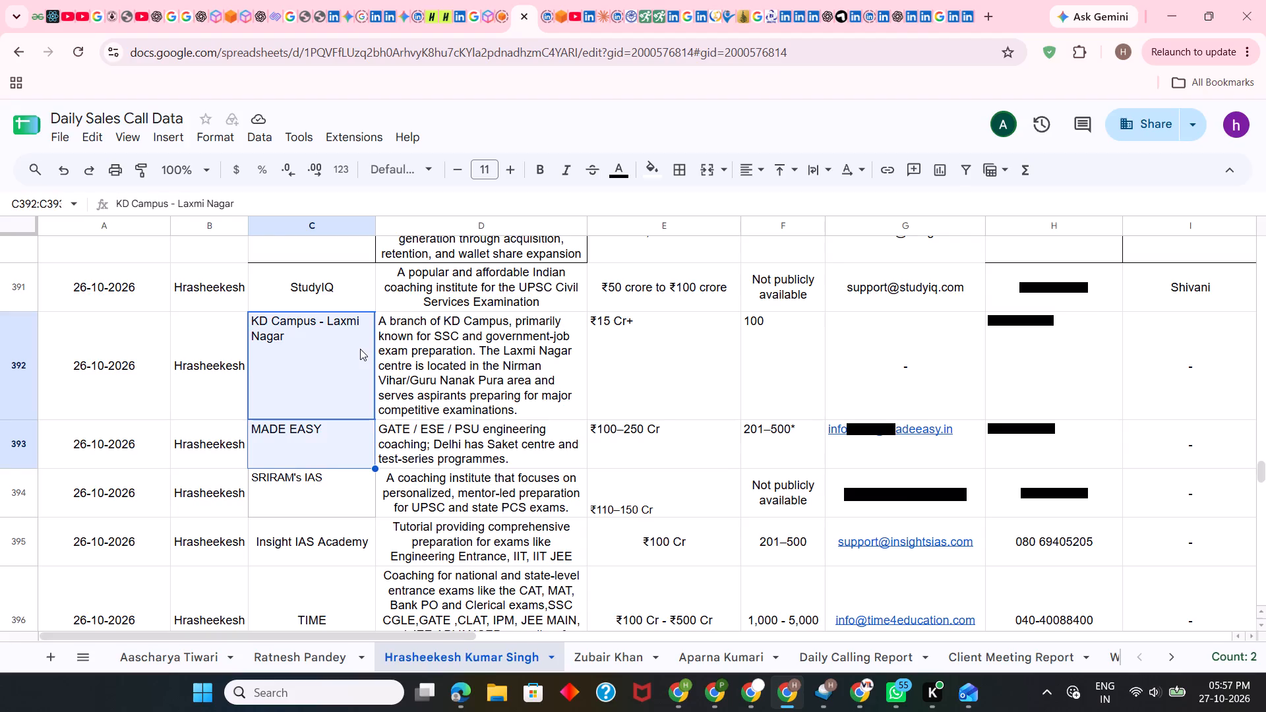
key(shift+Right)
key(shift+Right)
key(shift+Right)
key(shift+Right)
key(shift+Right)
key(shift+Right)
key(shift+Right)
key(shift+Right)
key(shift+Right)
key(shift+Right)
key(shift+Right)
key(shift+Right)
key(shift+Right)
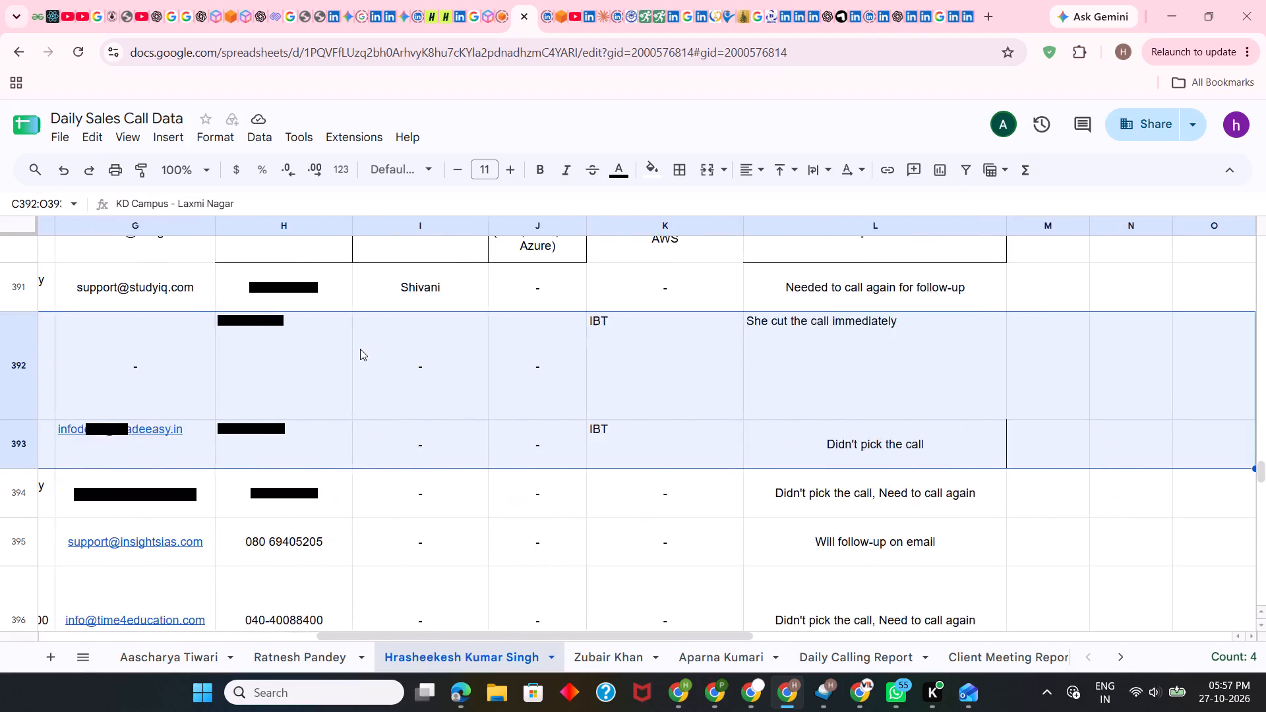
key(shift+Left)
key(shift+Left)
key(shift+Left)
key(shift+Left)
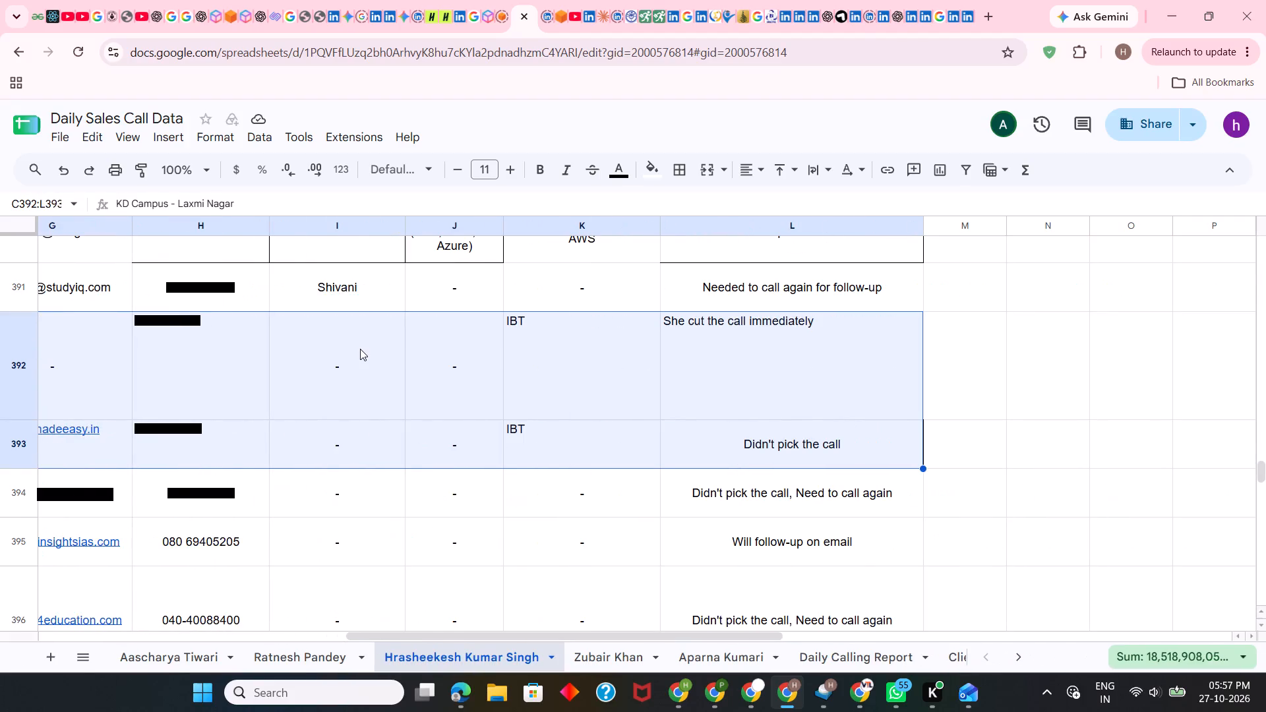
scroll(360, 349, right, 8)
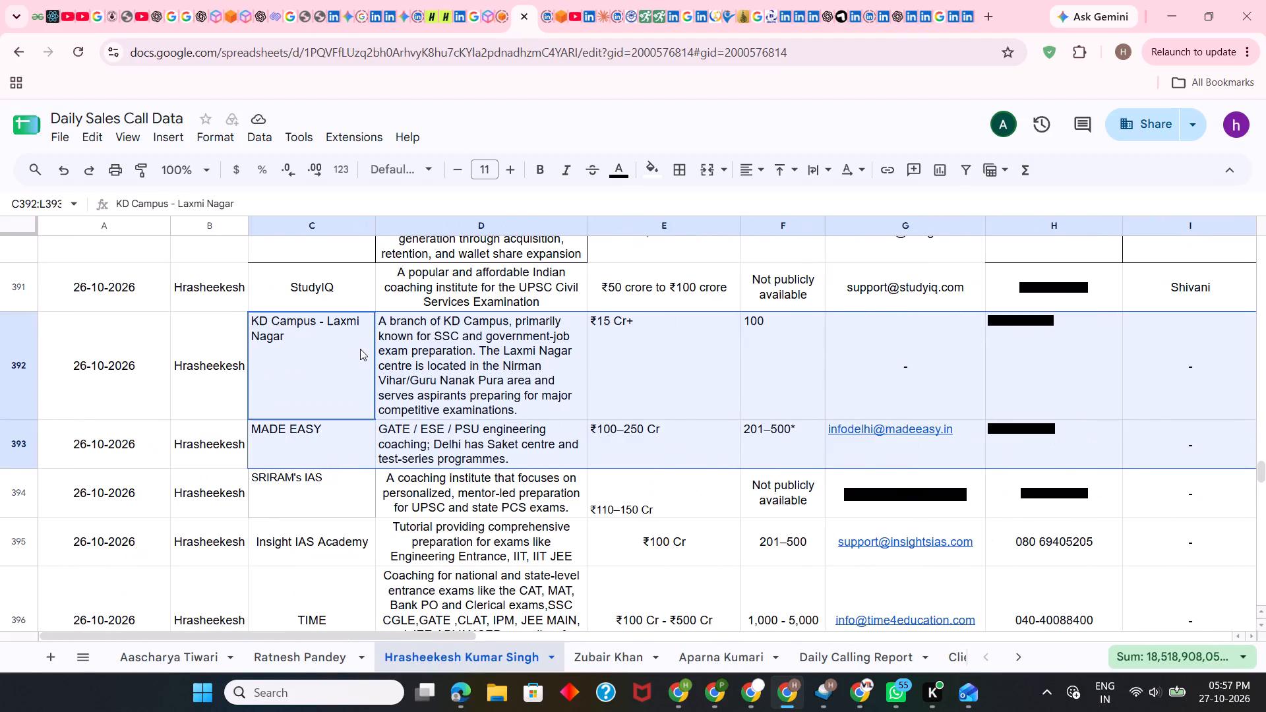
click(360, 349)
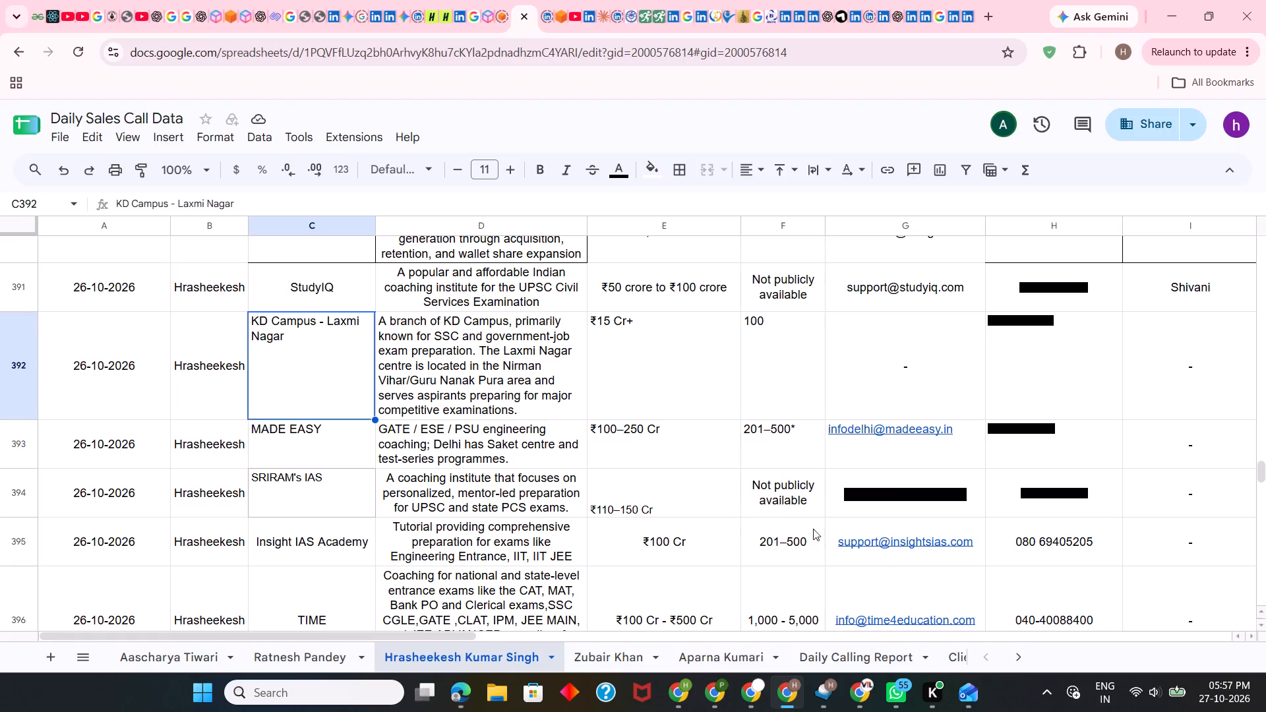
Switch to AWS Leads Sheet, check the Healthcare leads around AMRI Hospitals, and return to Daily Sales Call Data.
click(866, 691)
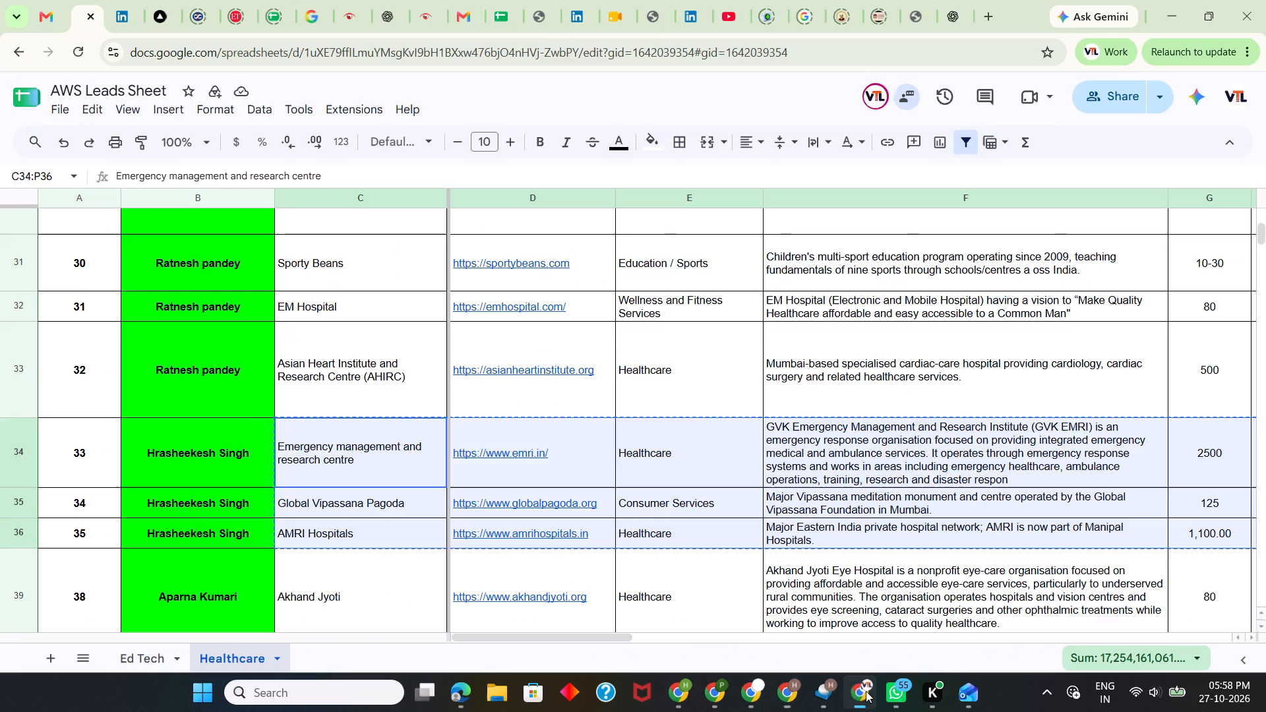
click(866, 691)
click(866, 691)
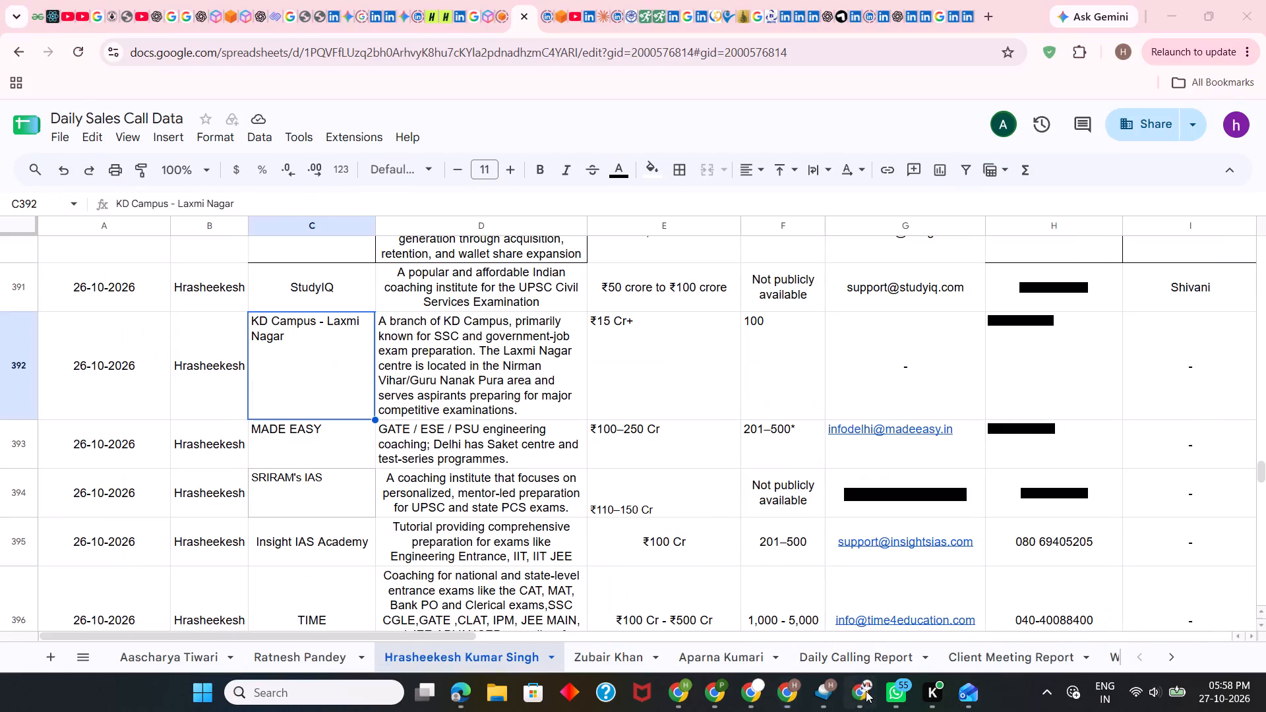
click(872, 566)
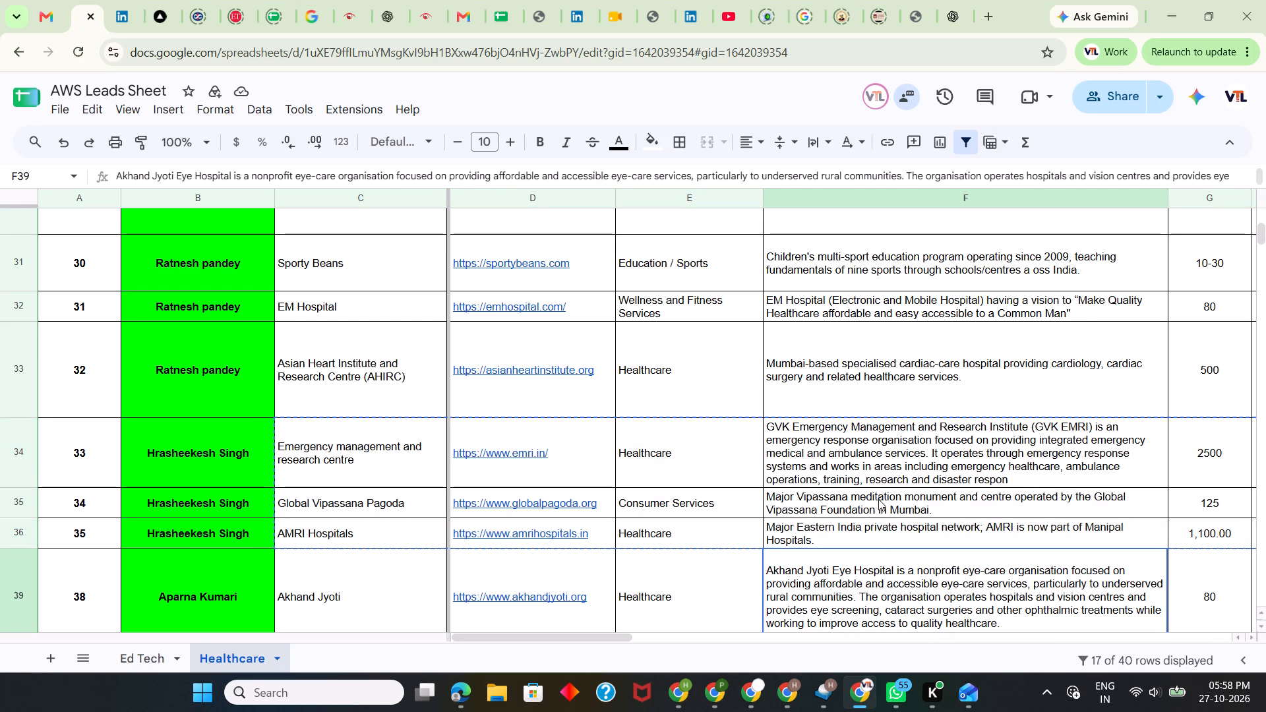
click(878, 527)
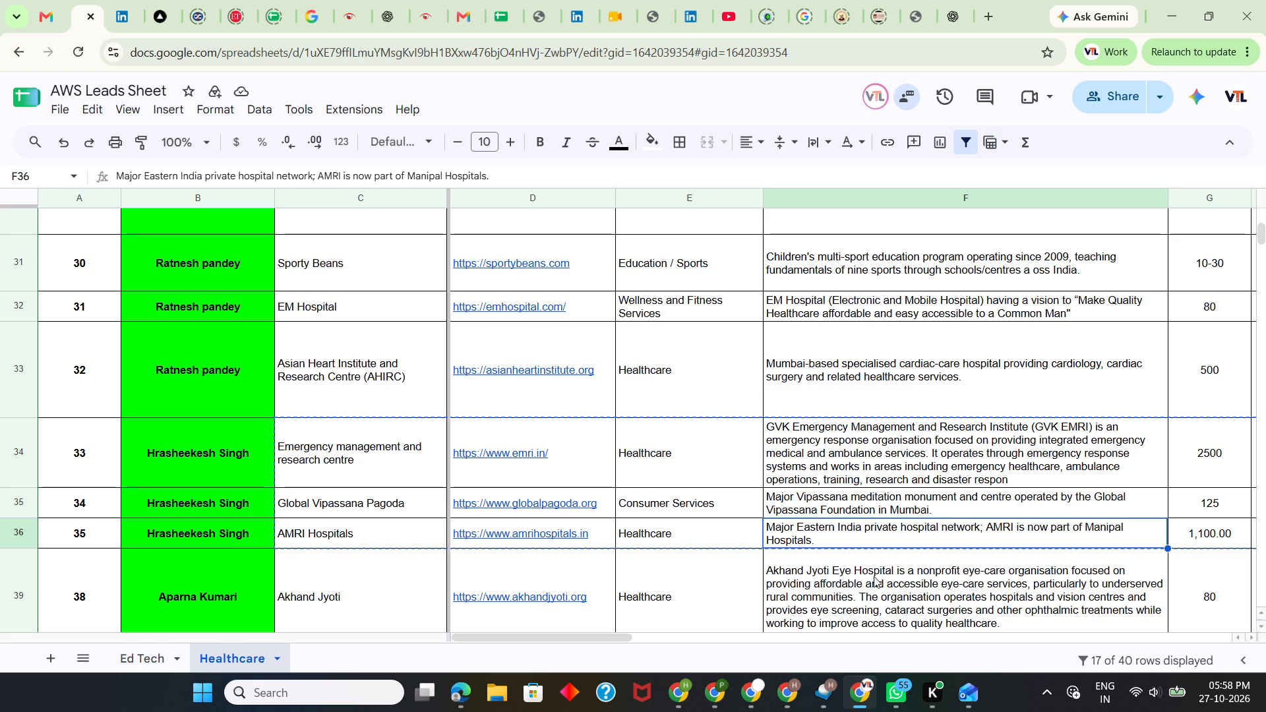
click(799, 678)
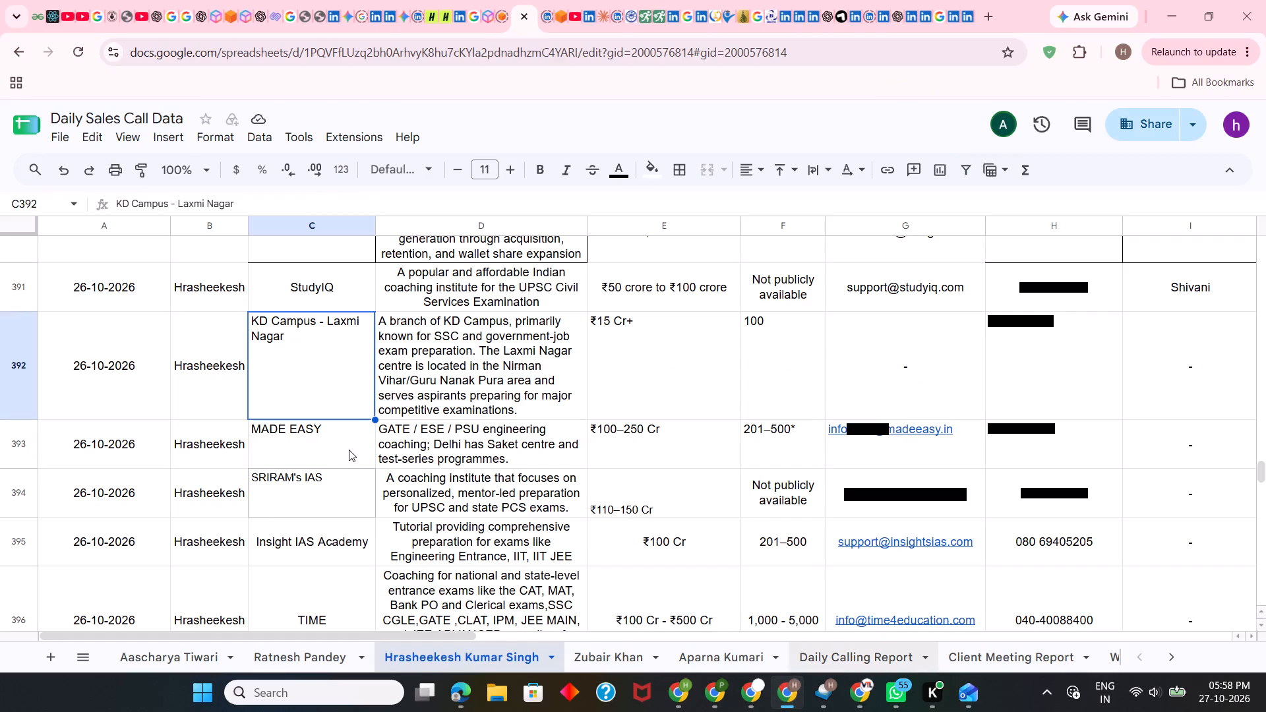
Copy the Insight IAS Academy and TIME leads from C395:L396 into the 27-10-2026 section, starting at C417.
scroll(349, 450, down, 2)
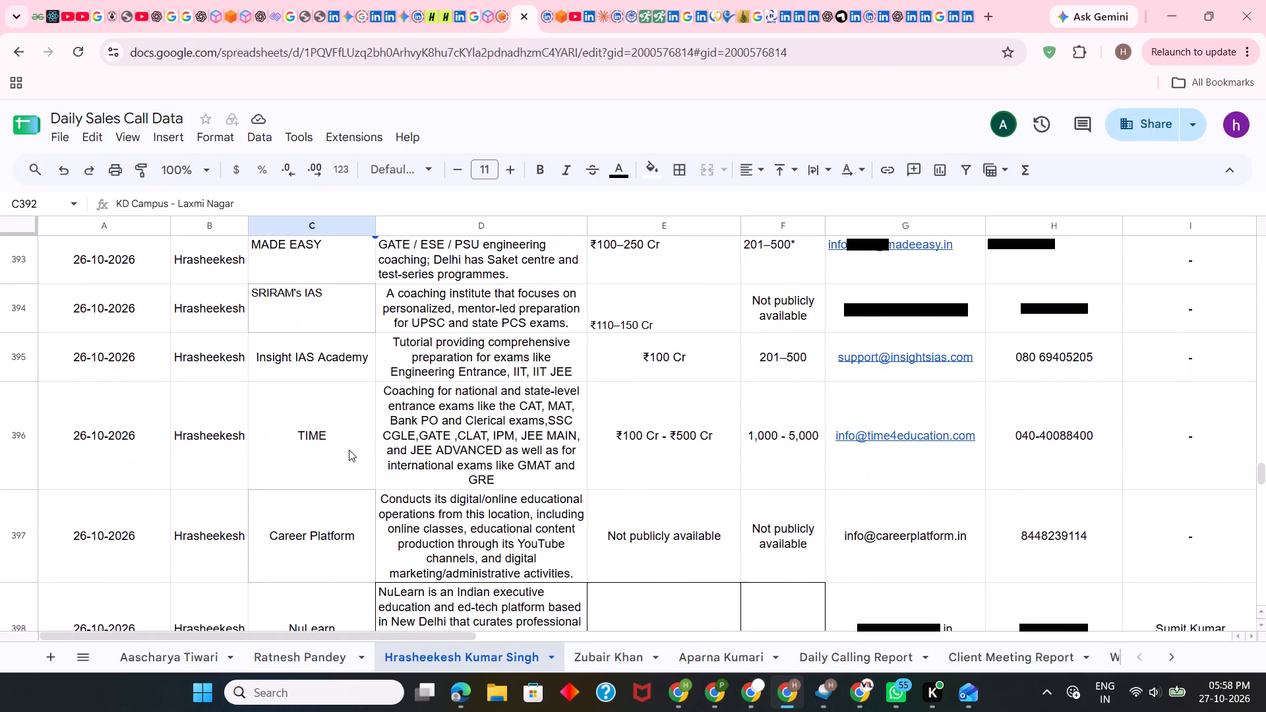
scroll(349, 450, down, 1)
click(358, 346)
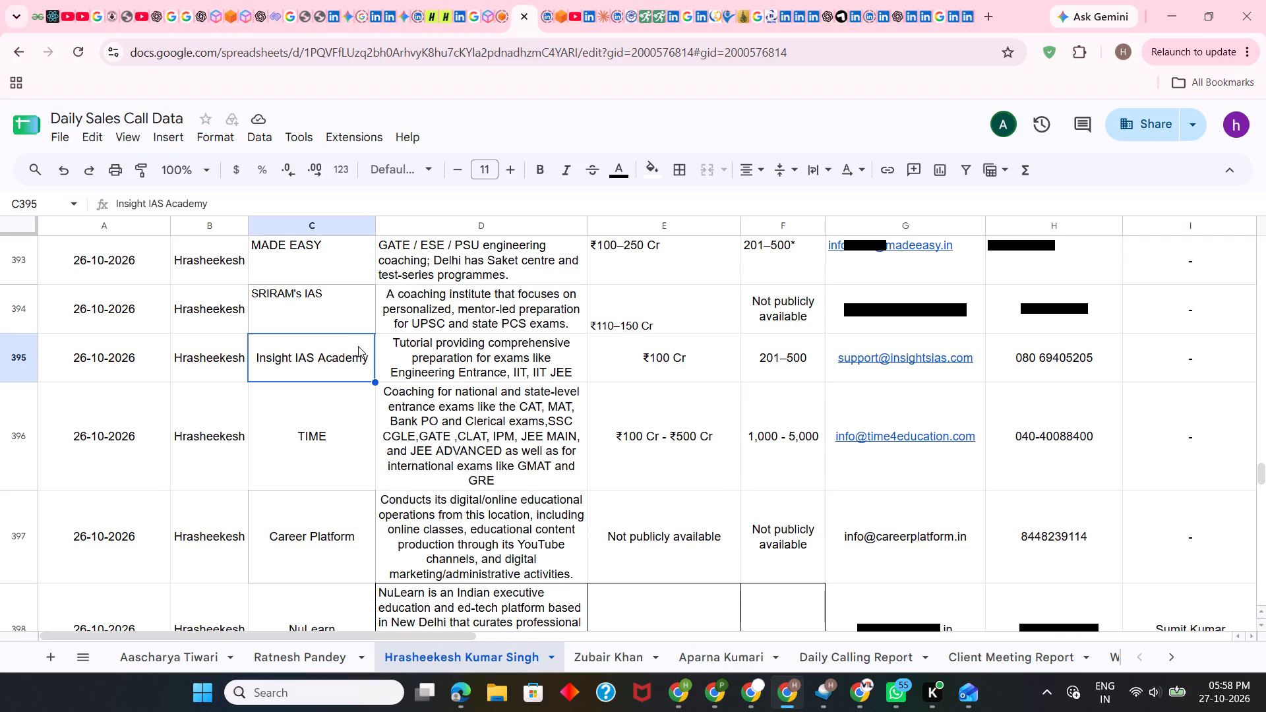
key(shift+Down)
key(shift+Right)
key(shift+Right)
key(shift+Right)
key(shift+Right)
key(shift+Right)
key(shift+Right)
key(shift+Right)
key(shift+Right)
key(shift+Right)
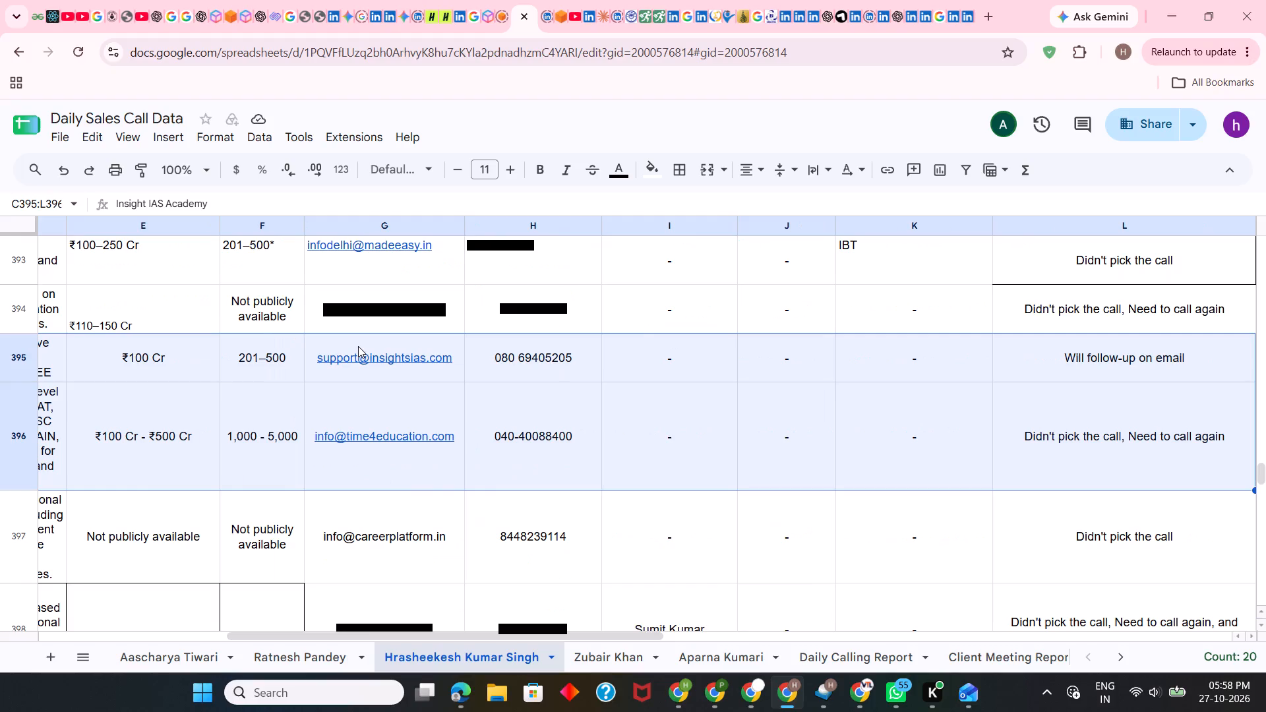
key(ctrl+c)
scroll(358, 346, right, 7)
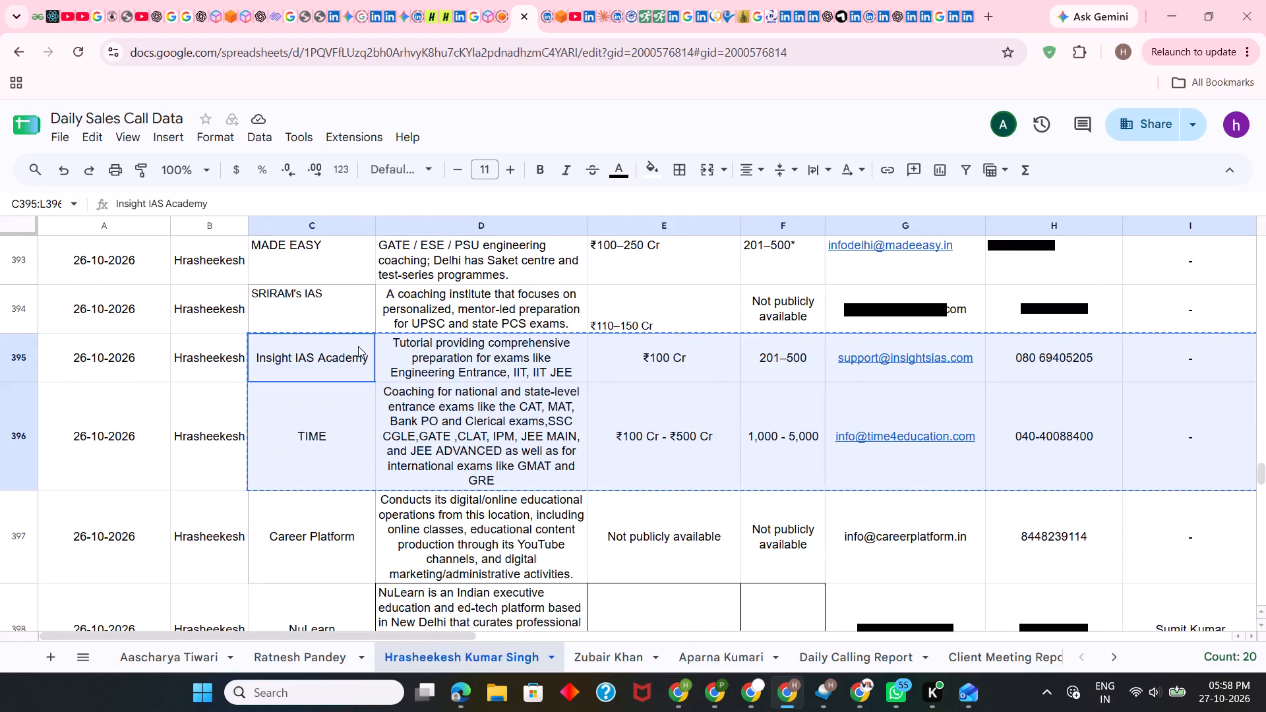
scroll(358, 346, right, 1)
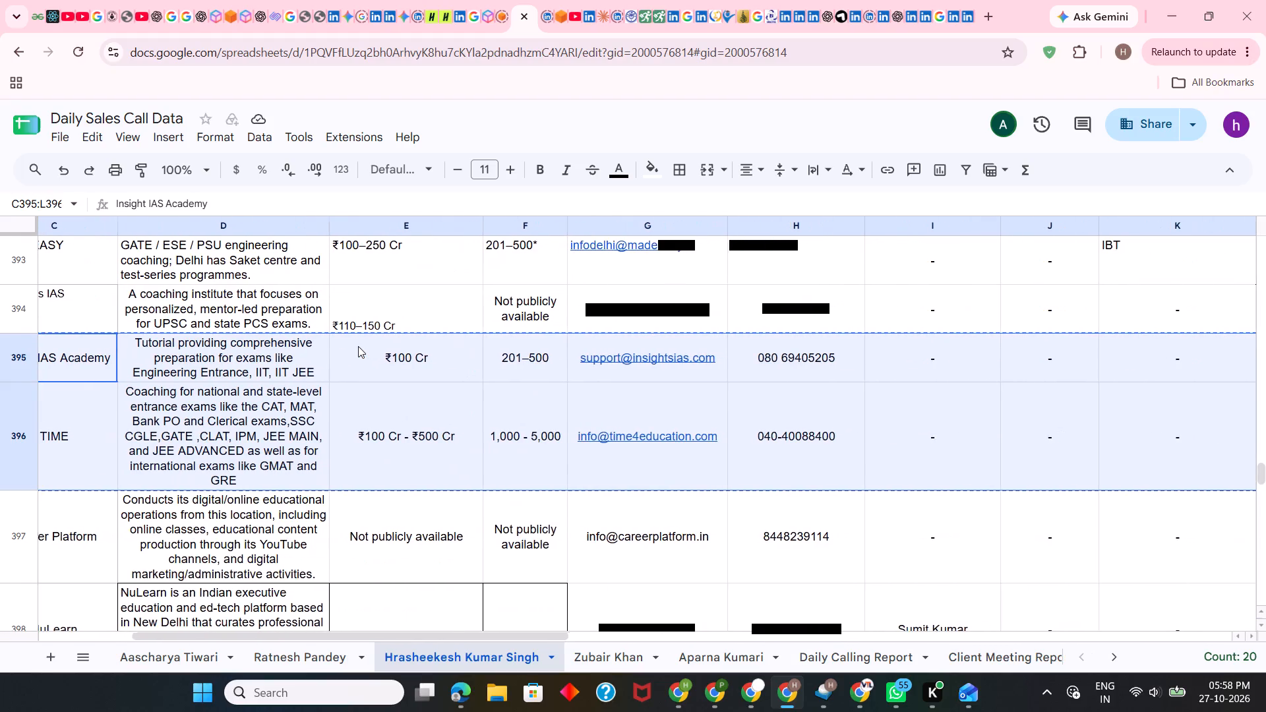
scroll(358, 346, right, 3)
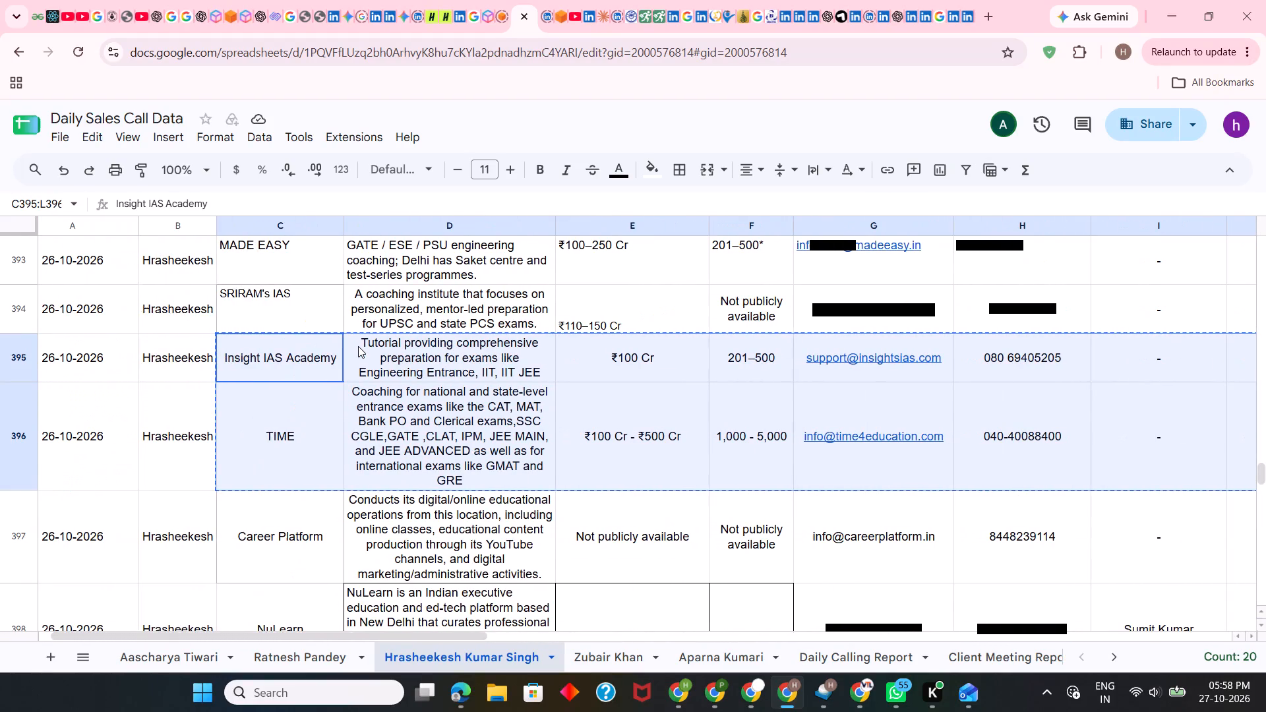
scroll(358, 346, right, 1)
scroll(358, 346, up, 2)
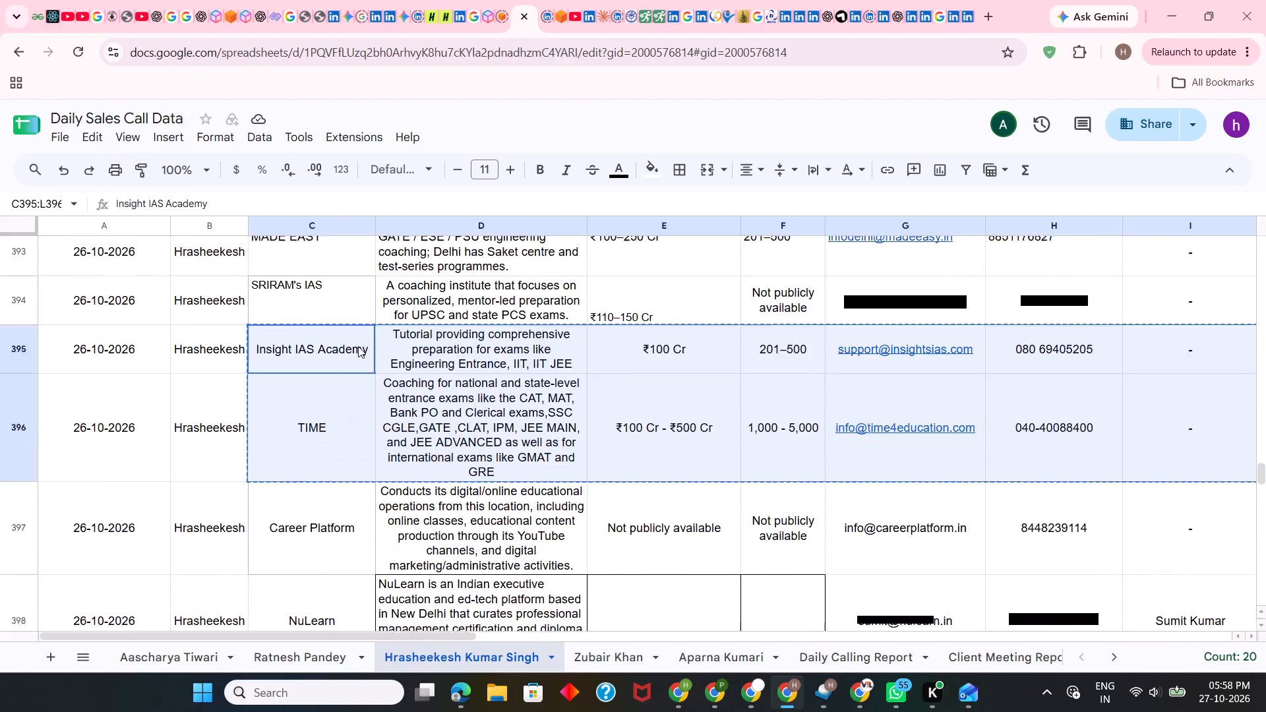
scroll(358, 346, up, 1)
scroll(358, 346, down, 3)
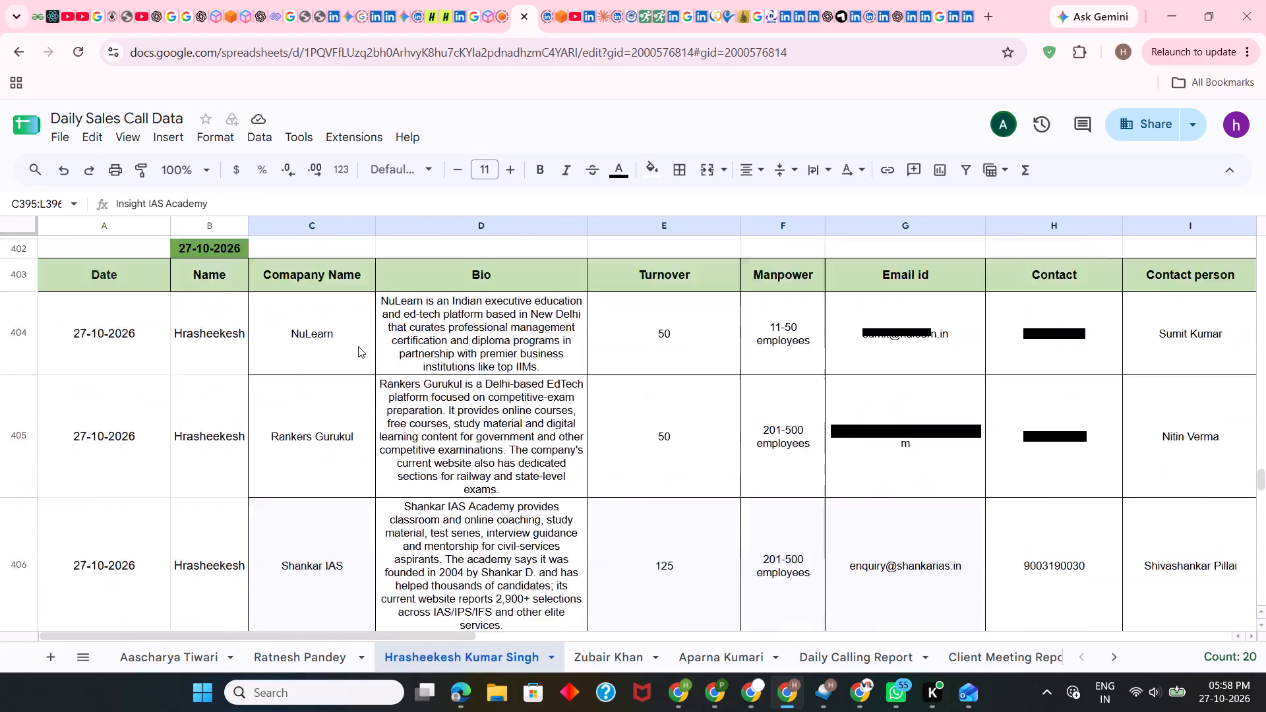
scroll(358, 346, down, 2)
click(291, 450)
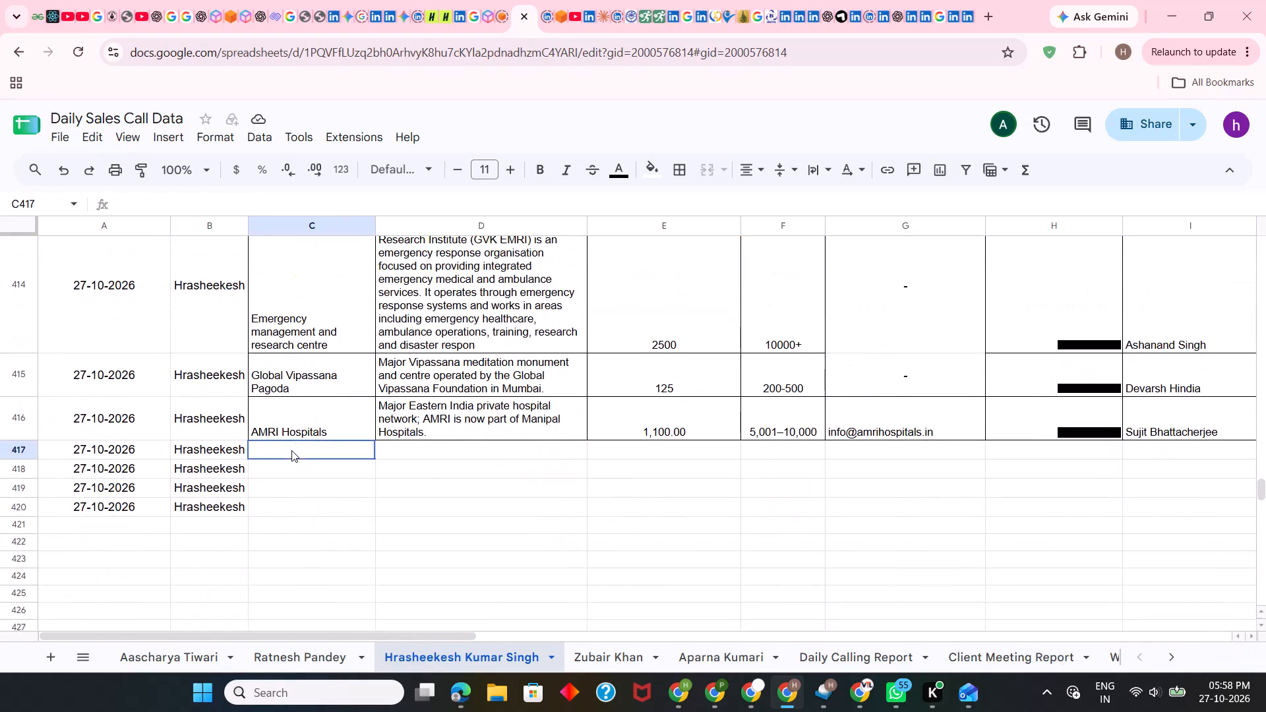
key(ctrl+v)
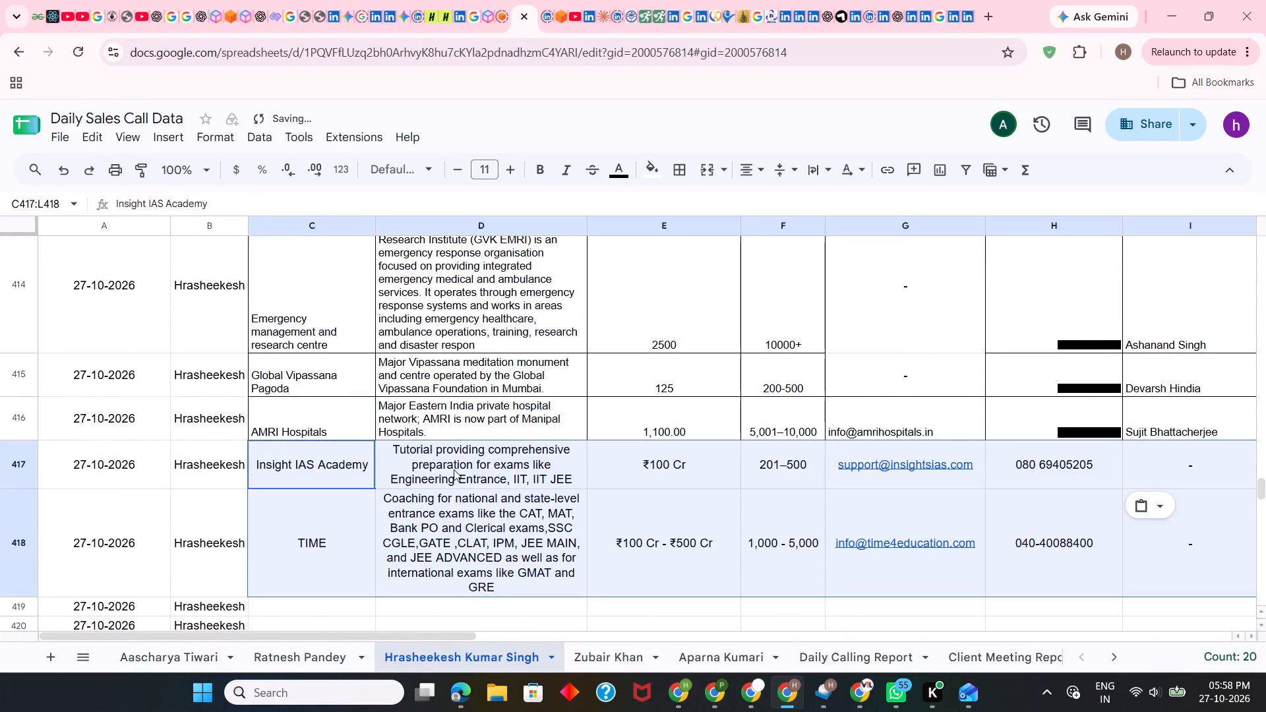
Examine the Manpower and Email id cells in rows 409 to 413 for alignment and font formatting.
scroll(454, 469, up, 7)
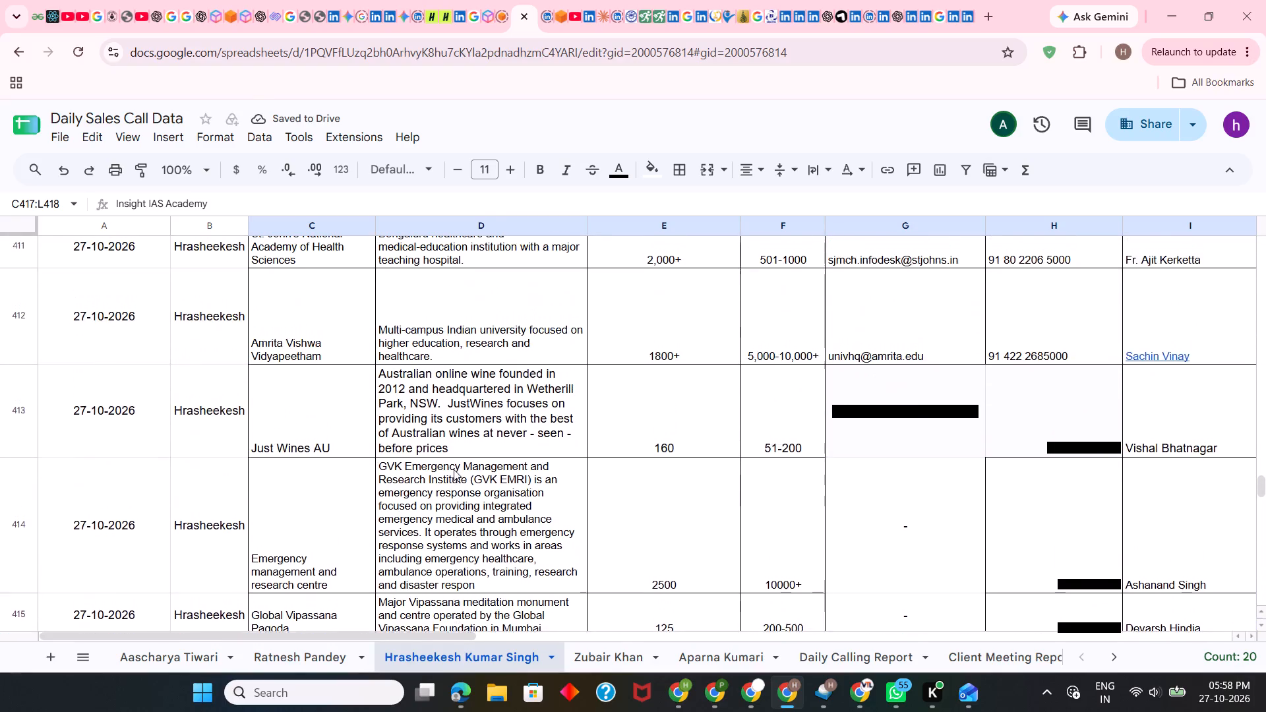
scroll(454, 469, up, 1)
click(933, 509)
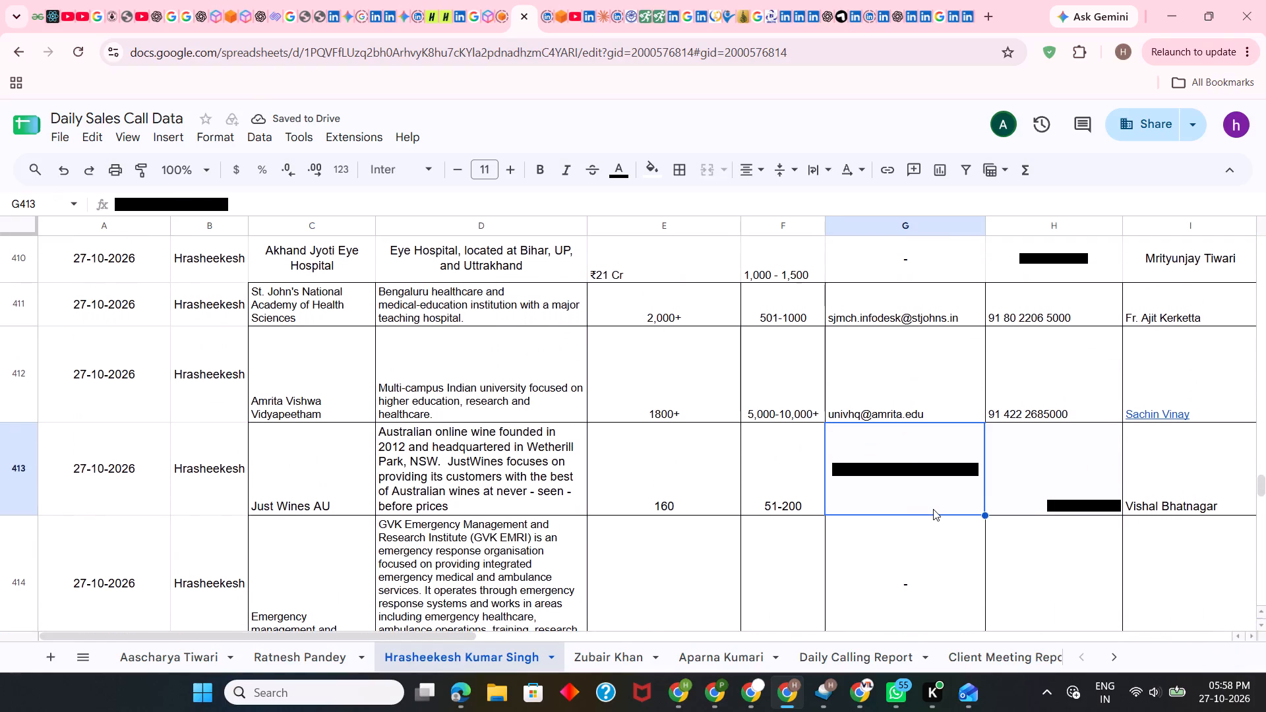
click(771, 400)
click(869, 381)
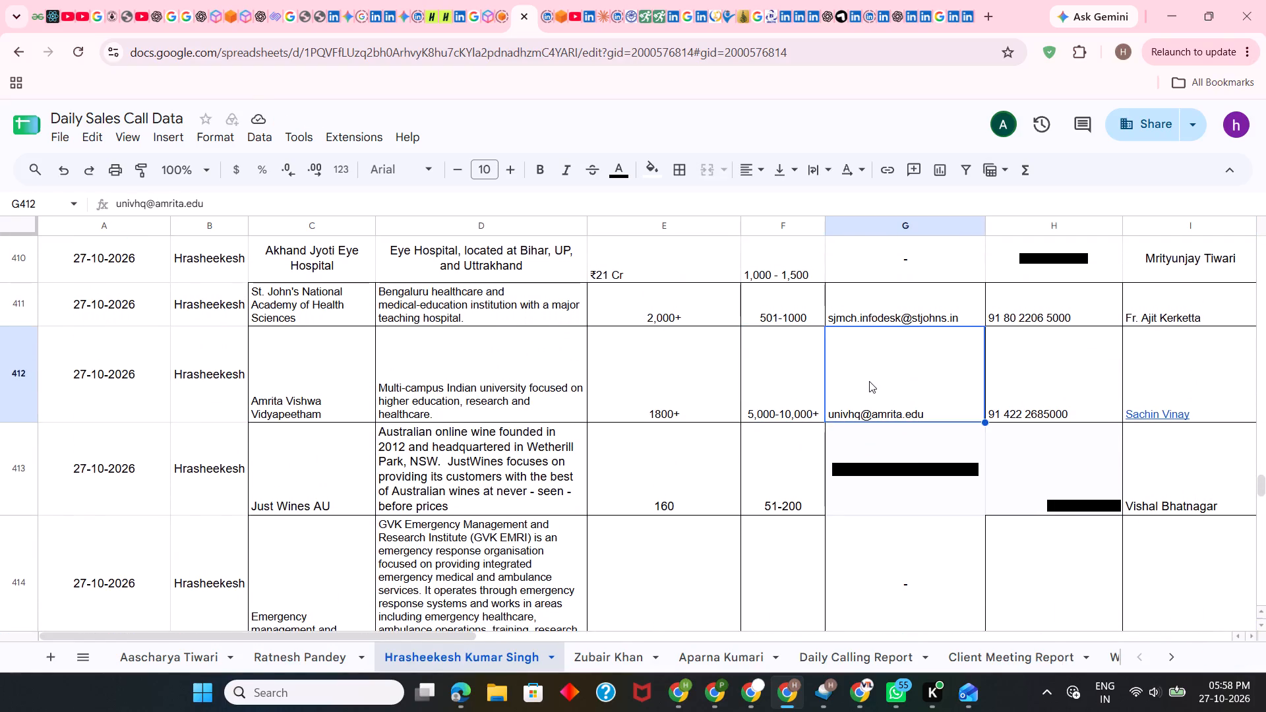
scroll(869, 381, up, 2)
click(869, 381)
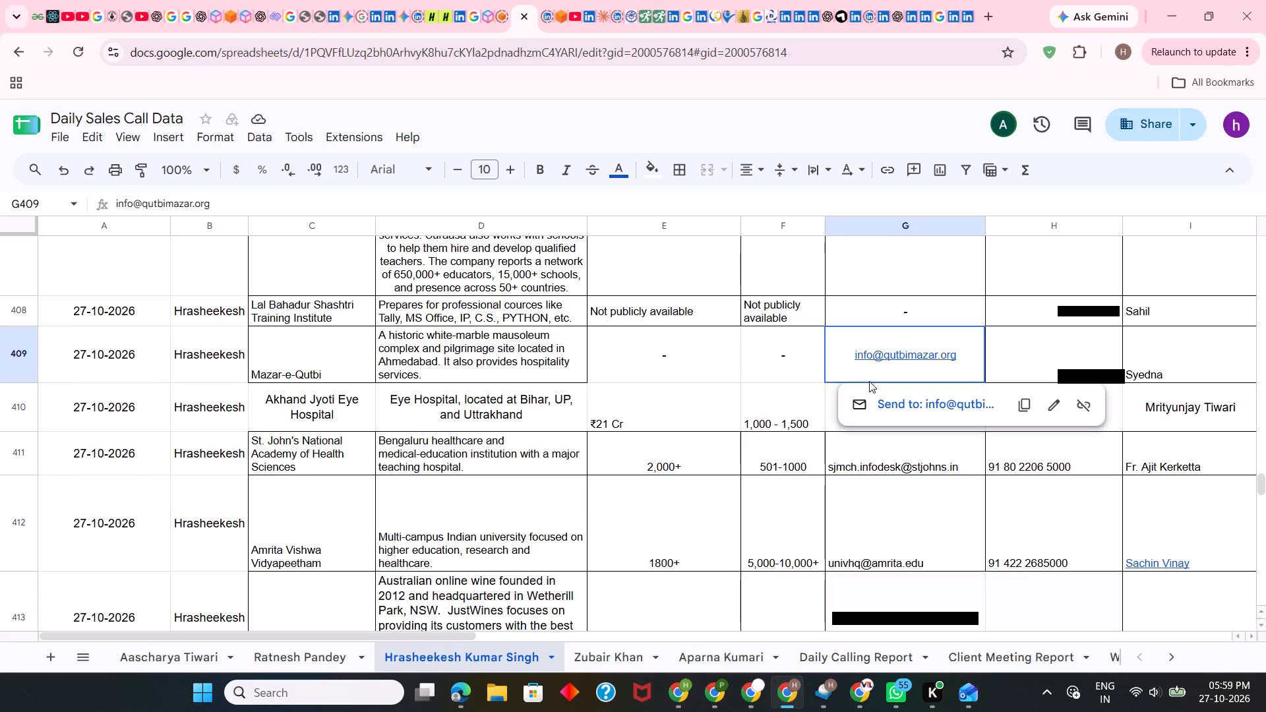
click(836, 392)
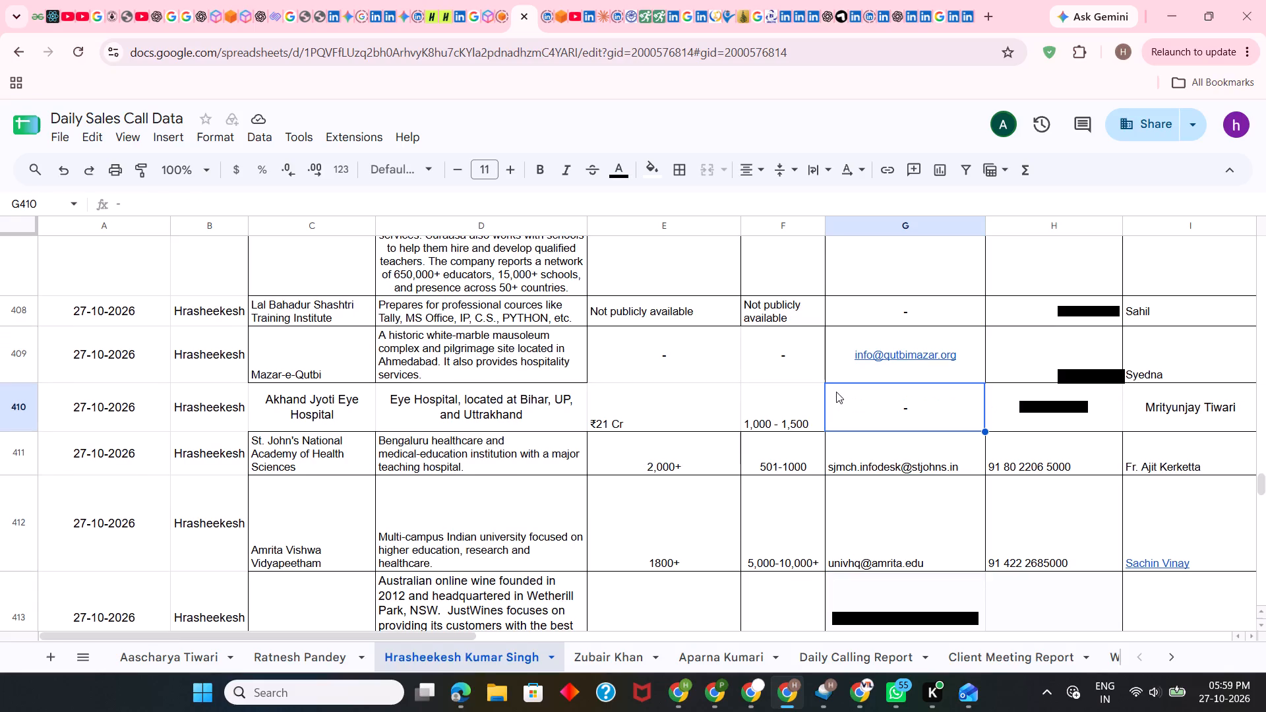
click(796, 413)
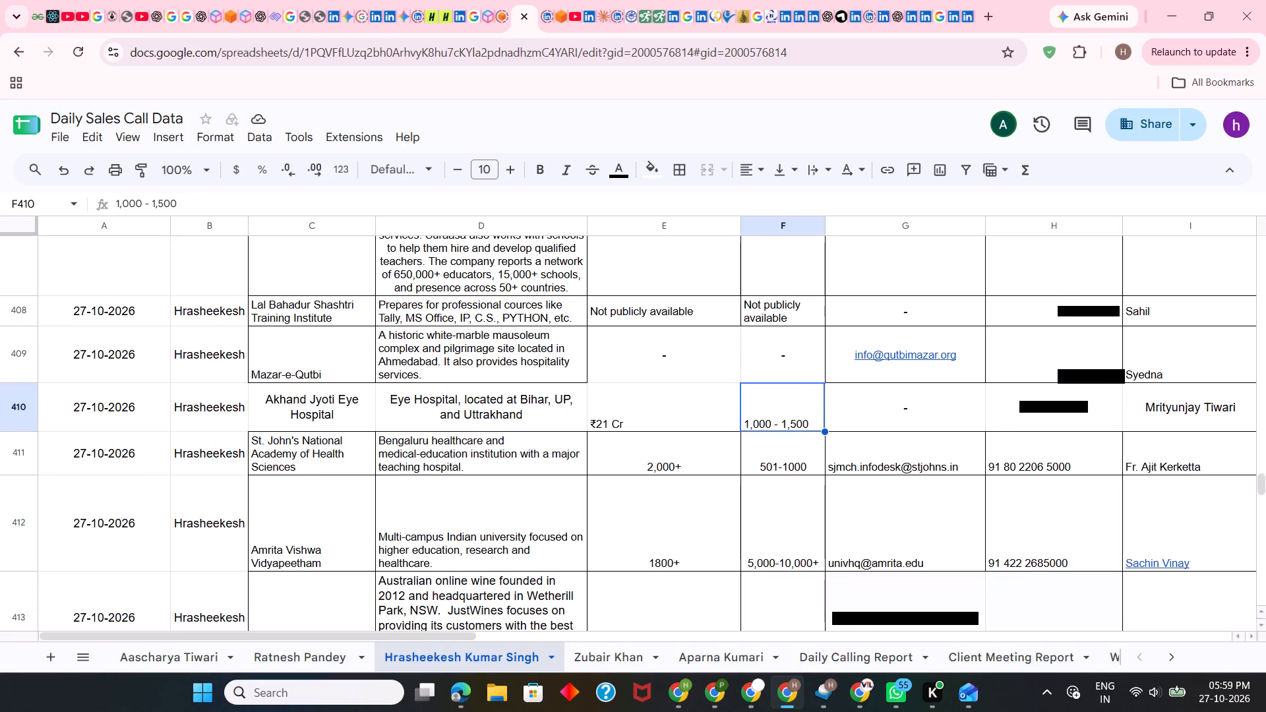
click(804, 366)
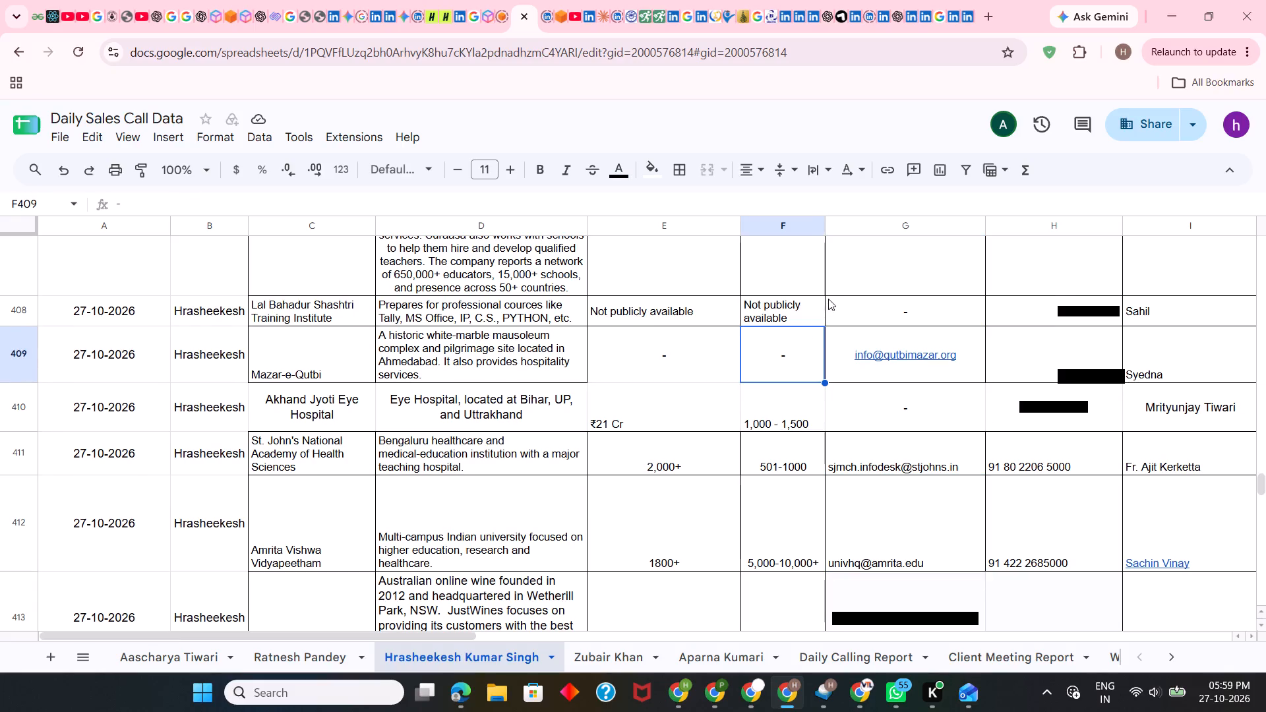
Review the 27-10-2026 leads in rows 404 to 420 for filled entries, remaining empty rows and formatting.
click(828, 299)
click(804, 311)
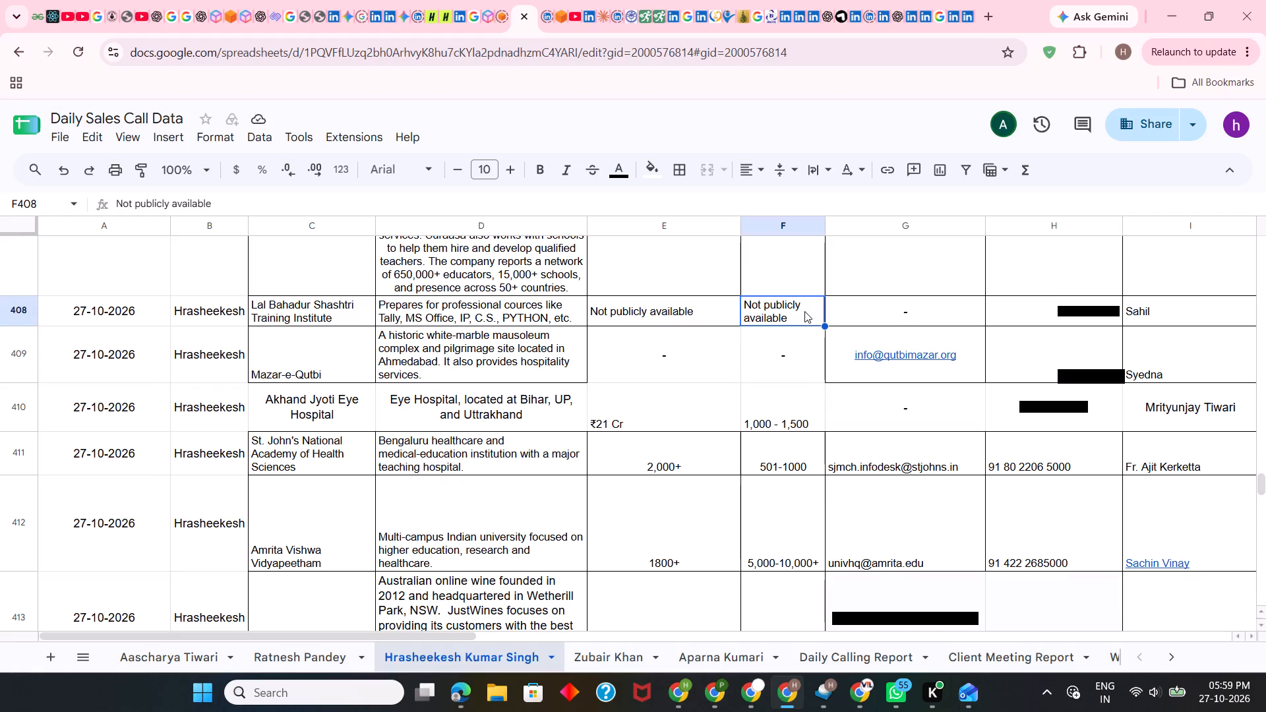
scroll(804, 311, down, 6)
scroll(804, 311, up, 1)
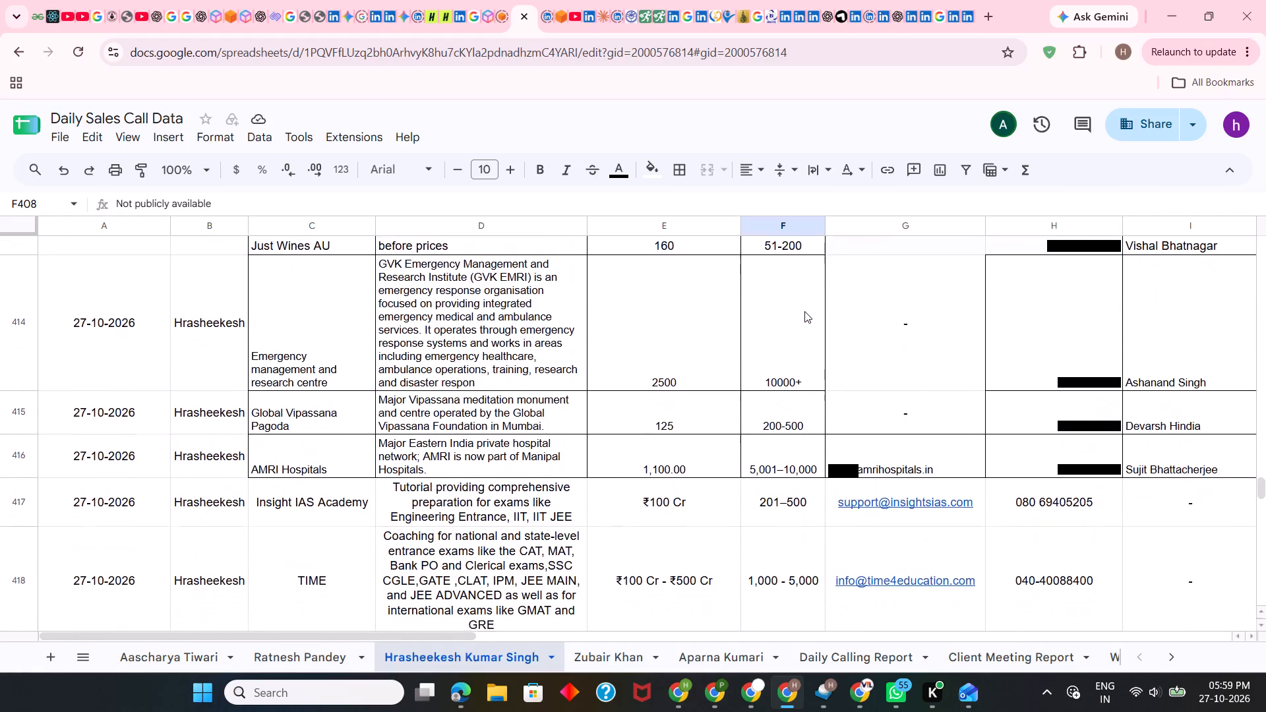
scroll(804, 311, up, 1)
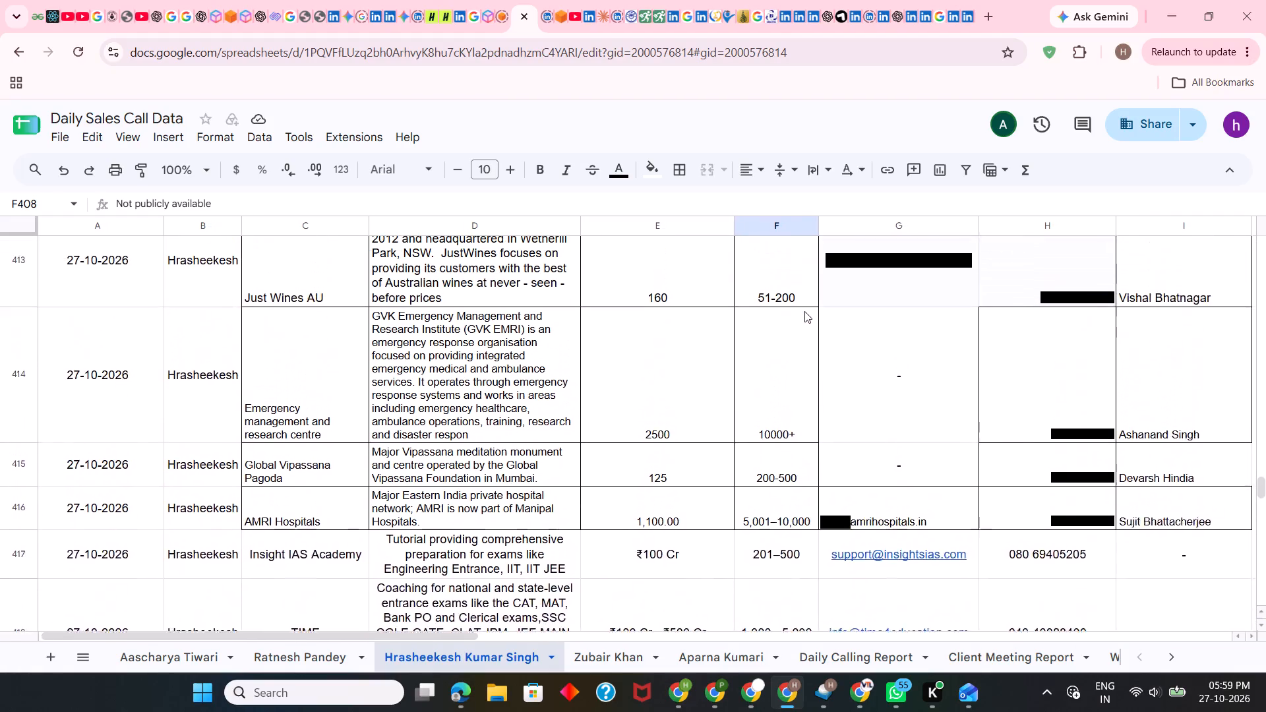
scroll(804, 311, up, 1)
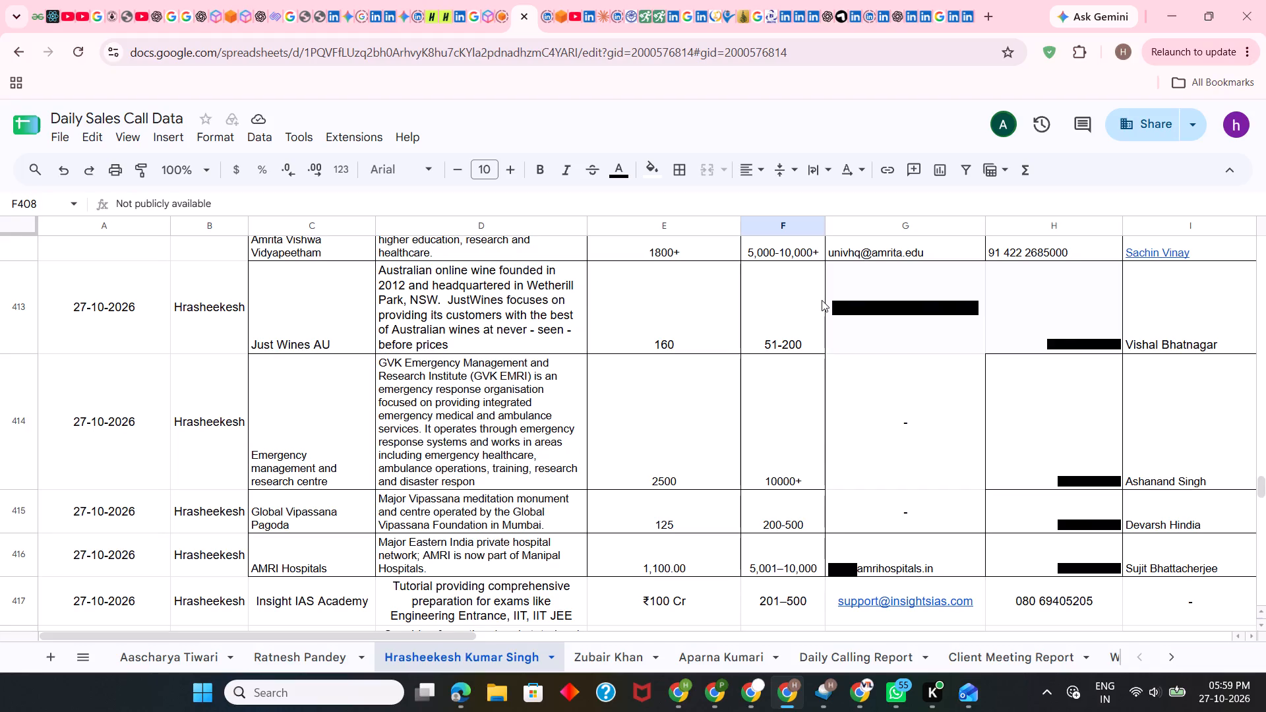
scroll(822, 300, up, 5)
scroll(822, 300, down, 1)
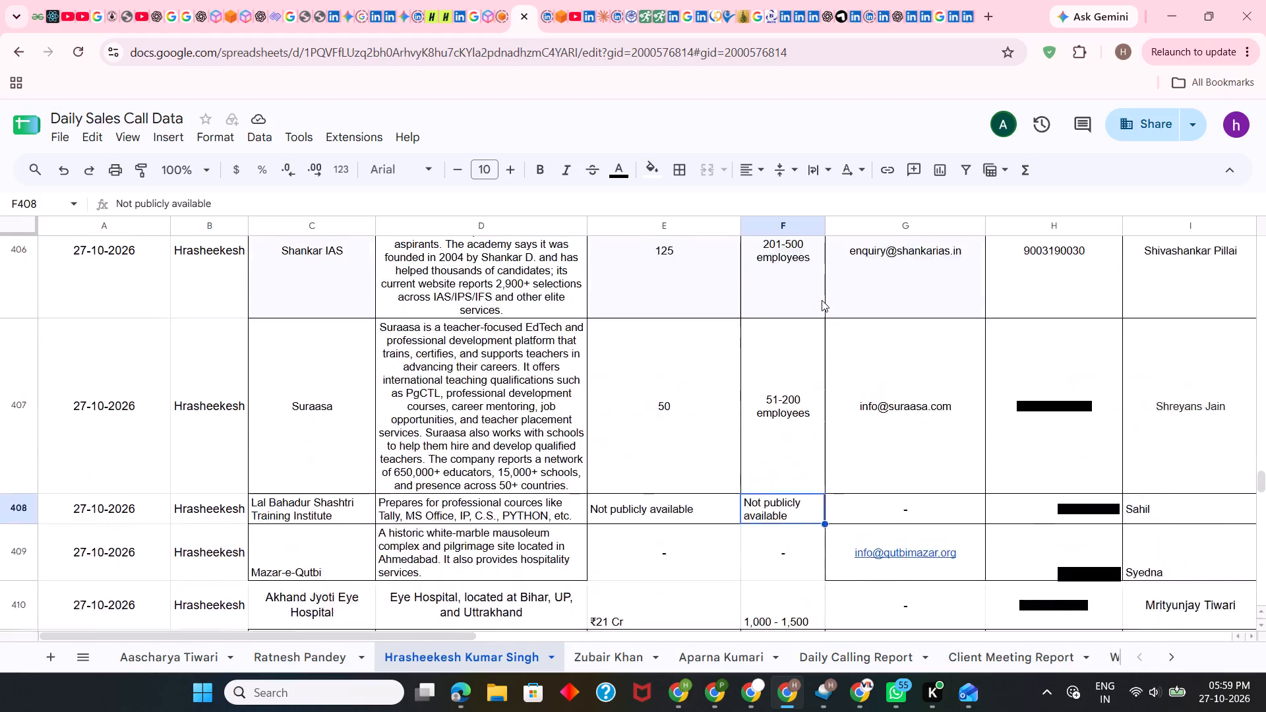
scroll(822, 300, down, 2)
scroll(822, 300, up, 2)
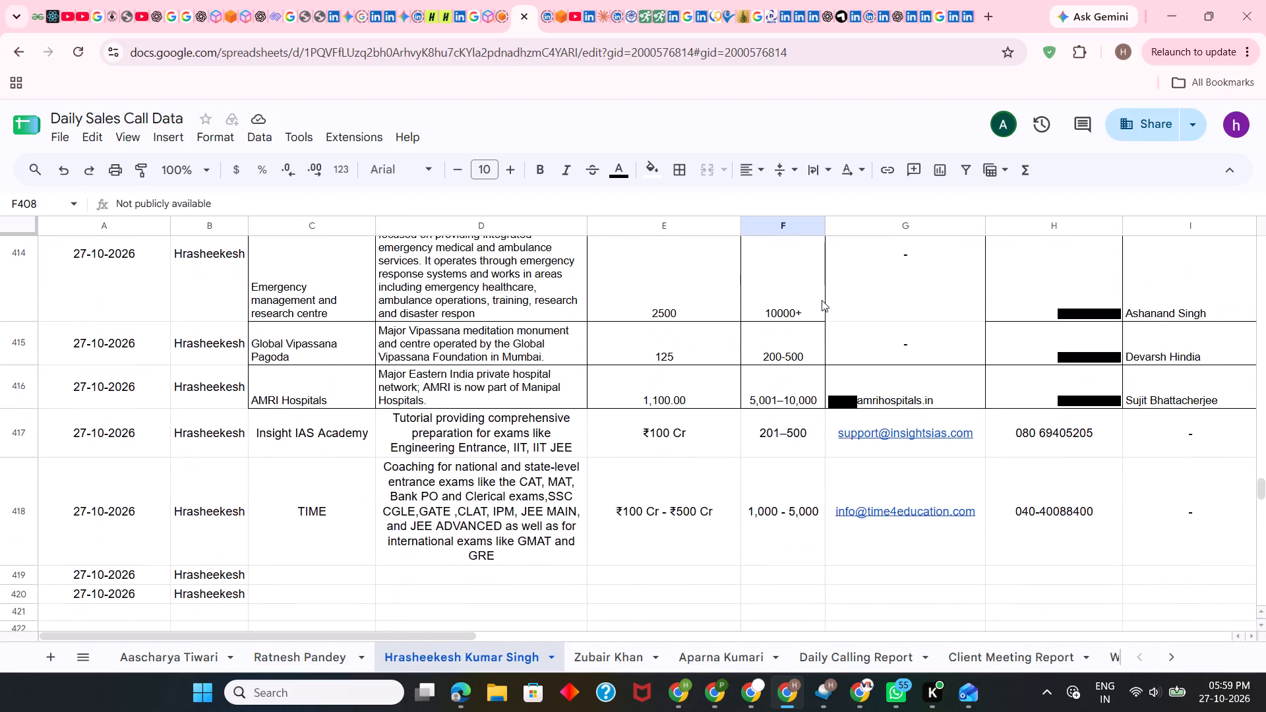
scroll(822, 300, up, 6)
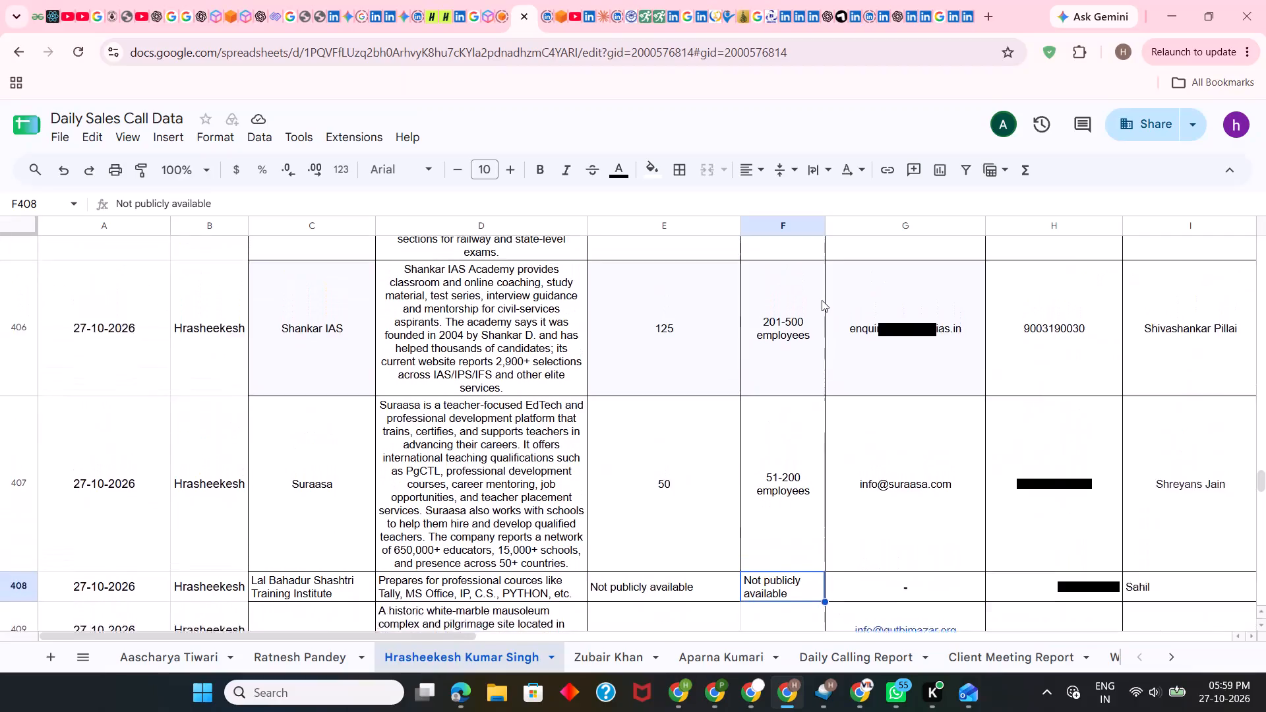
scroll(822, 300, up, 1)
scroll(822, 300, down, 2)
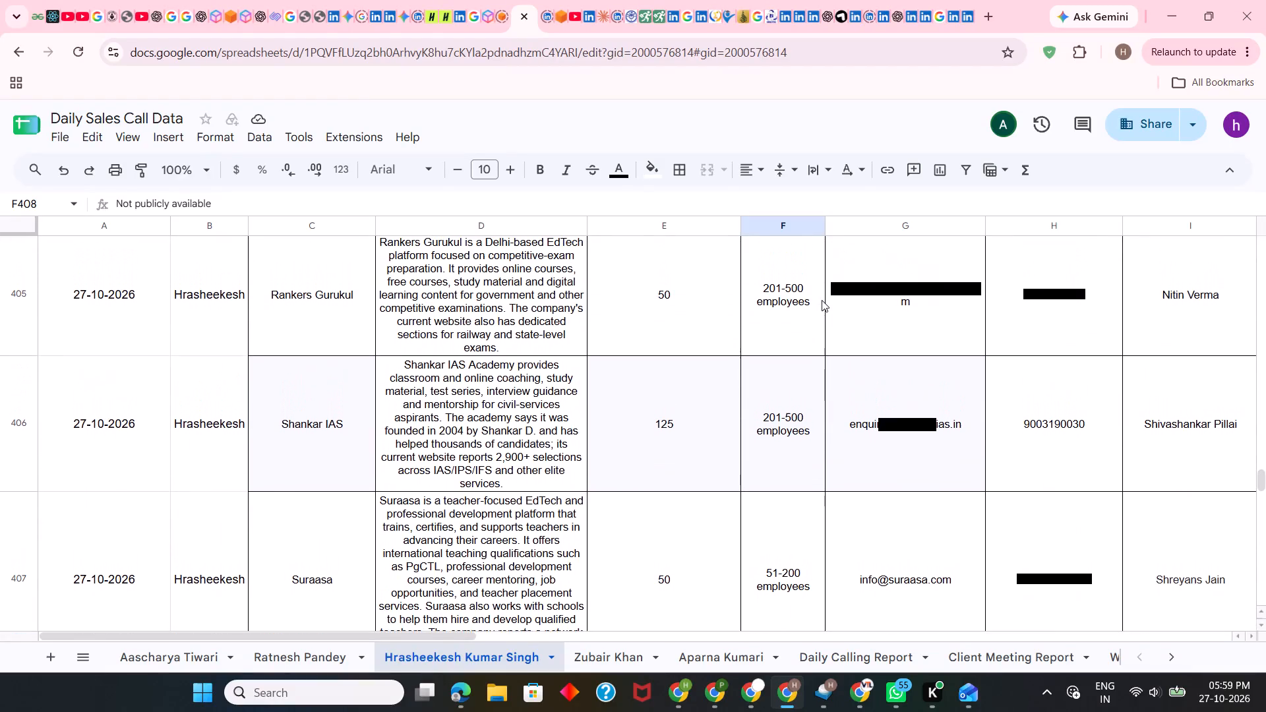
scroll(822, 300, down, 2)
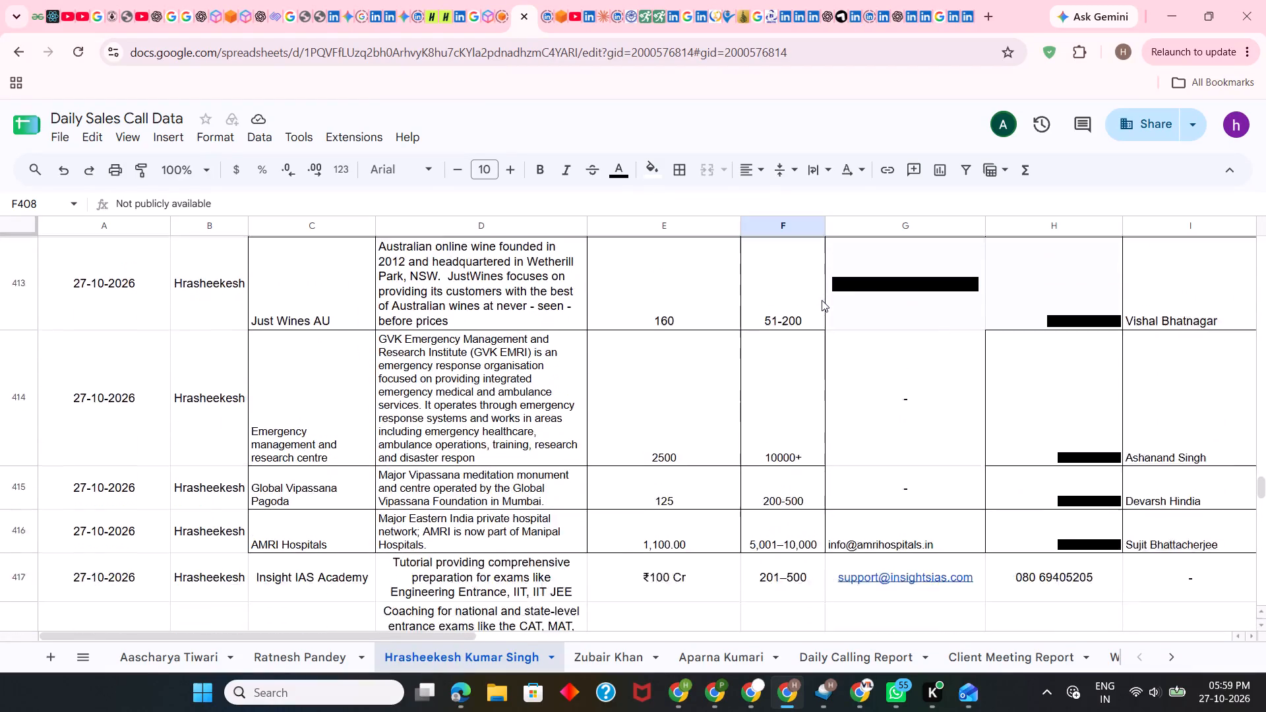
scroll(822, 300, down, 3)
scroll(822, 300, up, 7)
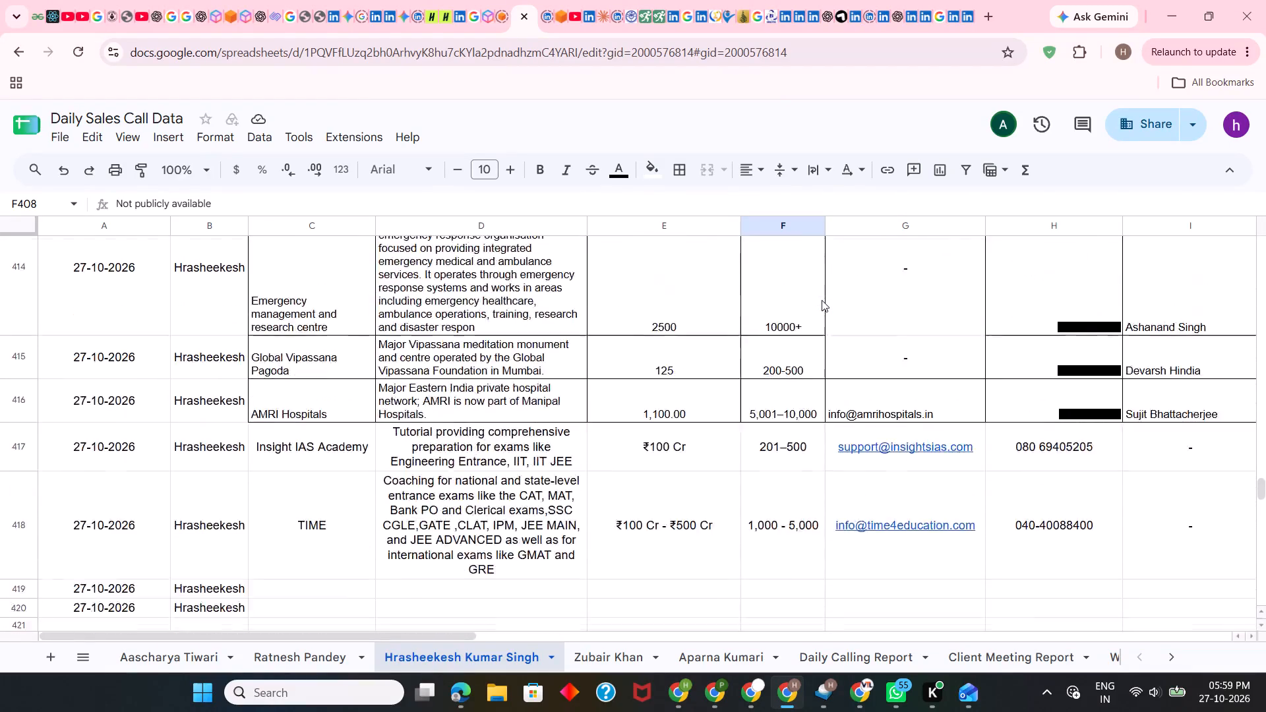
Copy the Career Platform lead from C397:L397 of the 26-10-2026 section into the 27-10-2026 section, starting at C419.
scroll(822, 300, up, 8)
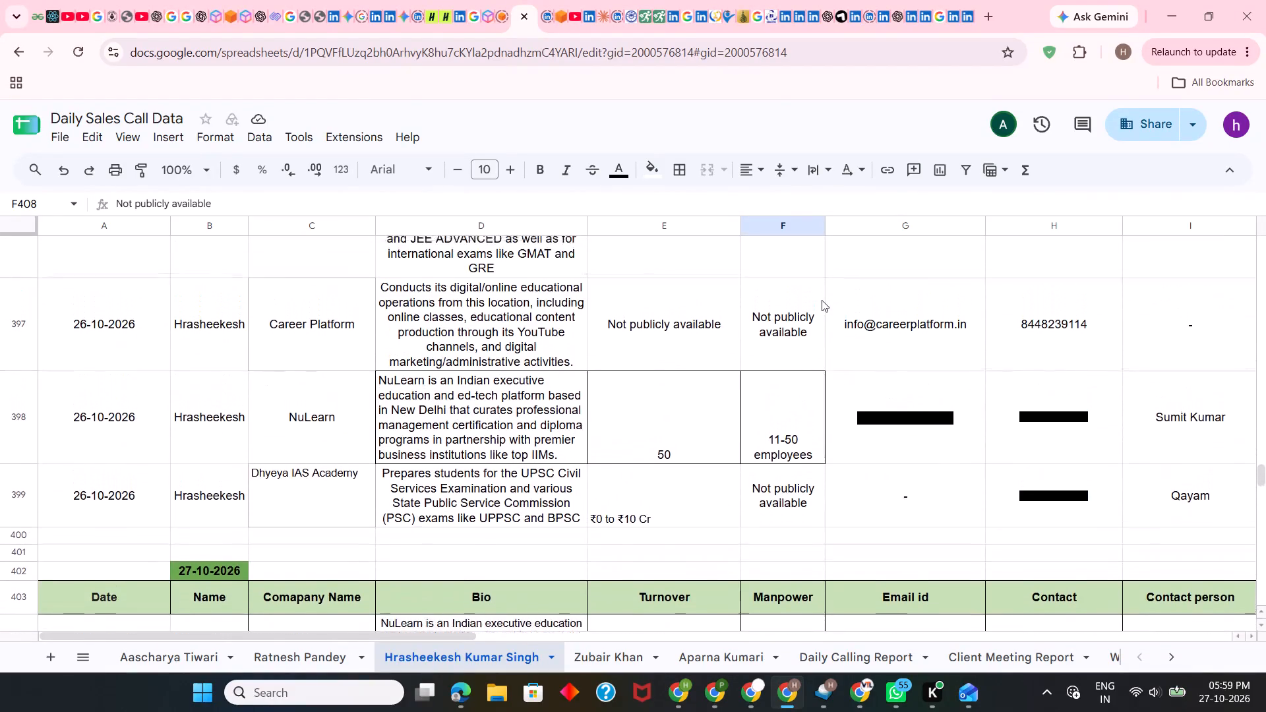
scroll(822, 300, up, 1)
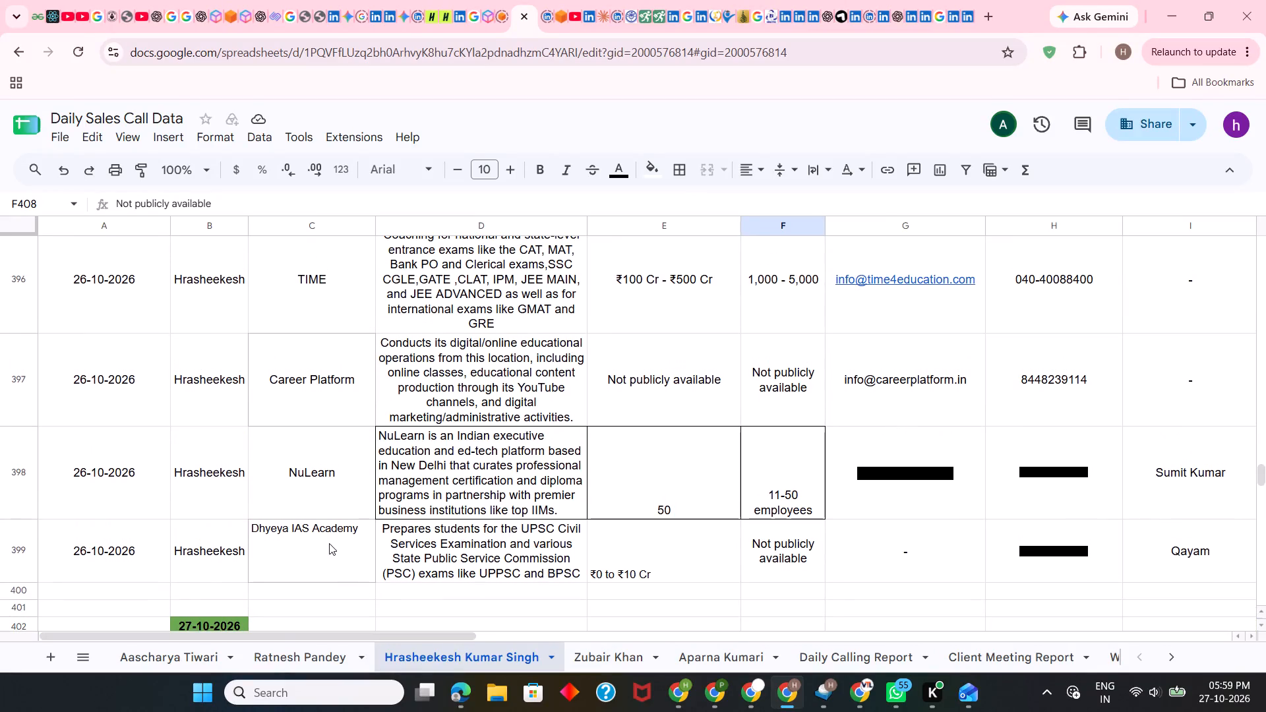
click(347, 399)
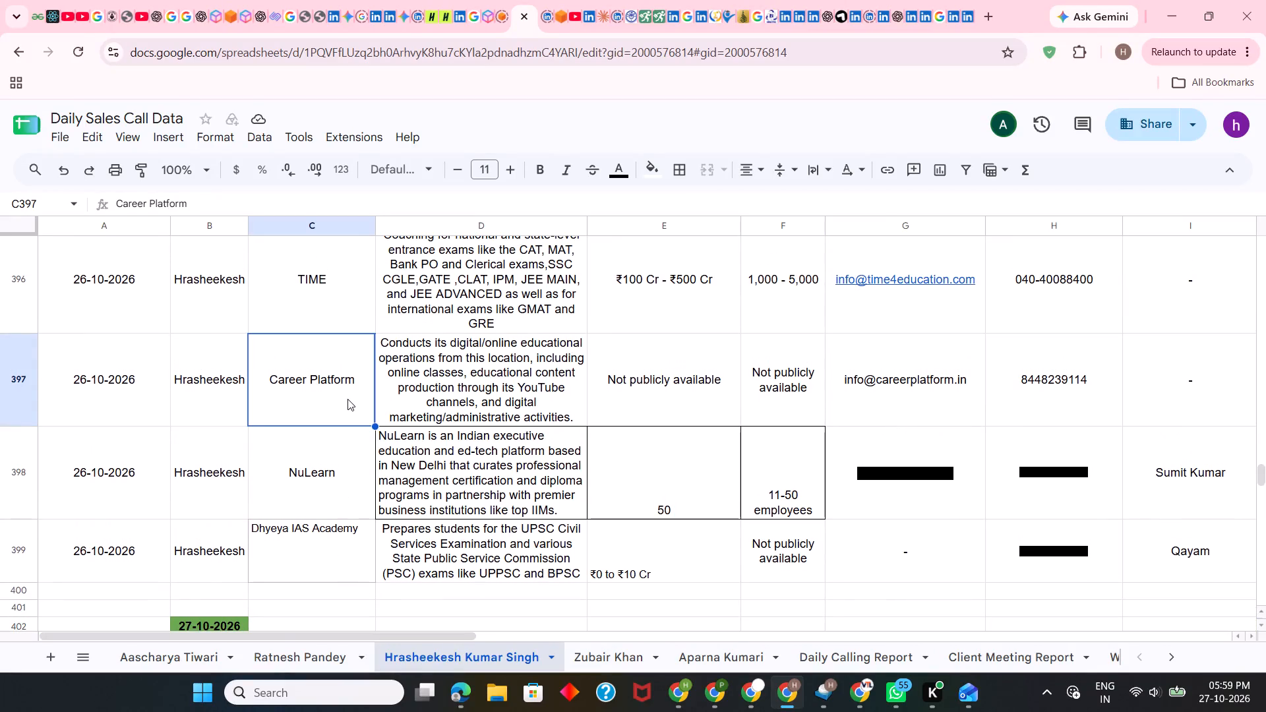
key(shift+Right)
key(shift+Right)
key(shift+Right)
key(shift+Right)
key(shift+Right)
key(shift+Right)
key(shift+Right)
key(shift+Right)
key(shift+Right)
key(shift+Right)
key(shift+Right)
key(shift+Right)
key(shift+Left)
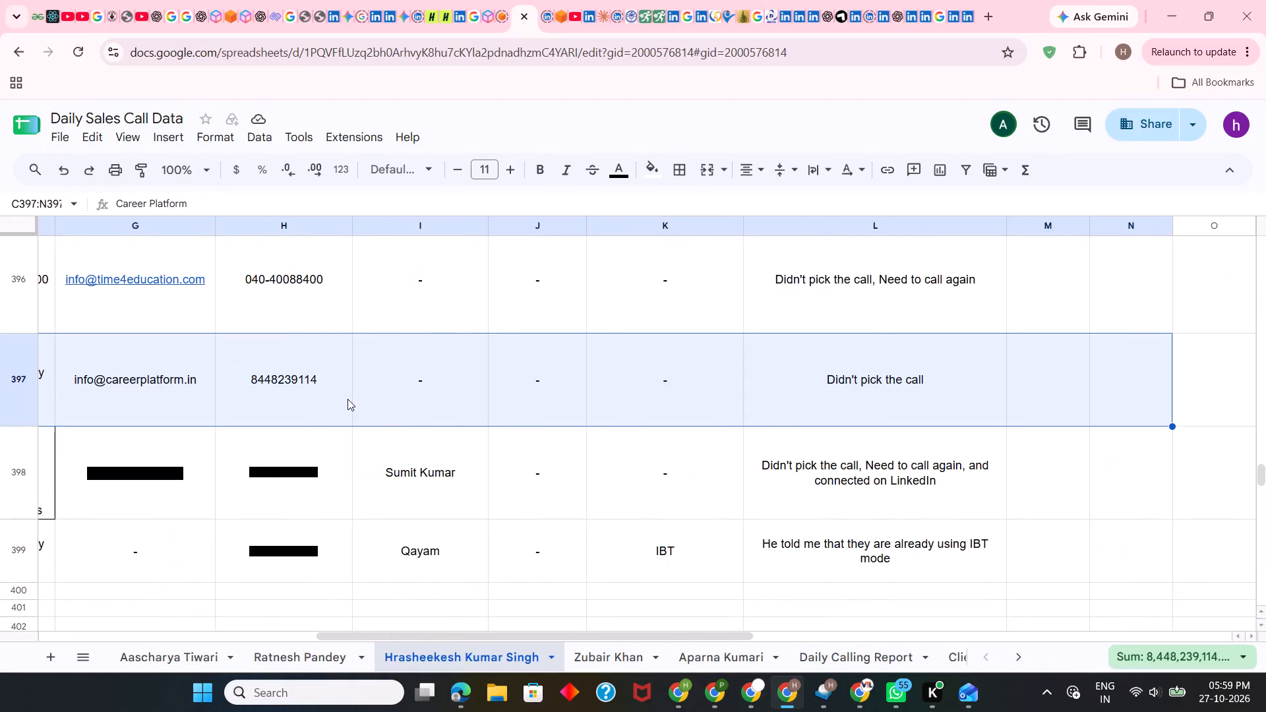
key(shift+Left)
key(shift+Left)
key(ctrl+c)
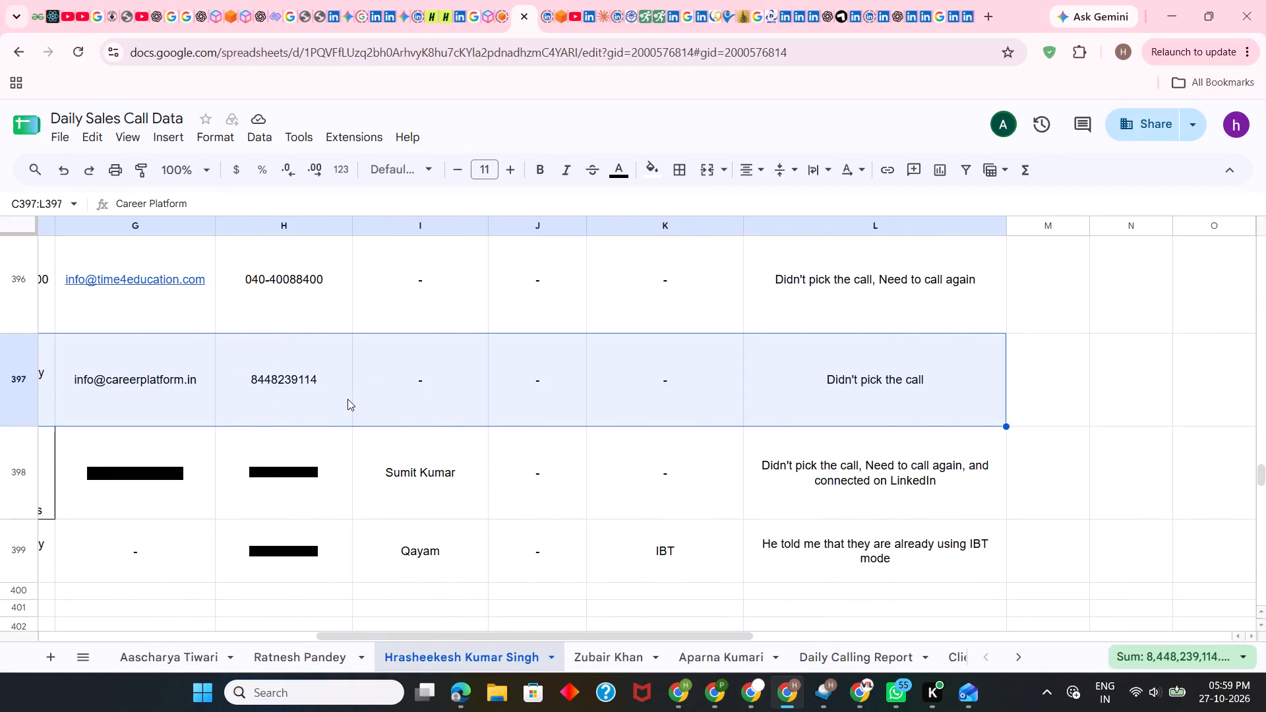
scroll(347, 399, right, 8)
click(347, 399)
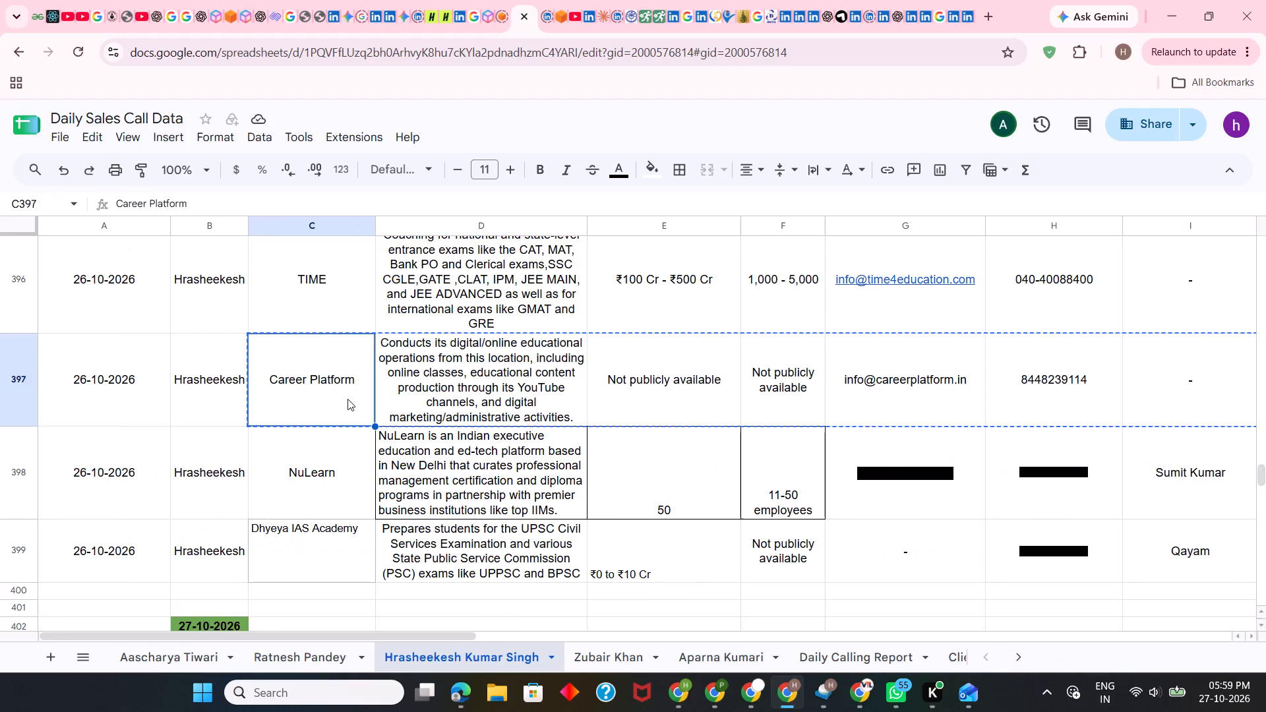
scroll(347, 399, down, 10)
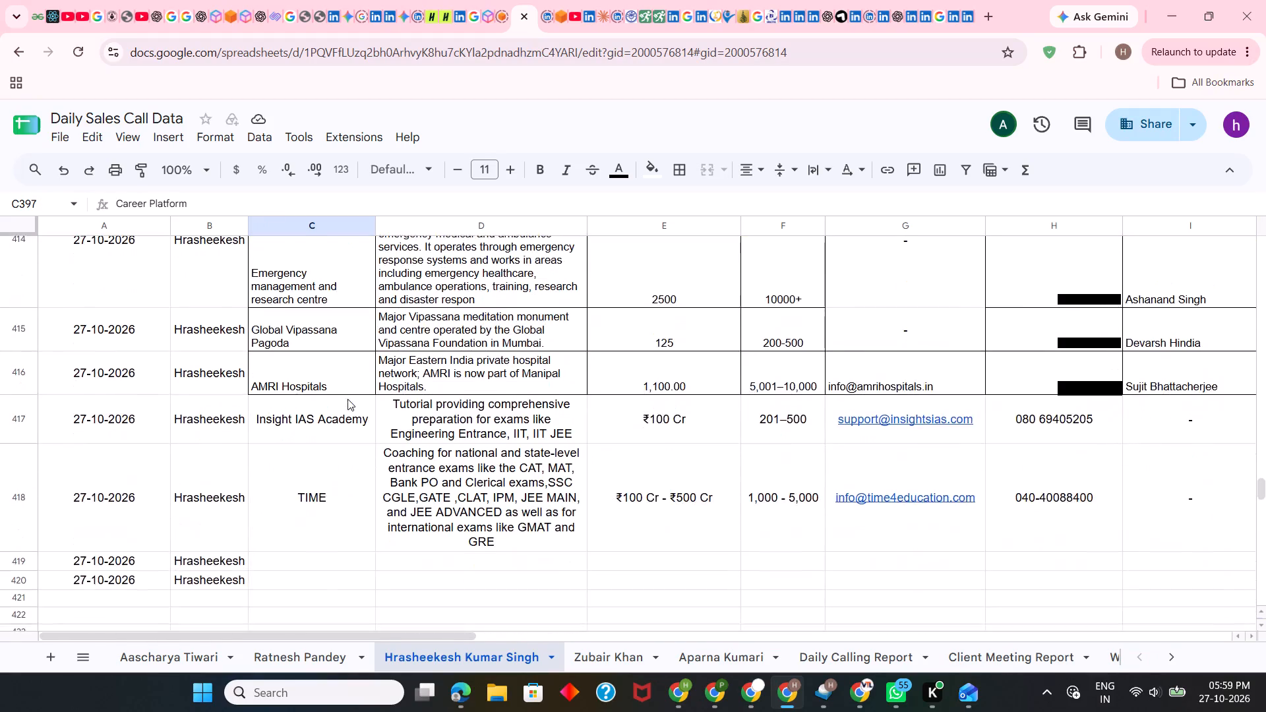
scroll(347, 399, down, 2)
click(349, 332)
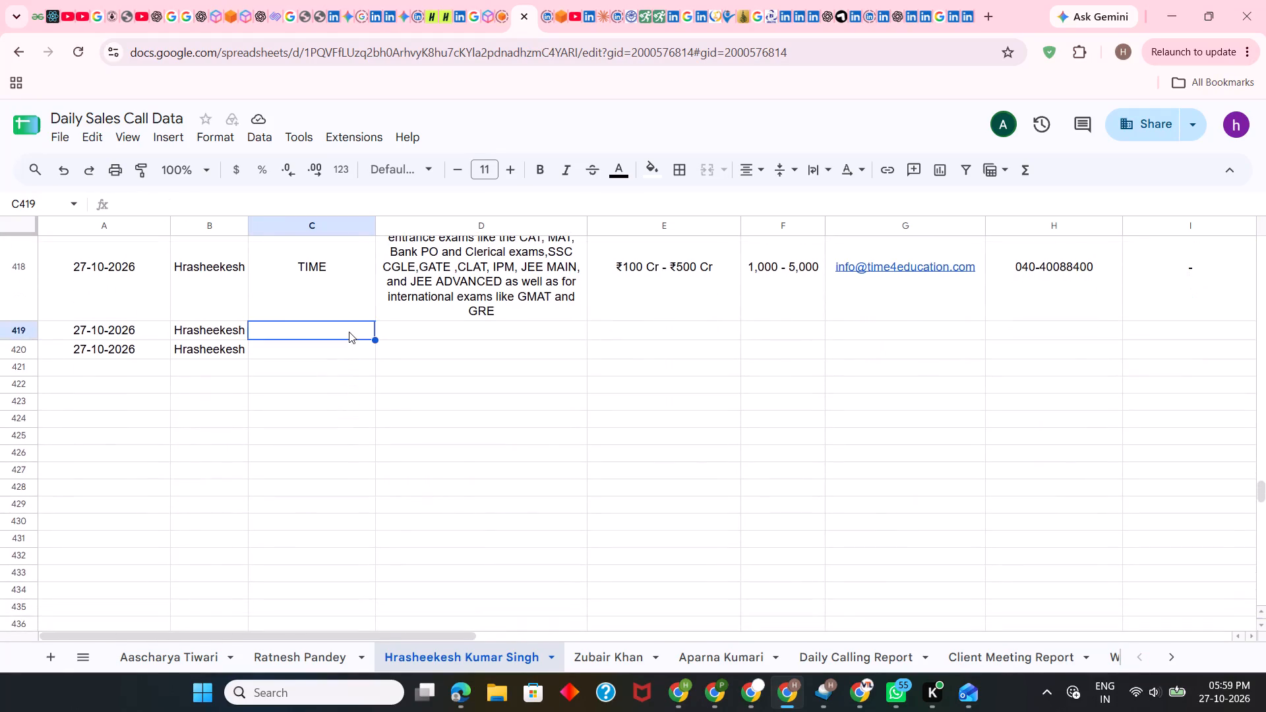
key(ctrl+v)
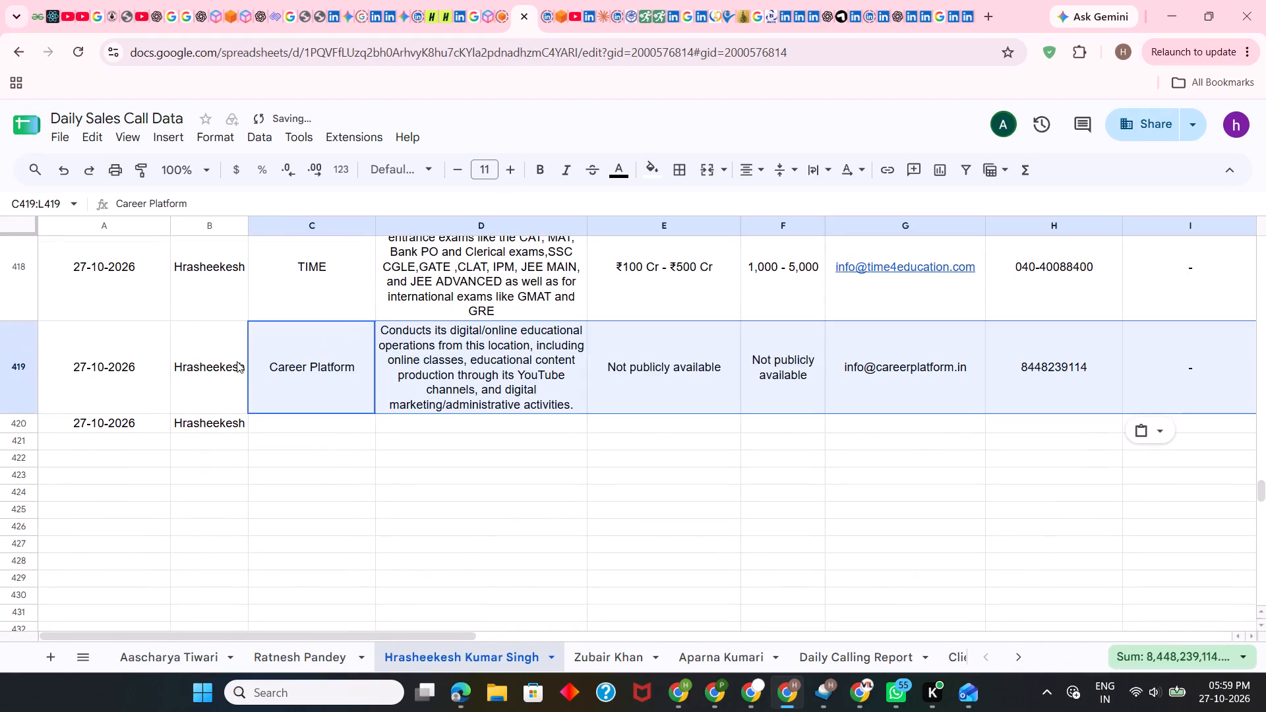
Clear the leftover date and name from row 420, below the Career Platform lead.
click(17, 421)
key(BackSpace)
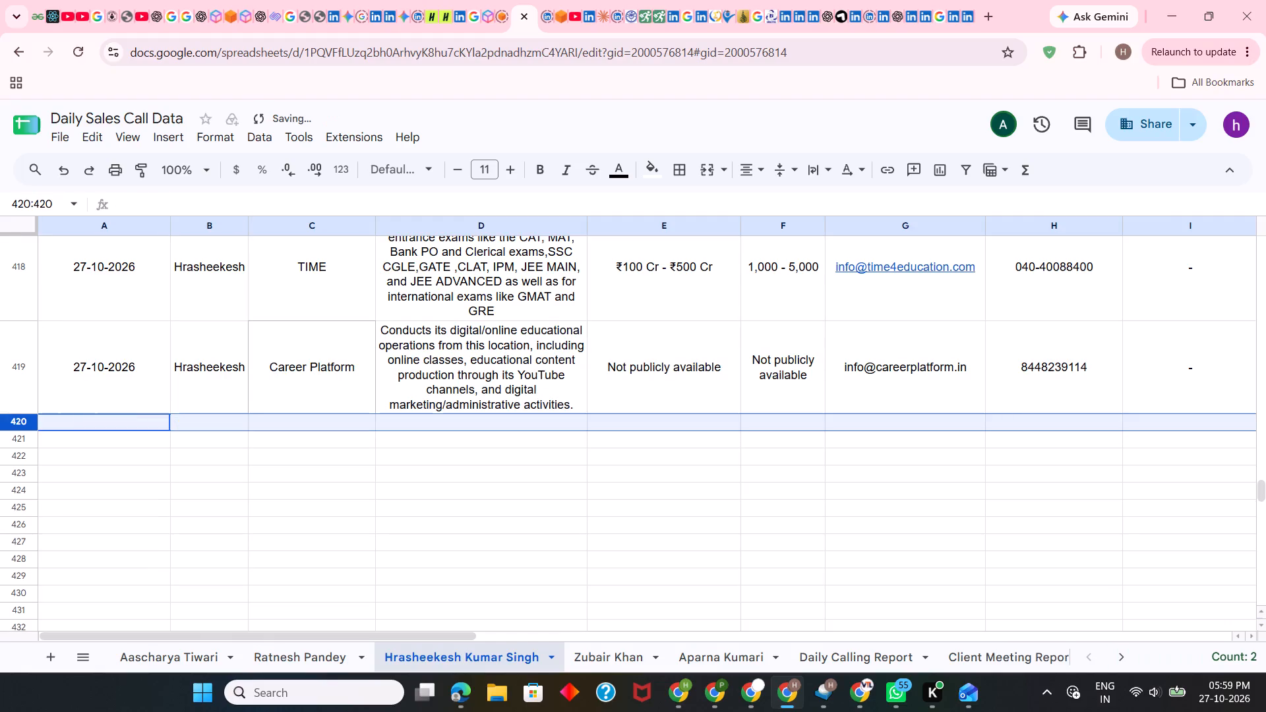
key(BackSpace)
key(BackSpace)
key(BackSpace)
scroll(375, 492, up, 2)
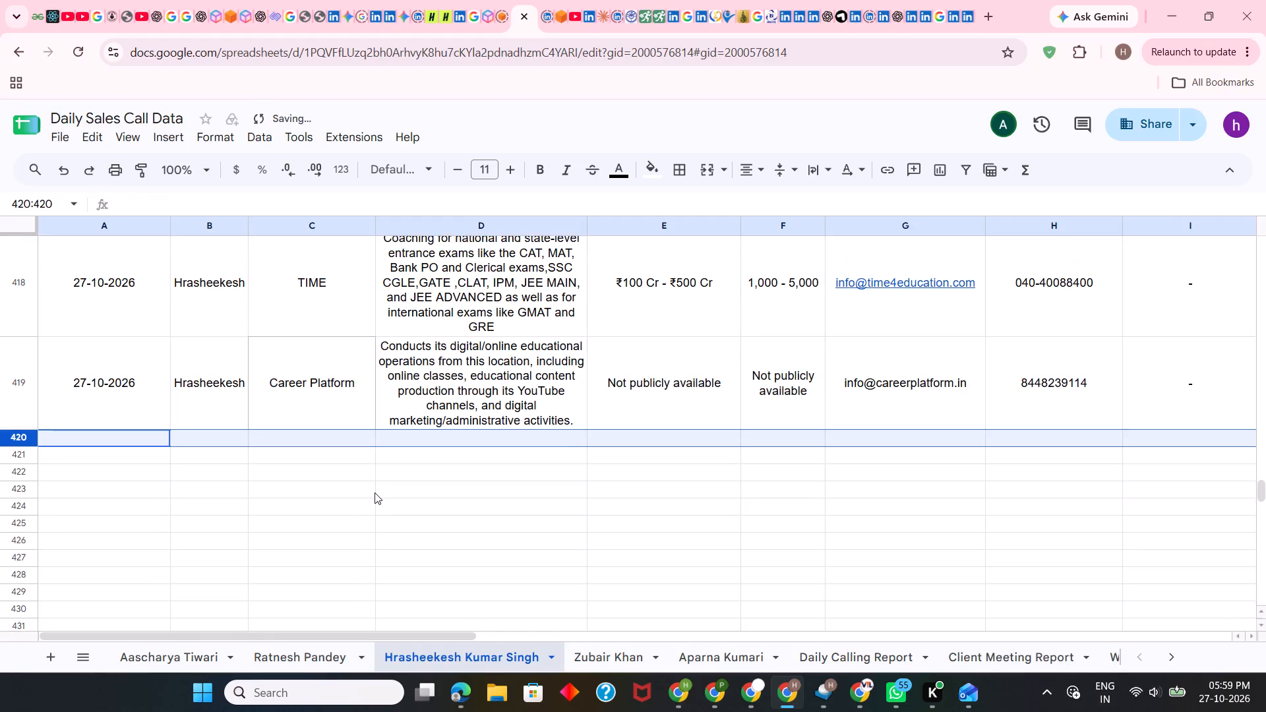
scroll(375, 492, up, 9)
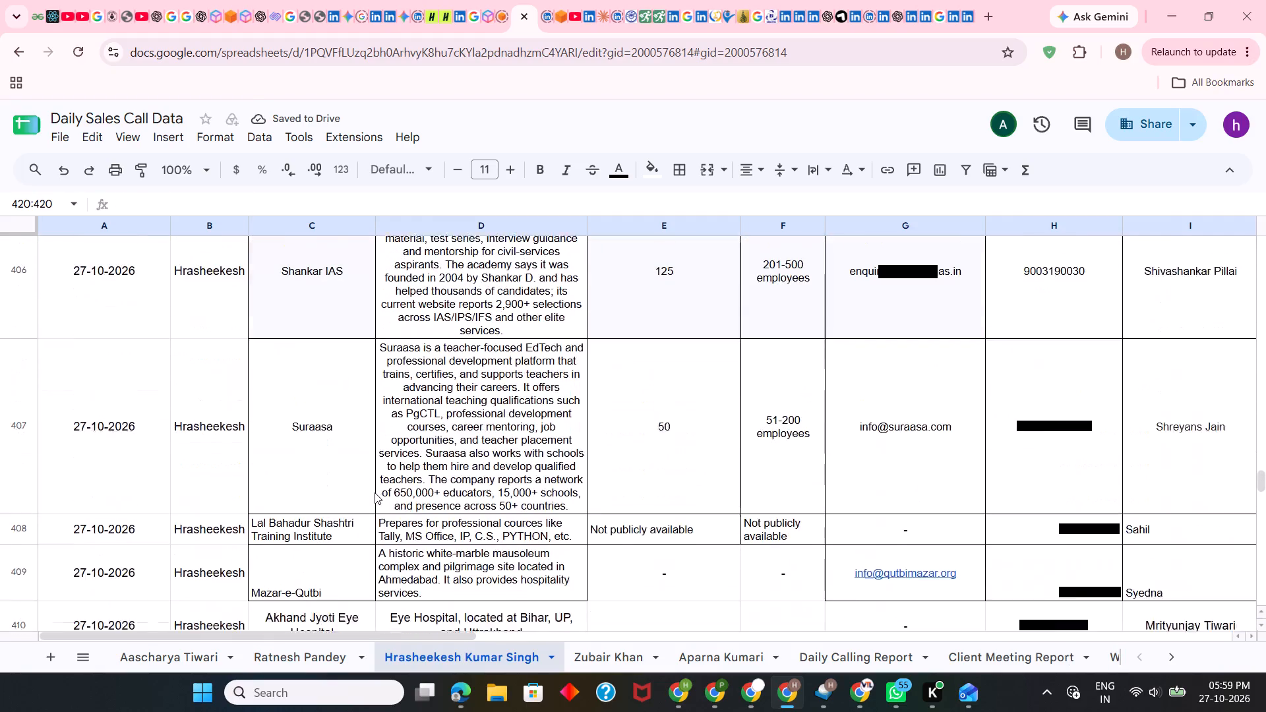
scroll(375, 492, up, 4)
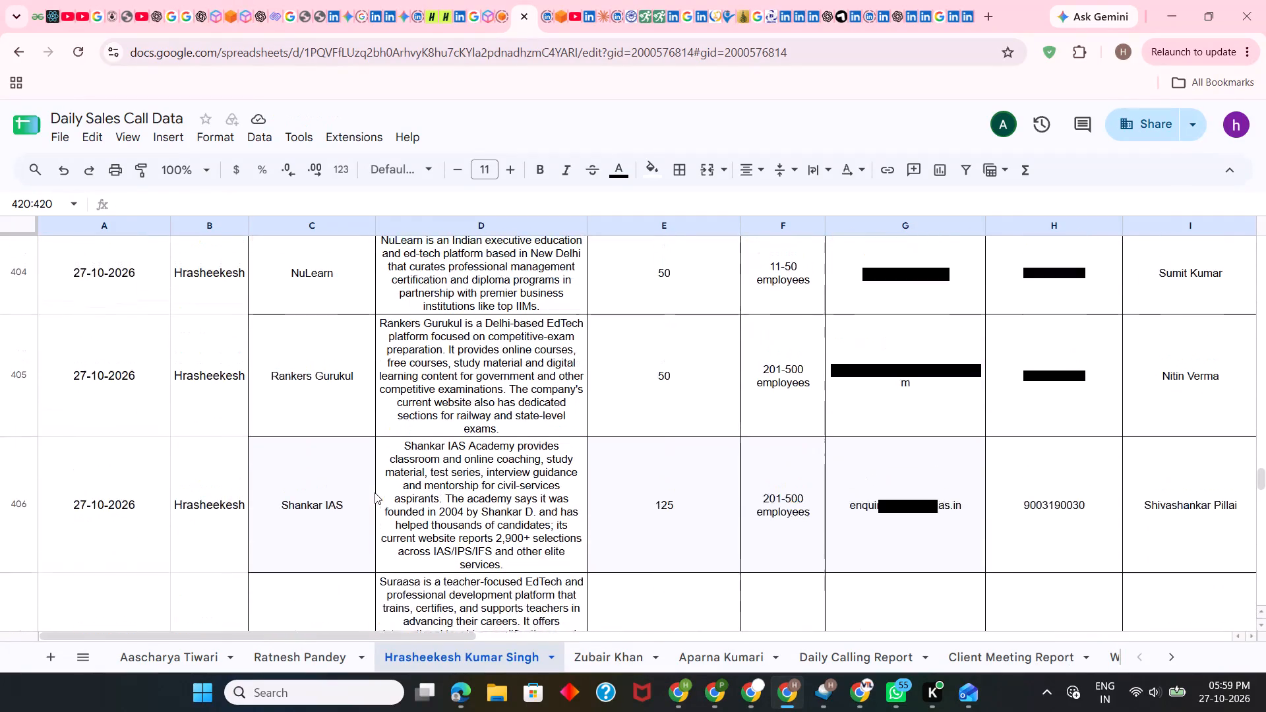
scroll(375, 492, up, 1)
click(115, 303)
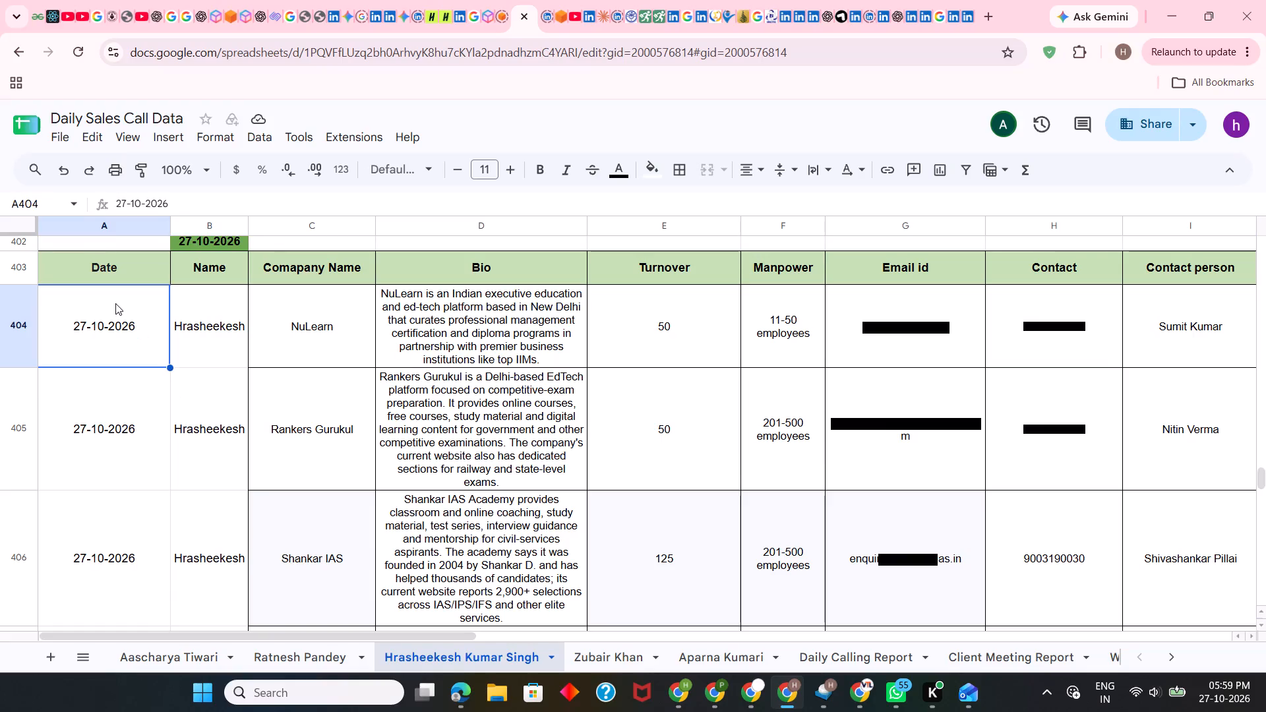
key(shift+Down)
key(shift+Down)
key(shift+Down)
key(shift+Down)
key(shift+Down)
key(shift+Down)
key(shift+Down)
key(shift+Down)
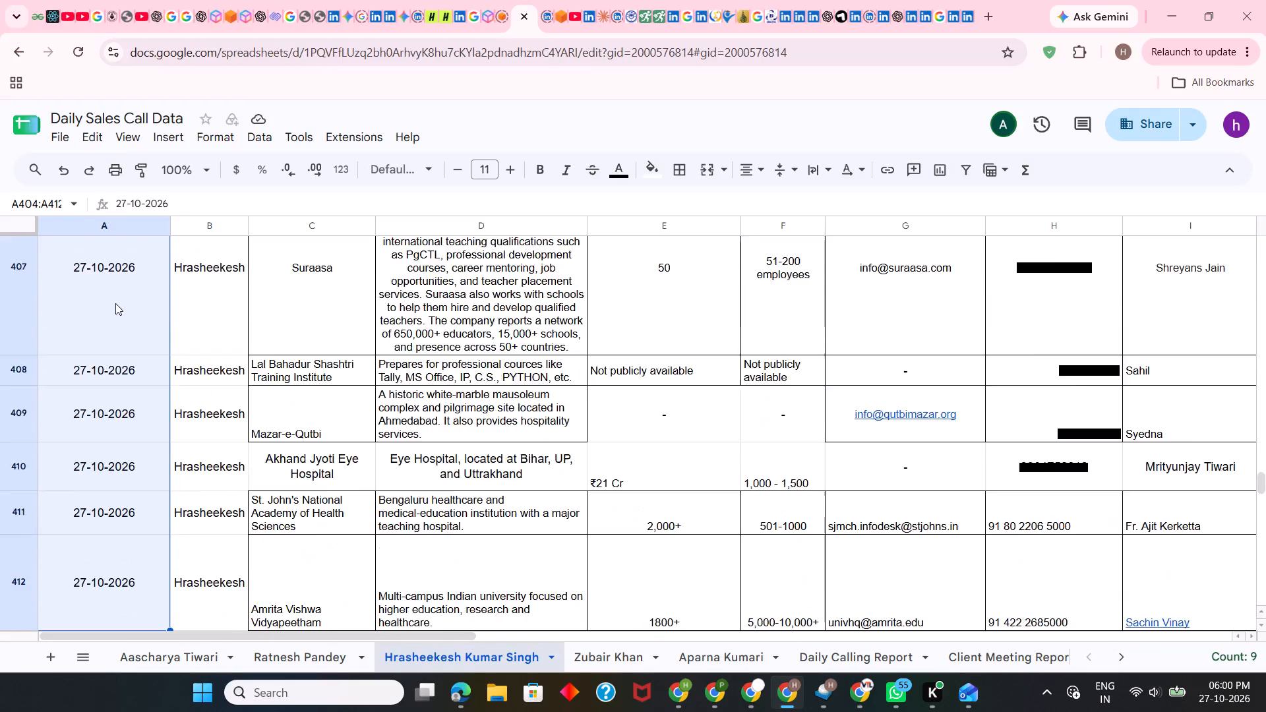
key(shift+Down)
key(shift+Down)
key(shift+Down)
key(shift+Down)
key(shift+Down)
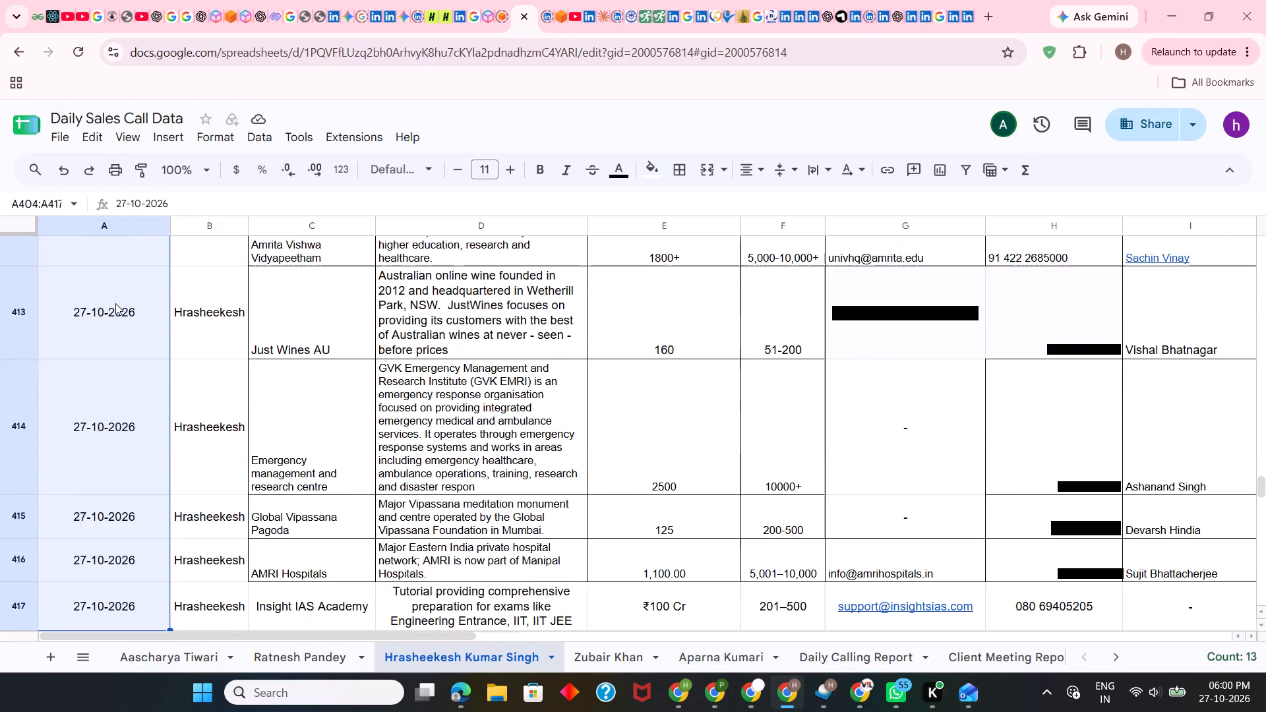
key(shift+Down)
key(shift+Down)
key(shift+Down)
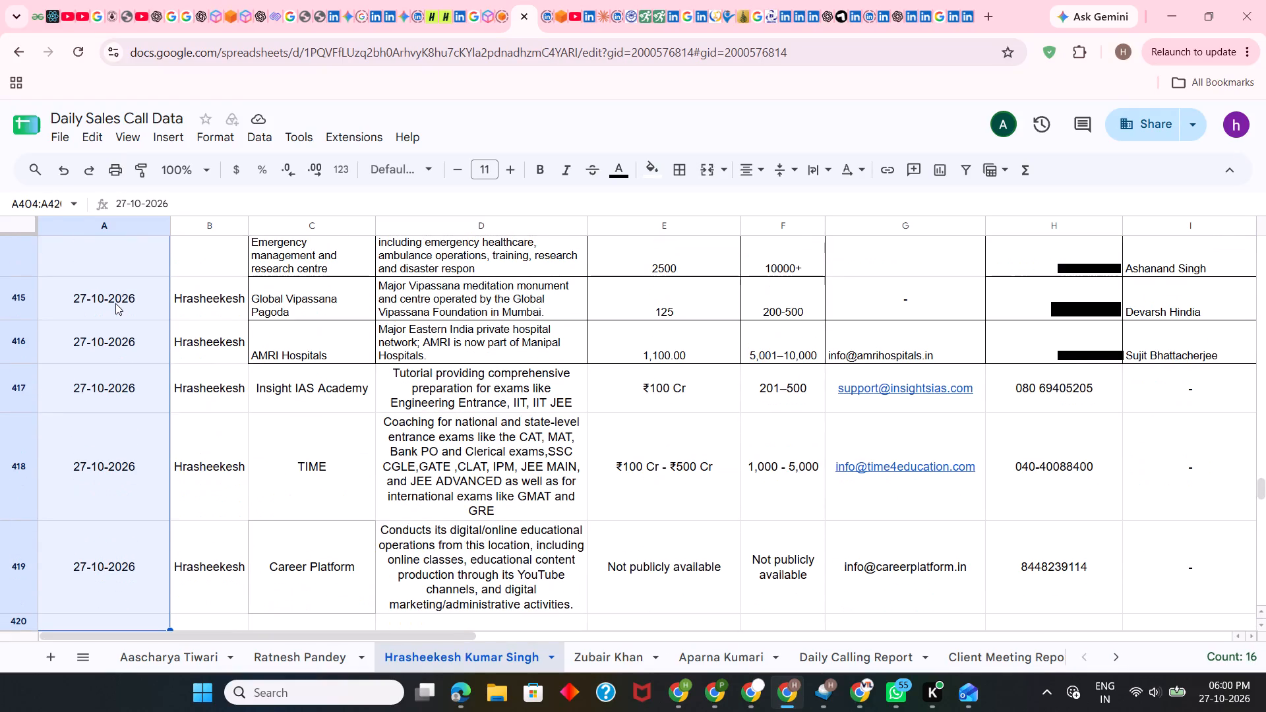
key(shift+Up)
key(shift+Right)
key(shift+Right)
key(shift+Right)
key(shift+Right)
key(shift+Right)
key(shift+Right)
key(shift+Right)
key(shift+Right)
key(shift+Right)
key(shift+Right)
key(shift+Right)
key(shift+Right)
key(shift+Right)
key(shift+Right)
key(shift+Right)
key(shift+Right)
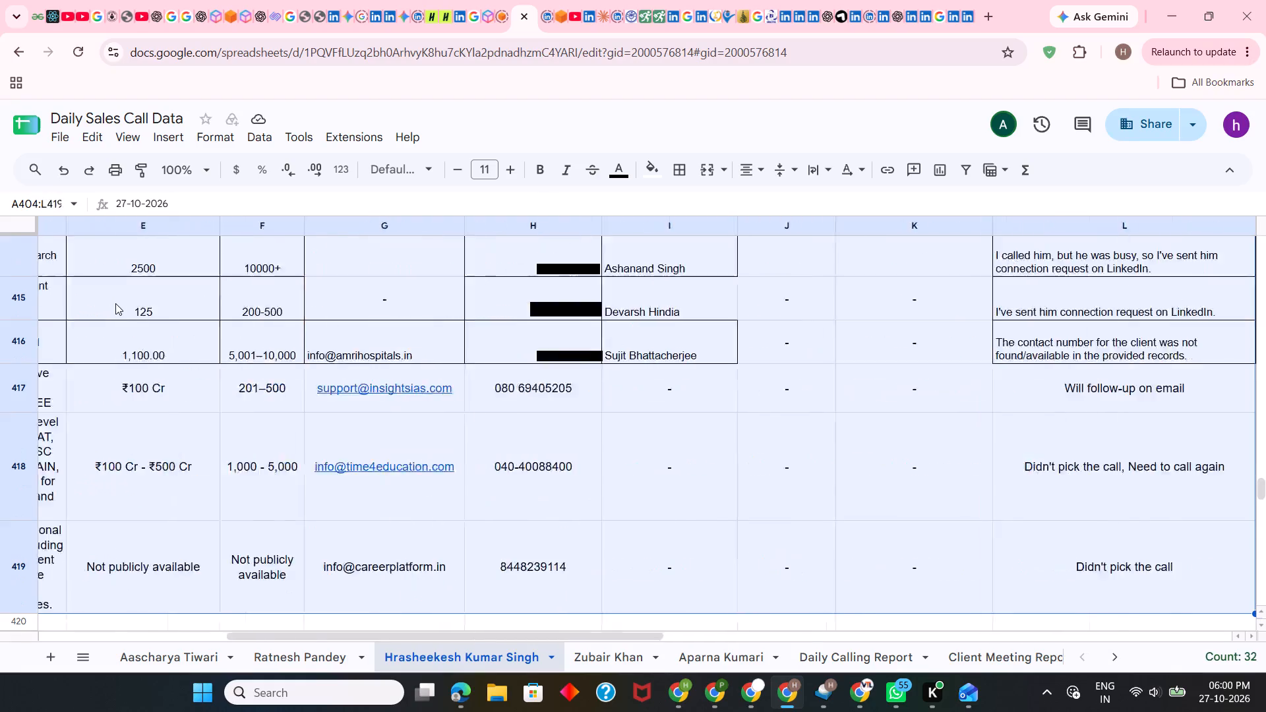
key(shift+Left)
key(shift+Left)
key(shift+Left)
key(shift+Left)
key(shift+Left)
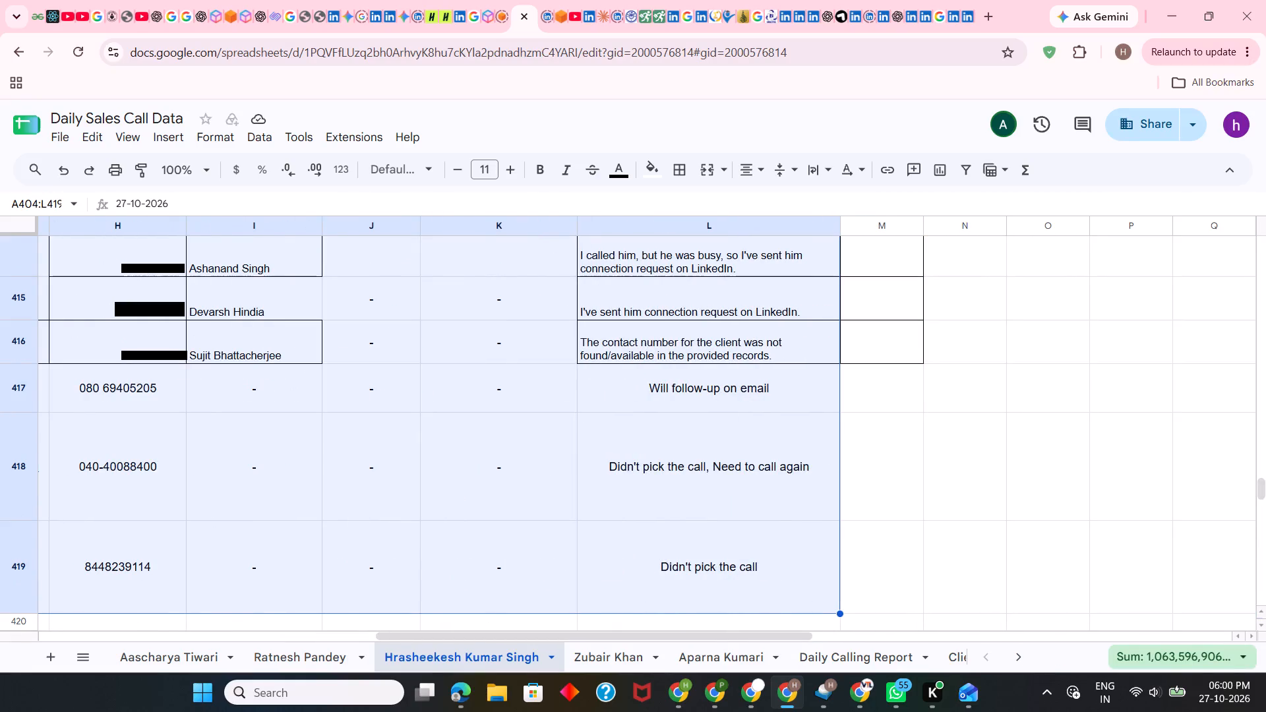
key(ctrl+c)
scroll(115, 303, right, 8)
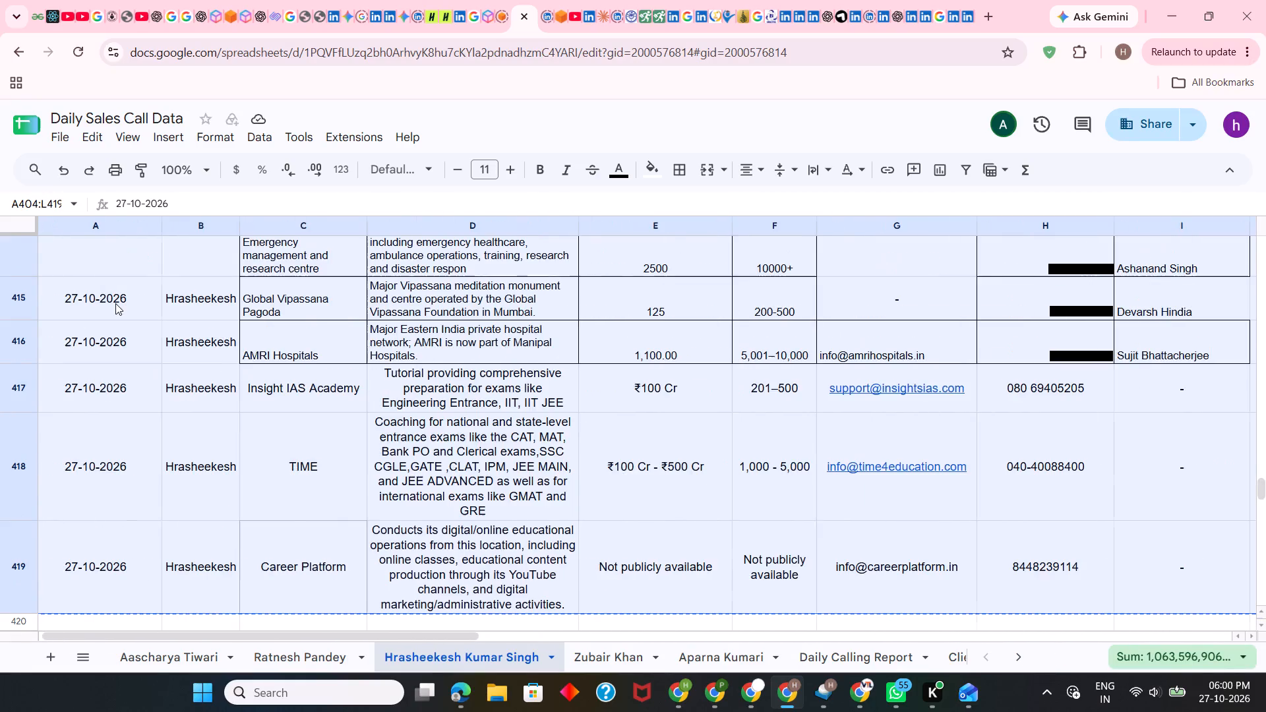
scroll(115, 303, up, 7)
scroll(115, 303, down, 2)
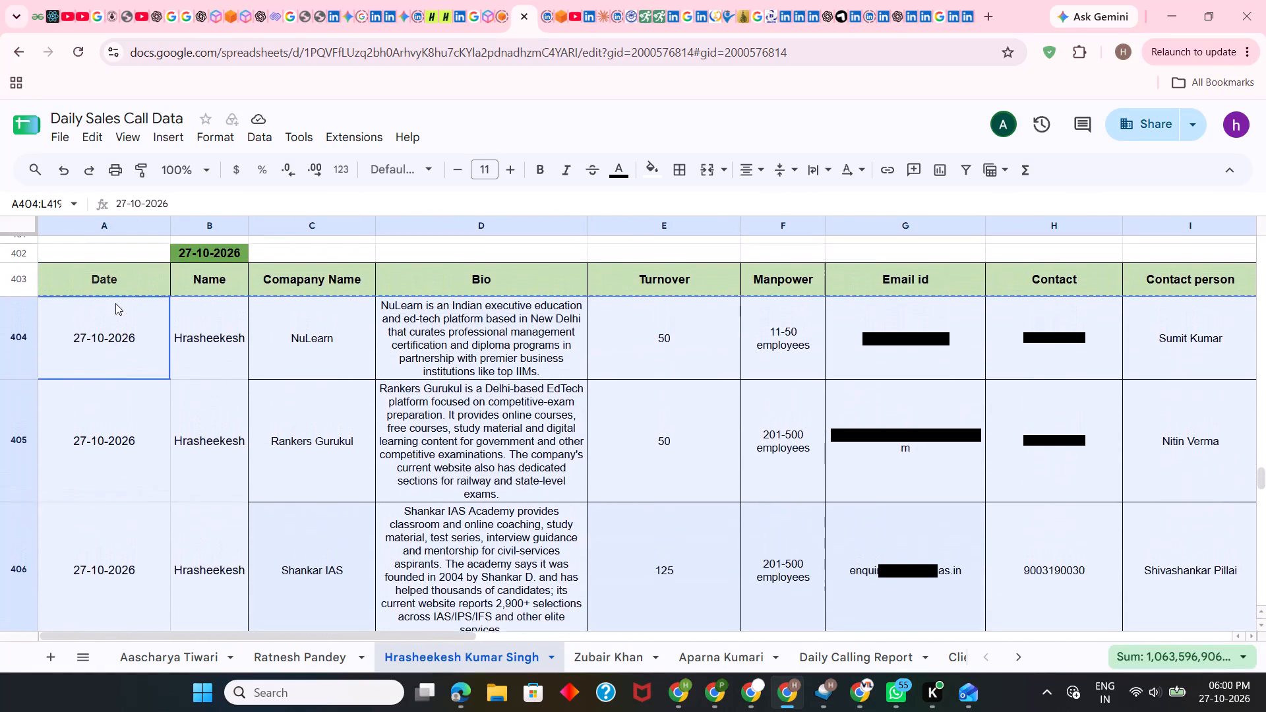
scroll(115, 303, down, 6)
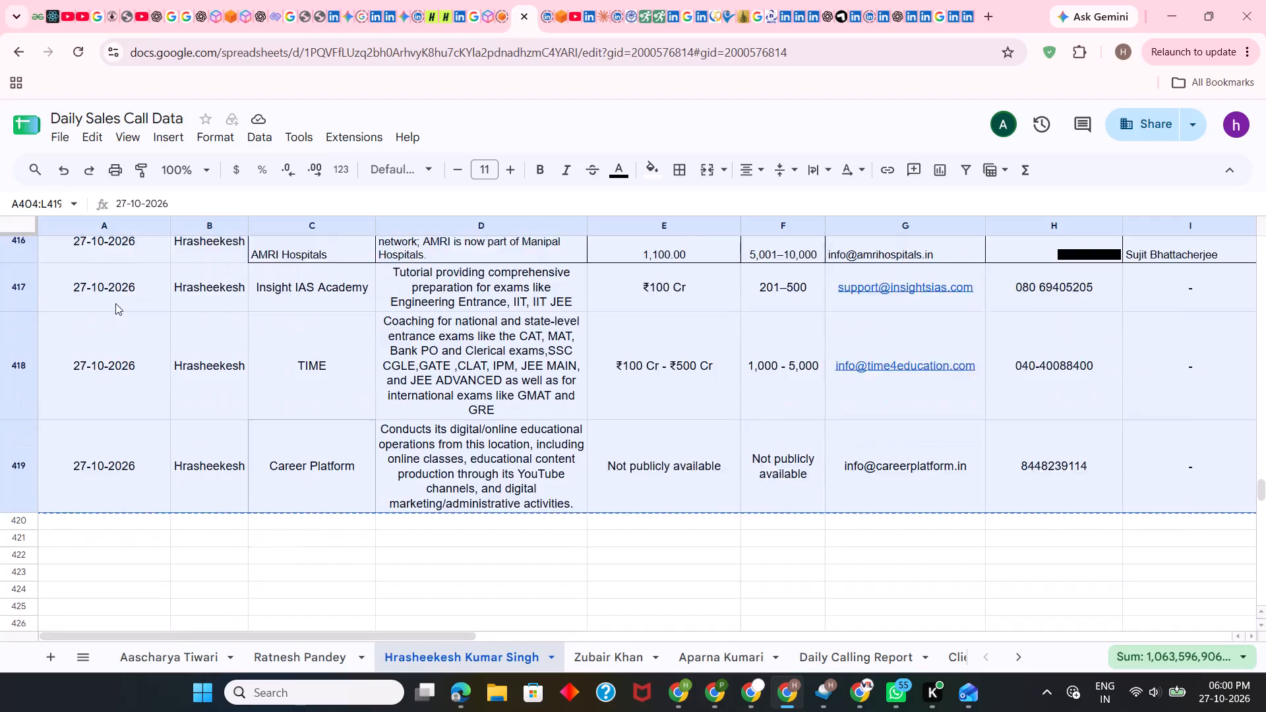
scroll(115, 303, down, 1)
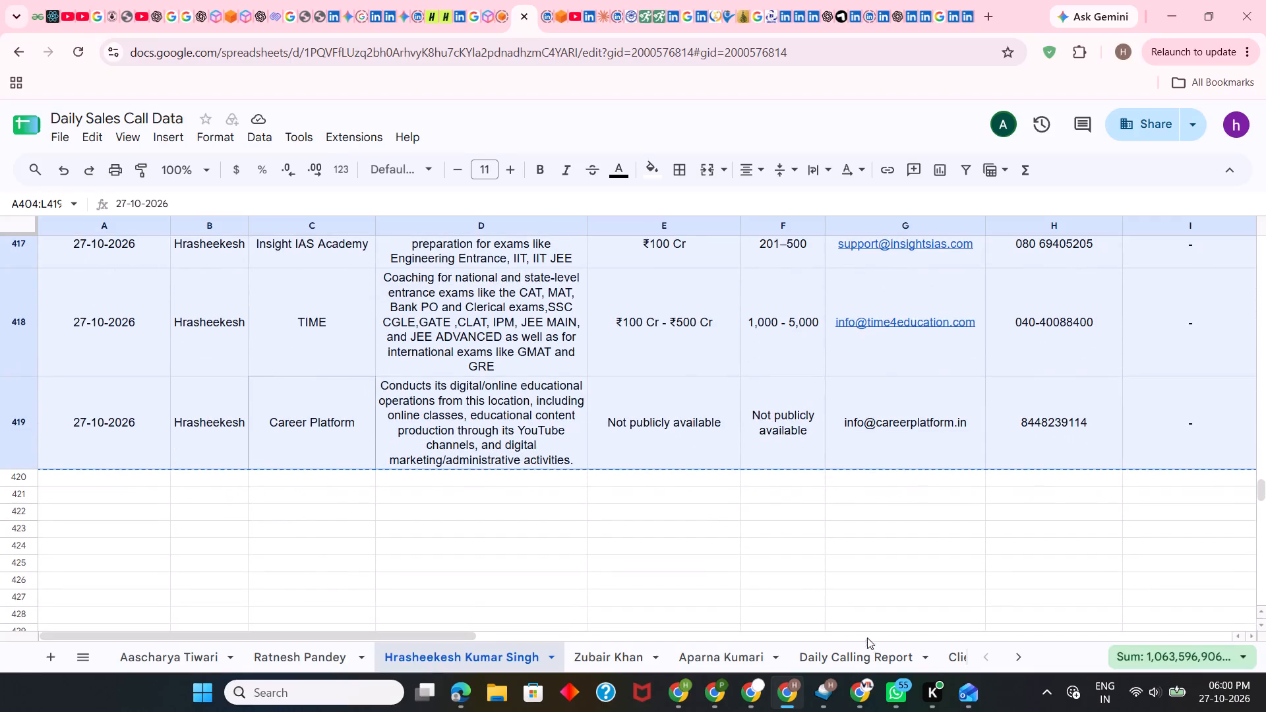
click(874, 650)
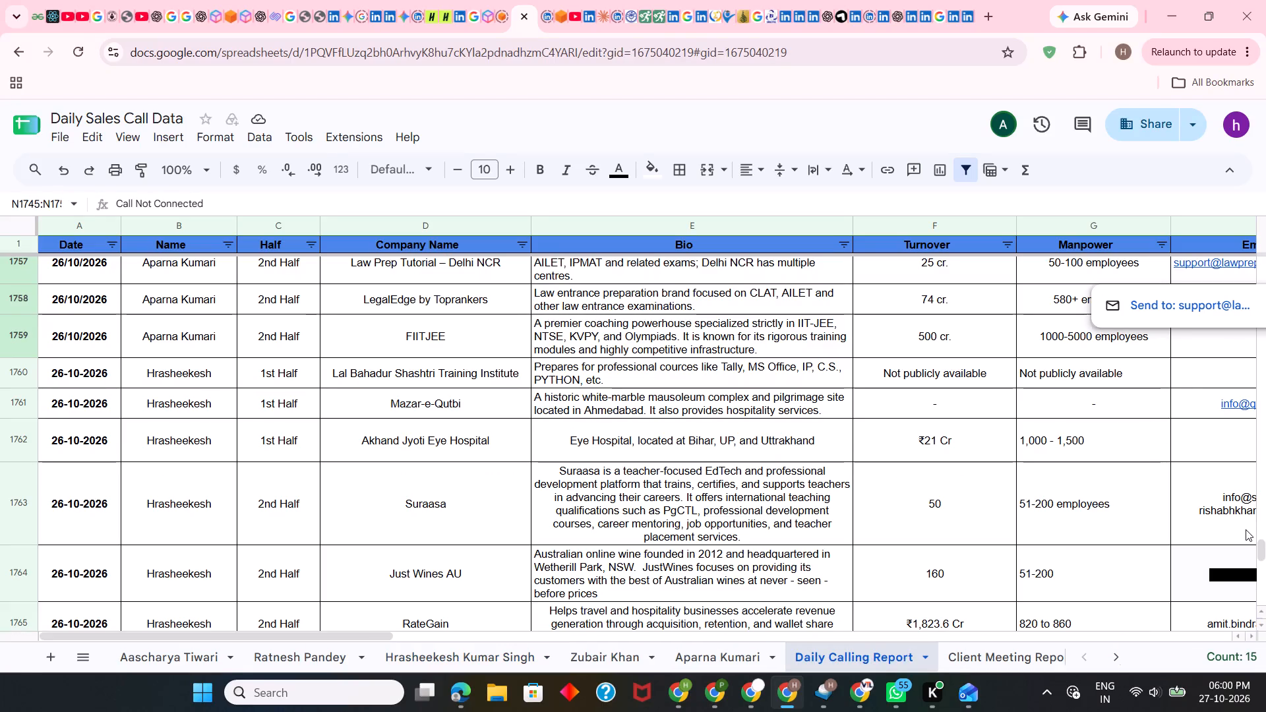
scroll(1008, 560, down, 7)
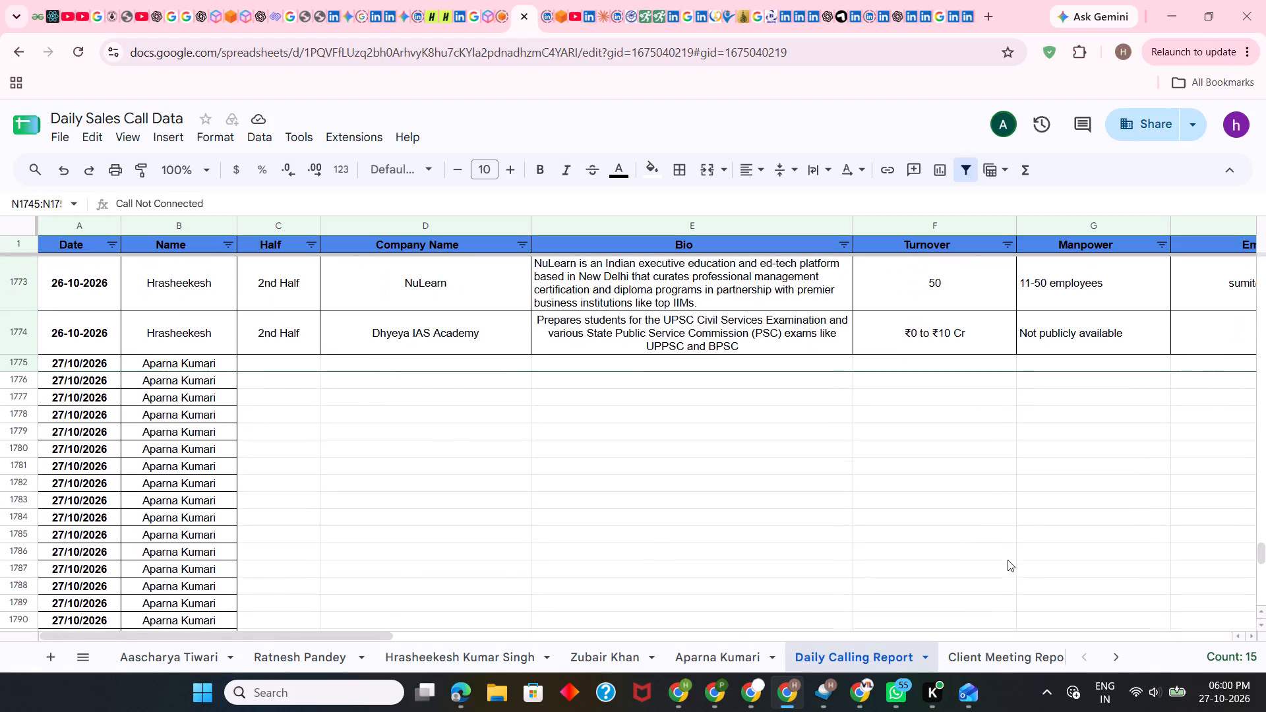
scroll(1008, 560, down, 1)
scroll(448, 417, down, 5)
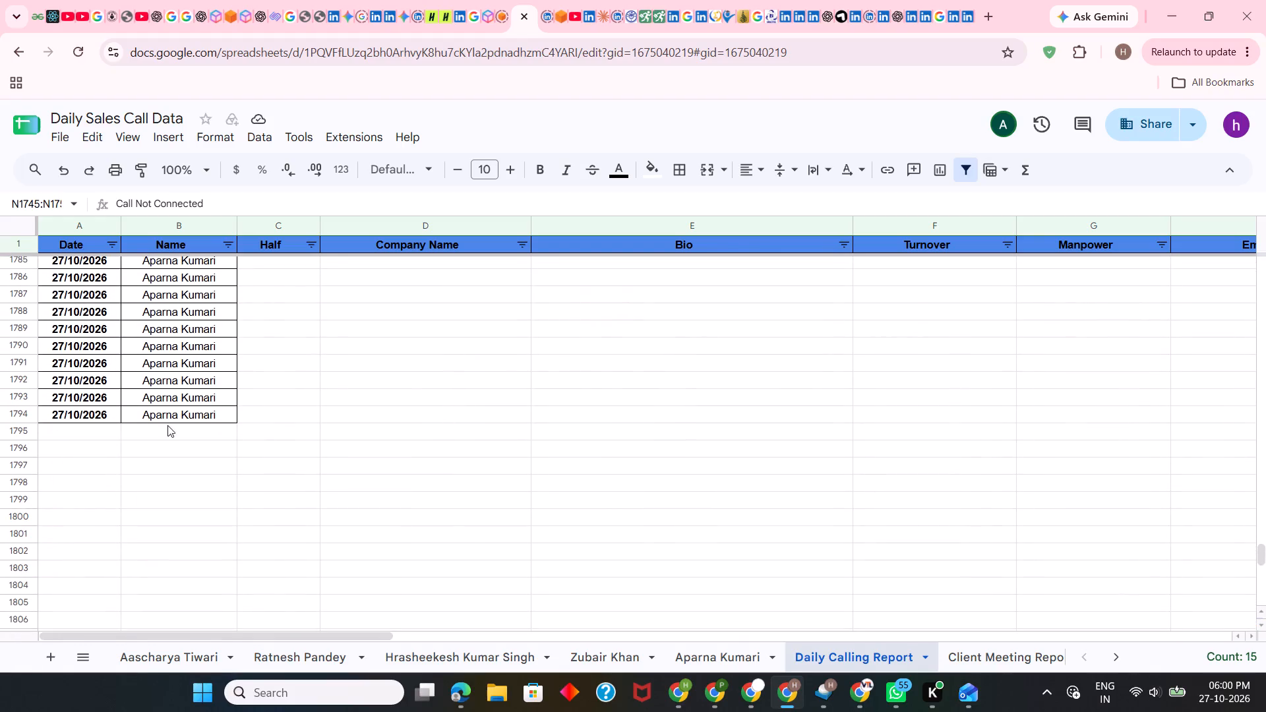
click(96, 437)
key(ctrl+v)
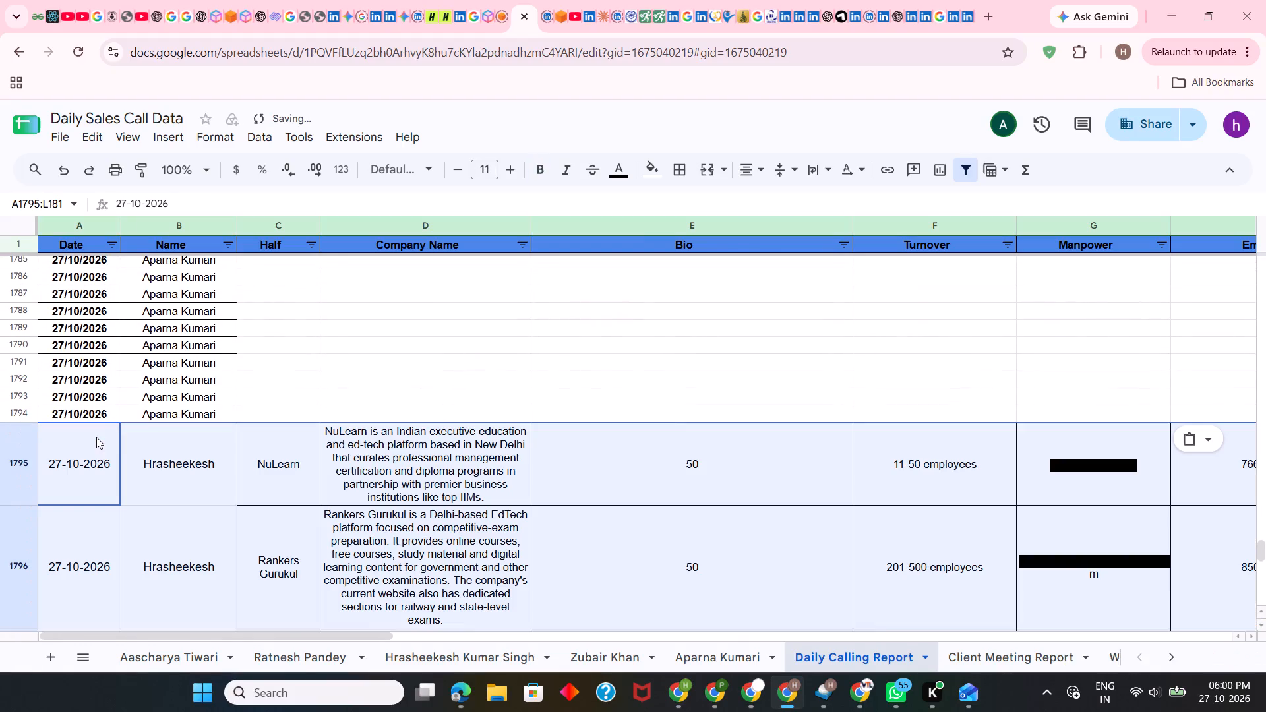
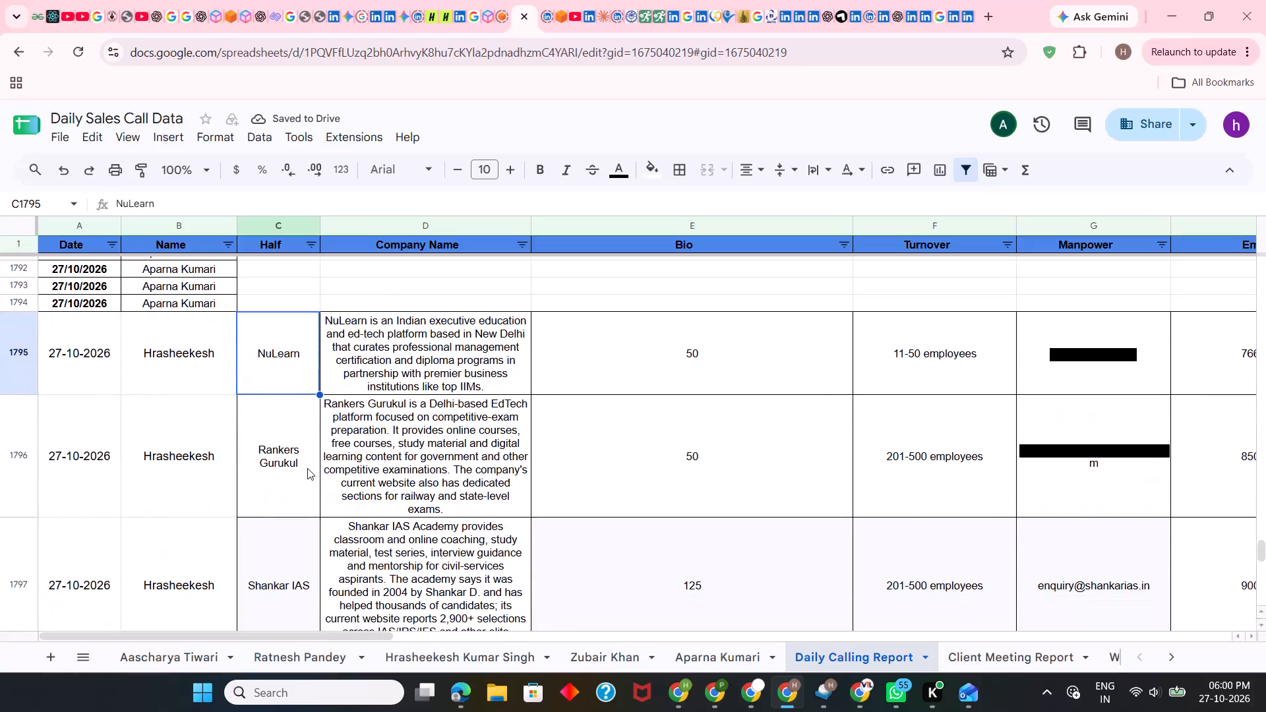
Move the 27-10-2026 lead data in C1795:L1810 one column over, starting at Company Name in D1795.
key(shift+Down)
key(shift+Down)
key(shift+Down)
key(shift+Down)
key(shift+Down)
key(shift+Down)
key(shift+Down)
key(shift+Down)
key(shift+Down)
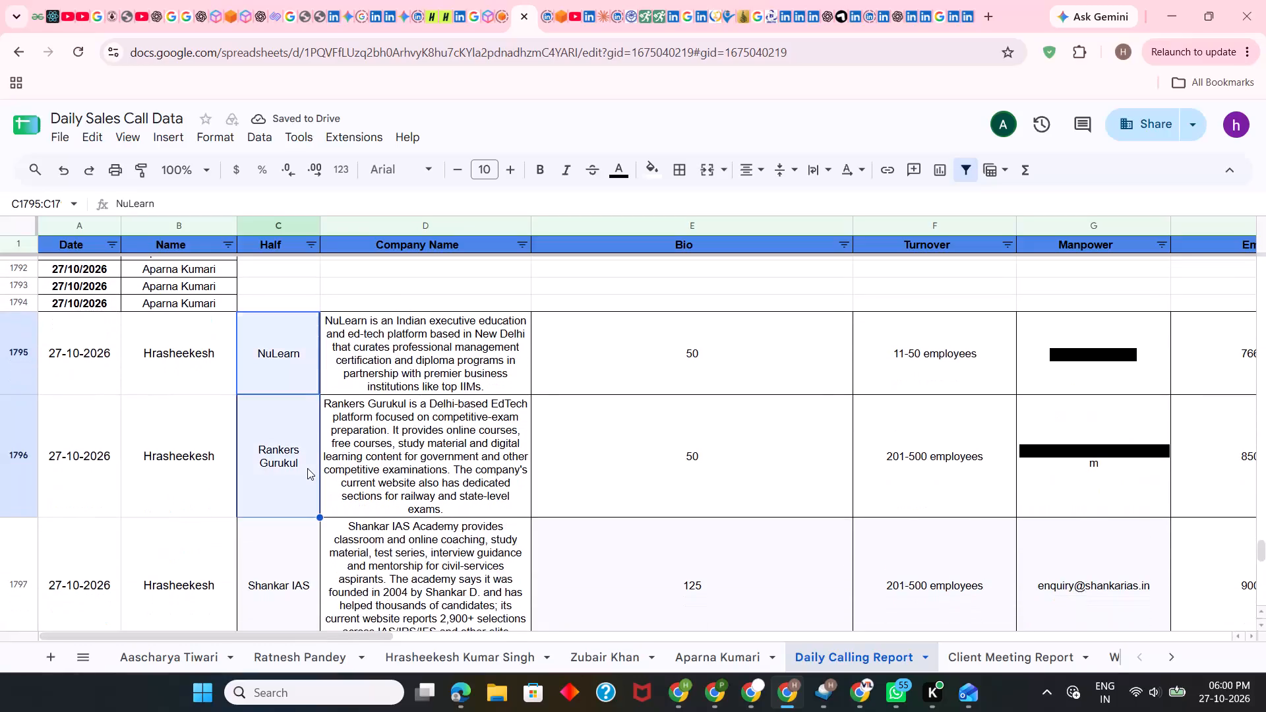
key(shift+Down)
key(shift+Down)
key(shift+Down)
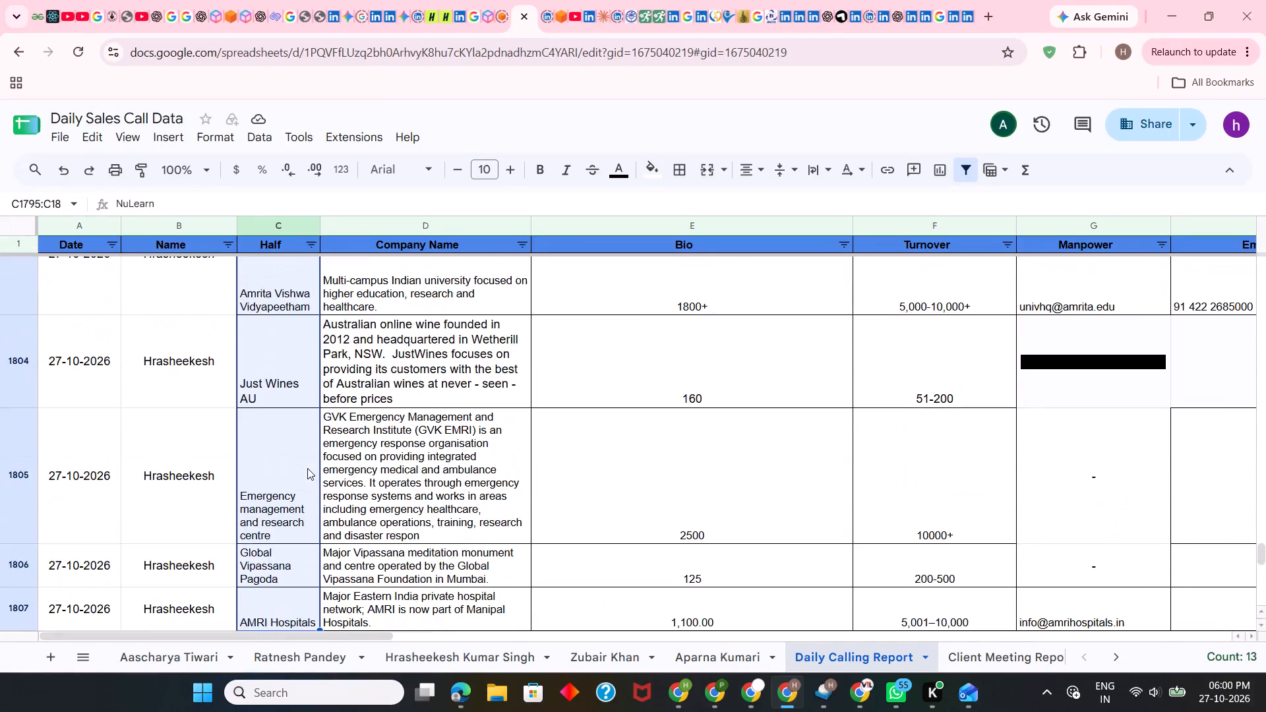
key(shift+Down)
key(shift+Down)
key(shift+Down)
key(shift+Down)
key(shift+Up)
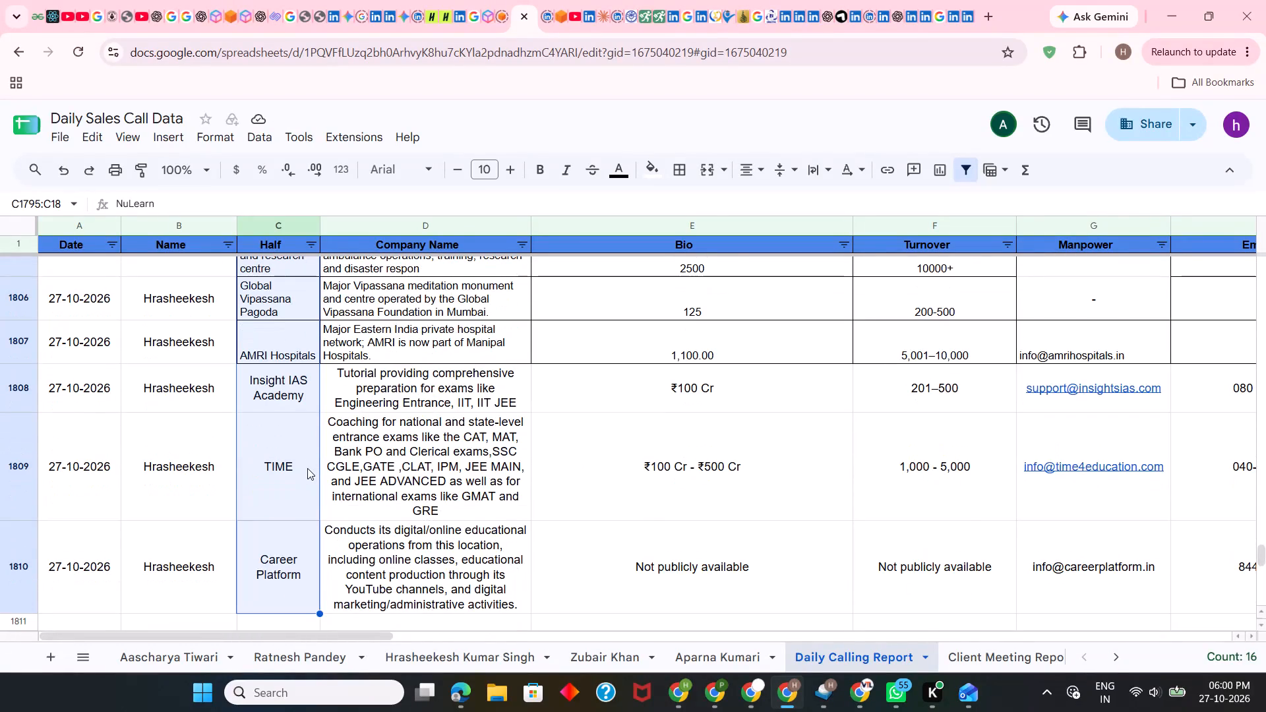
key(shift+Right)
key(shift+Right)
key(shift+Right)
key(shift+Right)
key(shift+Right)
key(shift+Right)
key(shift+Right)
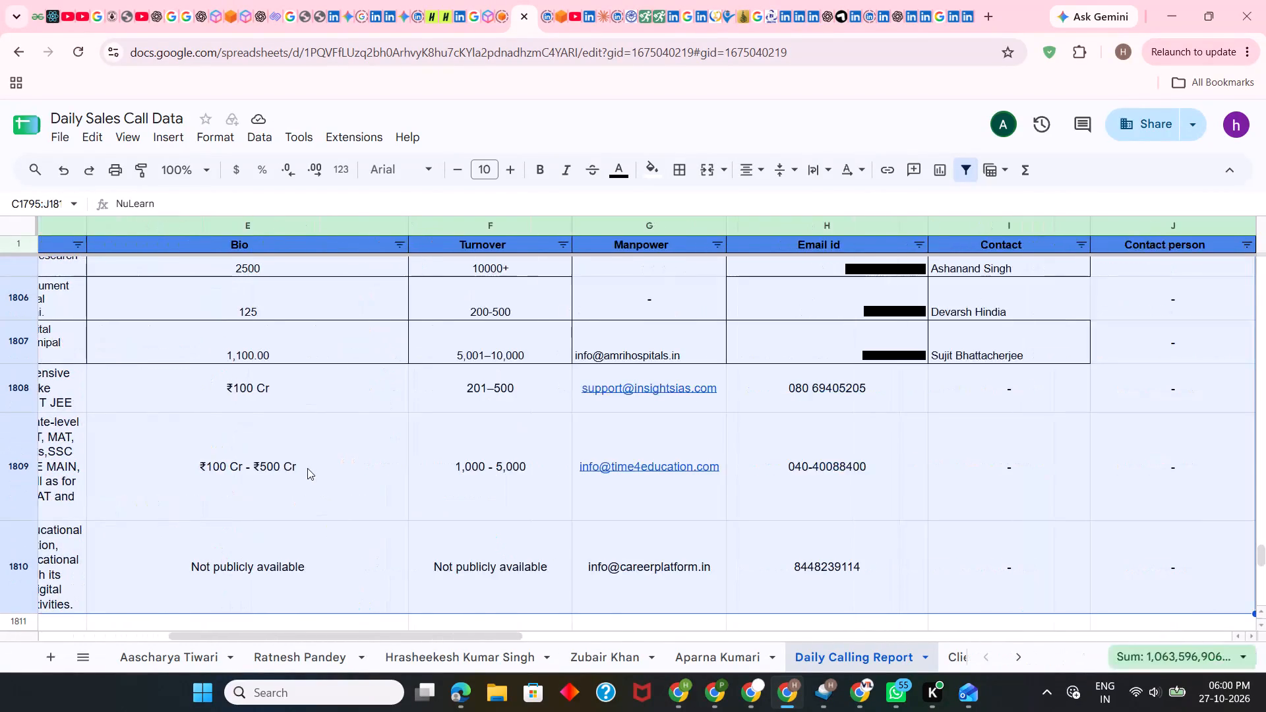
key(shift+Right)
key(shift+Right)
scroll(307, 468, left, 1)
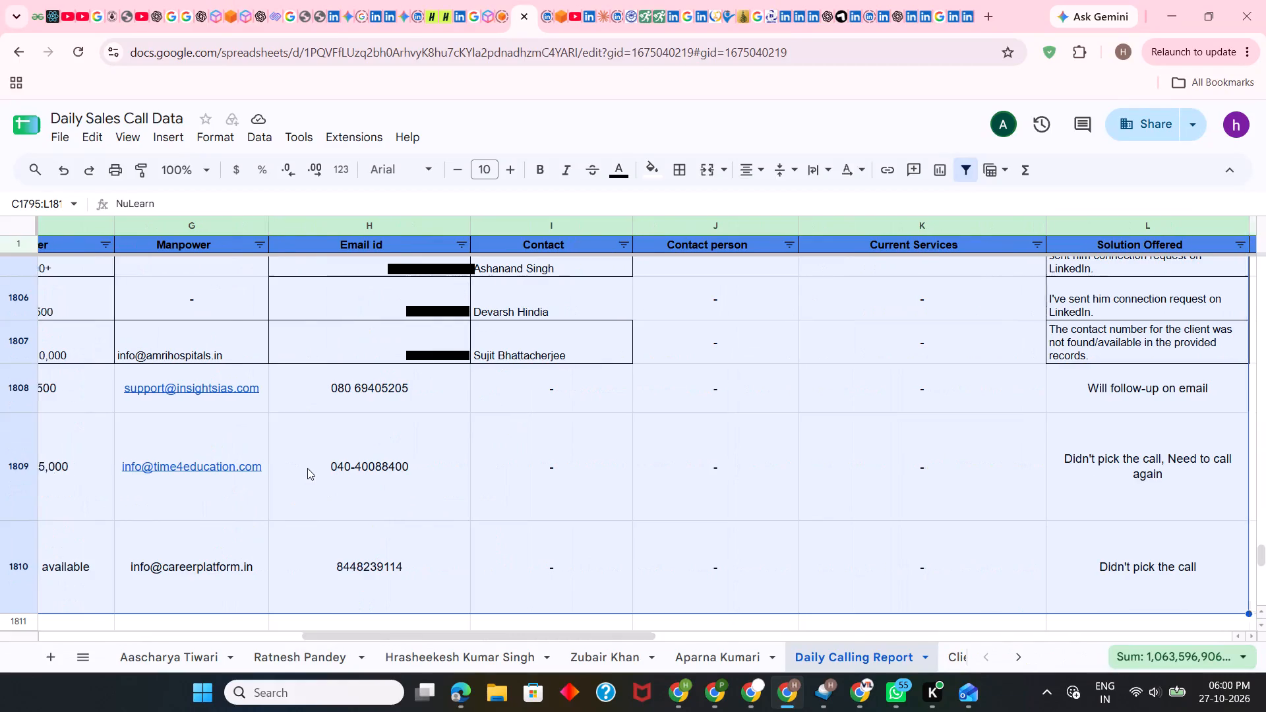
scroll(307, 468, left, 1)
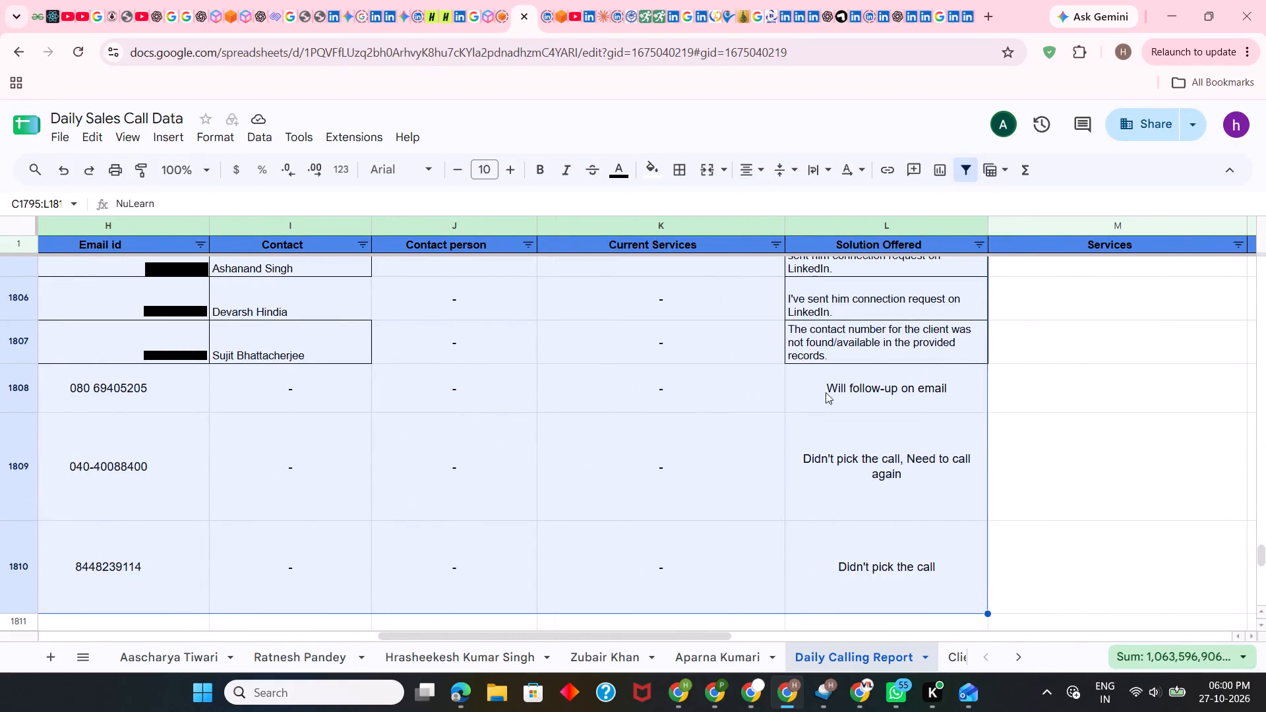
scroll(675, 427, right, 8)
scroll(675, 427, left, 7)
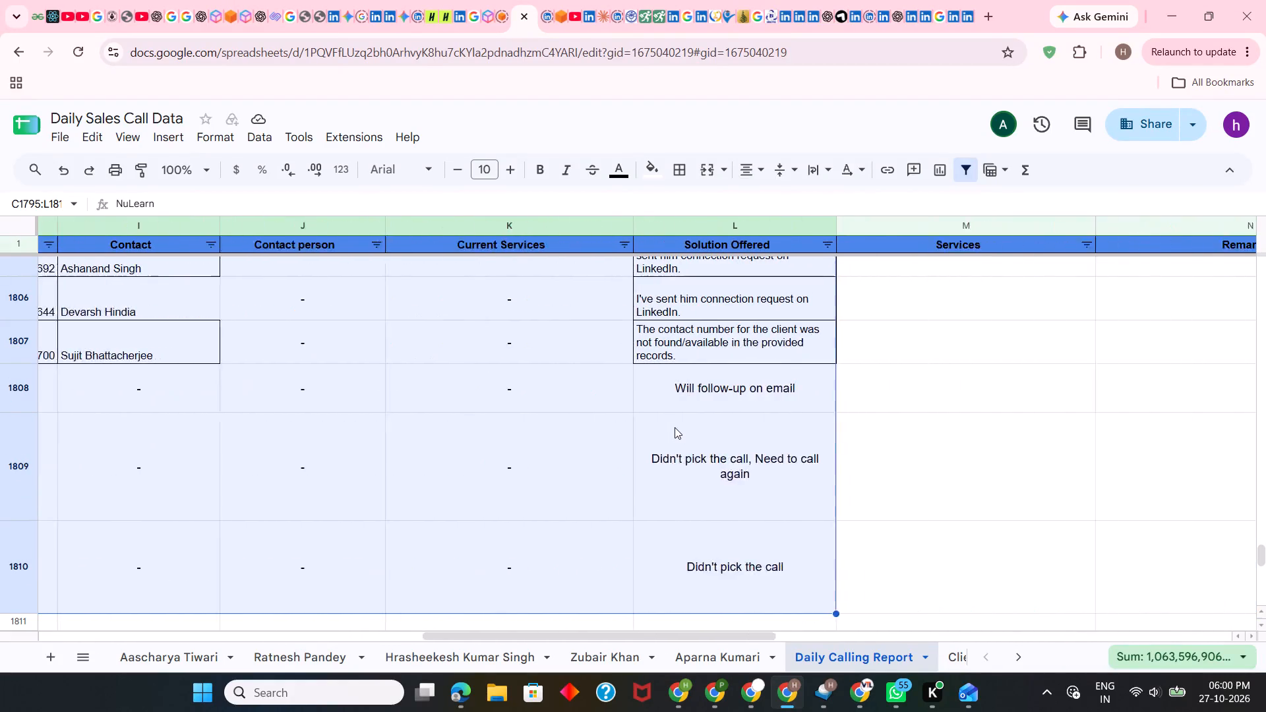
scroll(675, 427, right, 1)
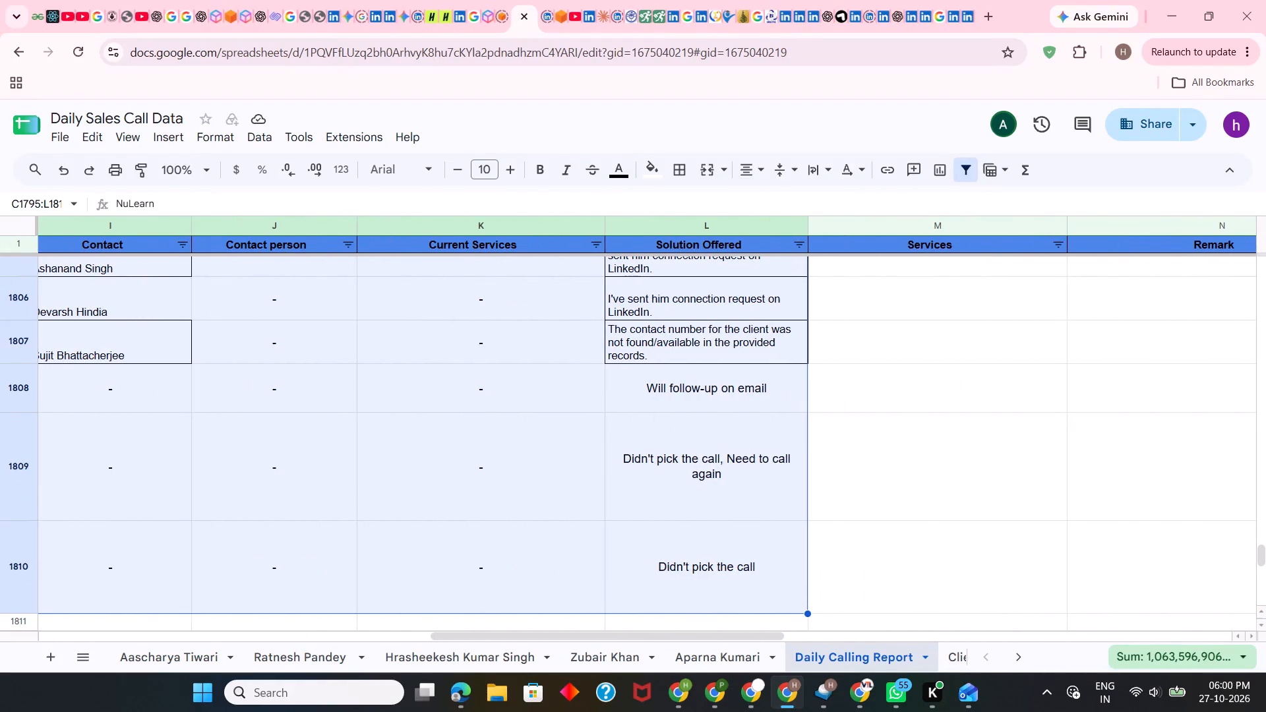
drag(807, 381, 881, 375)
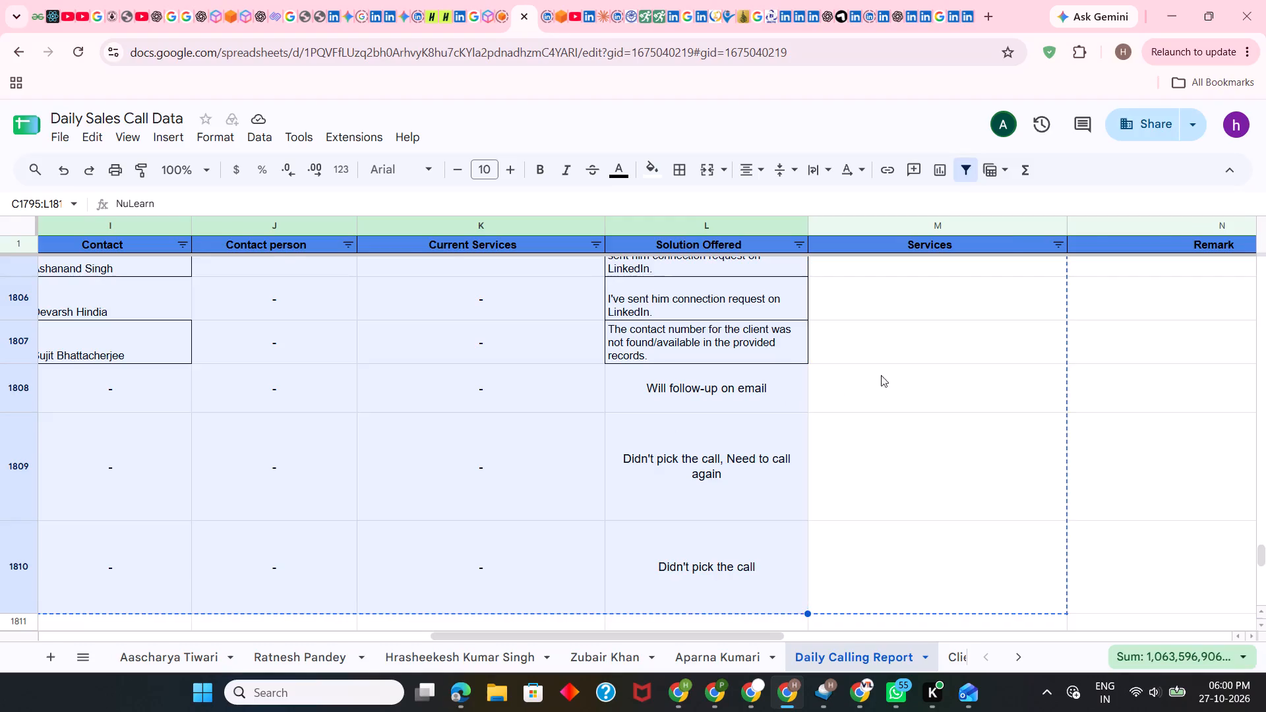
drag(881, 375, 909, 374)
Copy the Half values from C1760:C1774 of Hrasheekesh's 26-10-2026 rows into the 27-10-2026 rows, starting at C1795.
scroll(909, 374, left, 3)
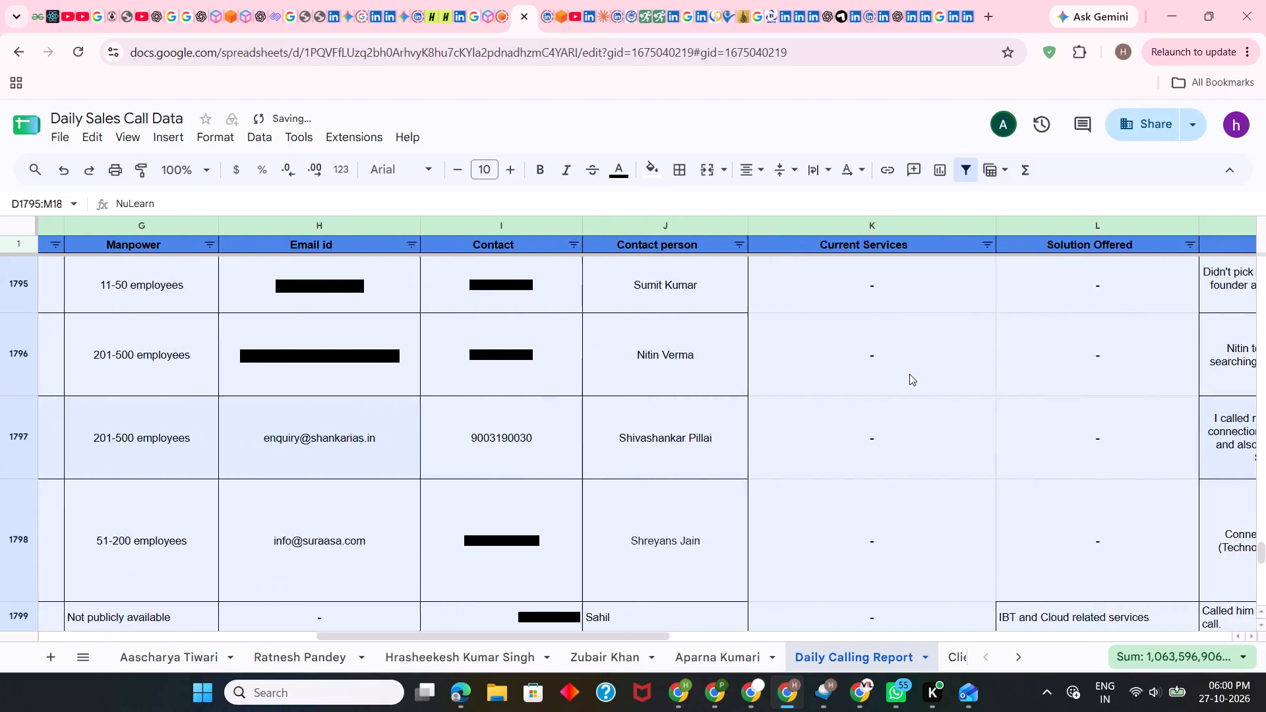
scroll(909, 374, left, 4)
scroll(909, 374, right, 12)
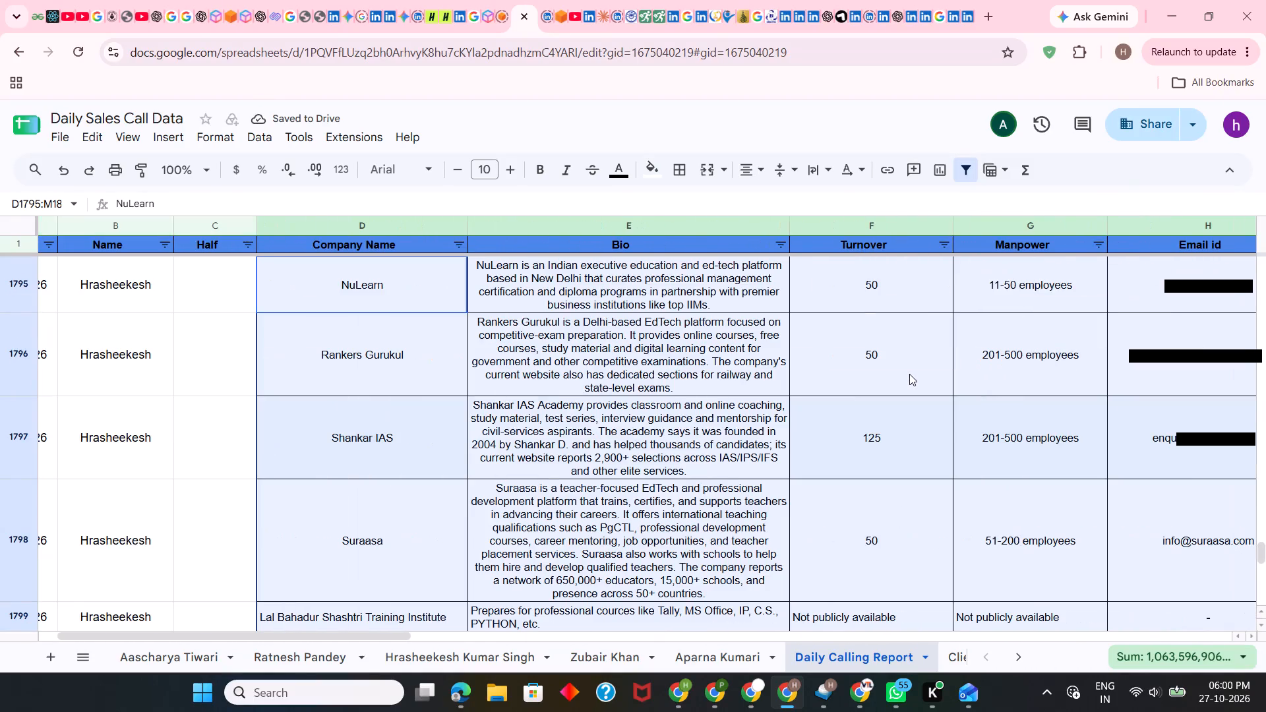
scroll(436, 369, up, 3)
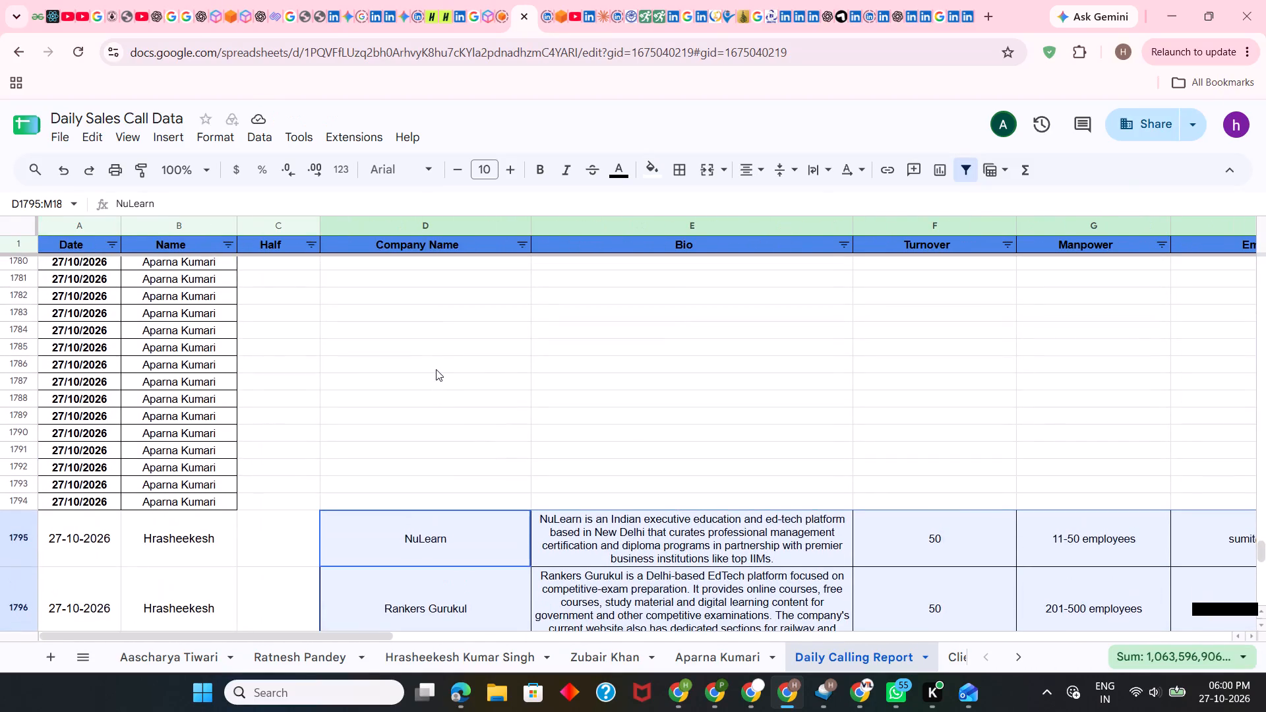
scroll(436, 369, up, 7)
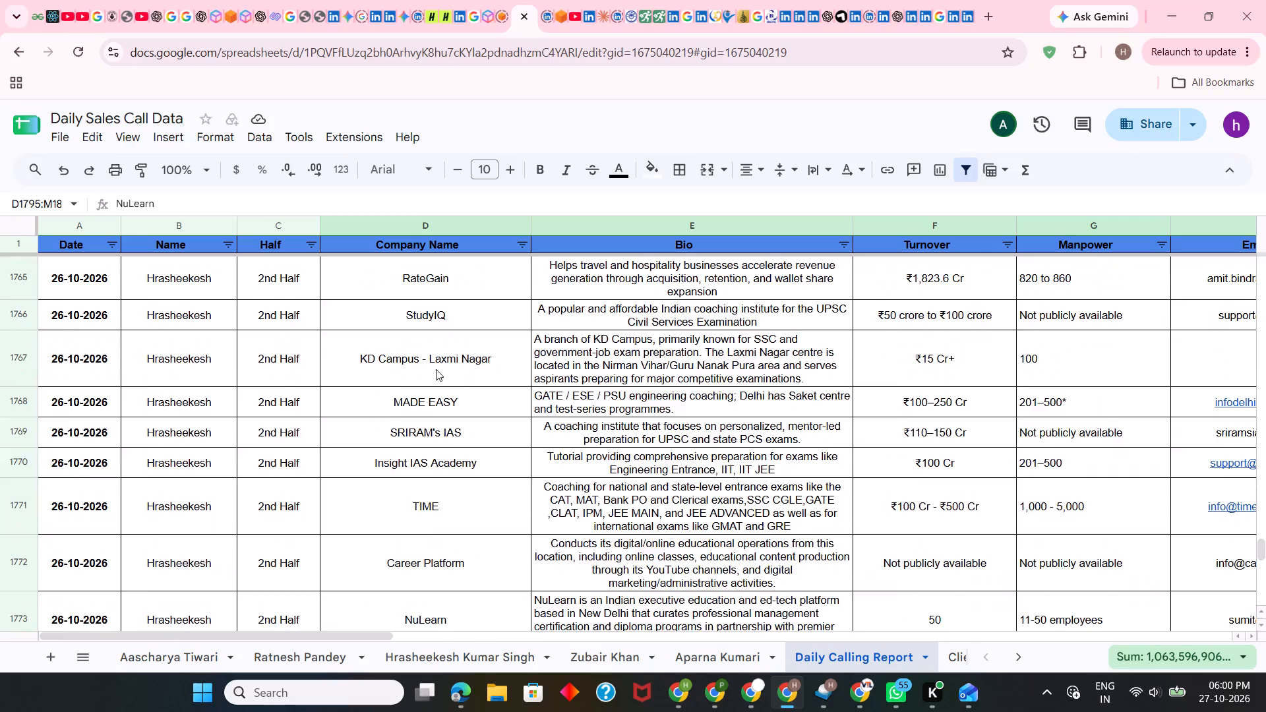
scroll(436, 369, up, 2)
scroll(436, 369, right, 1)
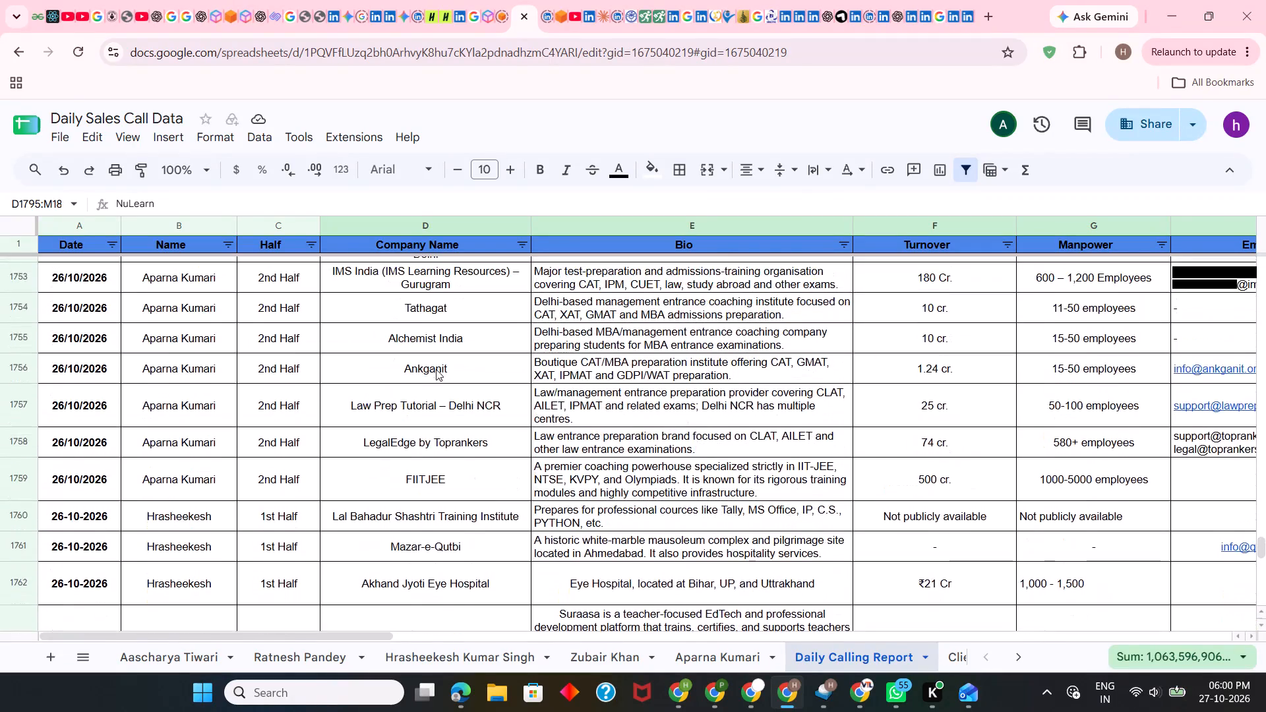
scroll(436, 369, right, 1)
click(285, 359)
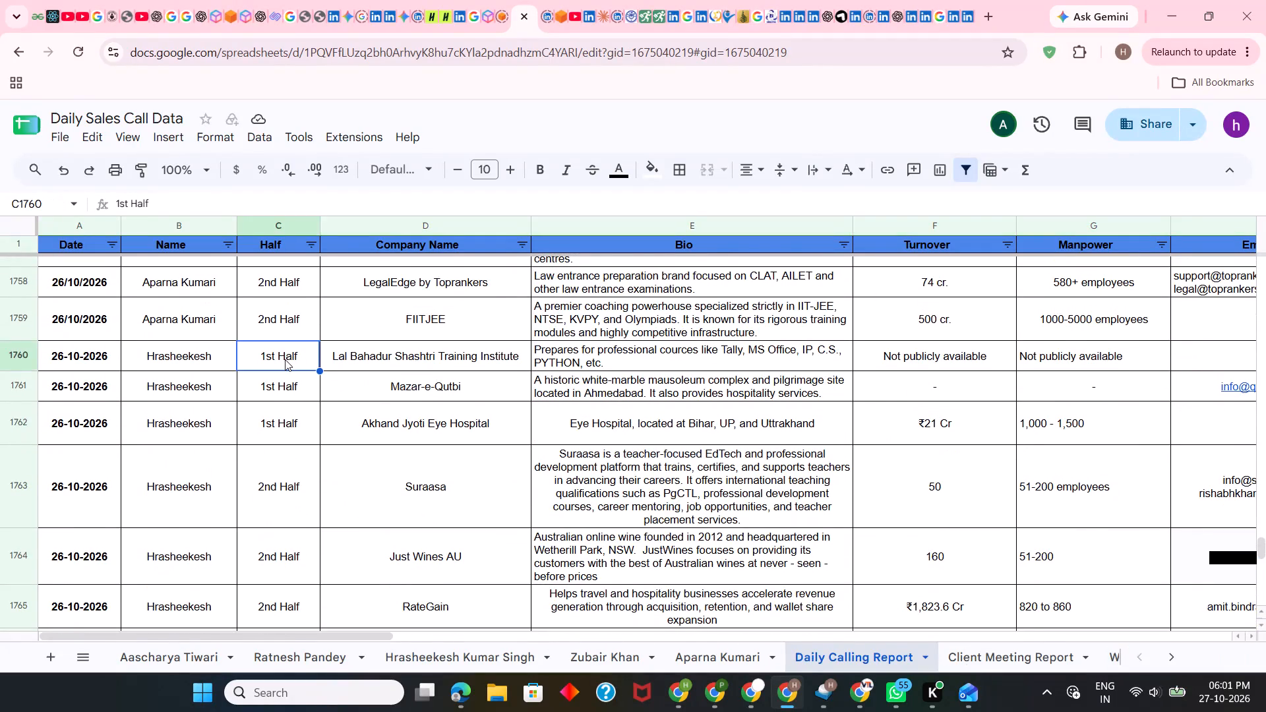
key(shift+Down)
key(shift+Down)
key(shift+Down)
key(shift+Down)
key(shift+Down)
key(shift+Down)
key(shift+Down)
key(shift+Down)
key(shift+Down)
key(shift+Down)
key(shift+Down)
key(shift+Down)
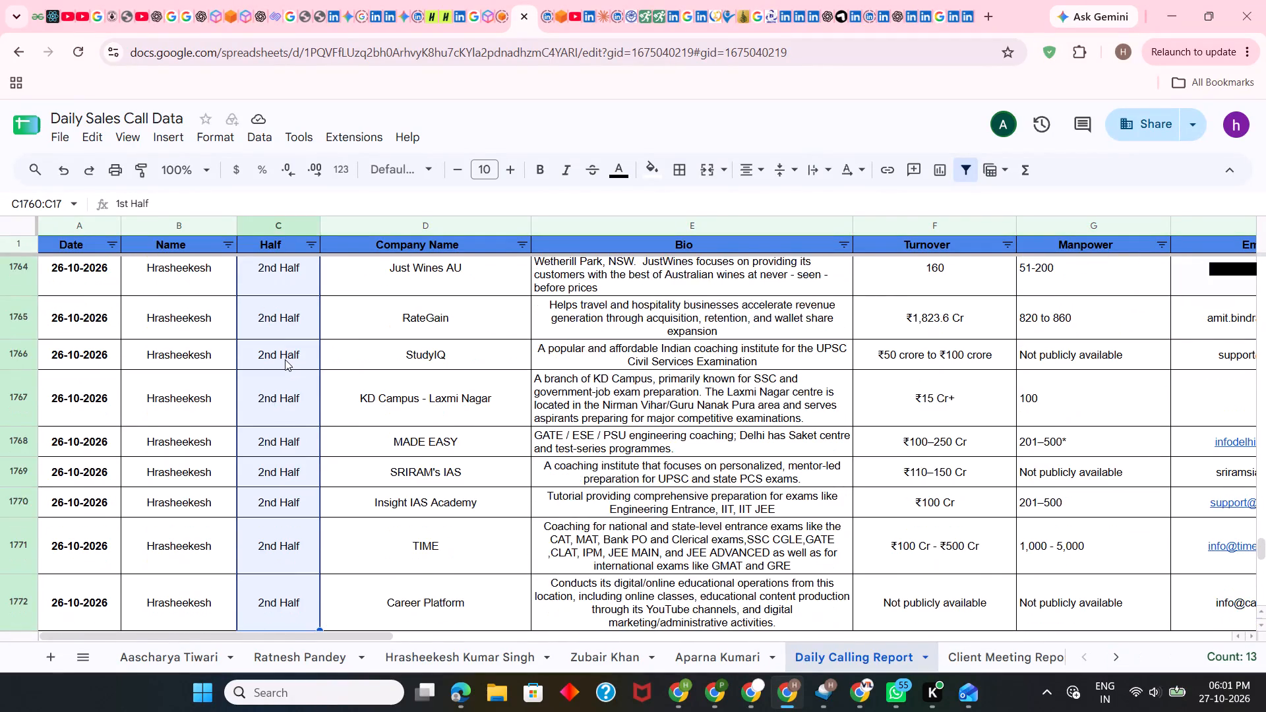
key(shift+Down)
key(shift+Down)
key(shift+Down)
key(shift+Up)
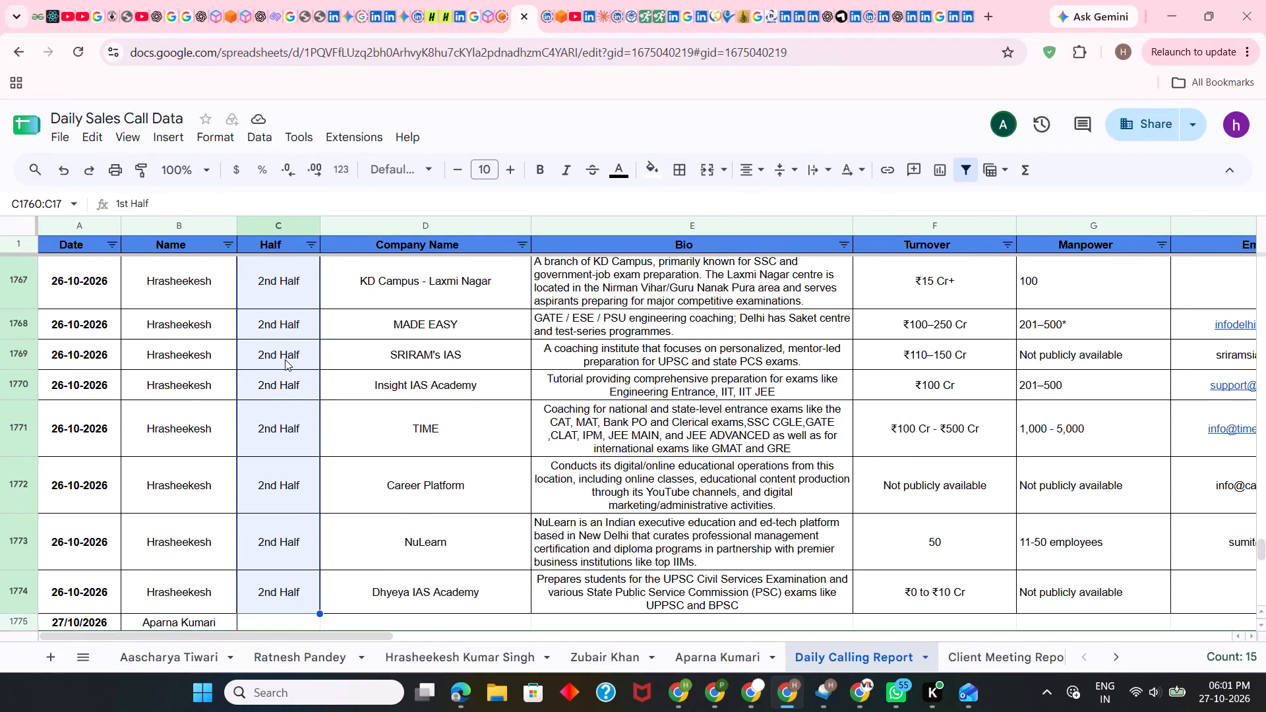
key(ctrl+c)
scroll(285, 359, down, 6)
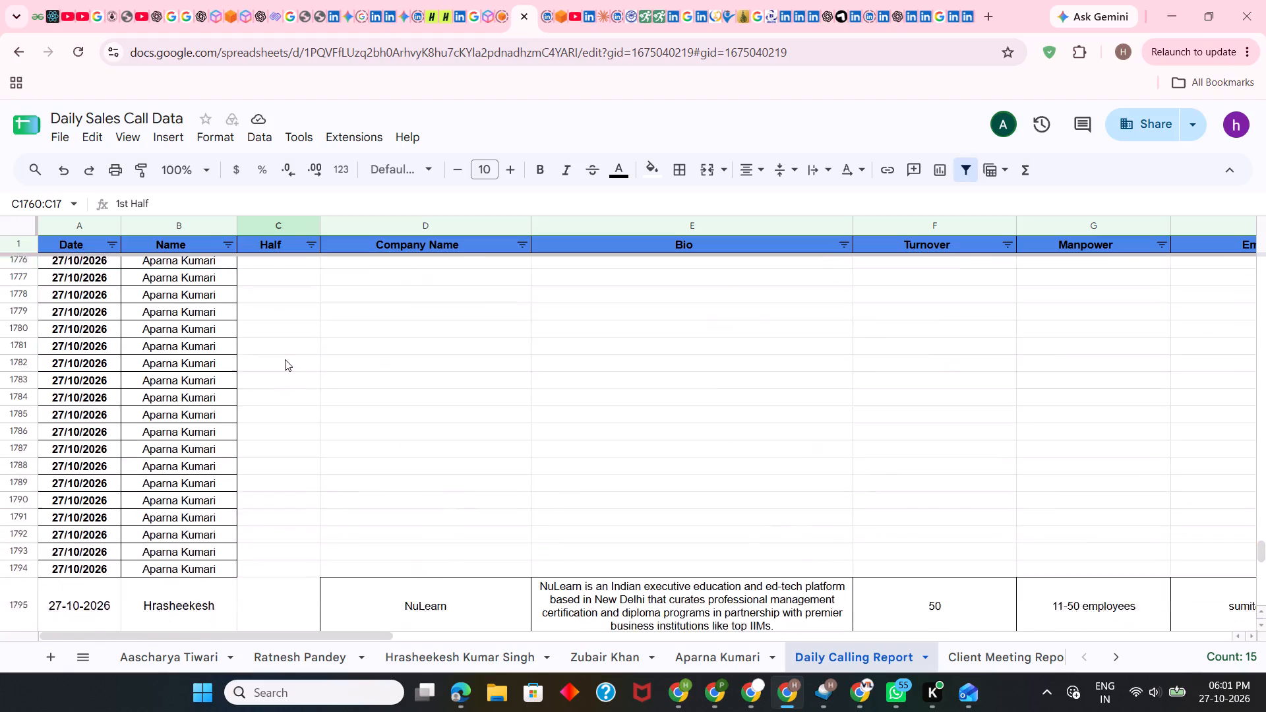
scroll(285, 359, down, 1)
click(284, 334)
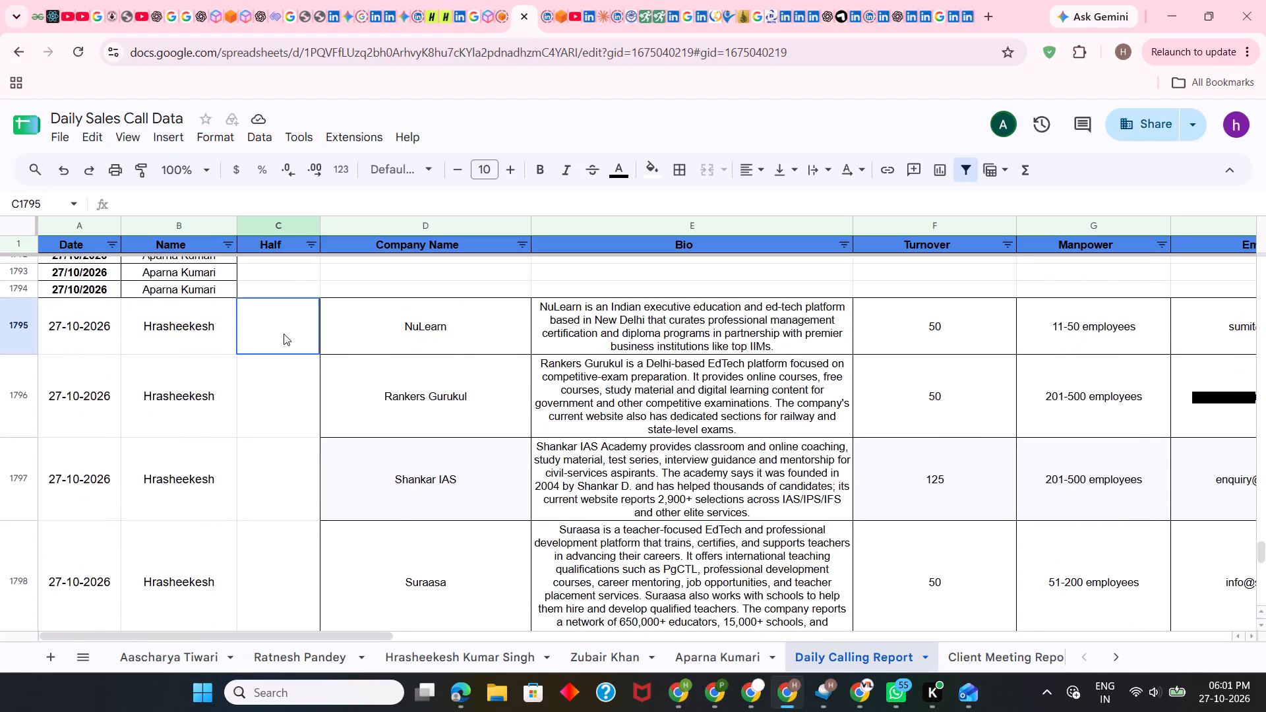
key(ctrl+v)
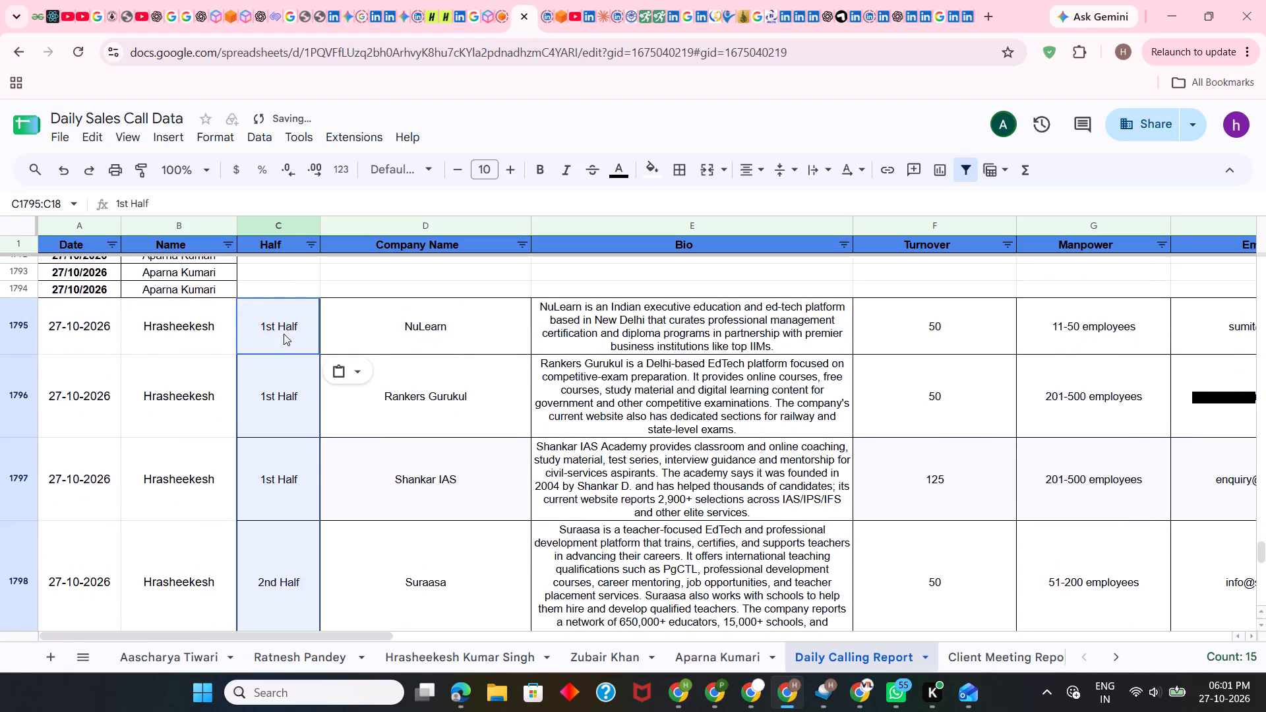
Fill the Half value of the Career Platform lead in C1810 with 2nd Half from the TIME row above.
scroll(284, 334, down, 8)
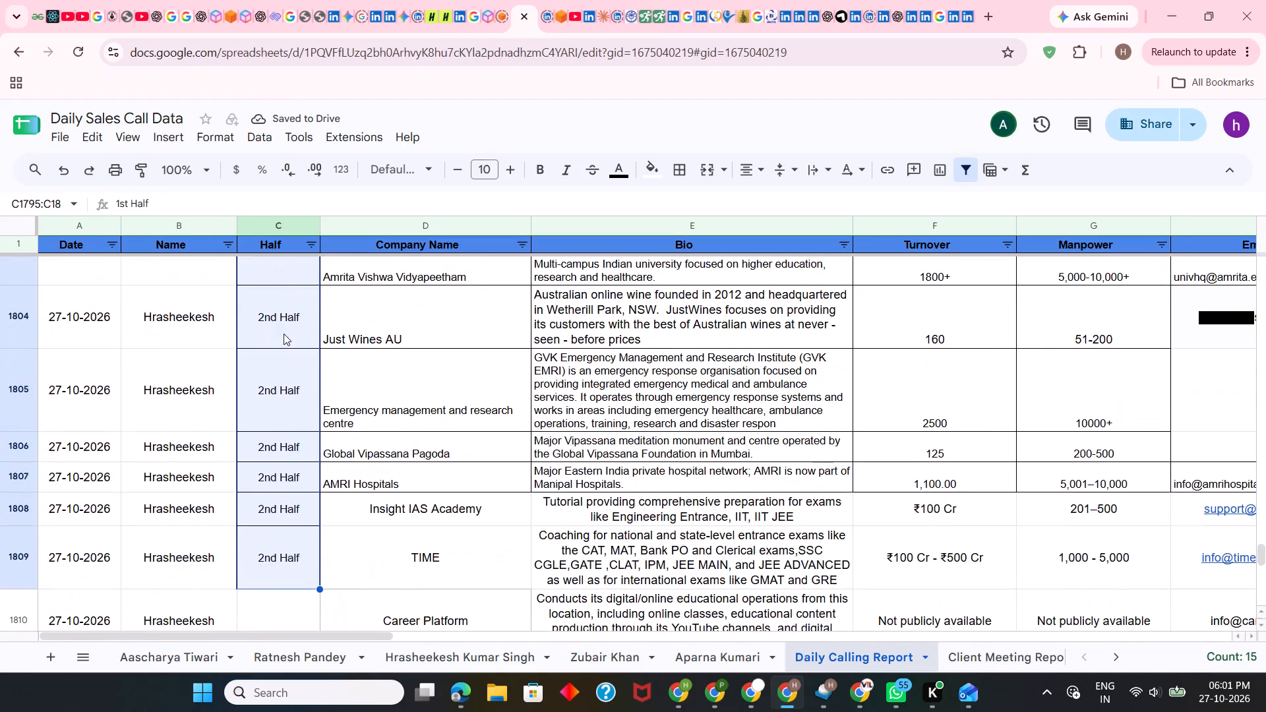
scroll(284, 334, down, 1)
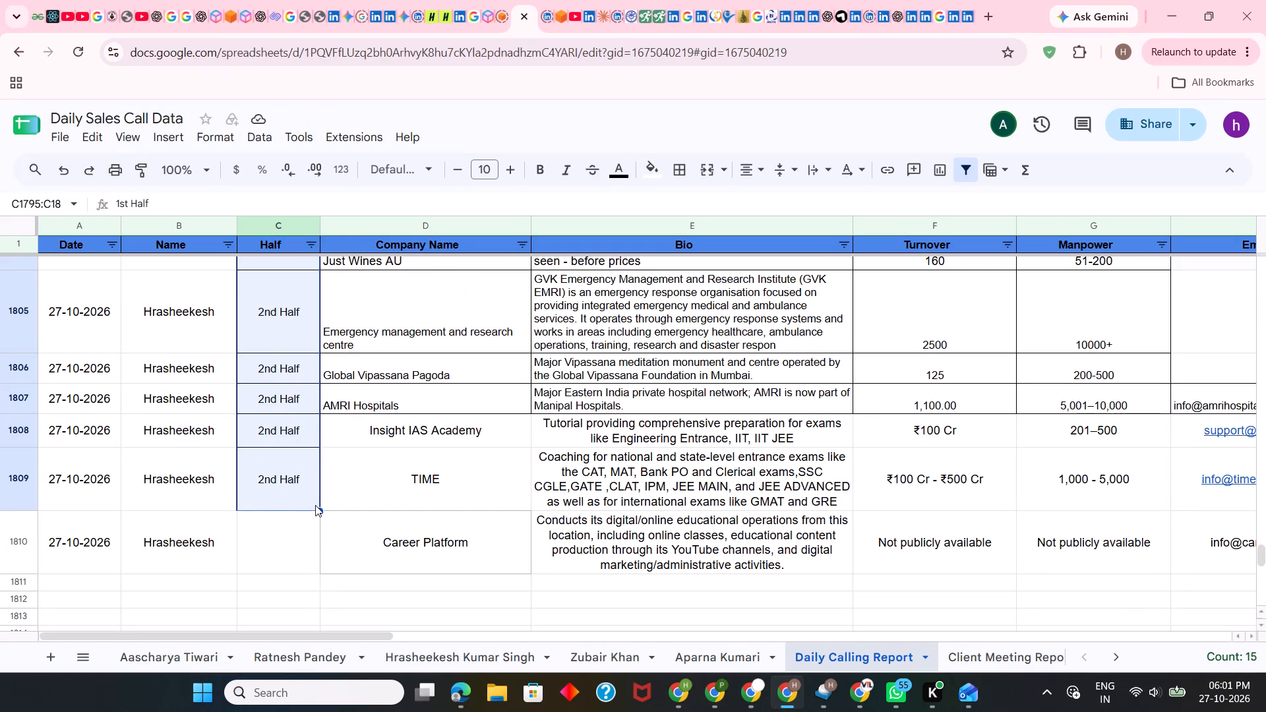
drag(321, 511, 321, 545)
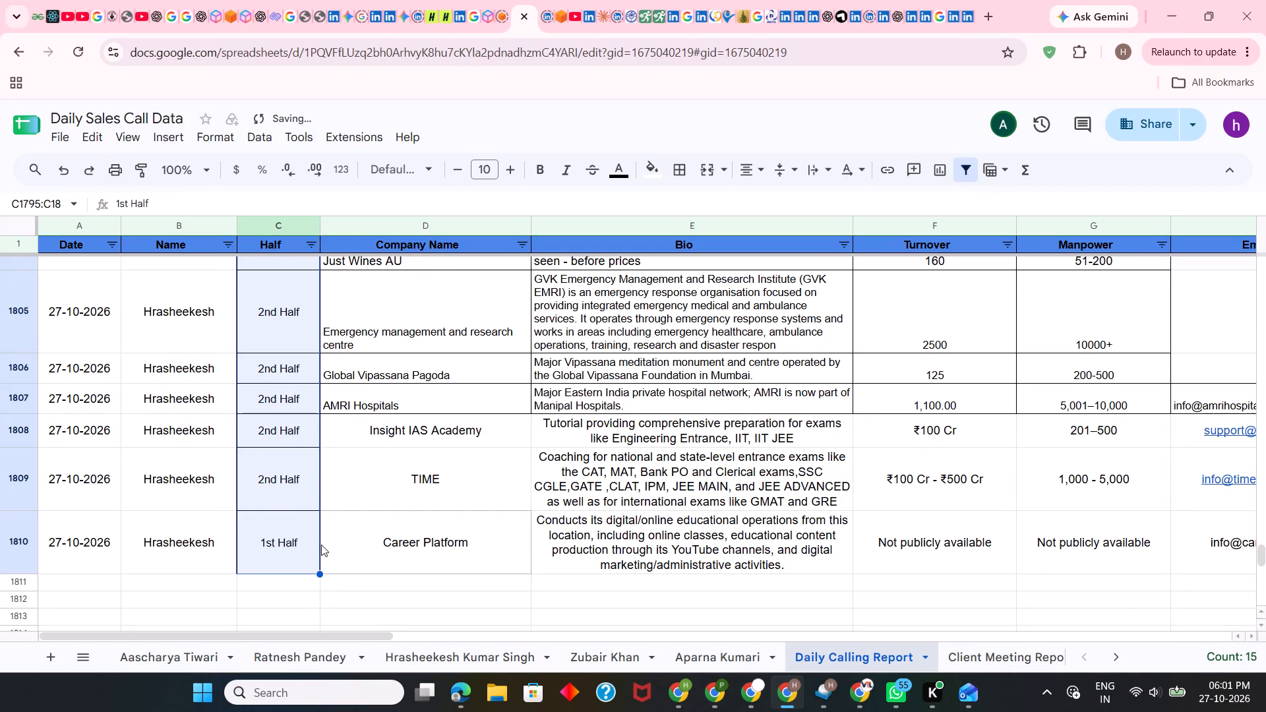
click(289, 485)
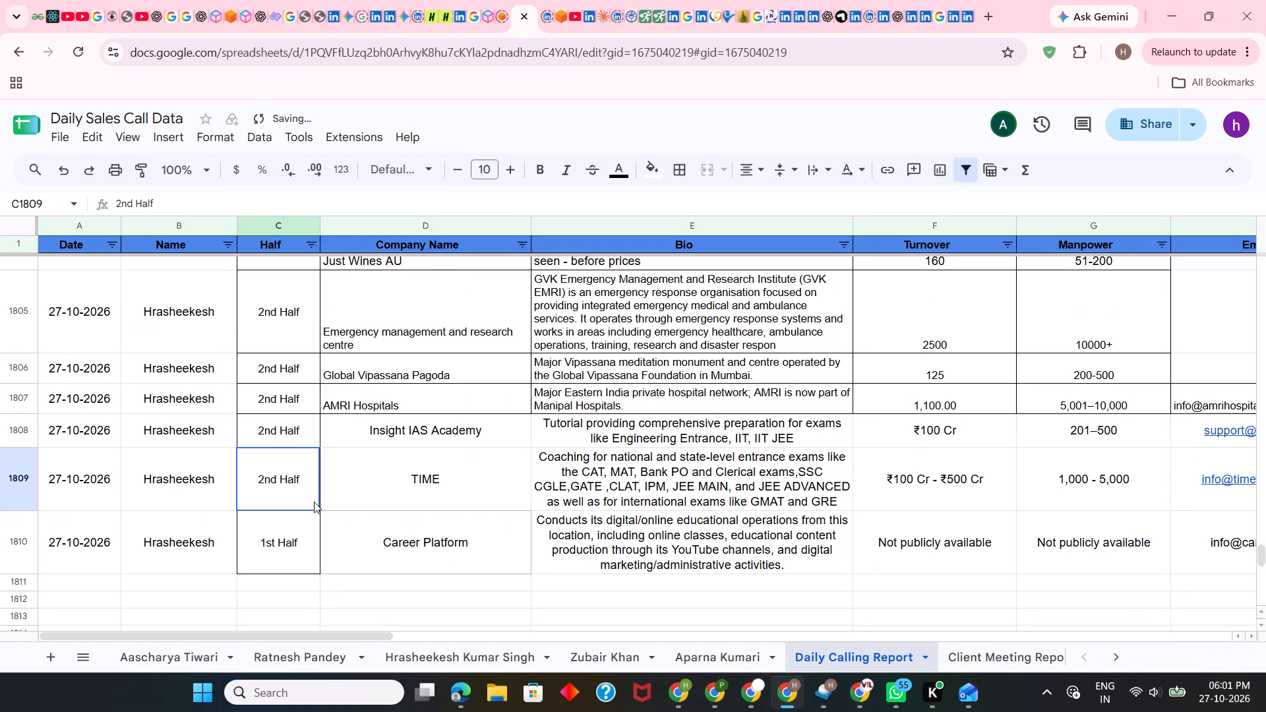
drag(317, 509, 319, 526)
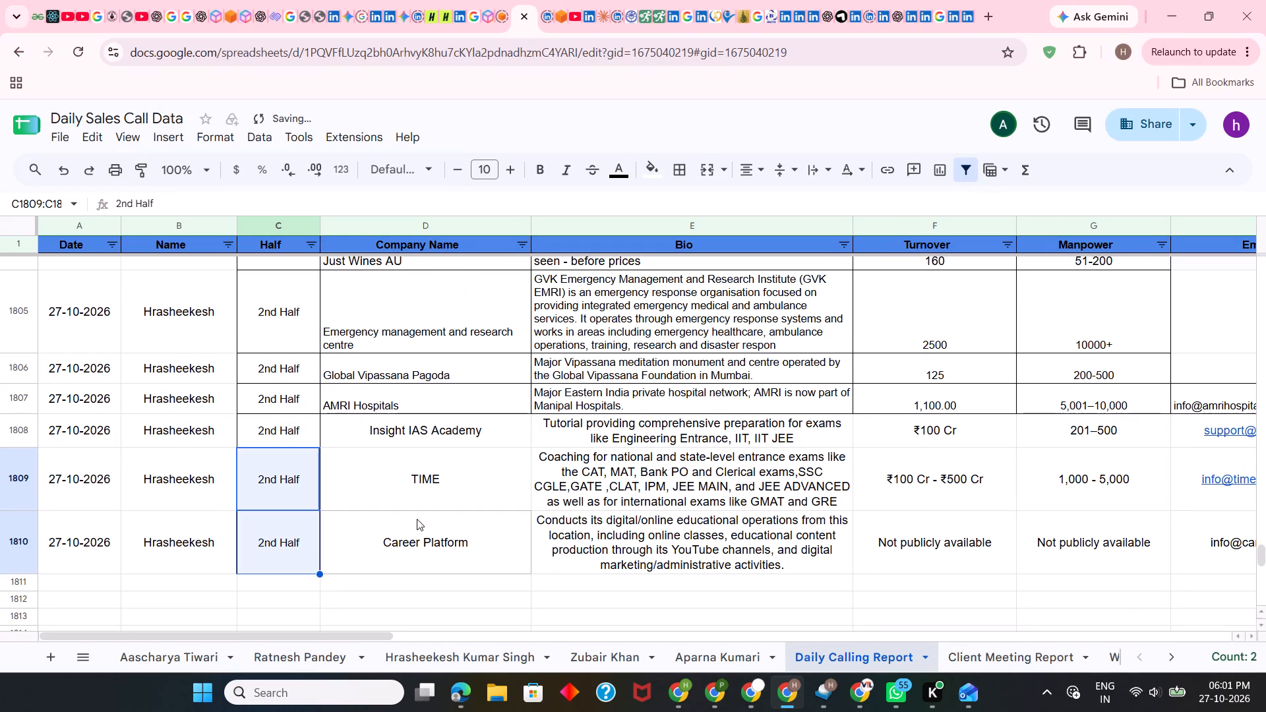
Move the call notes of the 27-10-2026 leads in M1795:M1810 from the Services column to the Remark column N.
scroll(685, 503, left, 7)
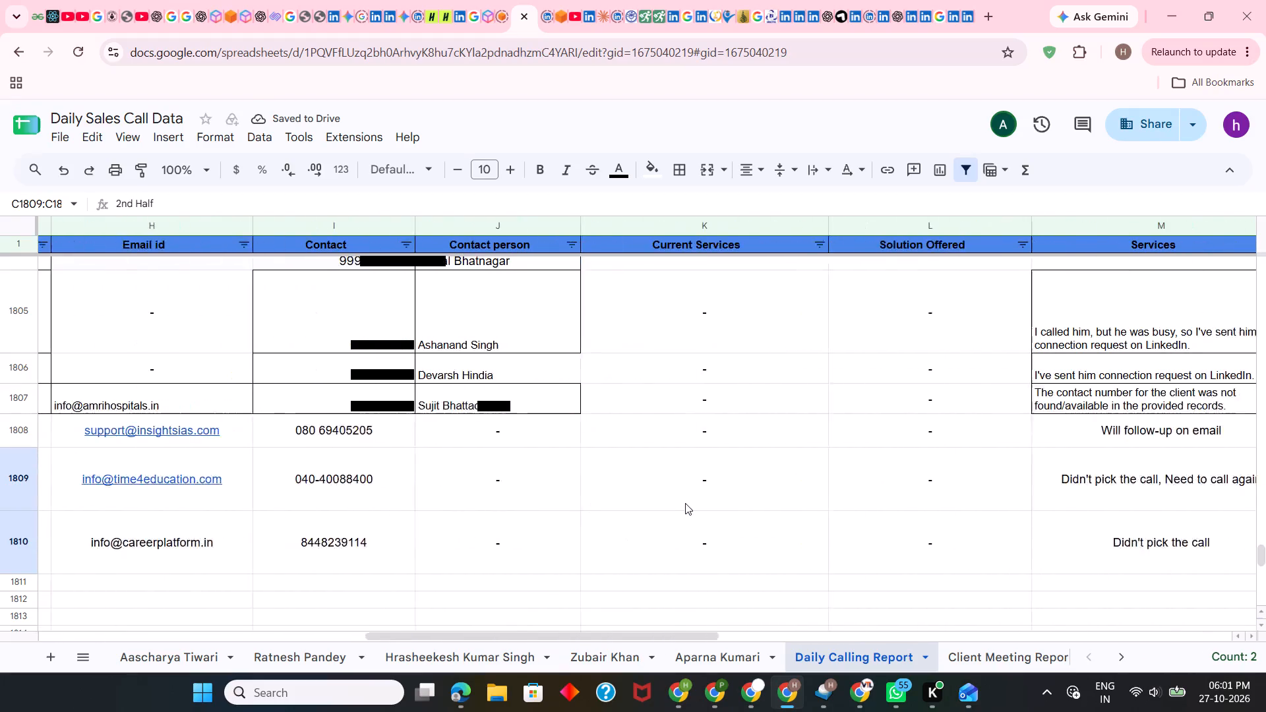
scroll(685, 503, left, 5)
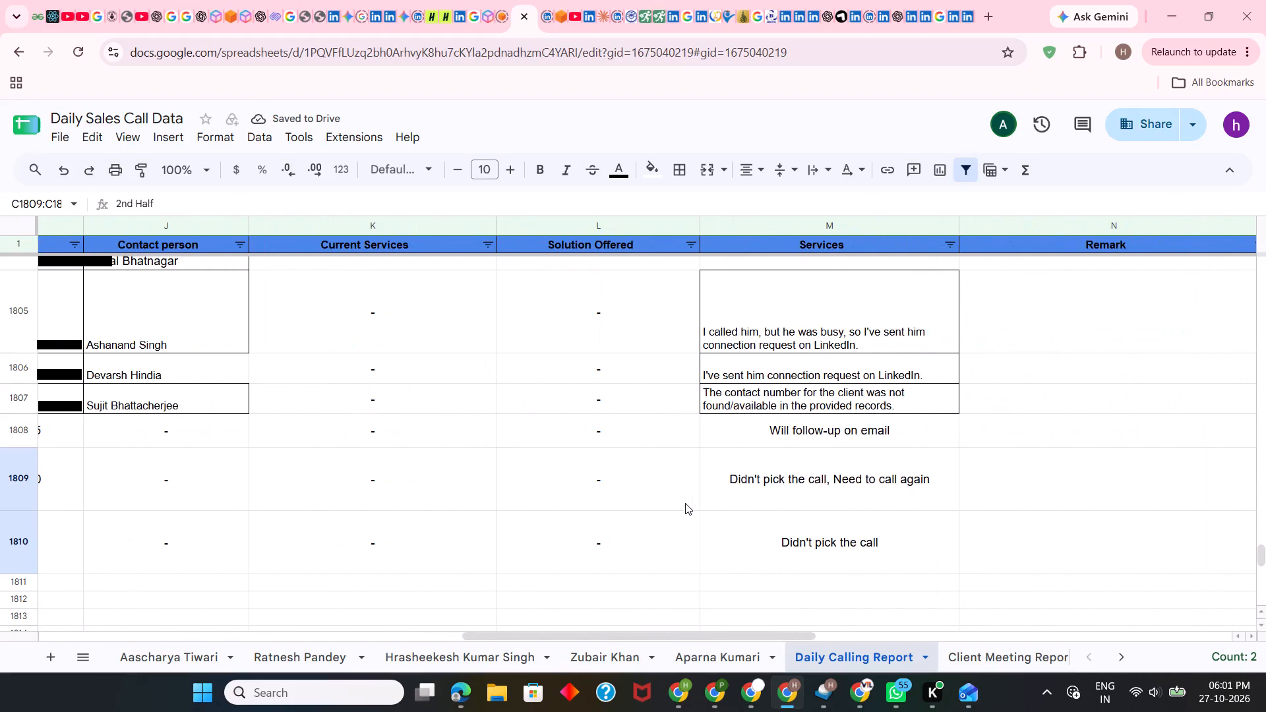
scroll(685, 503, left, 1)
scroll(685, 503, up, 10)
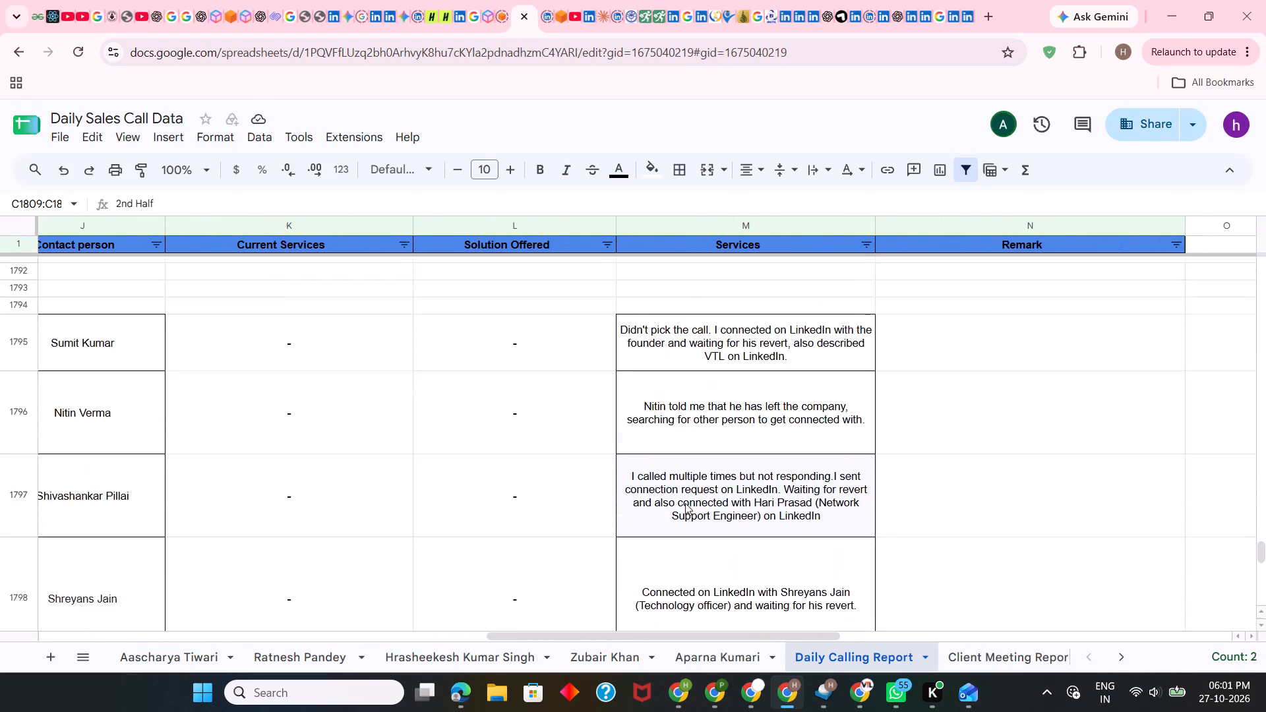
scroll(685, 503, up, 2)
click(761, 403)
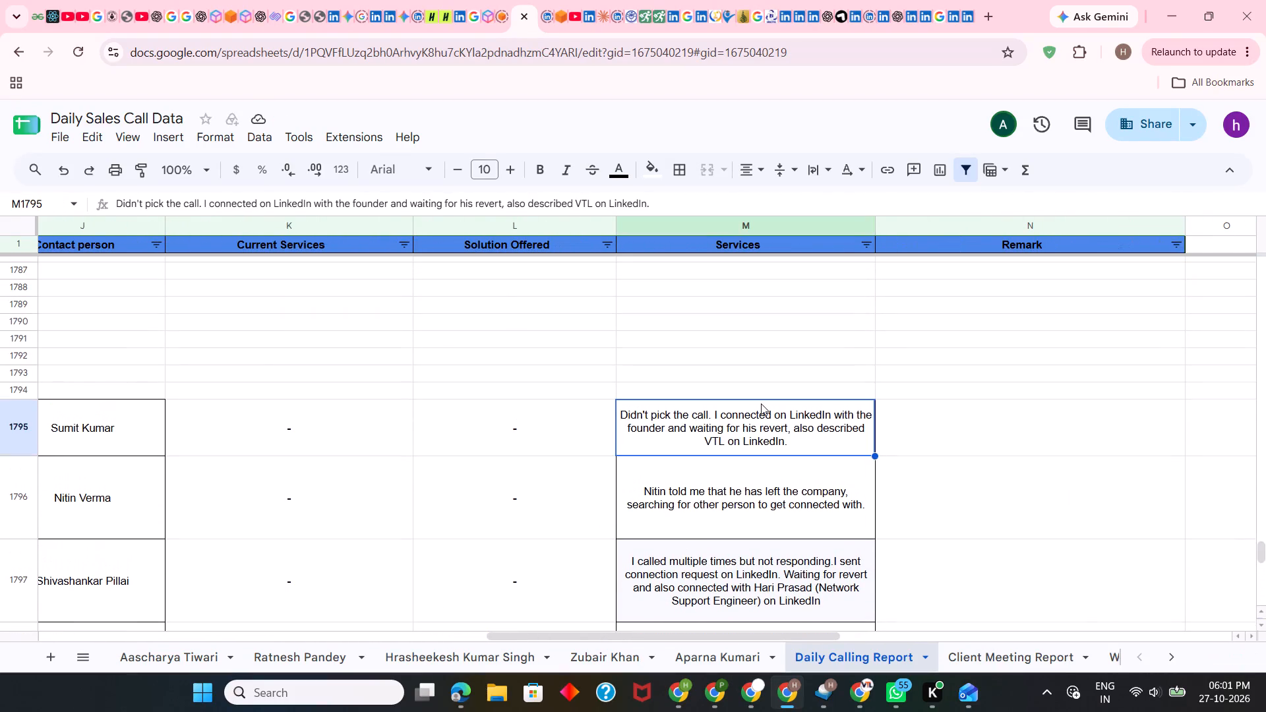
key(shift+Down)
key(shift+Down)
key(shift+Down)
key(shift+Down)
key(shift+Down)
key(shift+Down)
key(shift+Down)
key(shift+Down)
key(shift+Down)
key(shift+Down)
key(shift+Down)
key(shift+Down)
key(shift+Down)
key(shift+Down)
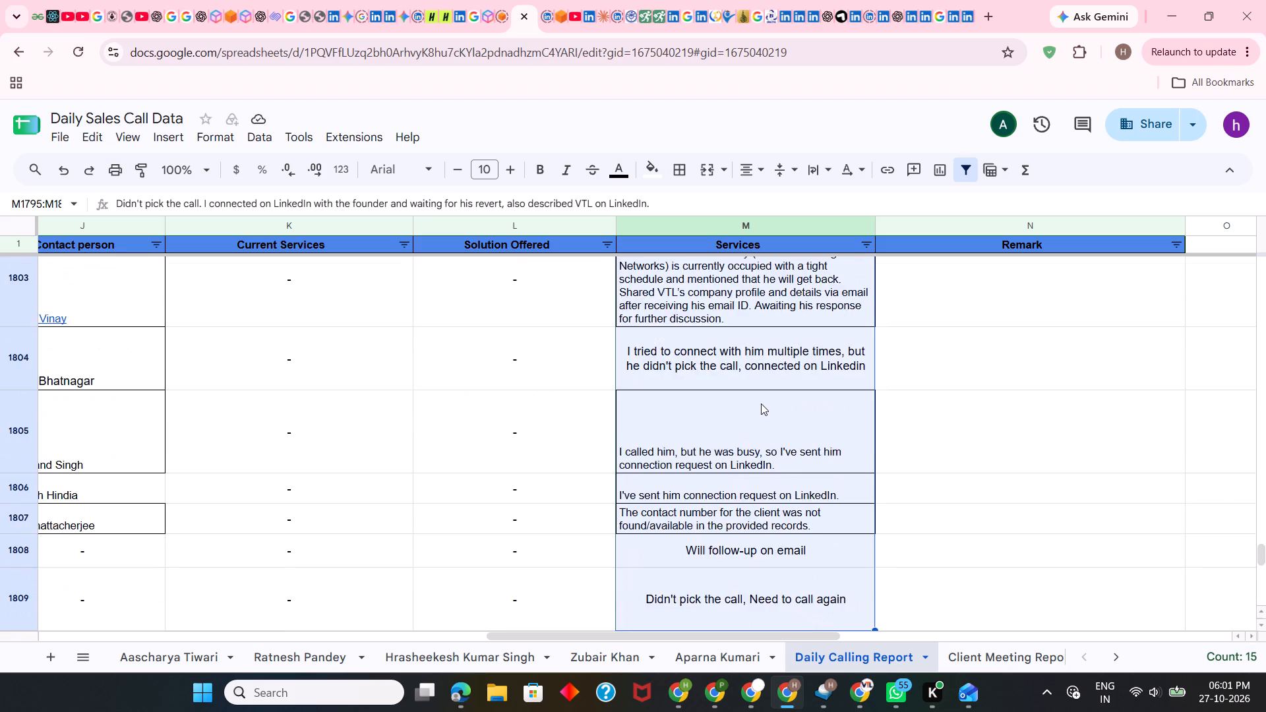
key(shift+Down)
key(shift+Down)
key(shift+Up)
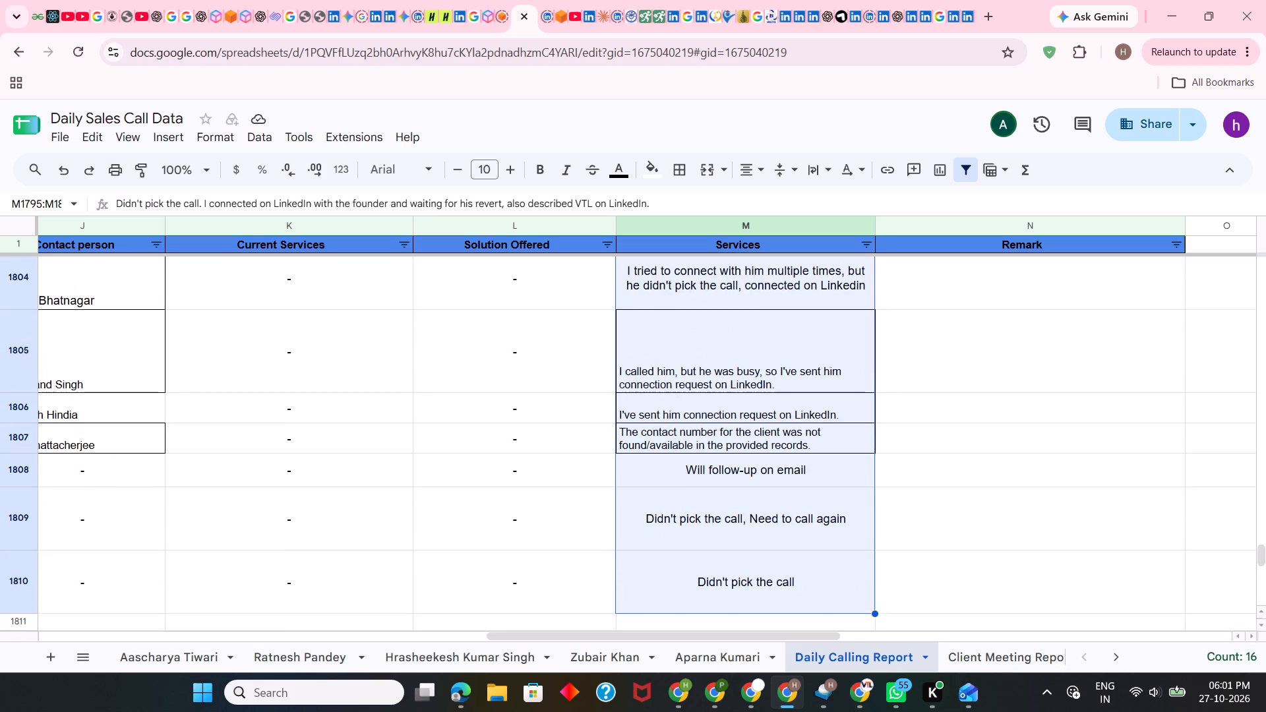
drag(874, 368, 927, 370)
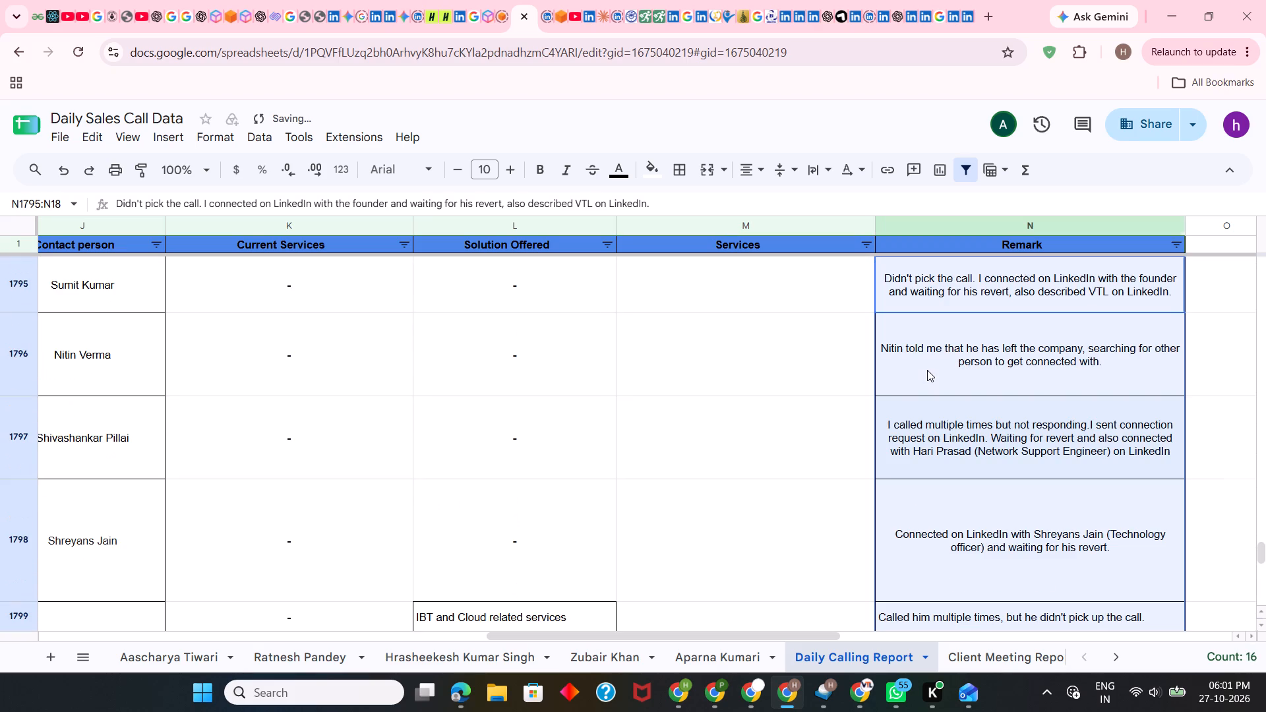
Review the Services and Remark columns of the earlier call rows against the 27-10-2026 rows in N1795:N1810.
scroll(927, 370, up, 8)
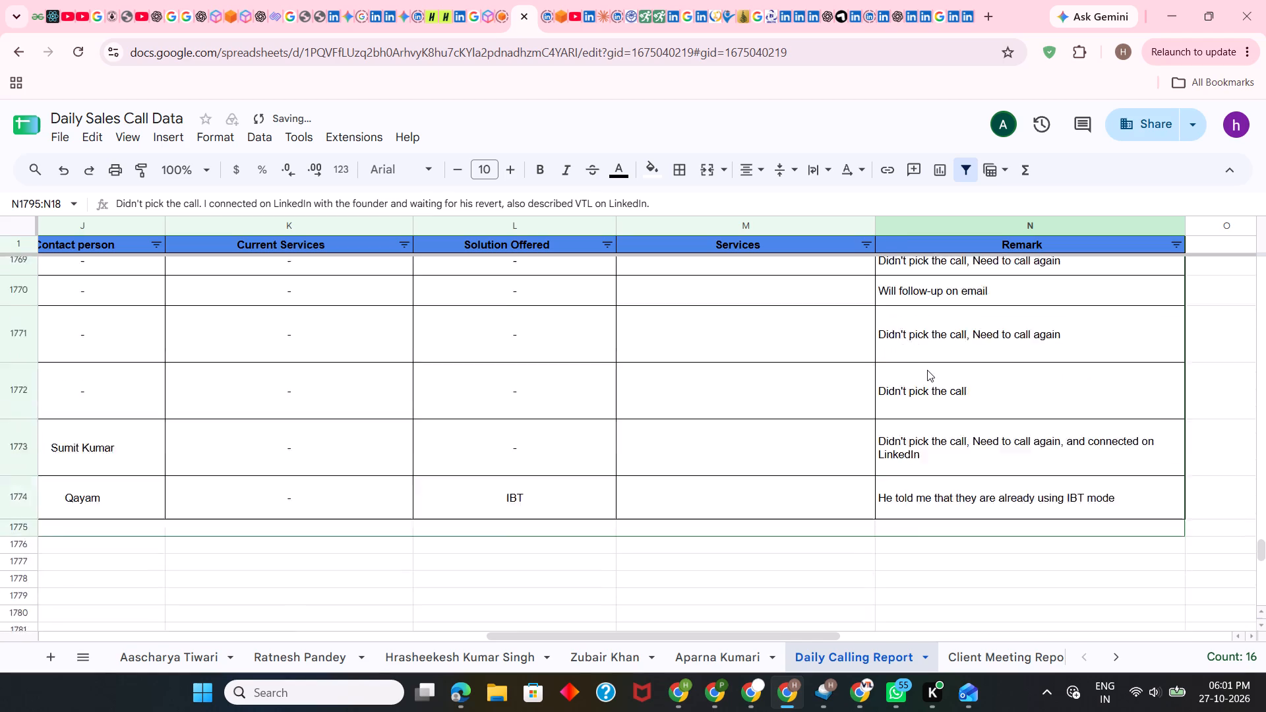
scroll(927, 370, up, 8)
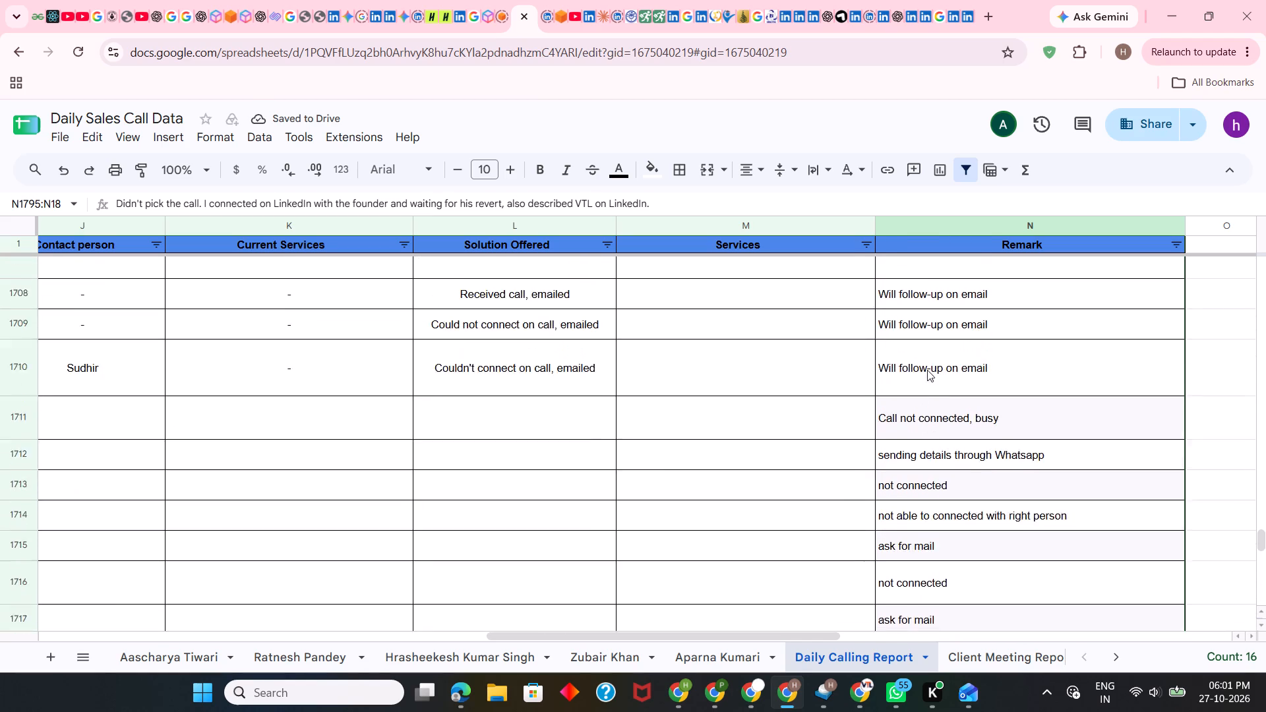
scroll(927, 370, up, 2)
scroll(927, 370, down, 5)
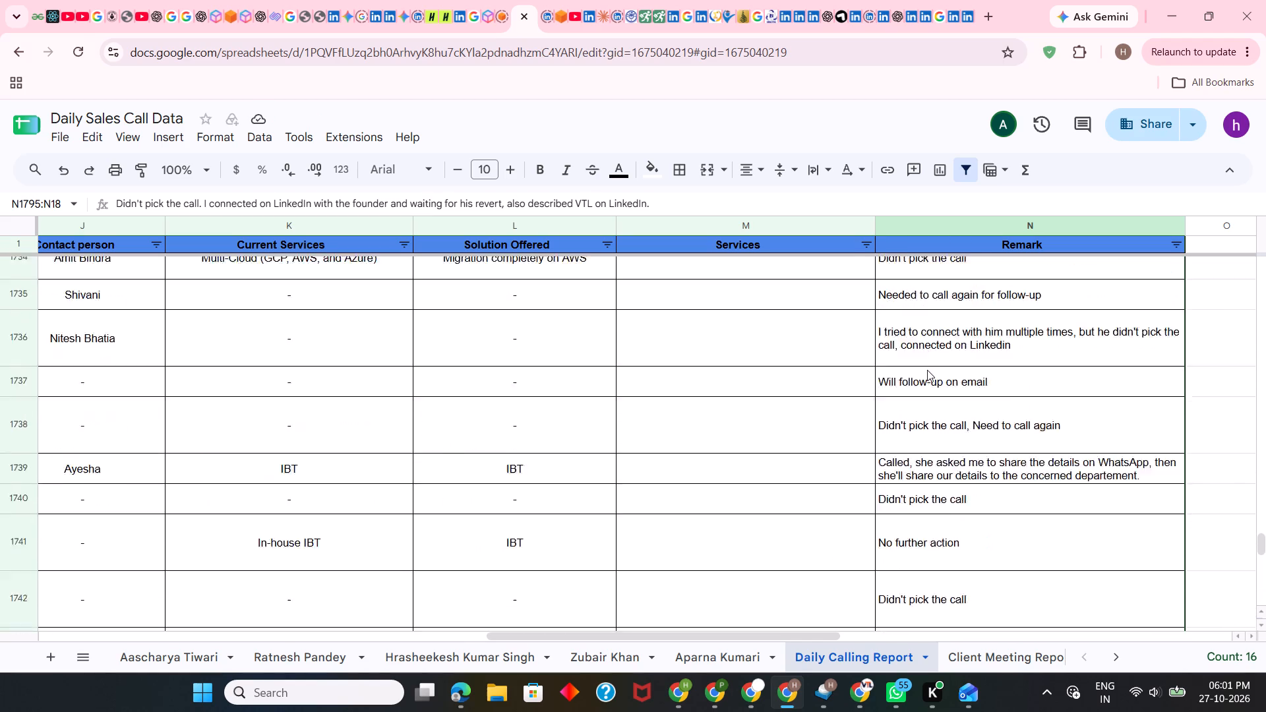
scroll(927, 370, down, 6)
scroll(927, 370, up, 3)
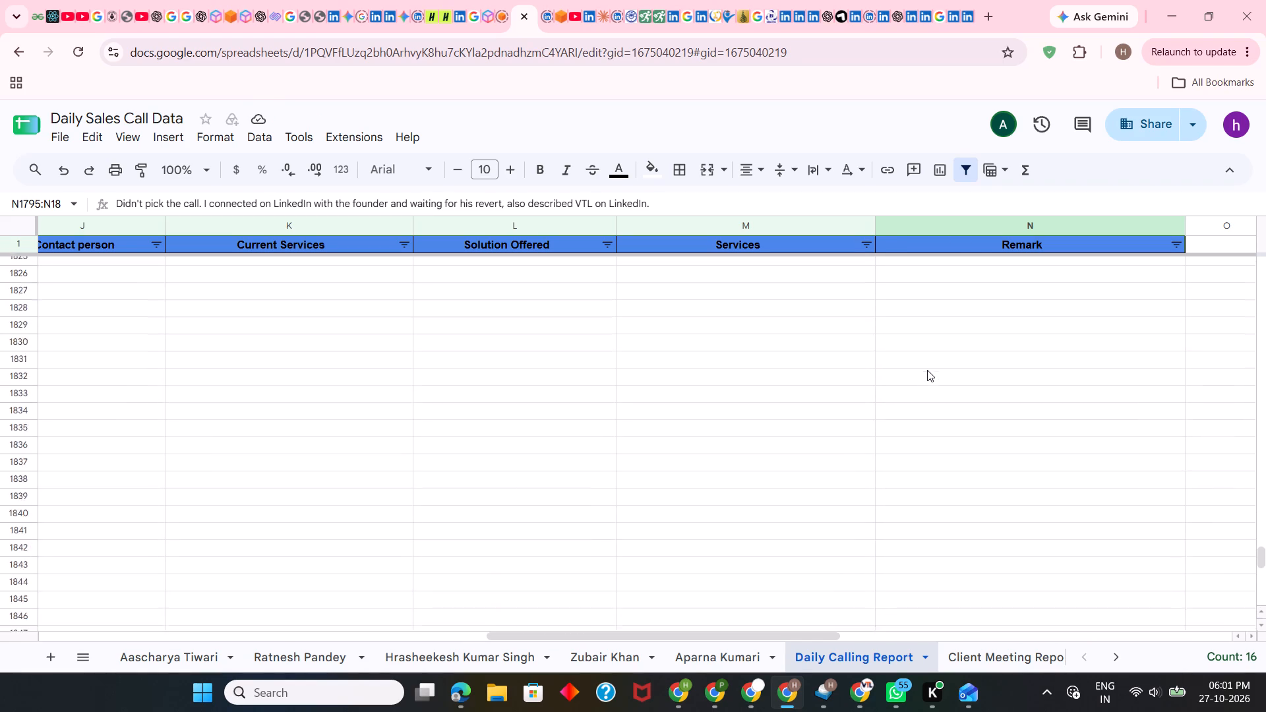
scroll(927, 370, up, 1)
scroll(927, 370, down, 9)
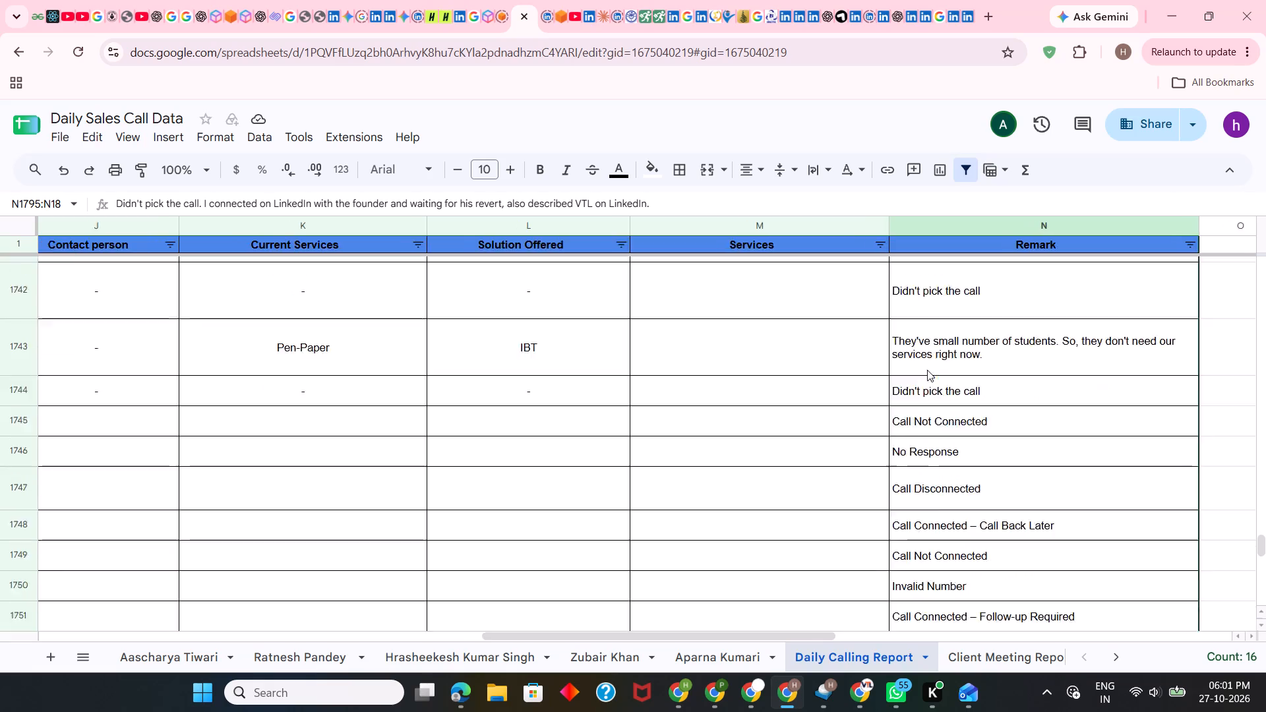
scroll(927, 370, down, 8)
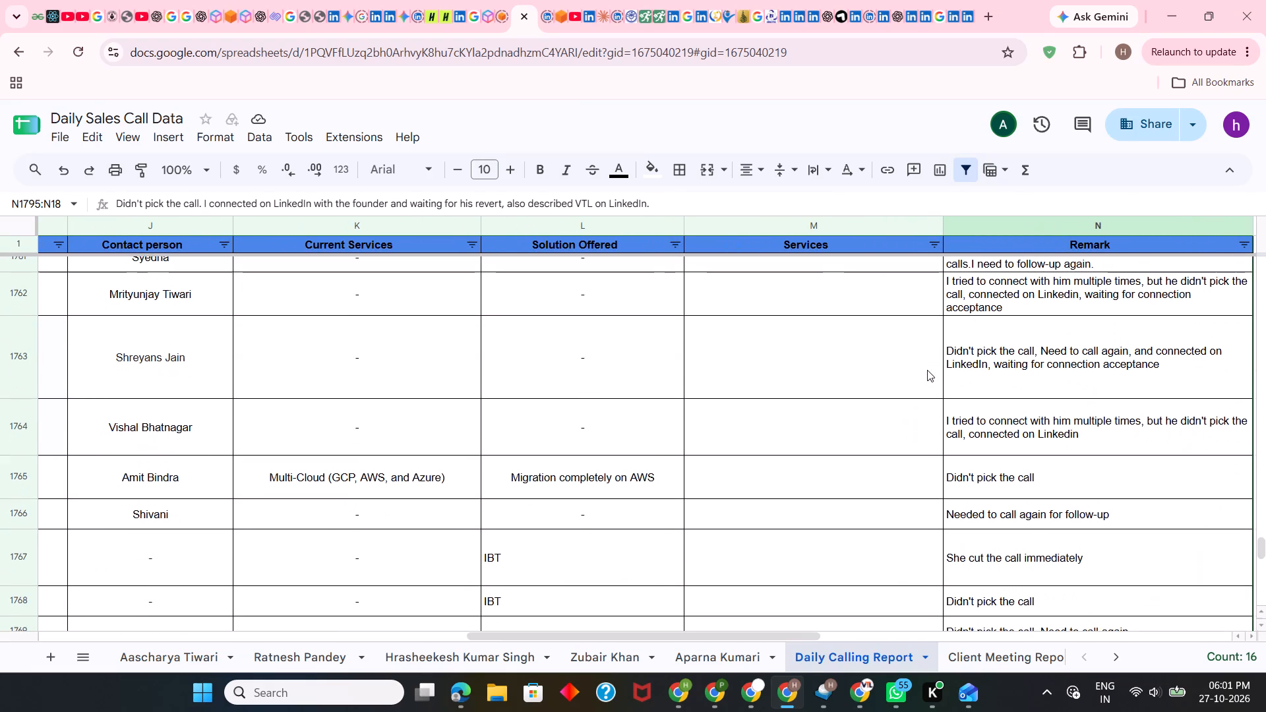
scroll(927, 370, left, 3)
scroll(927, 370, down, 7)
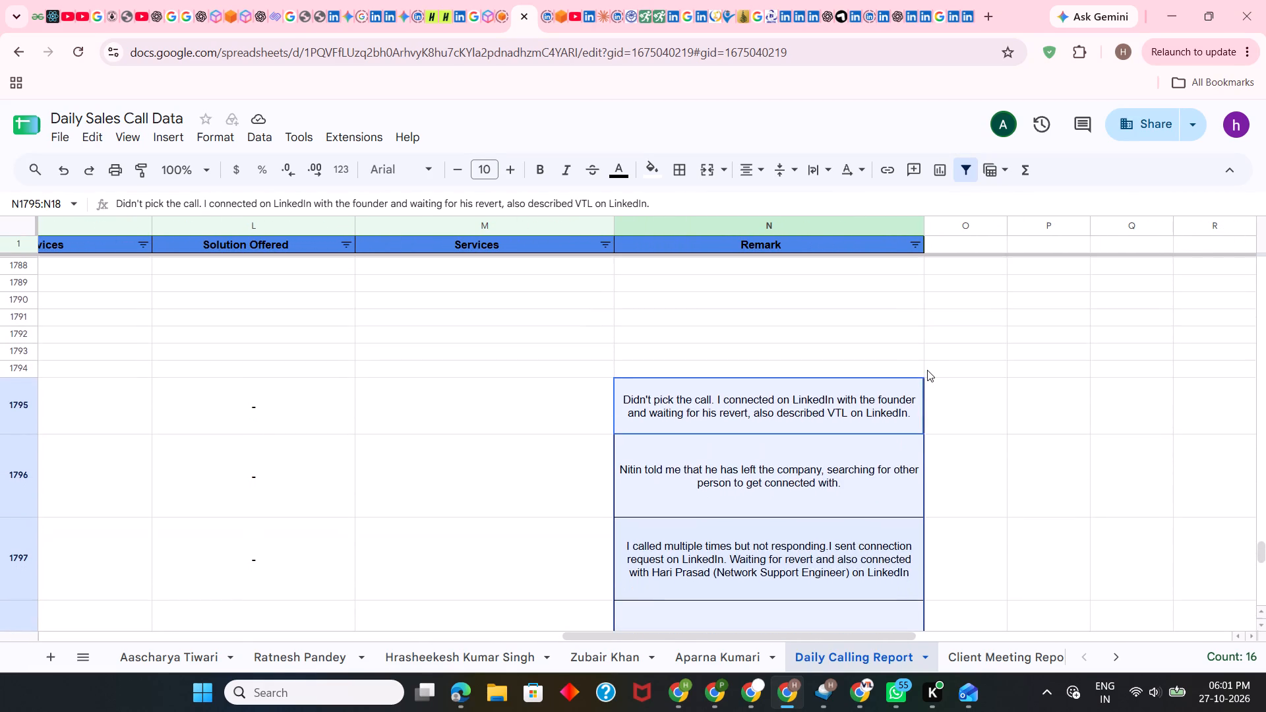
scroll(927, 370, down, 8)
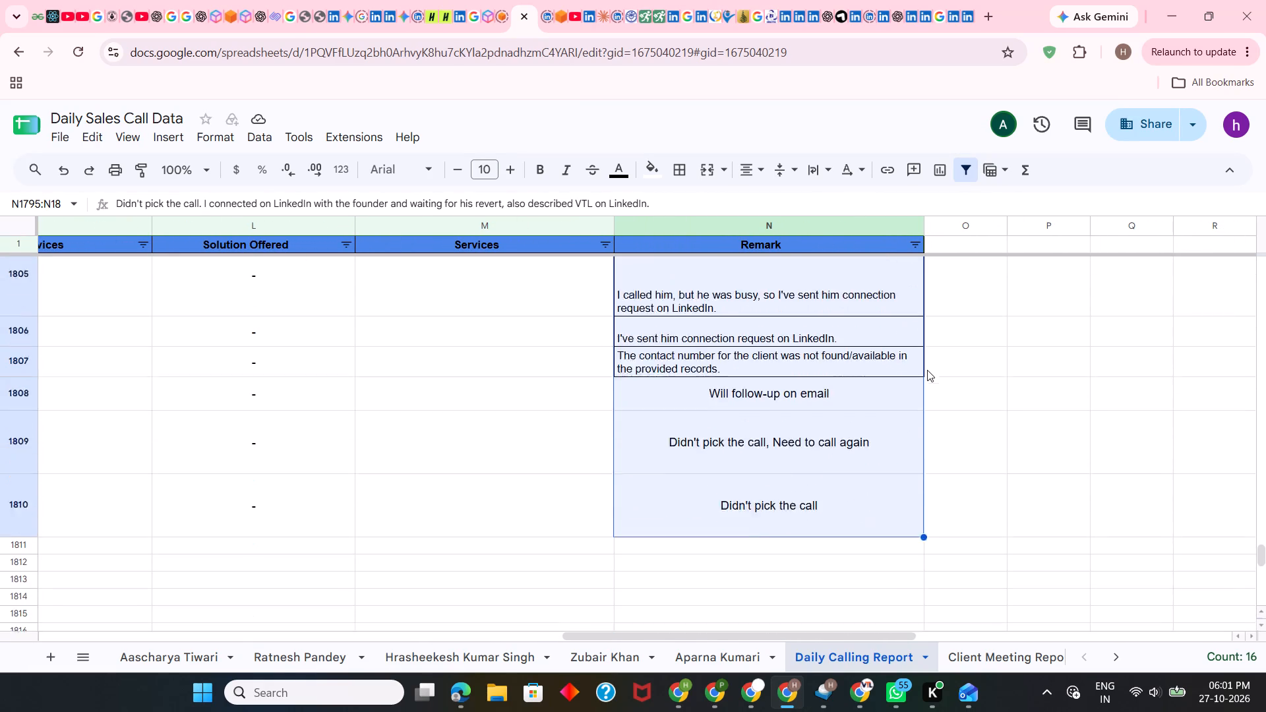
scroll(927, 370, down, 1)
Check the 27-10-2026 lead rows around 1801 to 1807 across all columns, from Date to Remark, for correct alignment.
click(568, 446)
scroll(568, 446, up, 3)
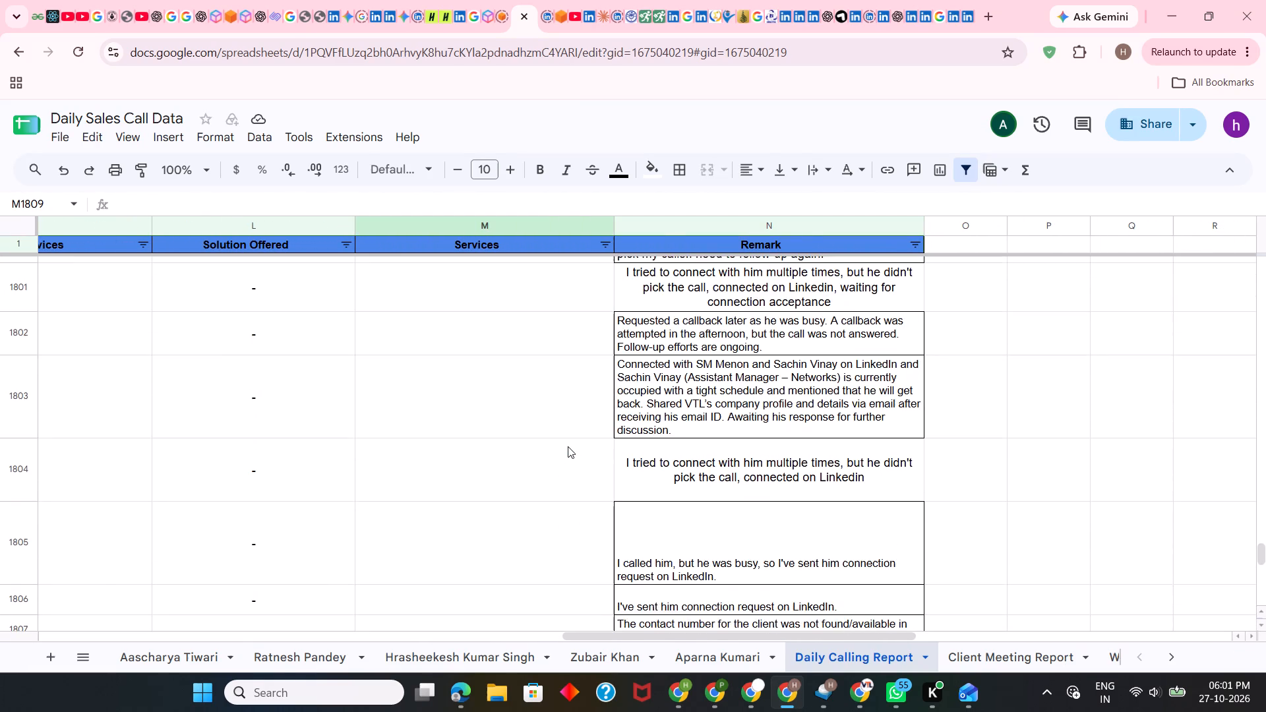
scroll(568, 446, right, 5)
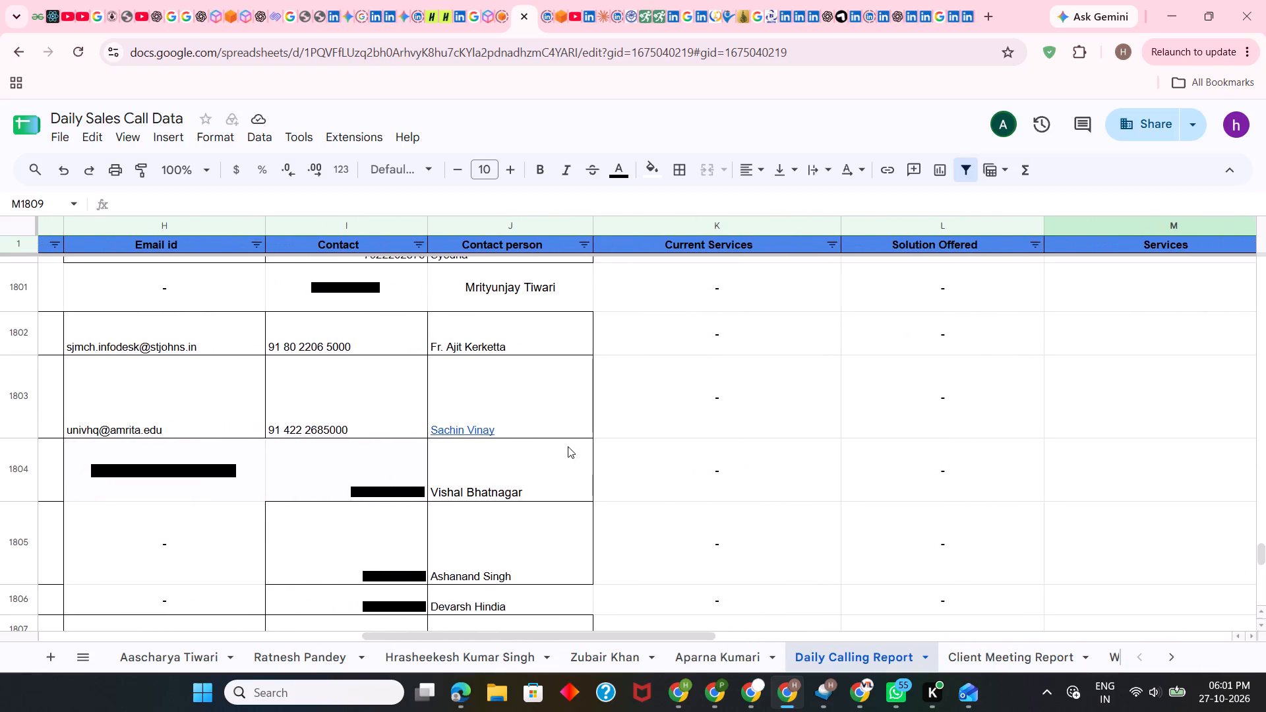
scroll(568, 446, right, 4)
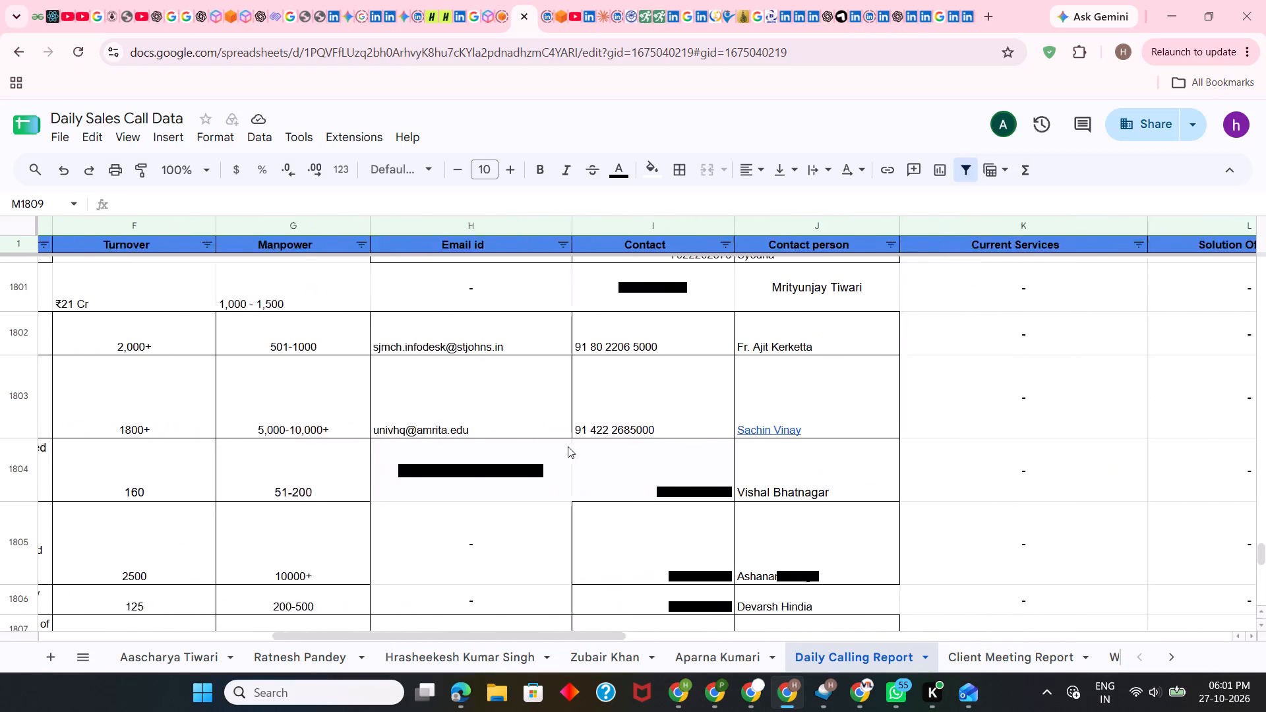
scroll(568, 446, right, 11)
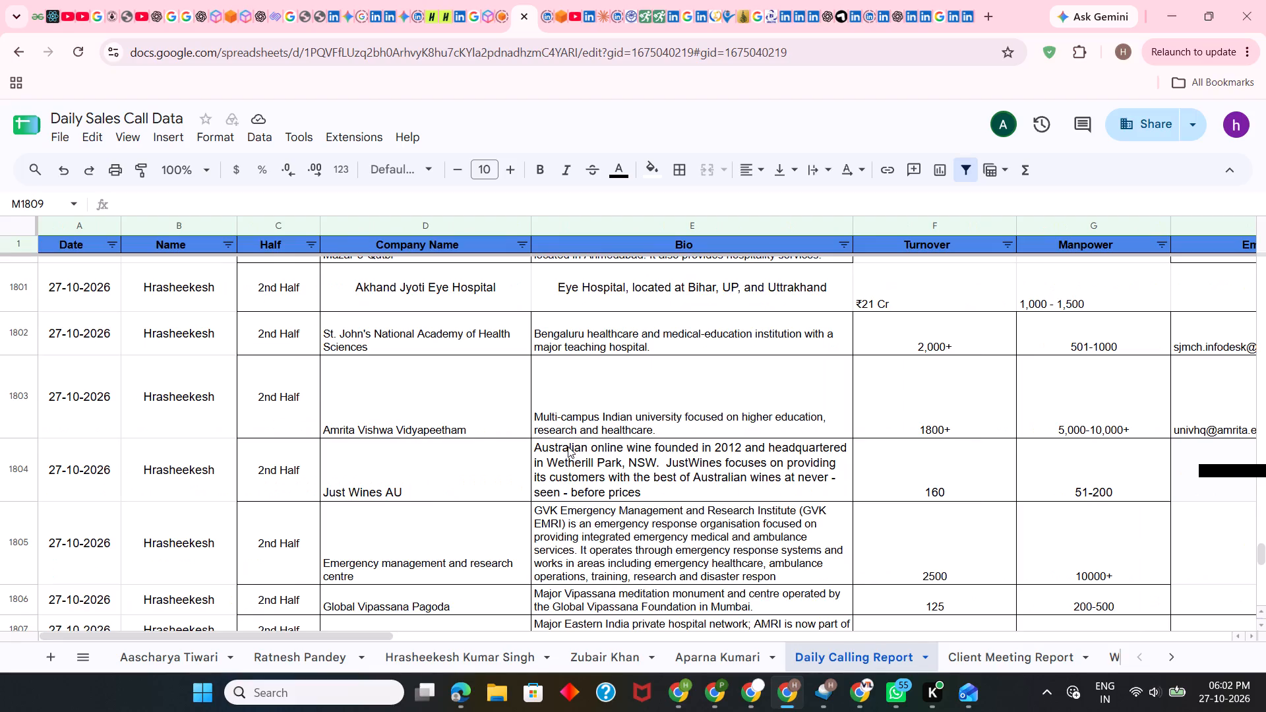
scroll(568, 446, left, 3)
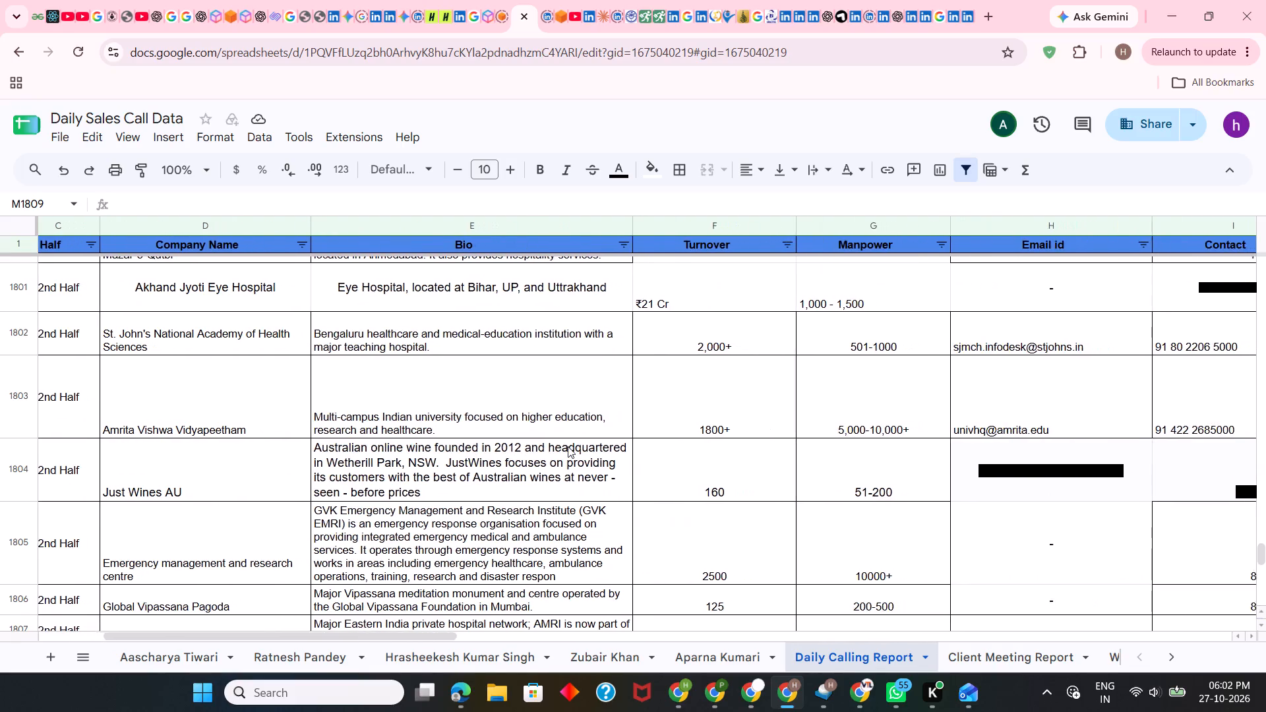
scroll(568, 446, left, 8)
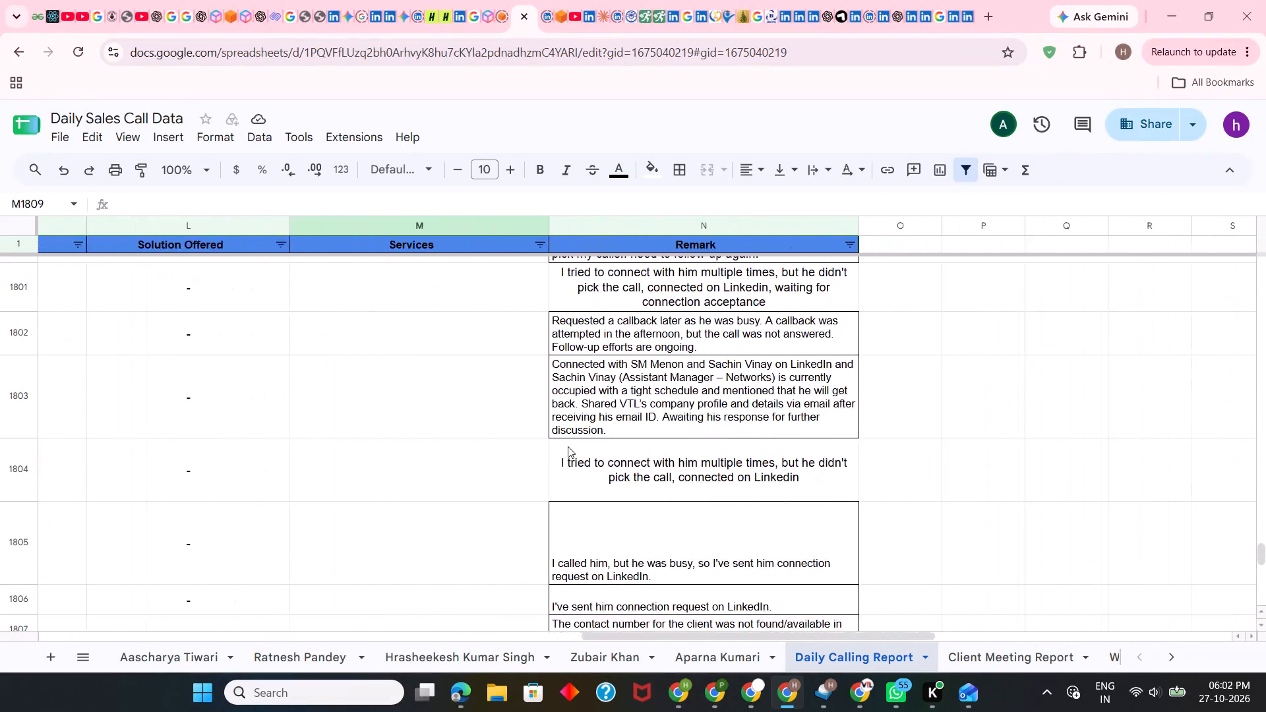
scroll(568, 446, left, 2)
scroll(568, 446, right, 8)
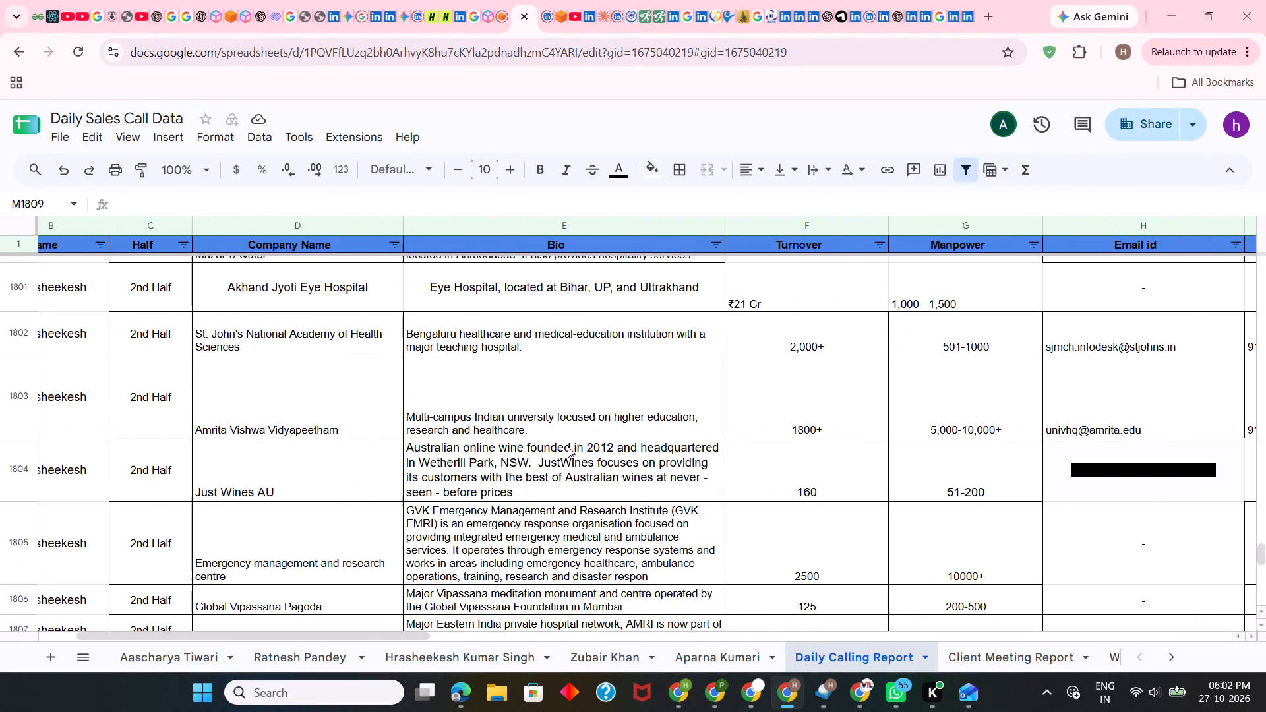
Check the 27-10-2026 lead rows 1796 to 1810 of the Daily Calling Report from the Date to the Manpower column.
scroll(568, 446, down, 4)
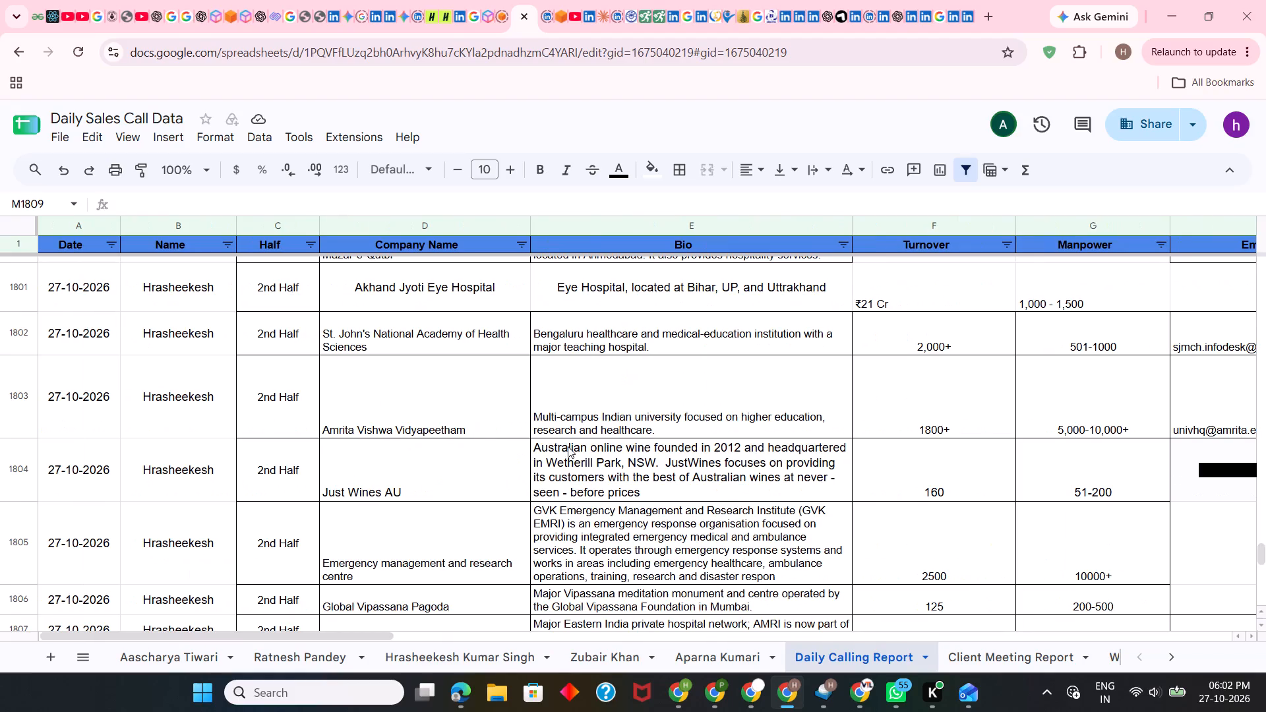
scroll(568, 446, down, 2)
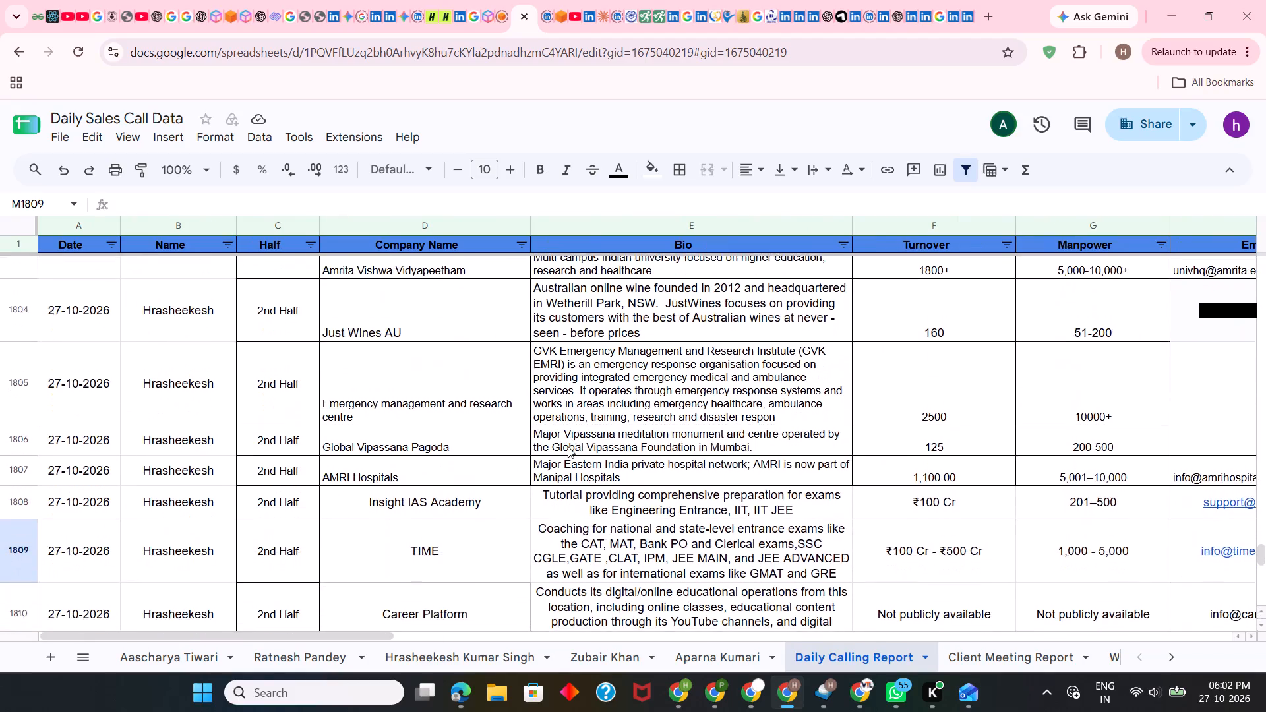
scroll(568, 446, down, 1)
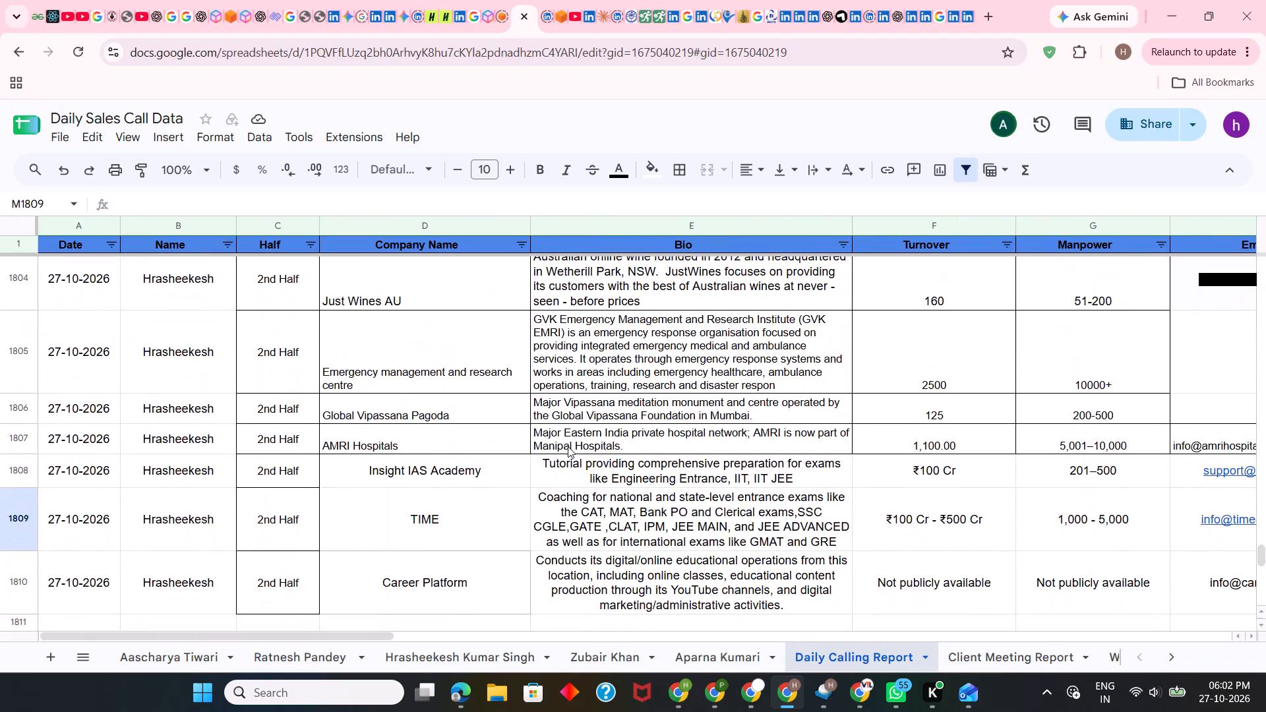
scroll(832, 492, up, 7)
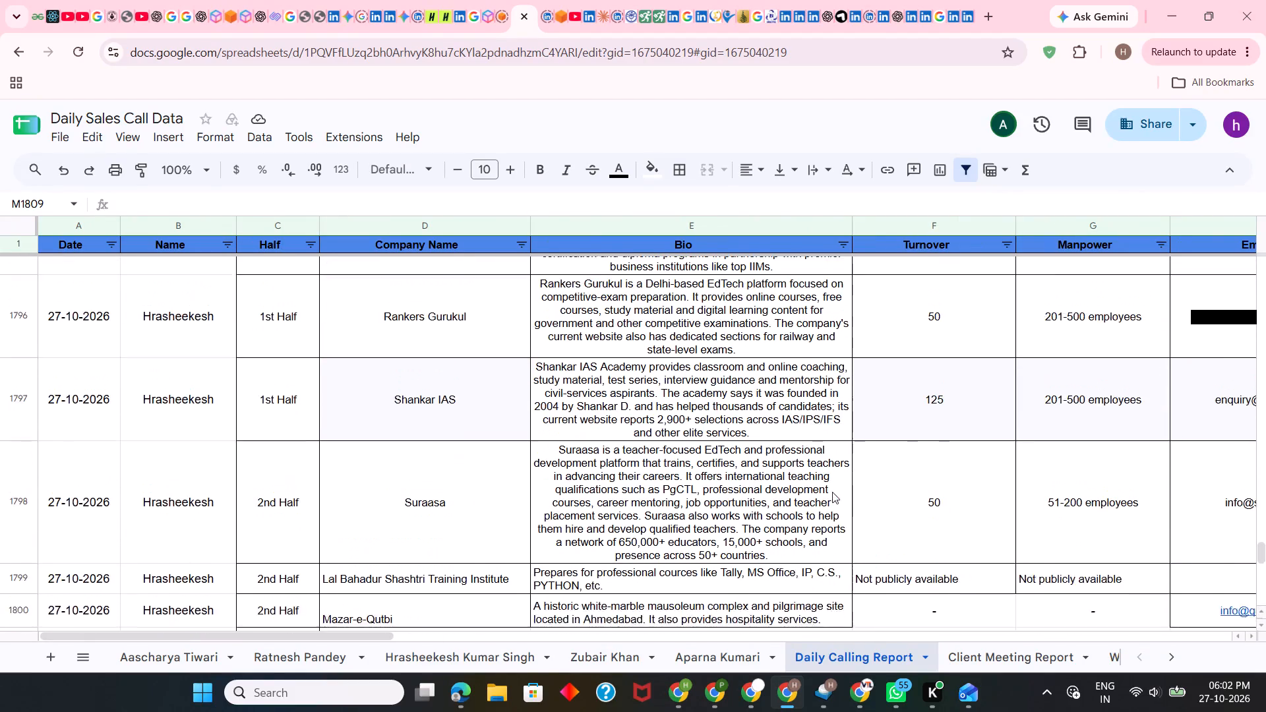
scroll(832, 492, up, 2)
scroll(832, 492, down, 6)
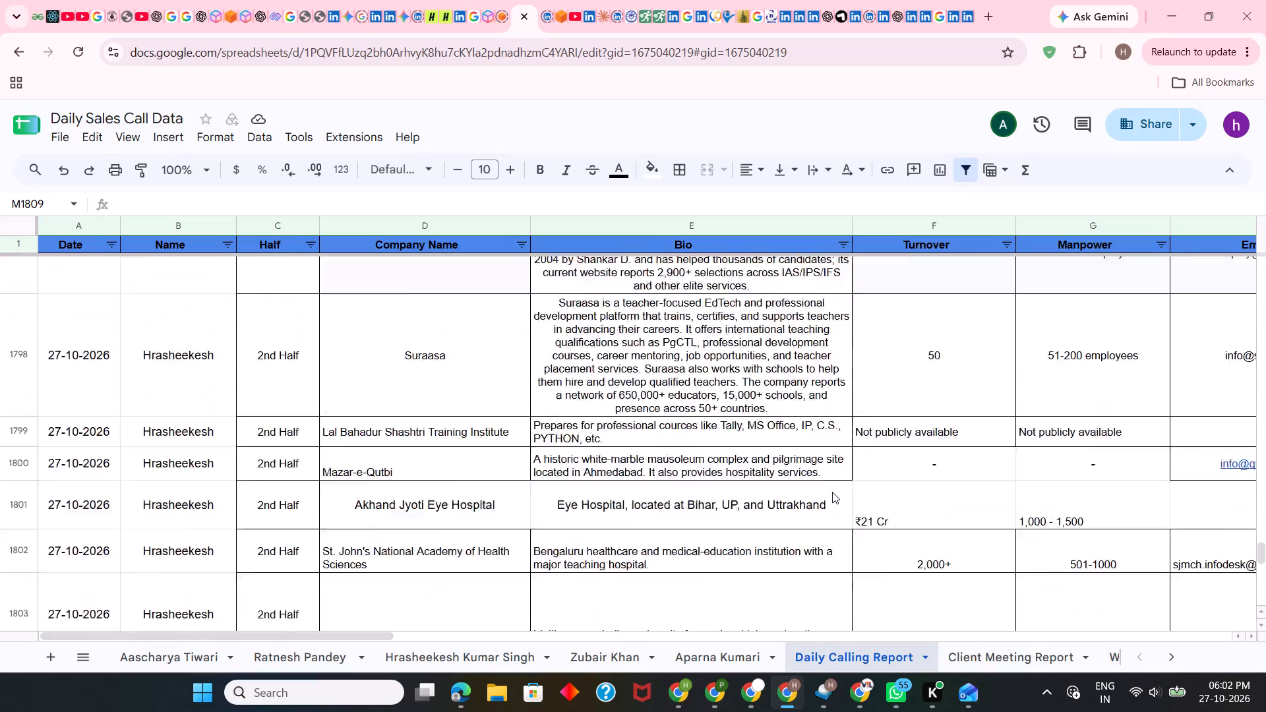
scroll(832, 492, down, 4)
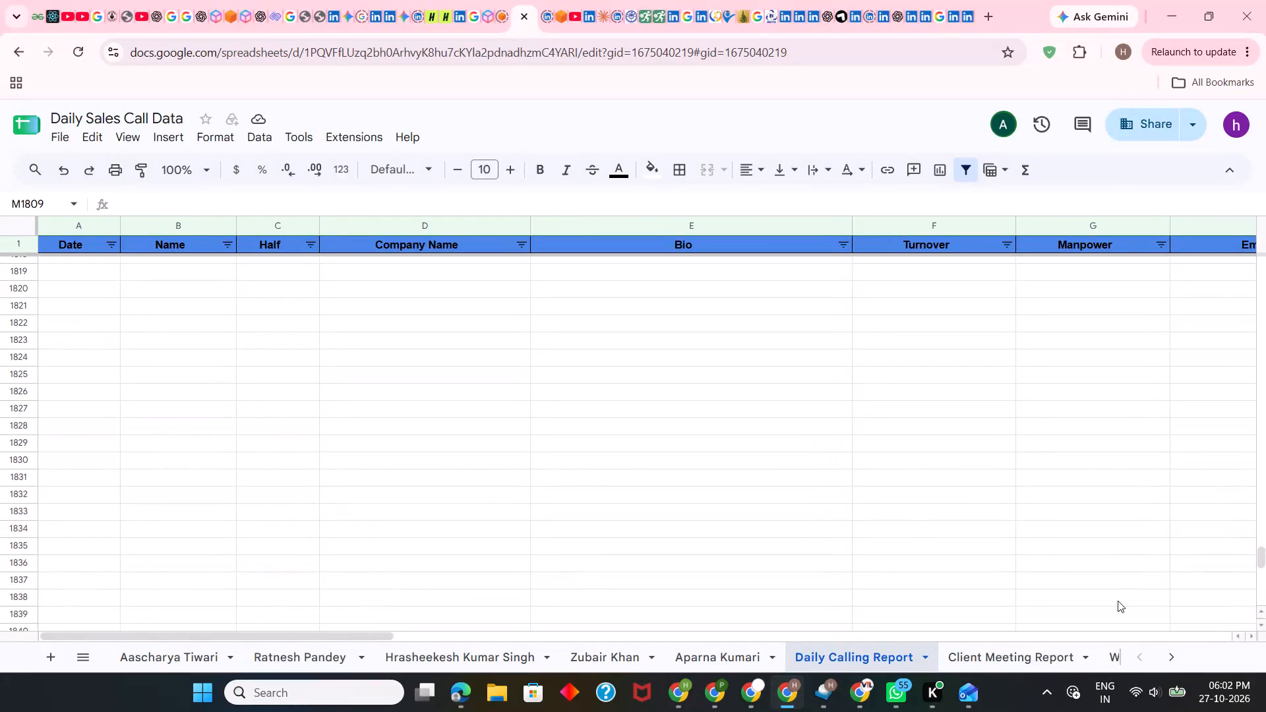
click(522, 581)
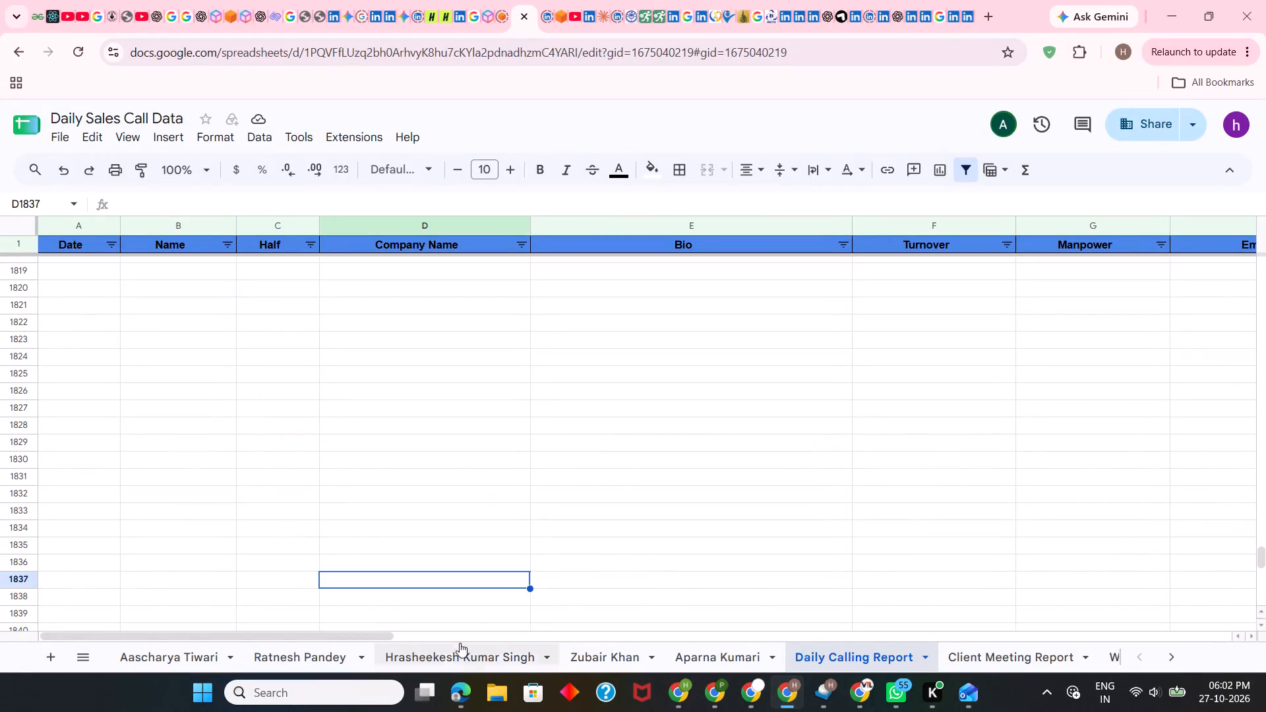
Return to the caller's own lead sheet and deselect the block of 27-10-2026 leads in A404:L419.
click(454, 652)
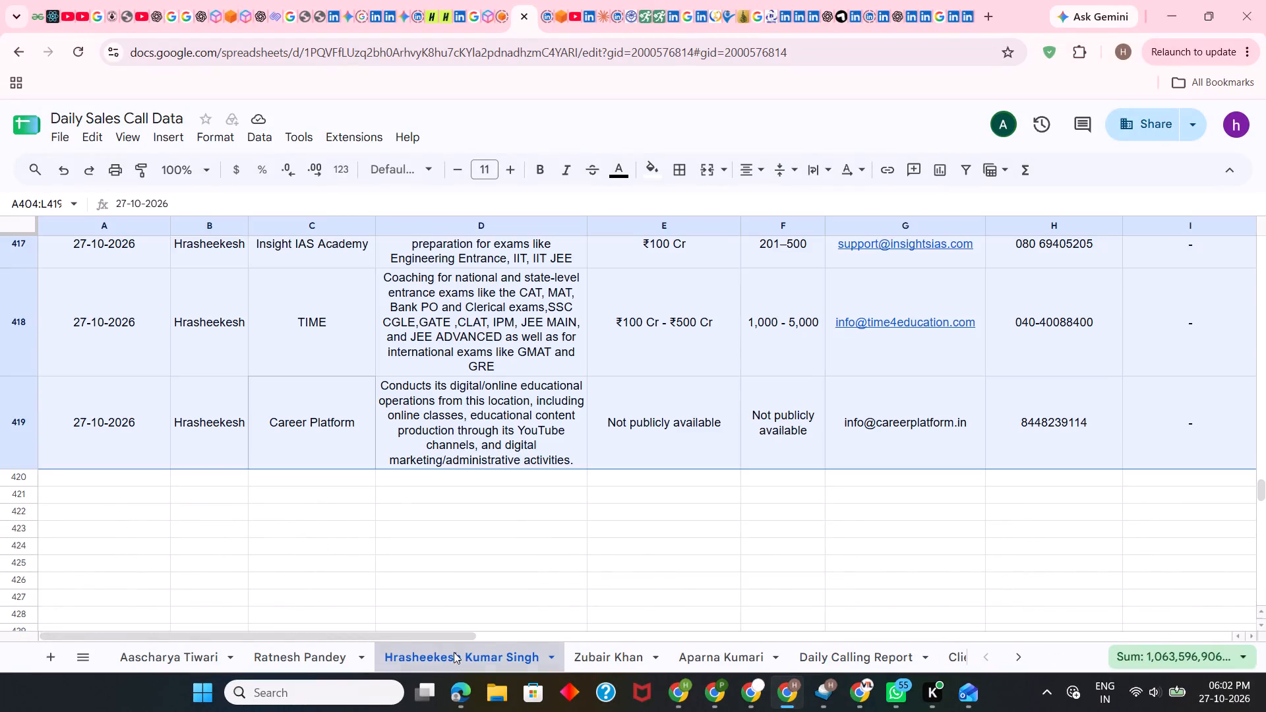
click(558, 529)
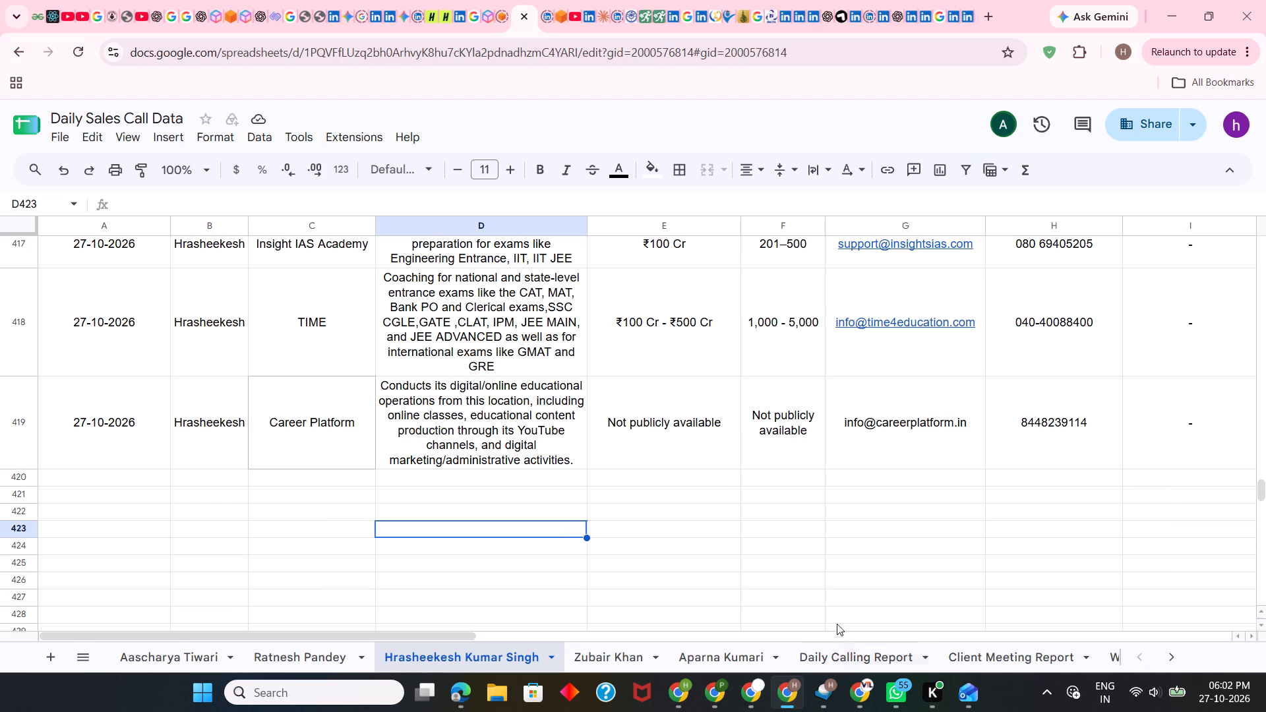